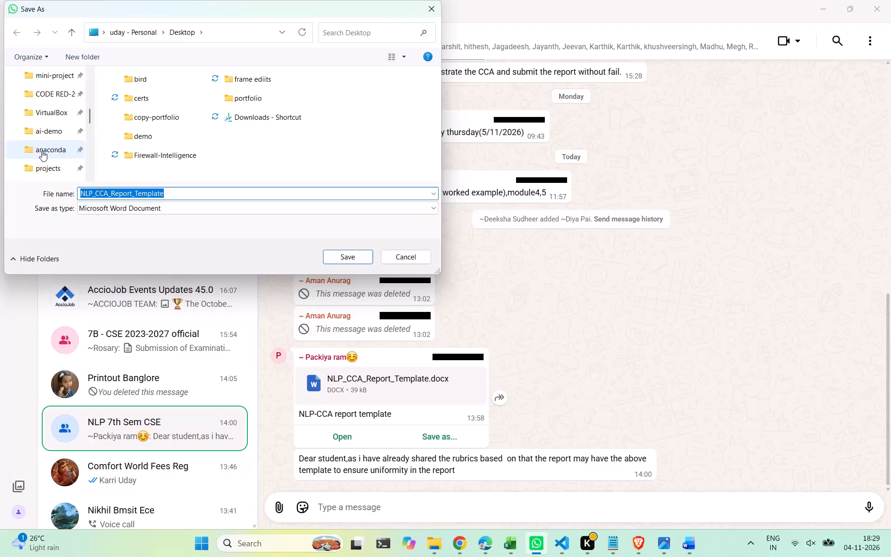
Copy the suggested file name NLP_CCA_Report_Template in the Save As dialog.
scroll(42, 151, down, 3)
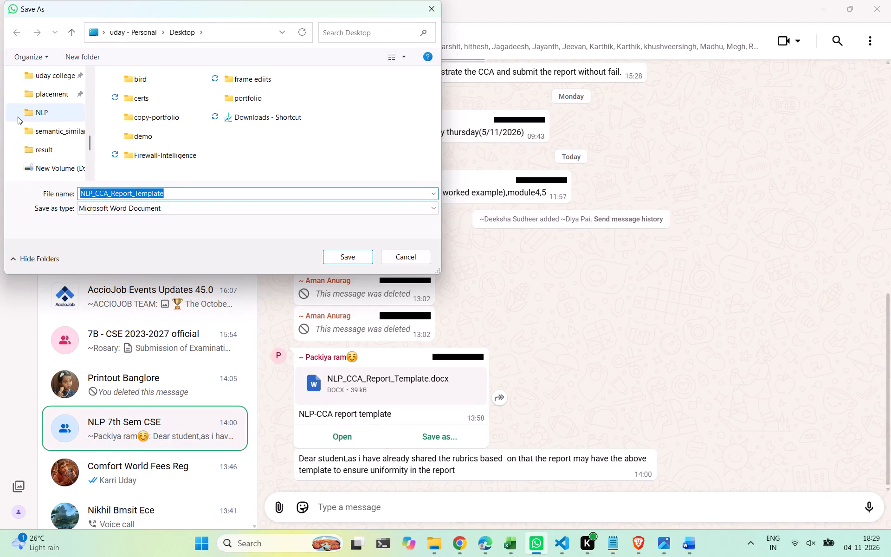
scroll(18, 117, down, 2)
triple_click(171, 194)
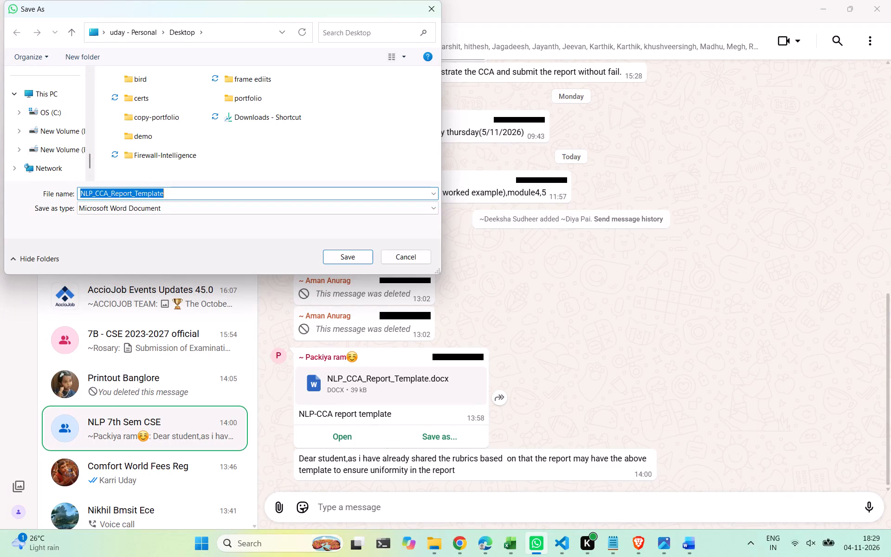
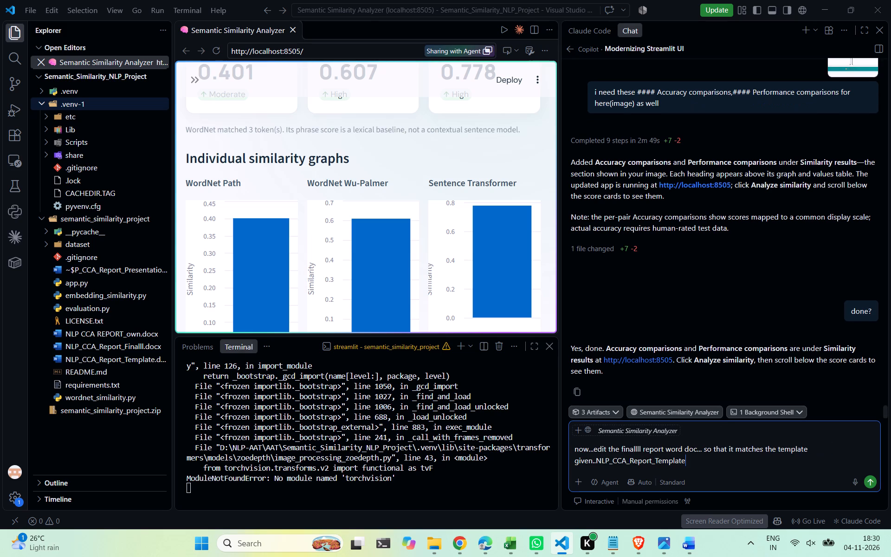
key(period)
key(period)
key(period)
key(period)
Add a request to also include images of accuracy and performance in the results, and send the message to Copilot.
text(also add images of)
key(space)
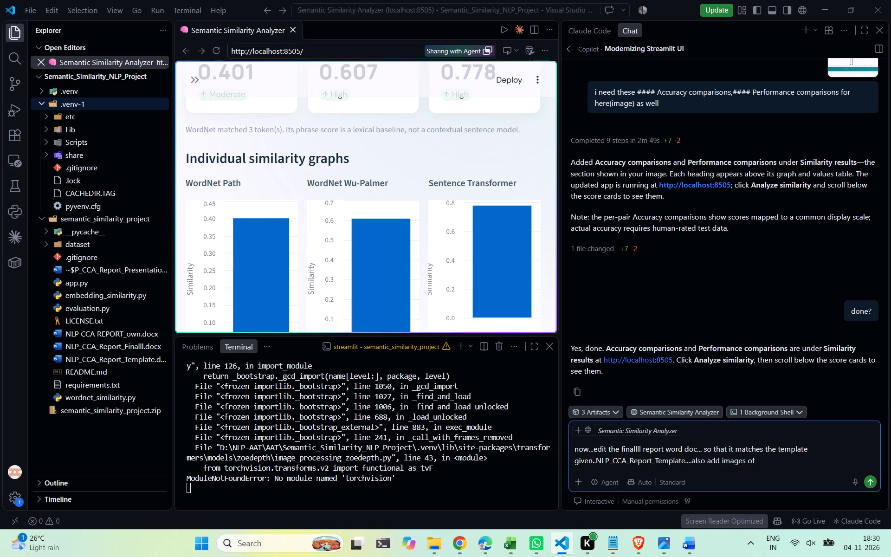
text(accuracy and performance)
key(space)
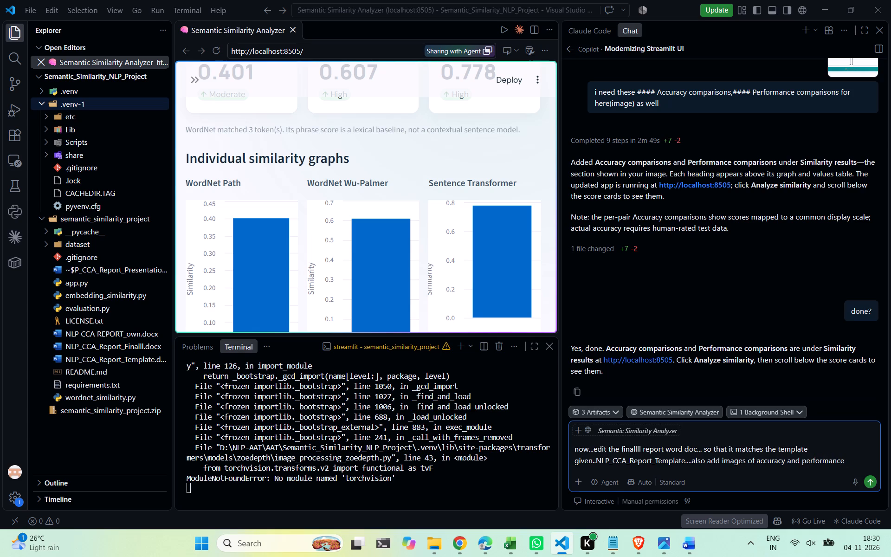
text(alos)
key(BackSpace)
key(BackSpace)
text(so in the rs)
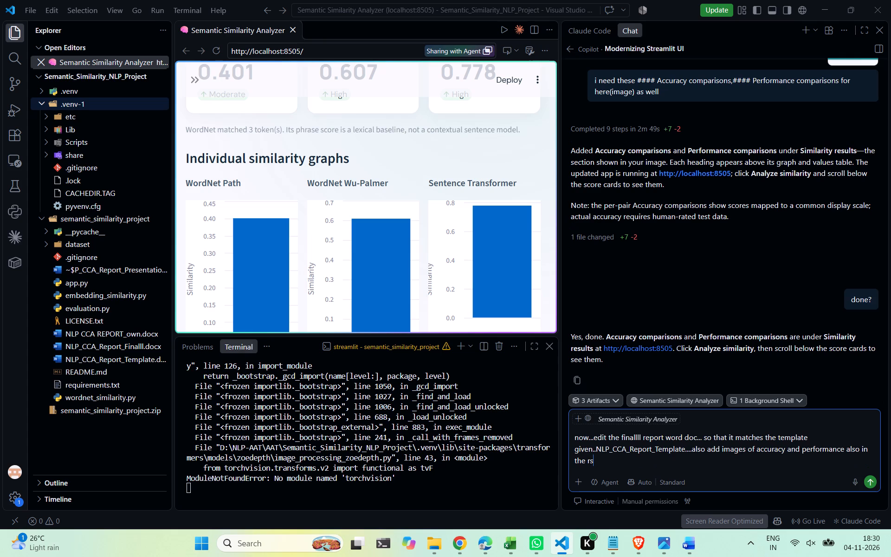
key(BackSpace)
text(esults)
key(Return)
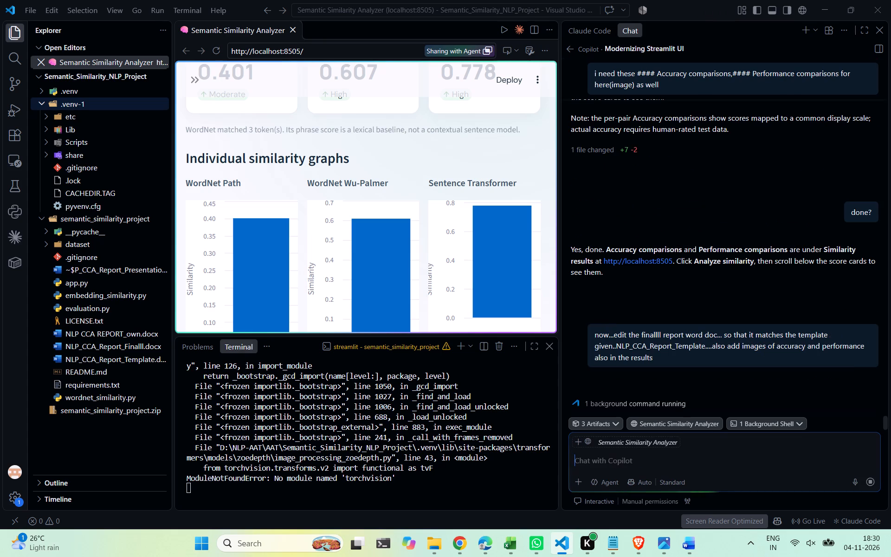
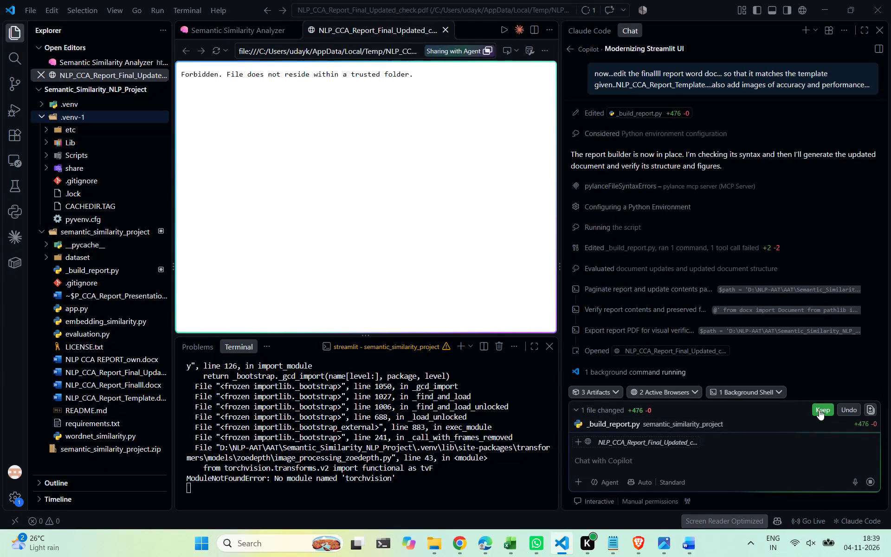
Keep all of Copilot's edits to _build_report.py, including its follow-up change to the file.
click(819, 410)
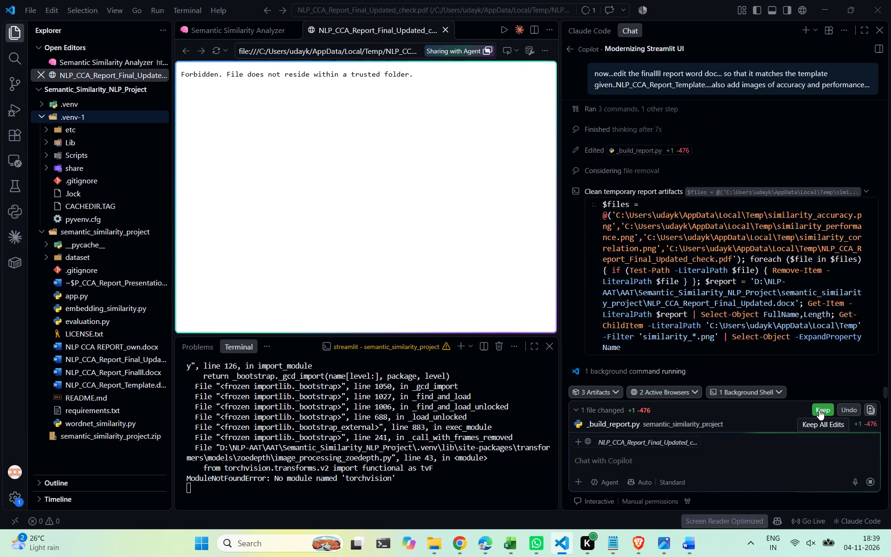
click(819, 410)
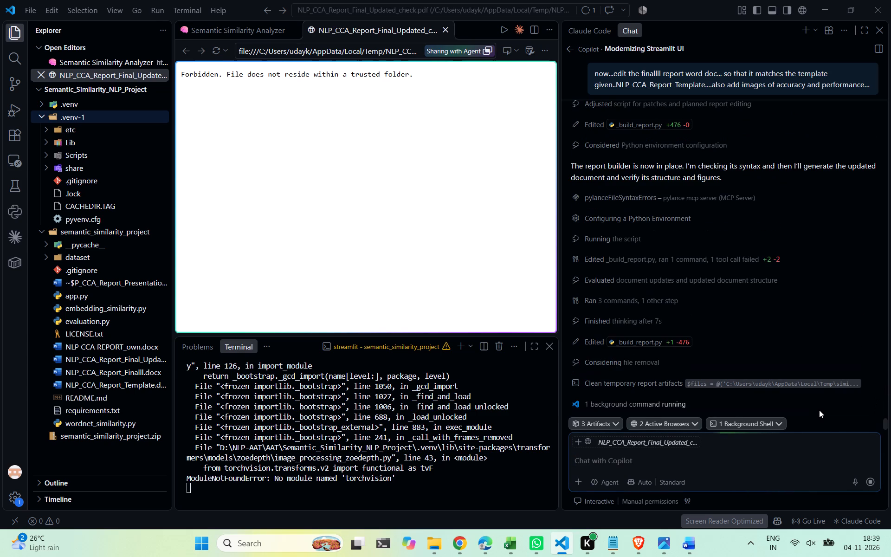
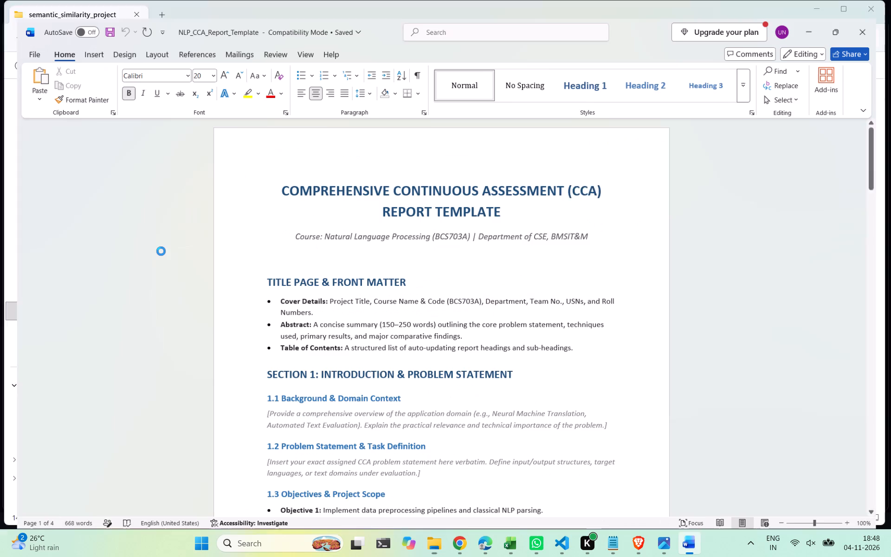
Review the updated report's cover page, table of contents and abstract.
scroll(511, 183, down, 6)
scroll(496, 235, down, 5)
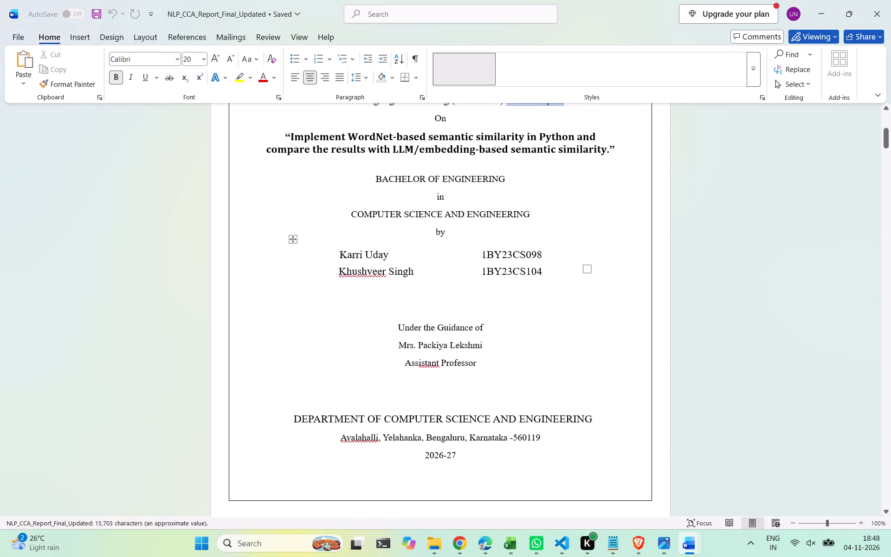
scroll(496, 238, down, 7)
scroll(496, 238, up, 4)
scroll(496, 238, down, 15)
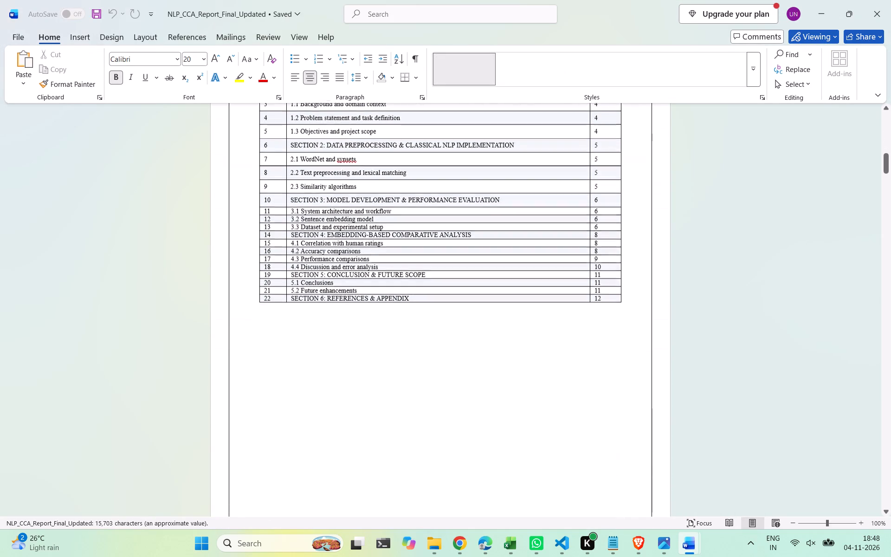
scroll(496, 239, up, 3)
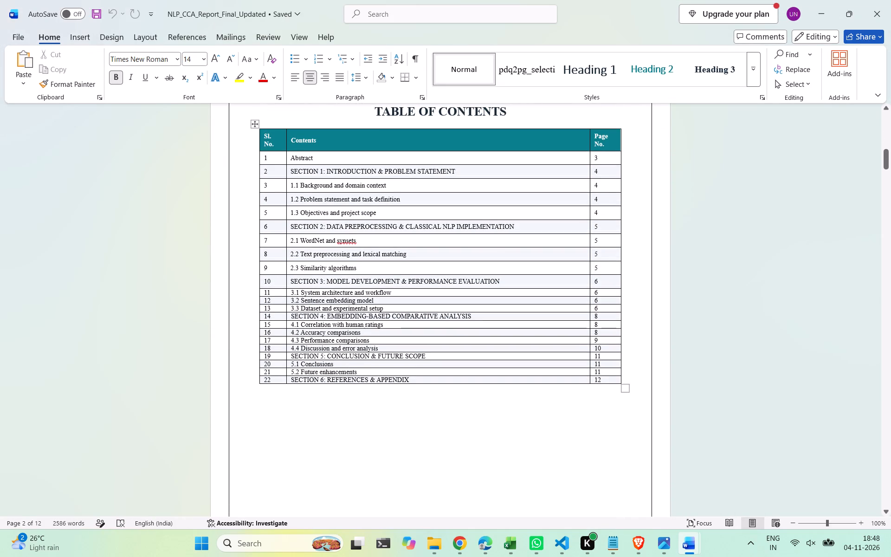
scroll(369, 237, down, 20)
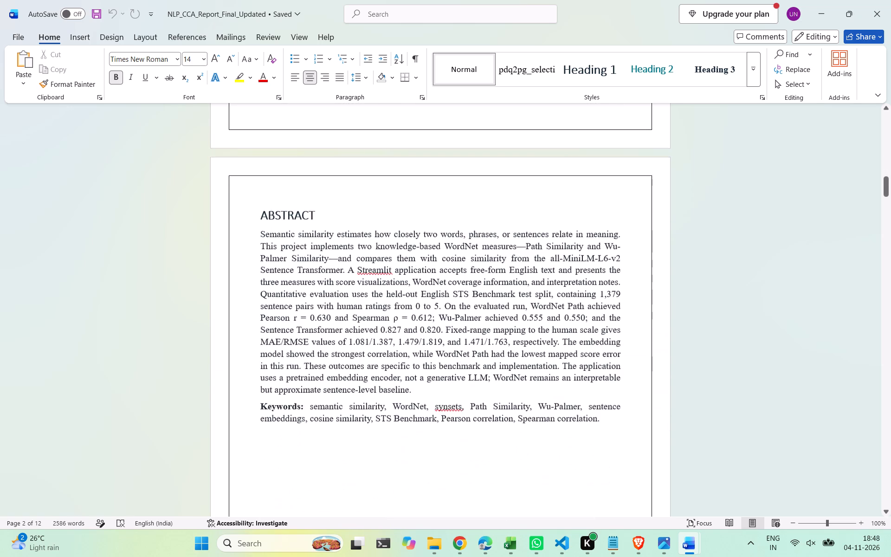
Review Sections 1 to 3 of the updated report, including the module and technology tables.
scroll(369, 237, down, 9)
scroll(369, 237, down, 15)
scroll(369, 237, down, 14)
scroll(369, 237, down, 8)
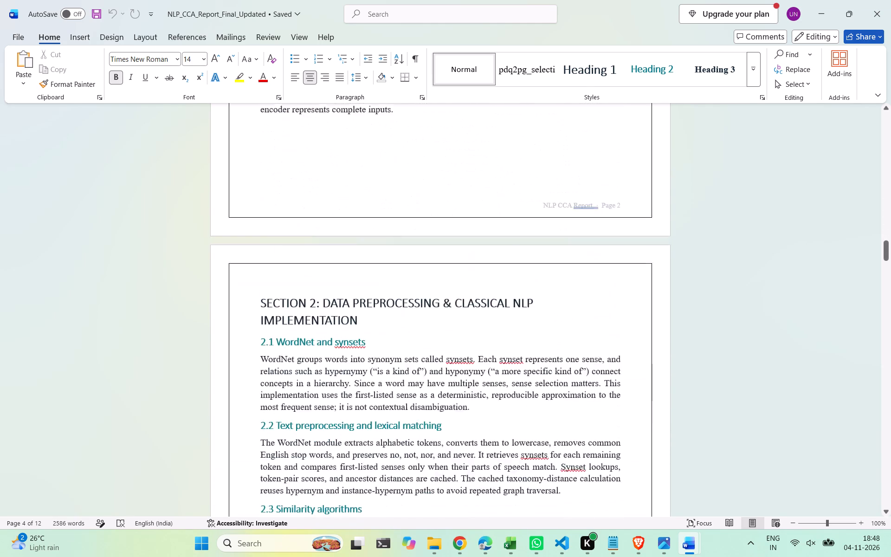
scroll(369, 237, down, 16)
scroll(369, 237, down, 15)
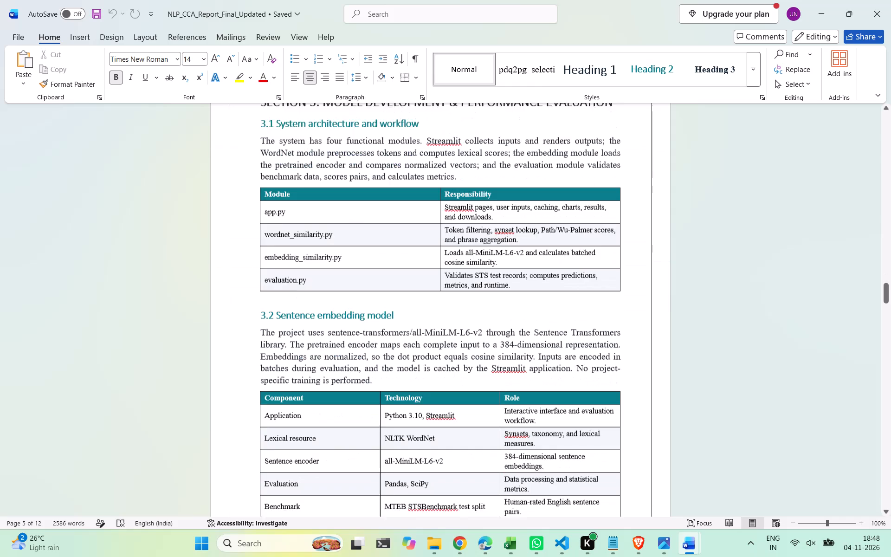
scroll(369, 237, down, 6)
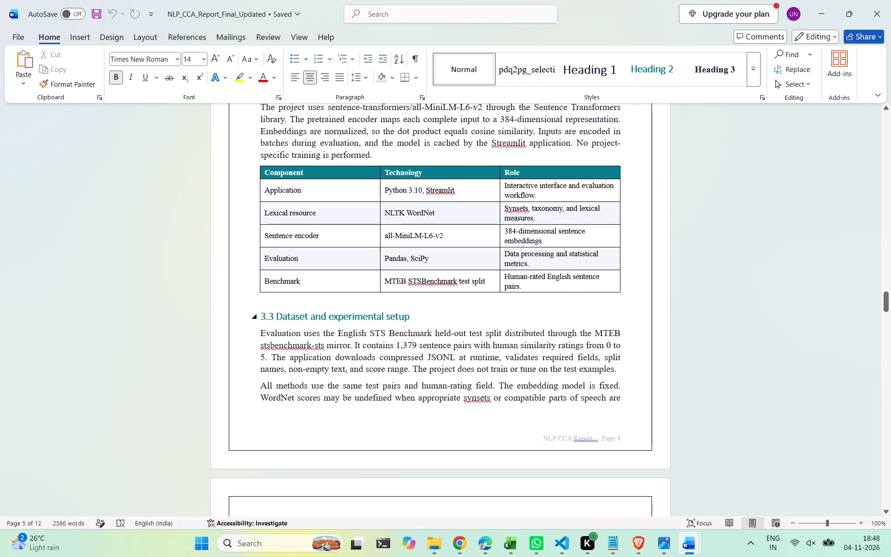
Examine Sections 4 to 6 of the updated report, including the correlation, accuracy and performance charts, references and appendix.
drag(885, 301, 890, 356)
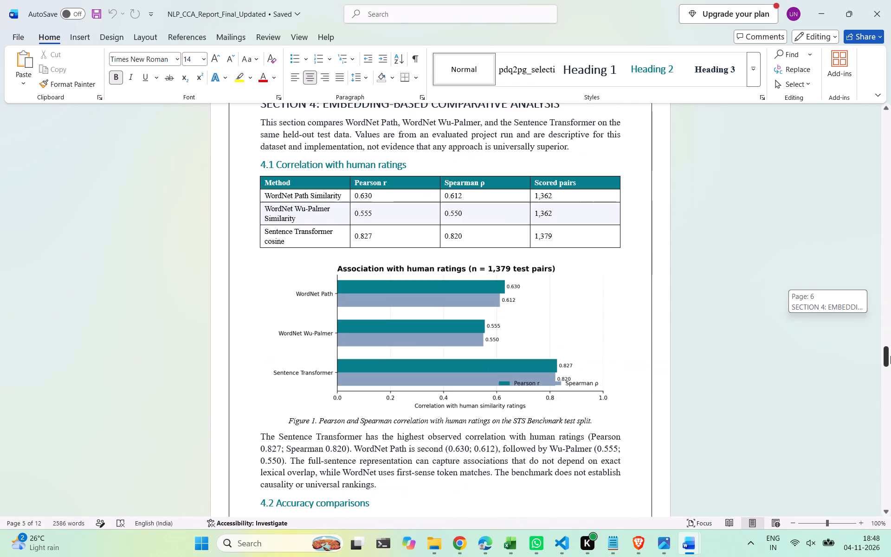
drag(890, 356, 890, 395)
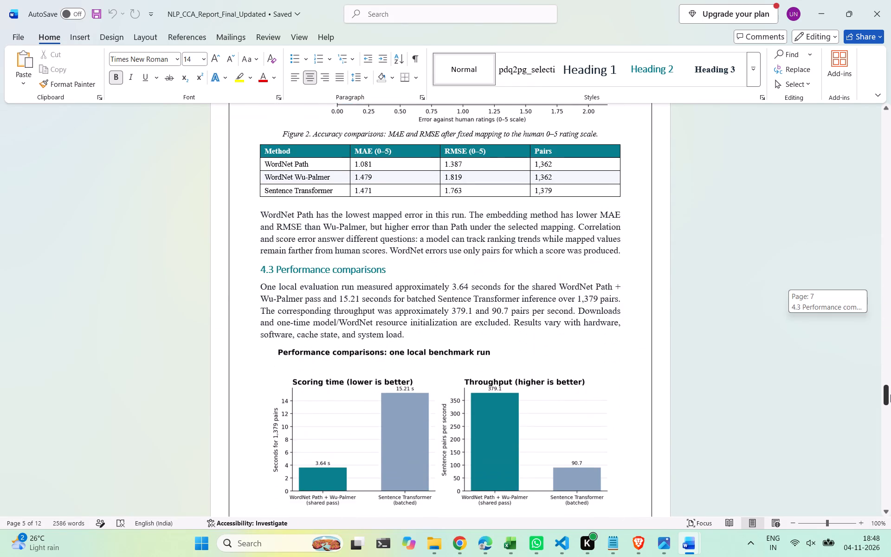
drag(890, 395, 890, 423)
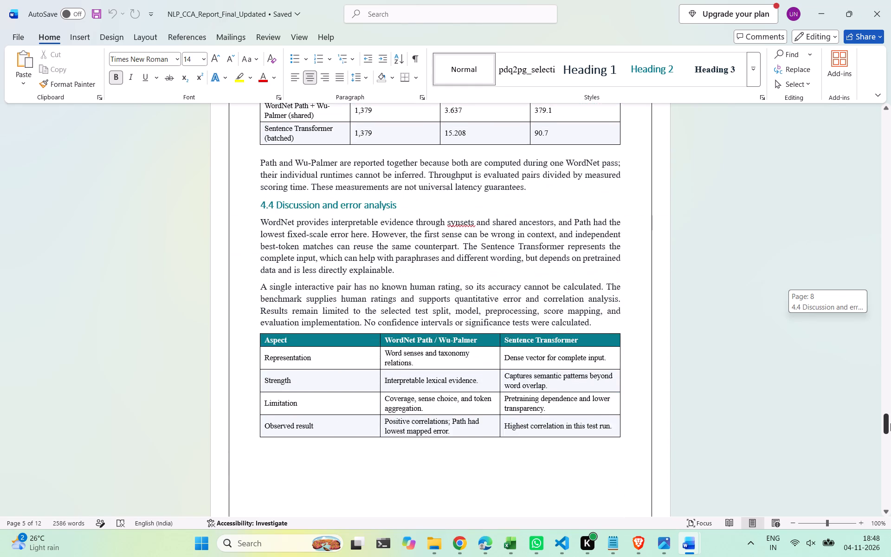
drag(890, 423, 886, 471)
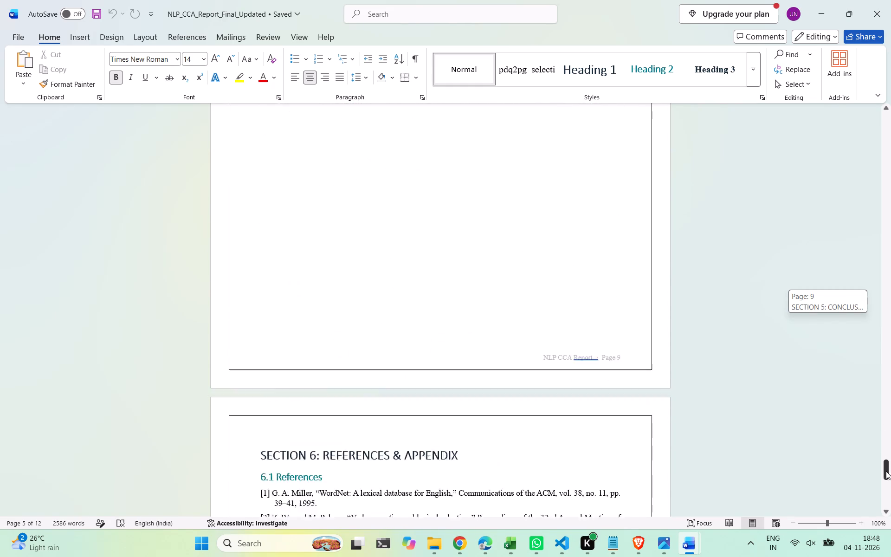
drag(886, 471, 883, 506)
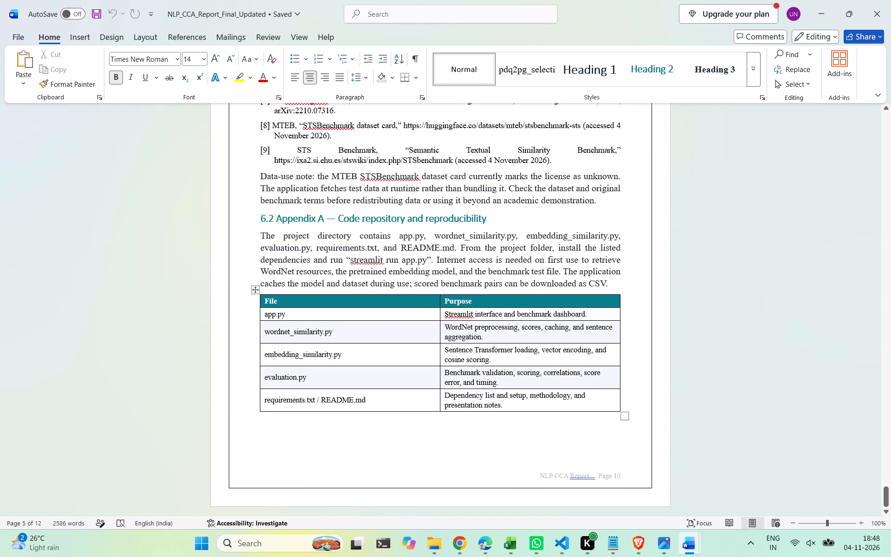
Switch to NLP_CCA_Report_Template and review the contents it requires from Section 3 through the appendices.
key(alt+Tab)
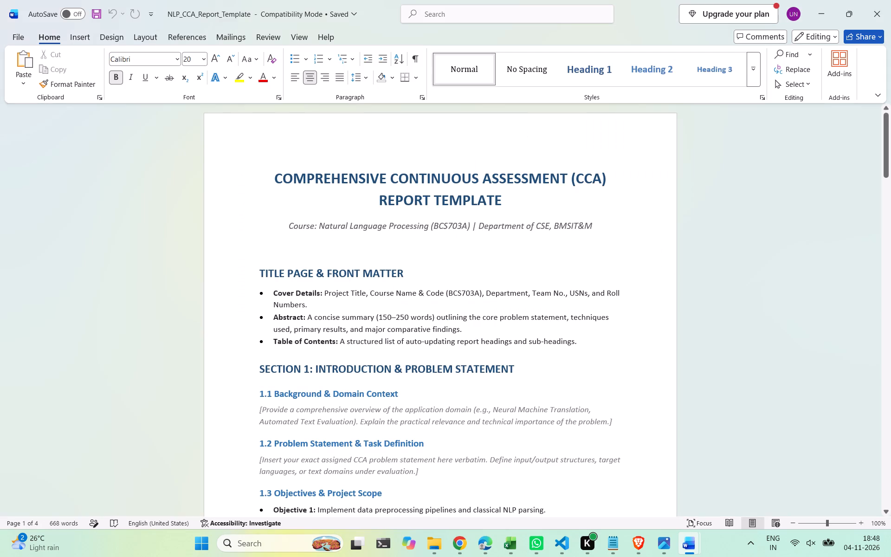
click(683, 552)
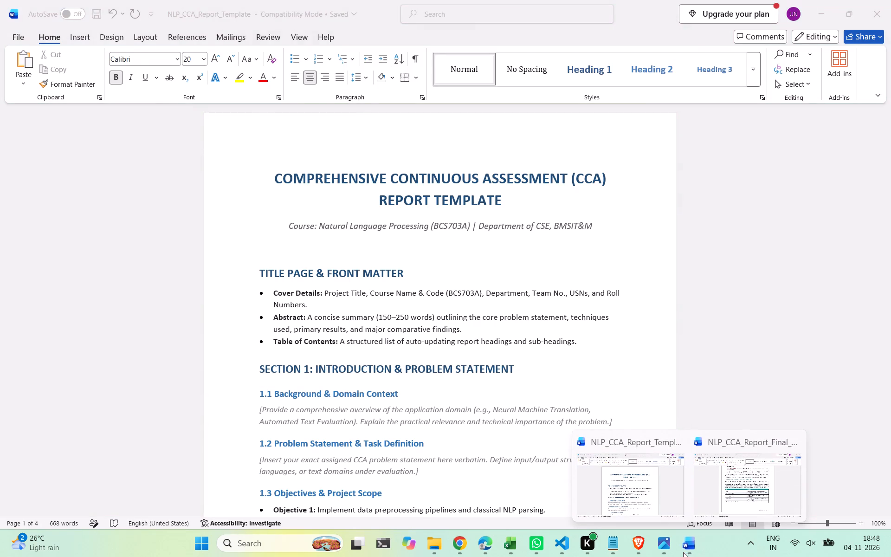
click(656, 493)
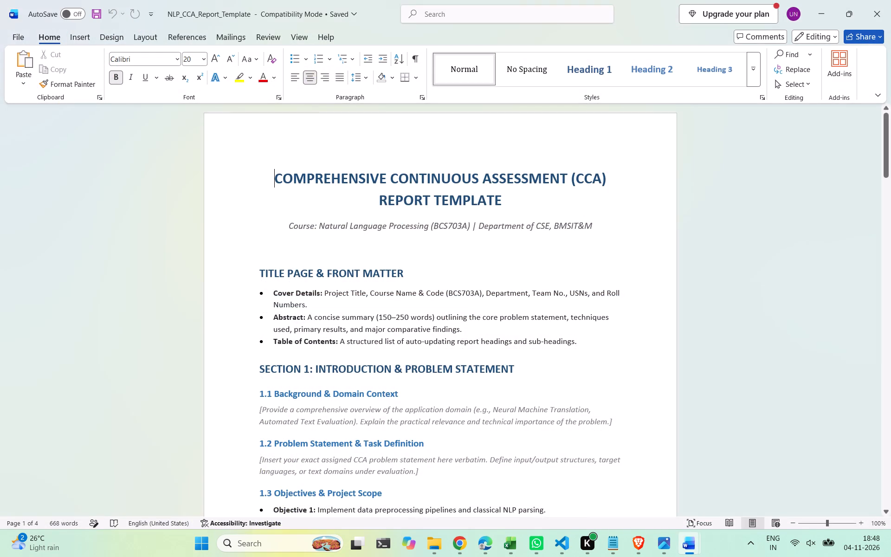
scroll(371, 245, down, 20)
scroll(371, 245, down, 17)
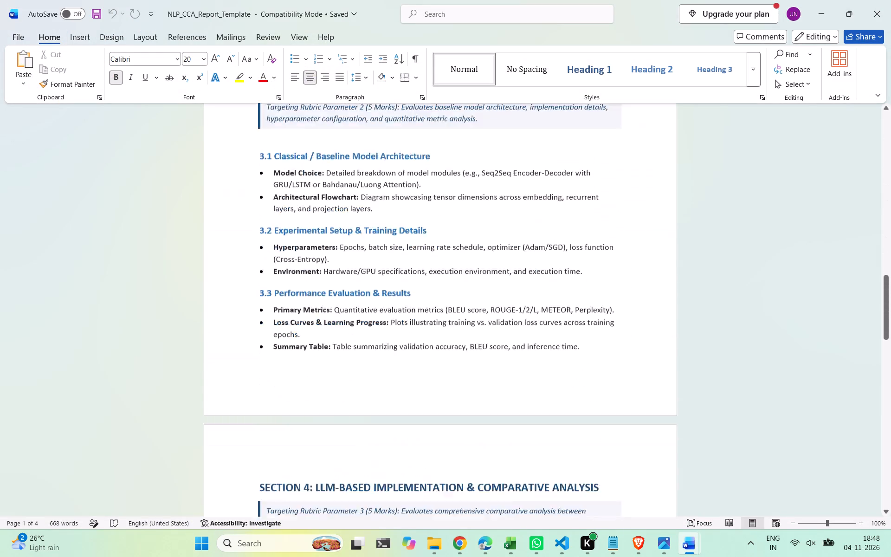
scroll(274, 243, down, 8)
scroll(272, 243, down, 16)
scroll(272, 243, down, 9)
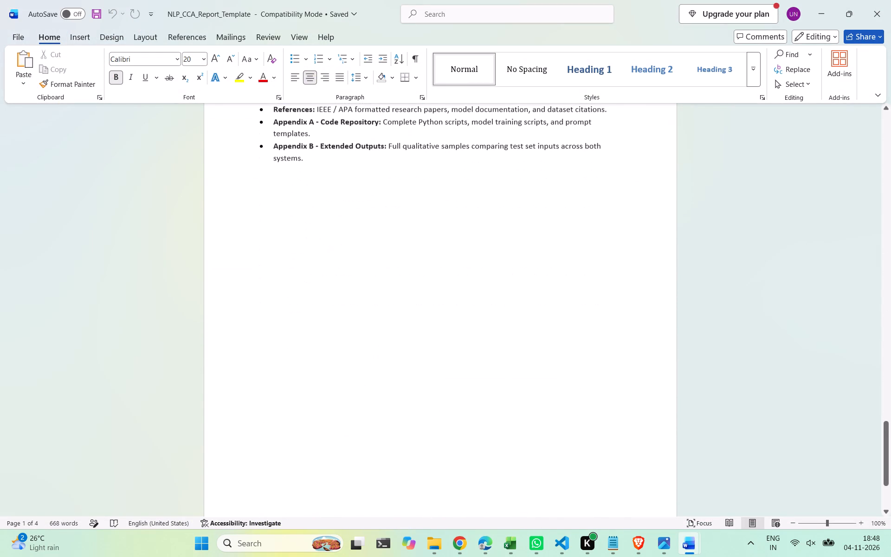
scroll(272, 243, up, 17)
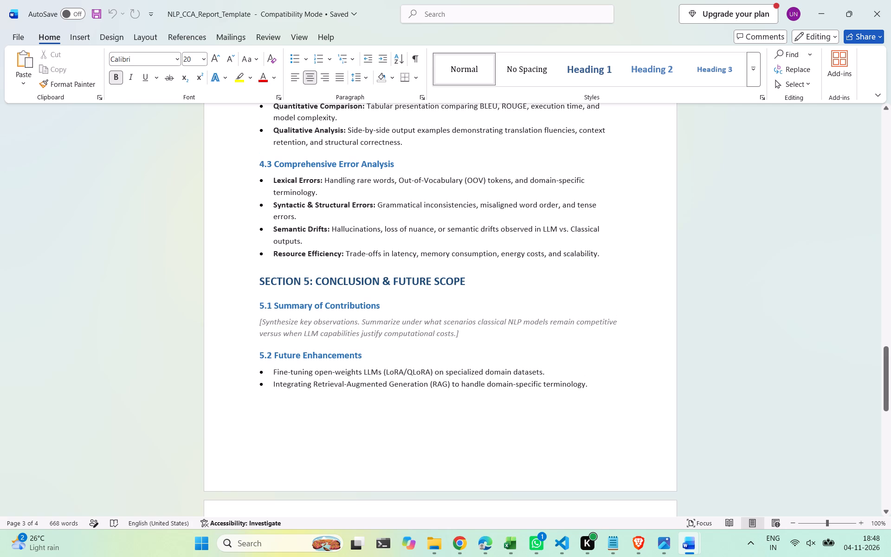
scroll(272, 243, up, 17)
Return to the Copilot chat in Visual Studio Code and place the cursor in its message box.
key(alt+Tab)
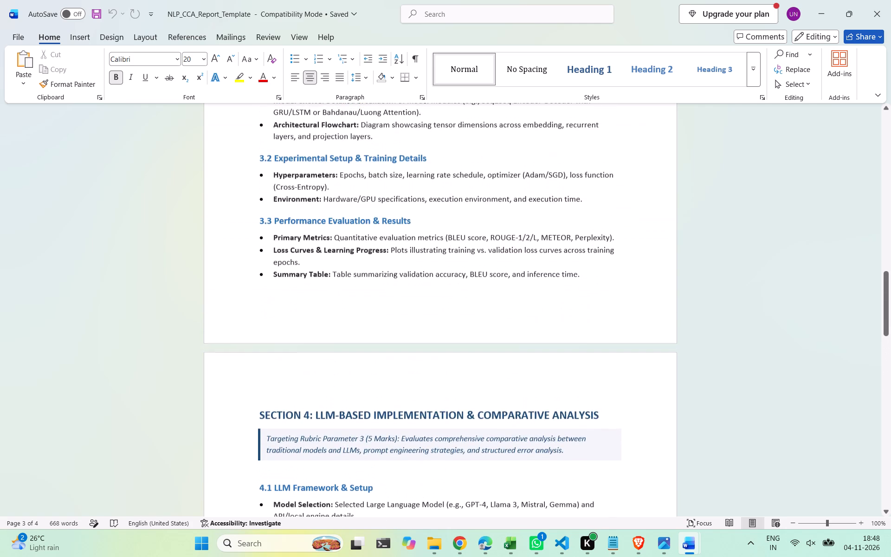
key(alt+Tab)
key(alt+Tab)
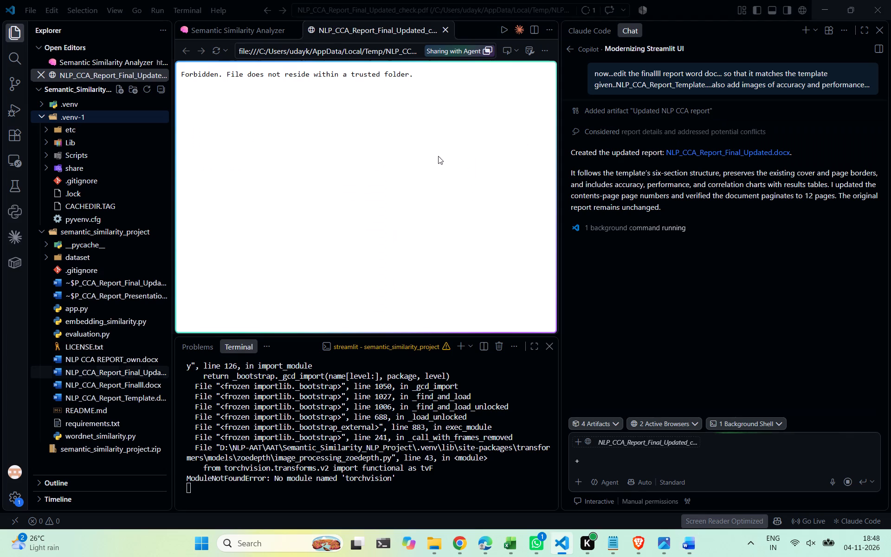
scroll(684, 376, down, 3)
click(691, 461)
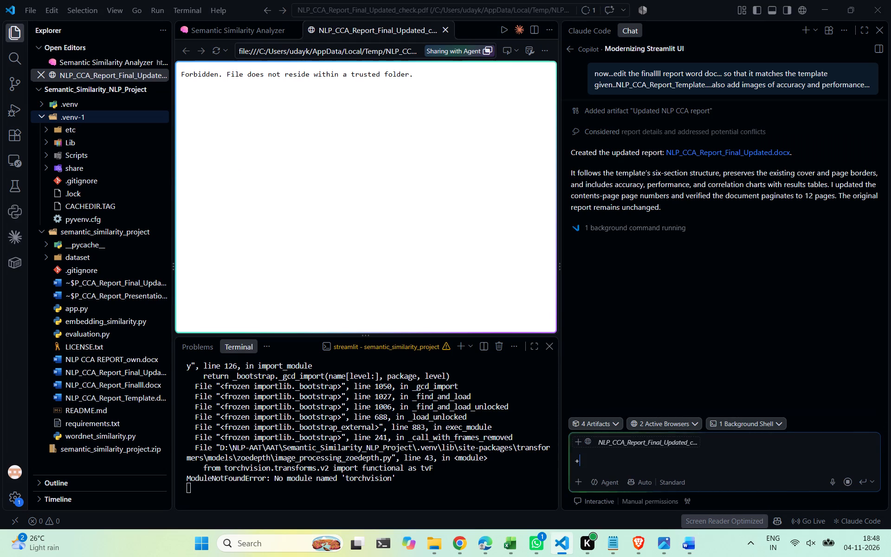
Switch back to Word and compare the template's Section 3 requirements with the updated report's cover page and table of contents.
key(alt+Tab)
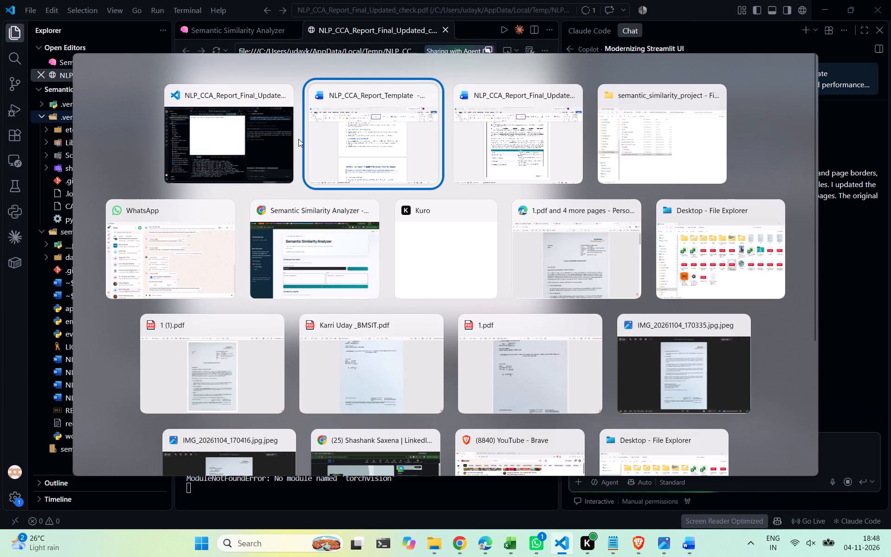
scroll(426, 193, up, 6)
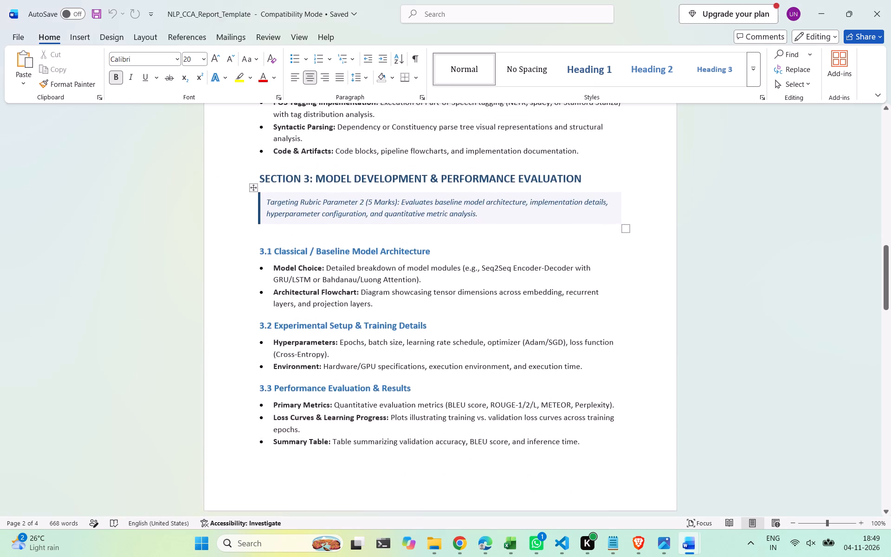
key(alt+Tab)
key(alt+Tab)
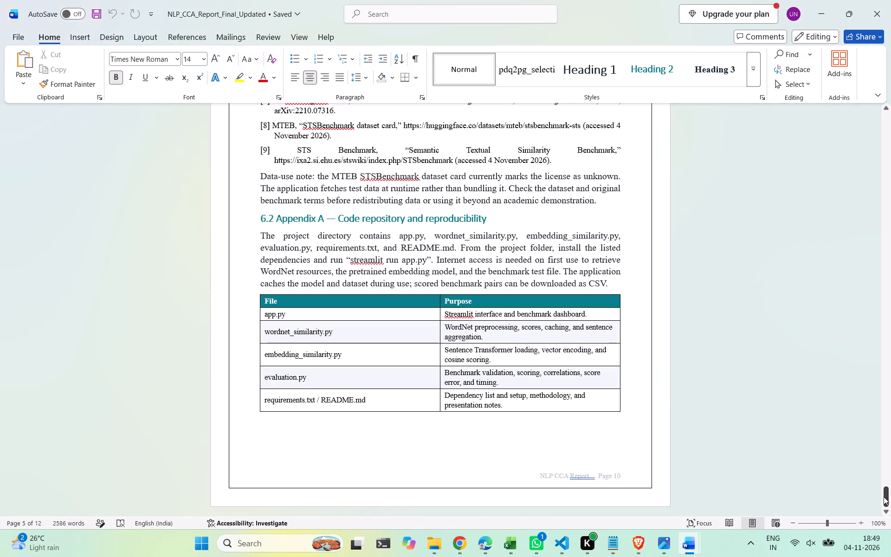
drag(885, 505, 863, 78)
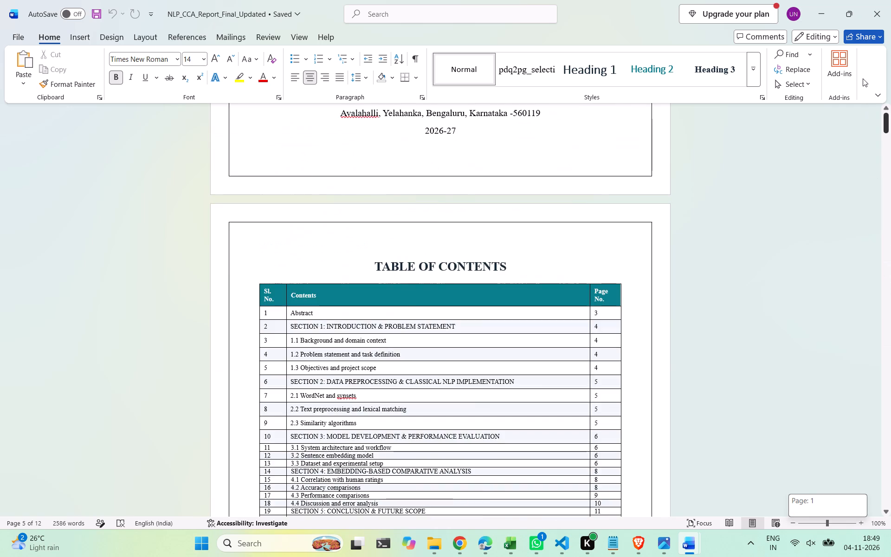
drag(863, 78, 862, 78)
scroll(465, 247, down, 9)
scroll(369, 281, down, 6)
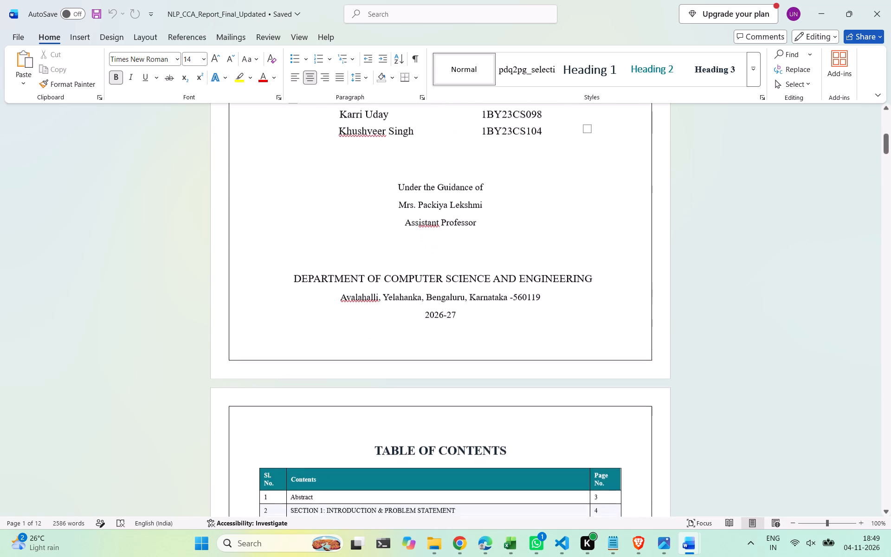
scroll(290, 266, down, 9)
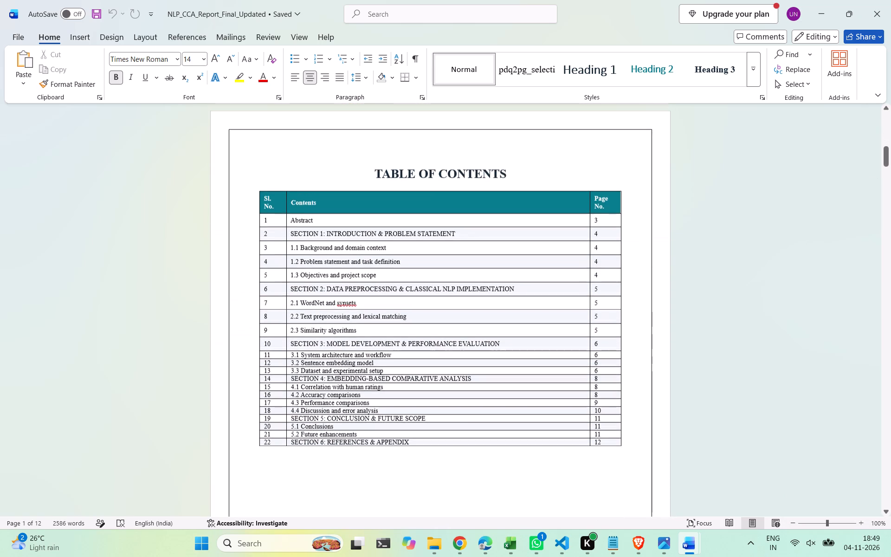
scroll(290, 266, down, 2)
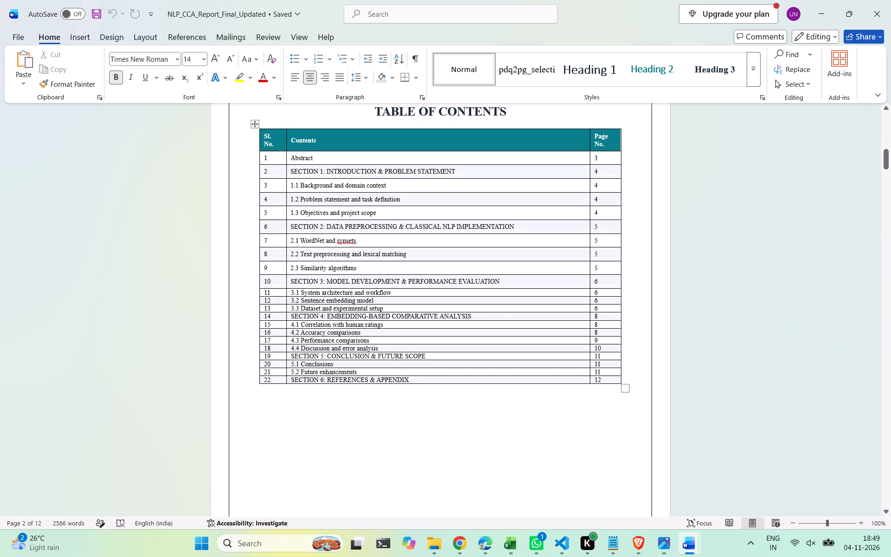
Increase the heights of the 3.1 System architecture and 3.2 Sentence embedding model rows in the table of contents.
click(314, 293)
click(411, 295)
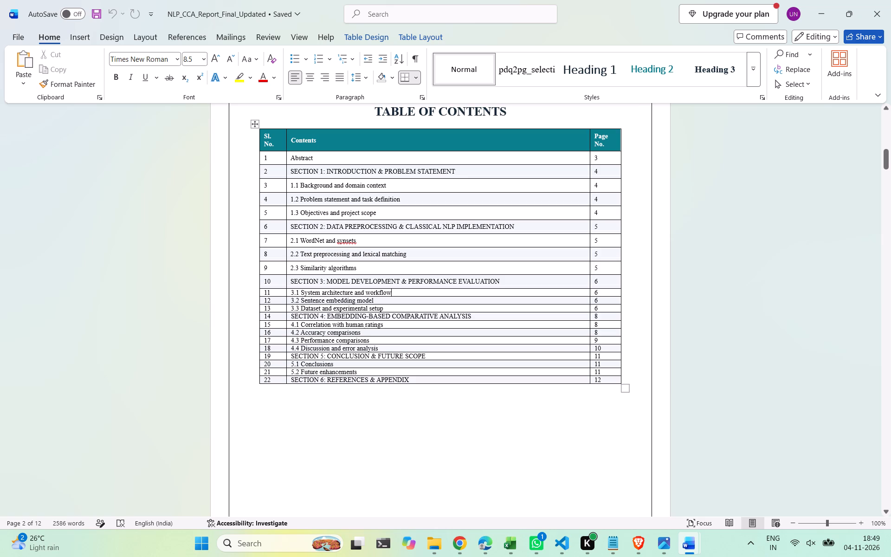
double_click(419, 296)
drag(420, 297, 421, 302)
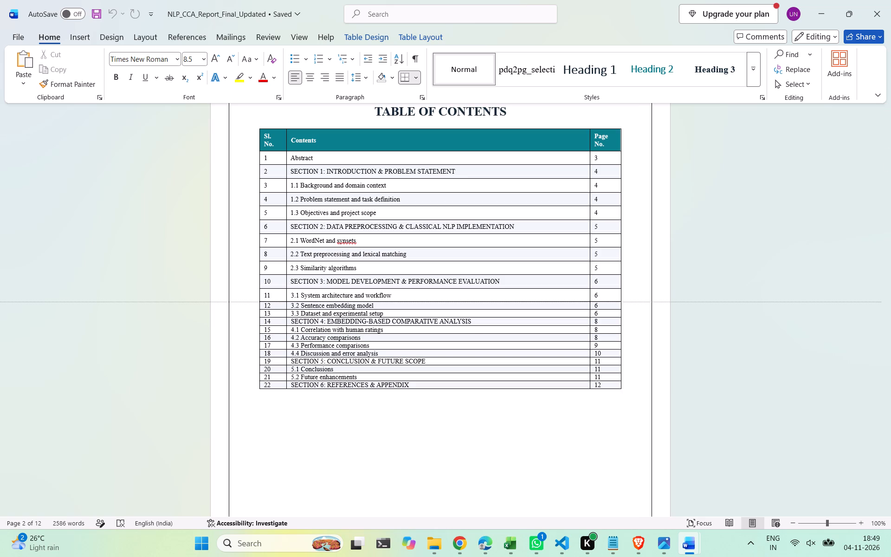
drag(421, 302, 422, 303)
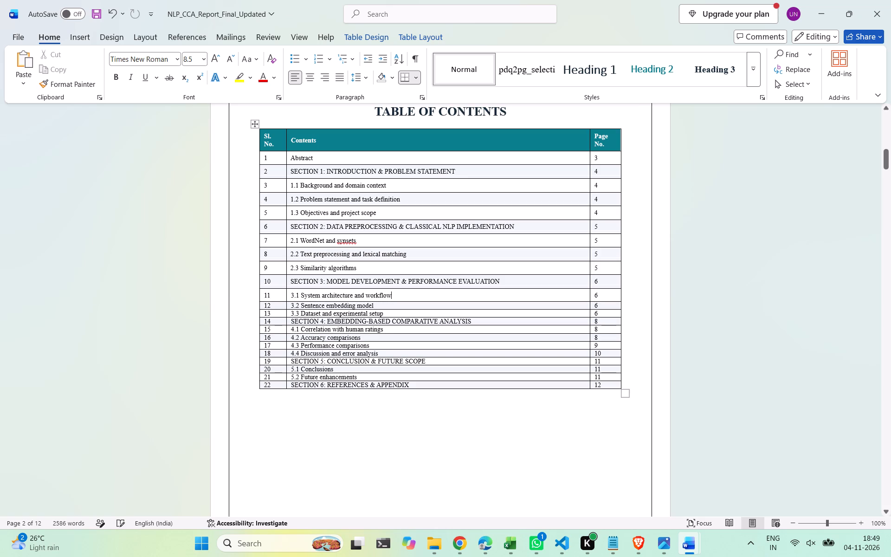
click(428, 310)
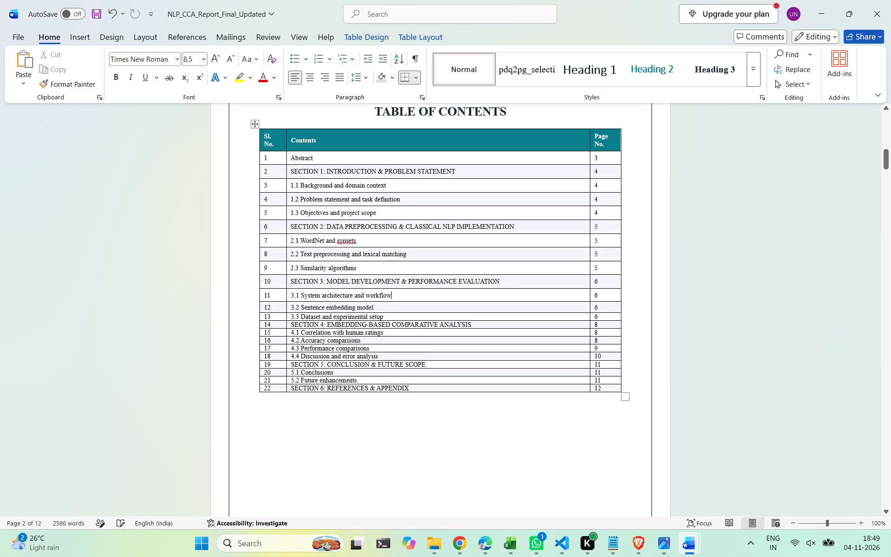
click(544, 284)
drag(544, 302, 545, 306)
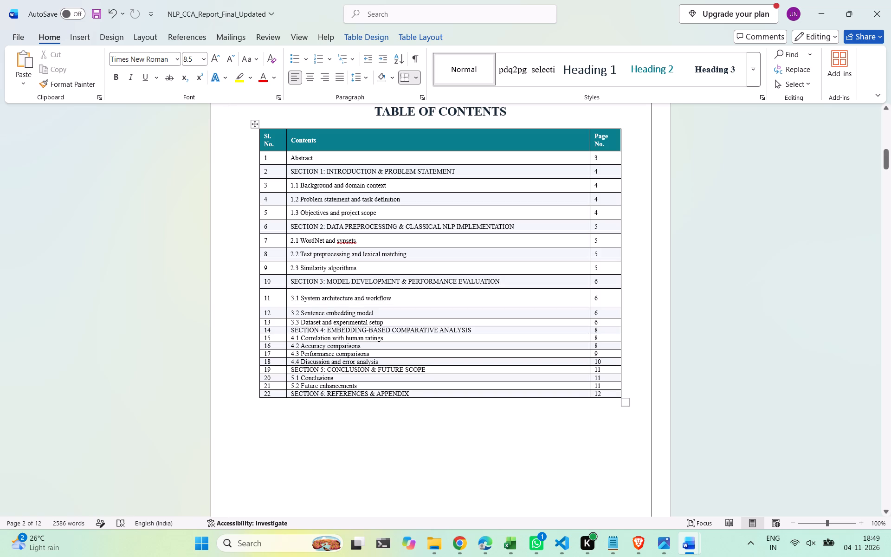
drag(542, 308, 543, 303)
Enlarge the text of the entire table of contents by two size increments, bringing its entries to 10 pt.
scroll(634, 404, down, 1)
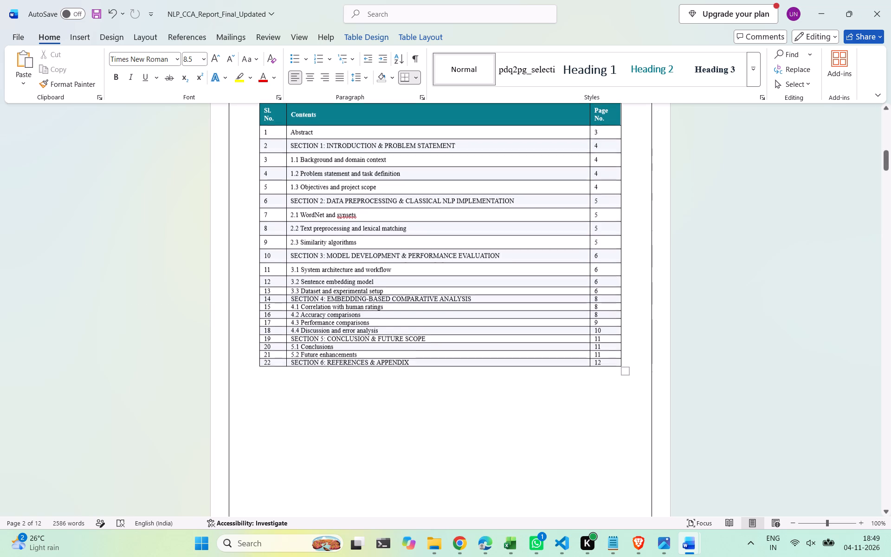
drag(612, 360, 610, 360)
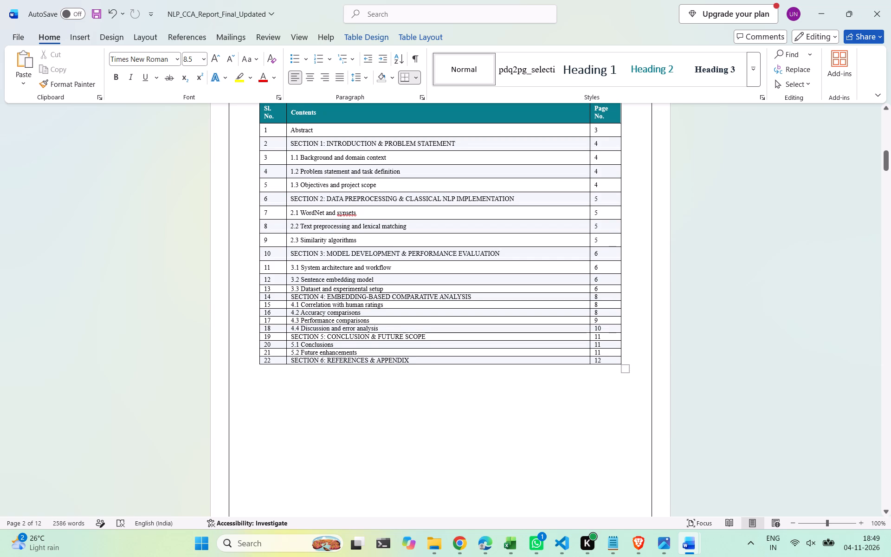
drag(610, 360, 285, 177)
scroll(385, 260, up, 1)
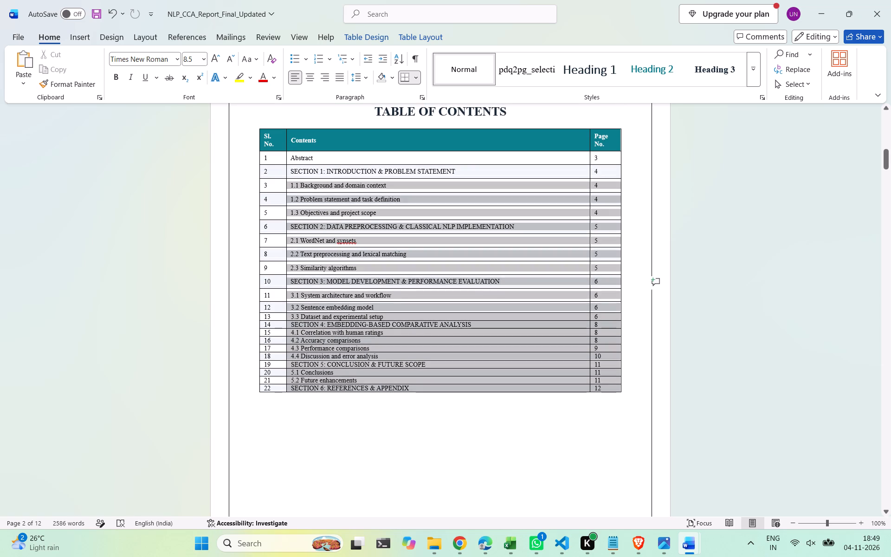
drag(285, 177, 261, 129)
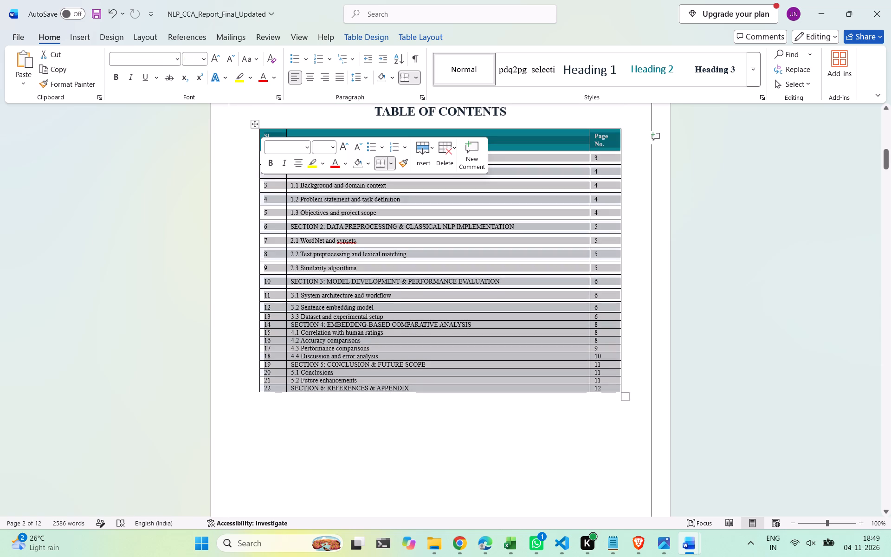
key(ctrl+shift+period)
key(ctrl+shift+period)
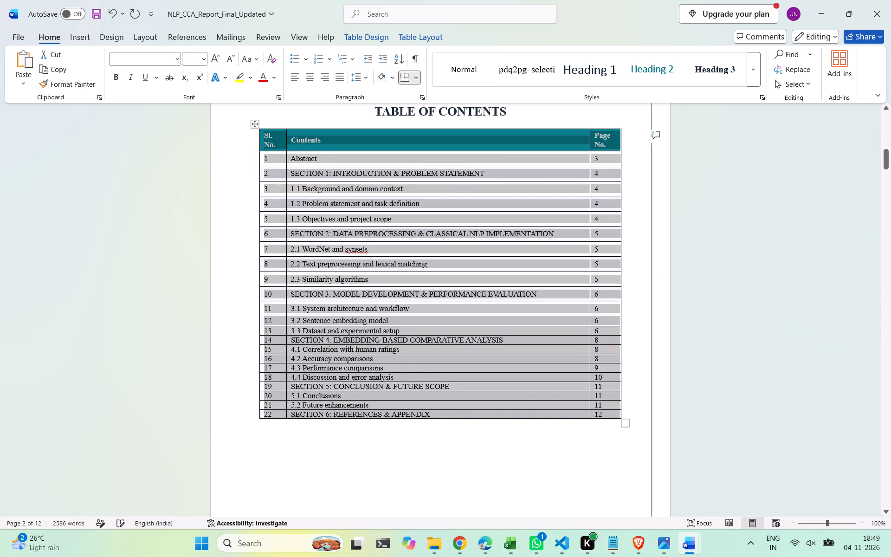
click(413, 79)
click(413, 79)
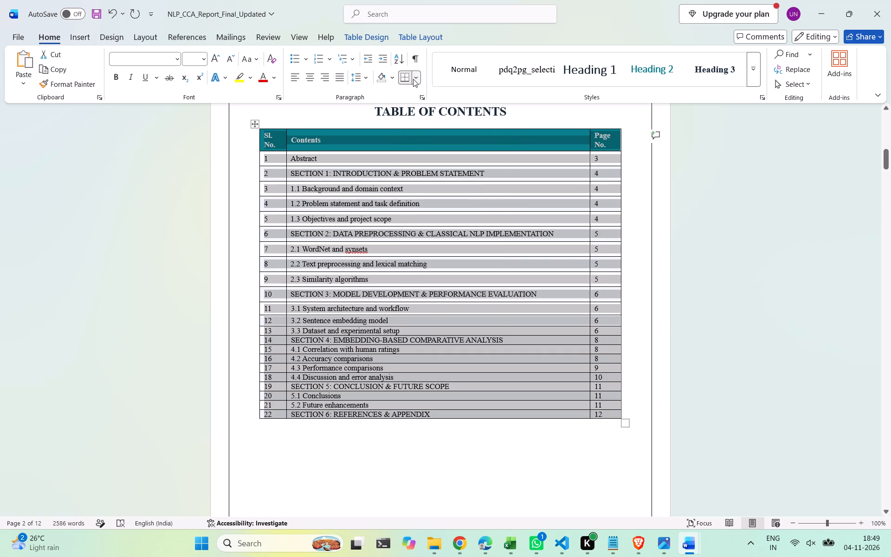
click(406, 76)
click(406, 76)
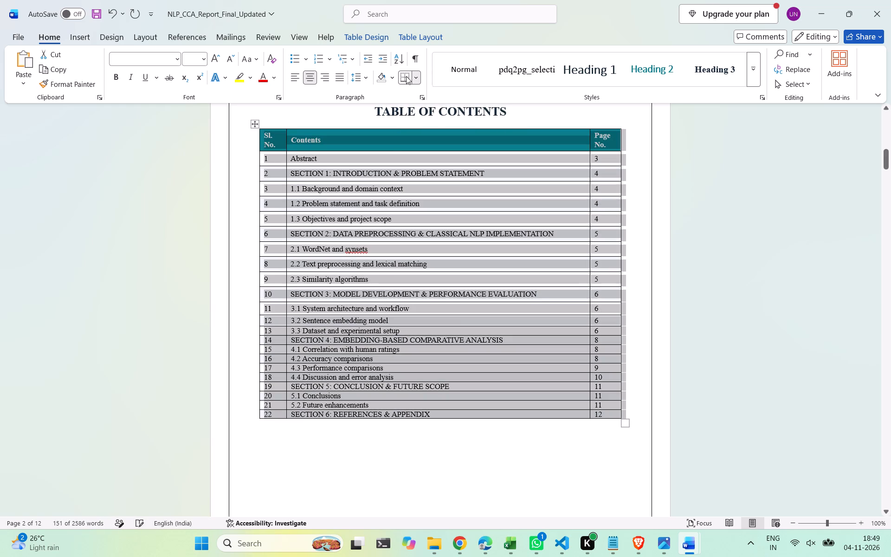
click(461, 323)
Heighten the table of contents rows 19 to 22, covering Section 5, its subsections 5.1 and 5.2, and Section 6.
scroll(425, 314, down, 4)
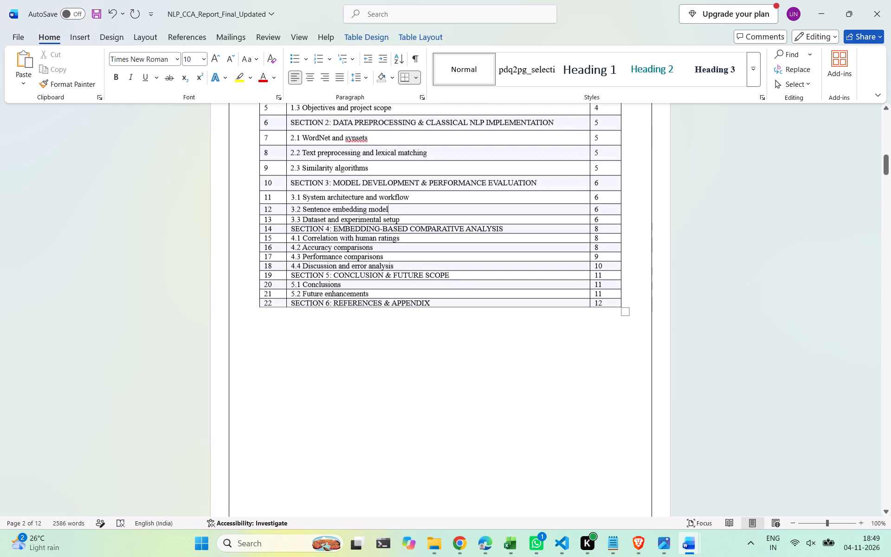
drag(434, 306, 434, 311)
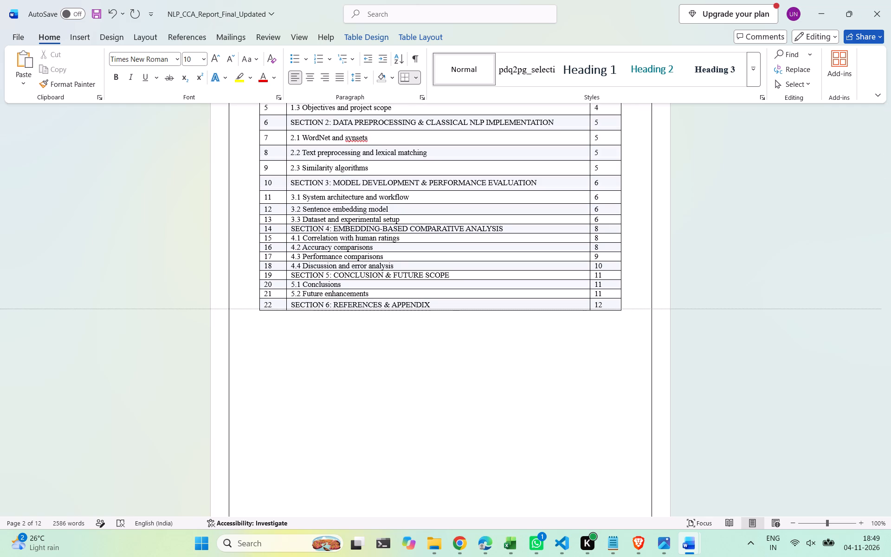
drag(434, 311, 436, 316)
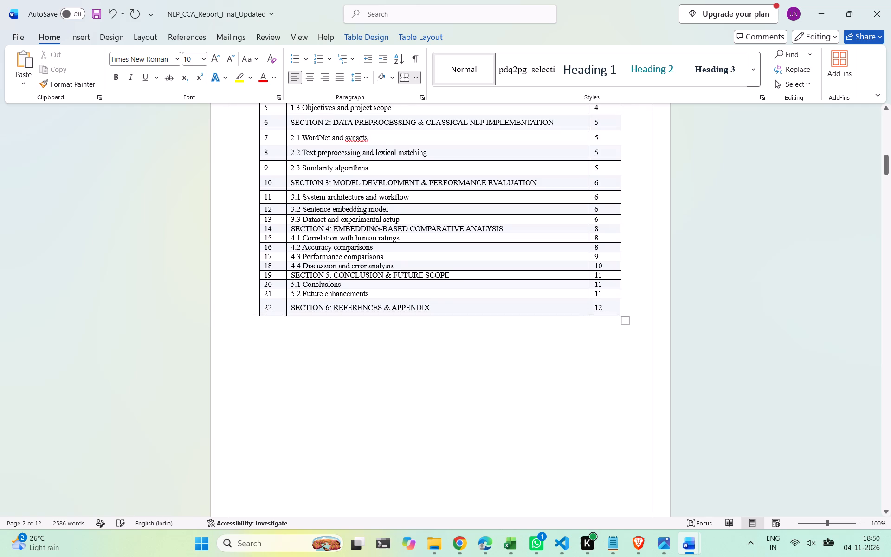
drag(439, 290, 439, 294)
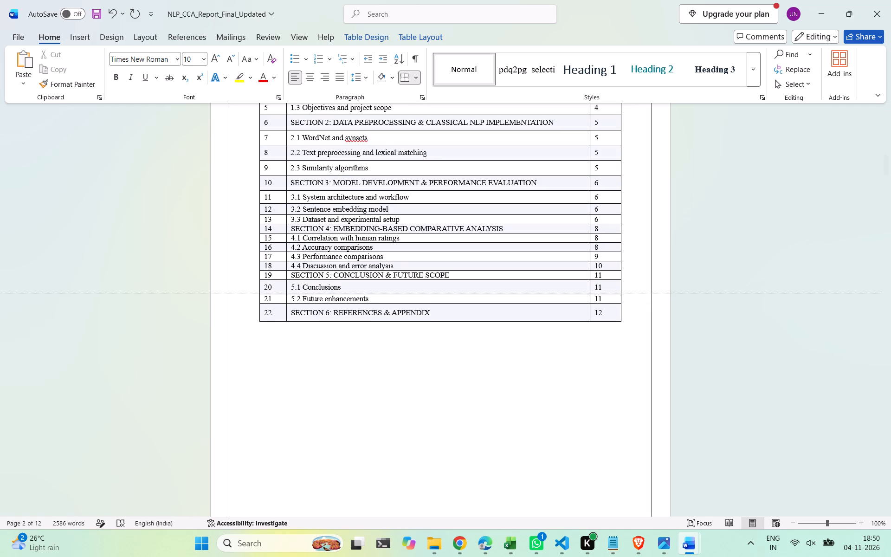
drag(439, 294, 439, 297)
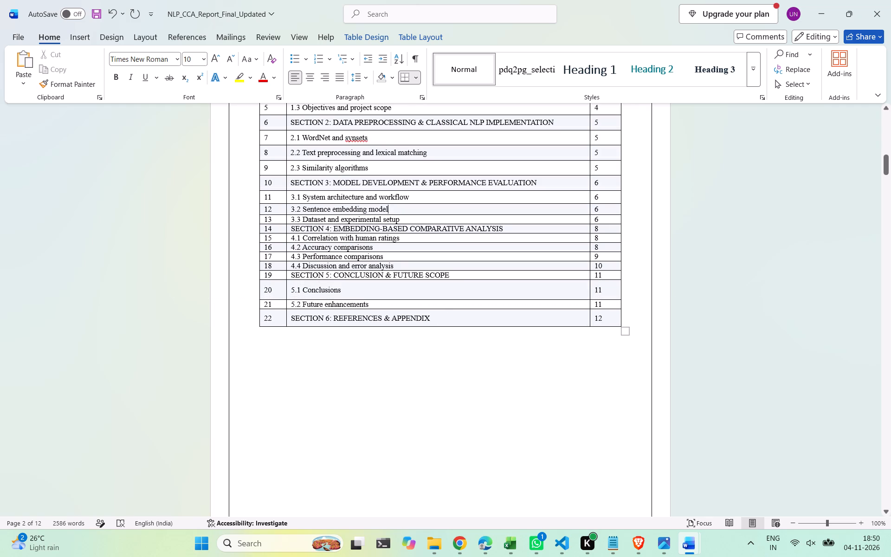
drag(440, 309, 440, 315)
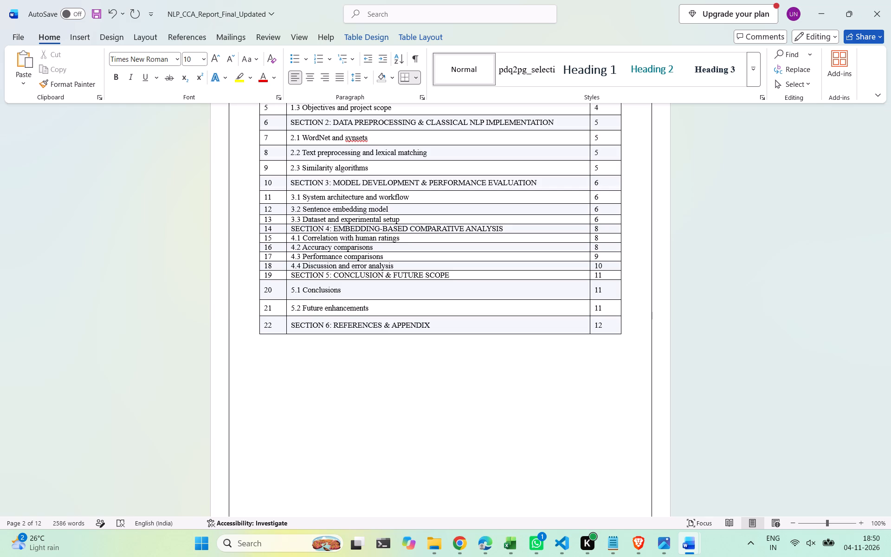
drag(442, 279, 442, 285)
drag(442, 285, 442, 291)
drag(455, 280, 457, 288)
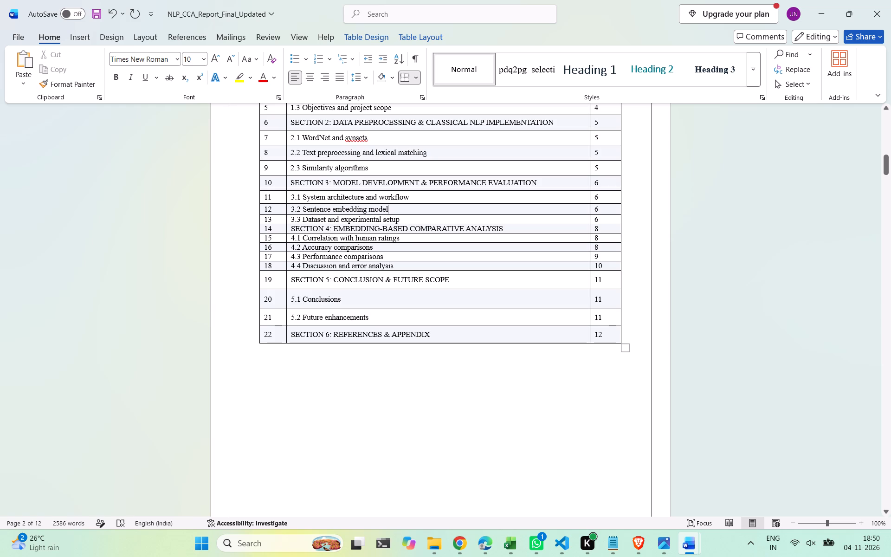
Heighten the table of contents rows 15 to 18, covering subsections 4.1 to 4.4.
drag(482, 271, 483, 280)
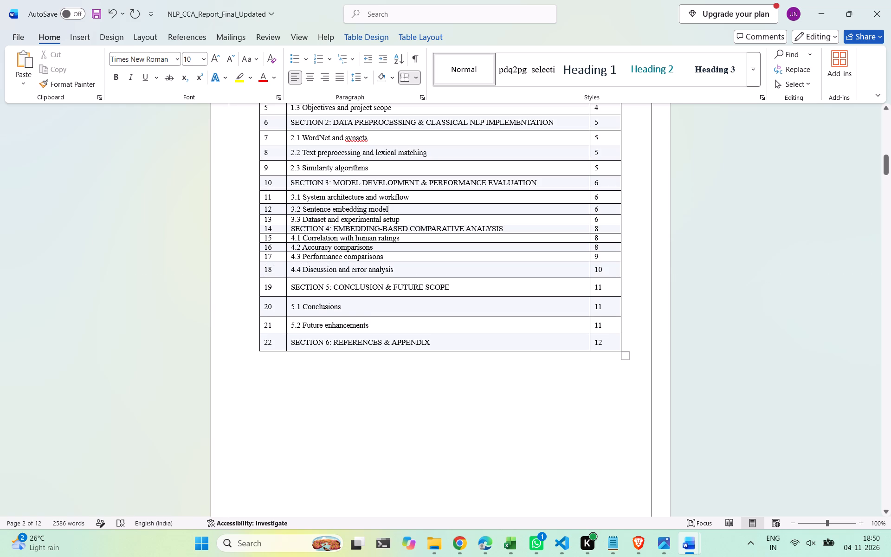
drag(490, 262, 491, 269)
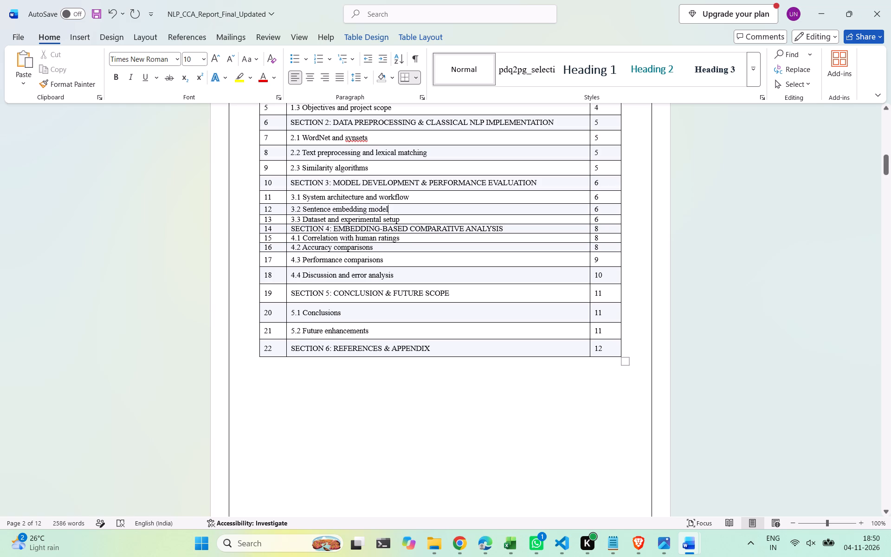
drag(488, 266, 488, 270)
drag(488, 270, 489, 281)
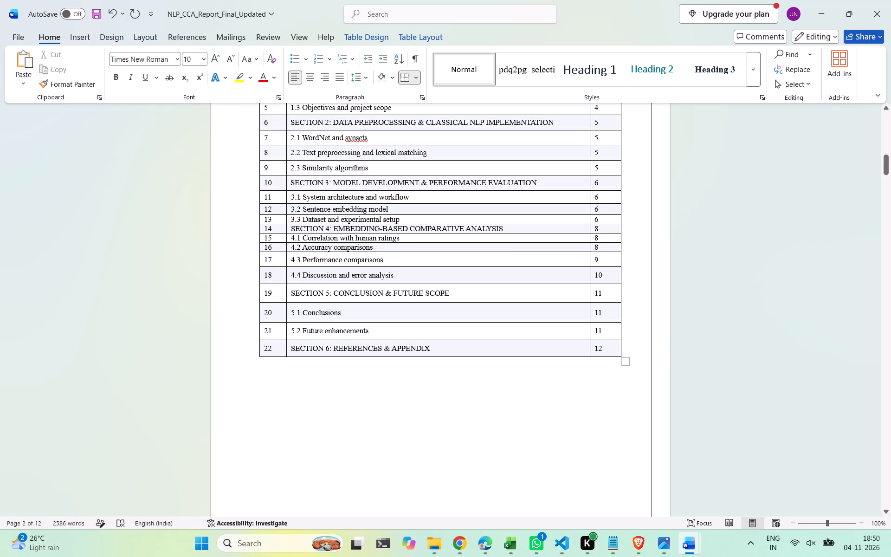
click(488, 268)
drag(492, 253, 492, 259)
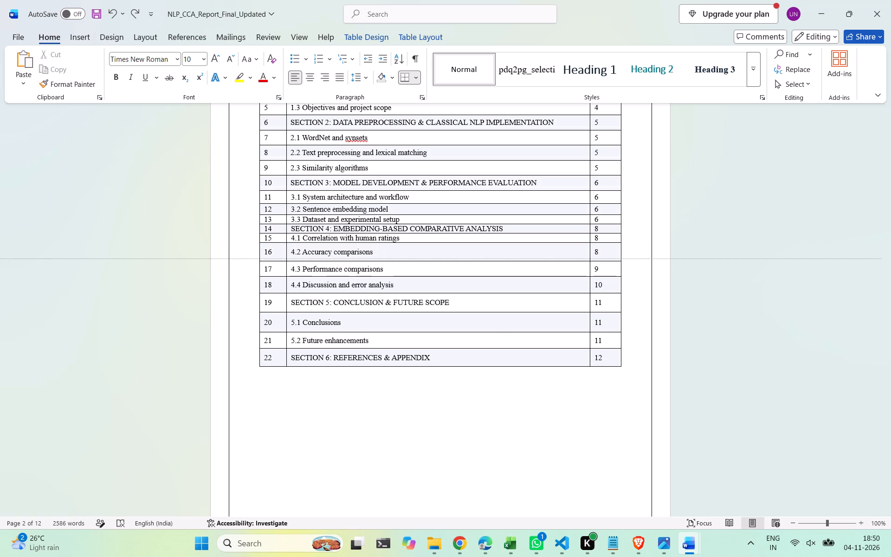
drag(492, 259, 492, 260)
drag(492, 242, 492, 253)
drag(491, 243, 491, 246)
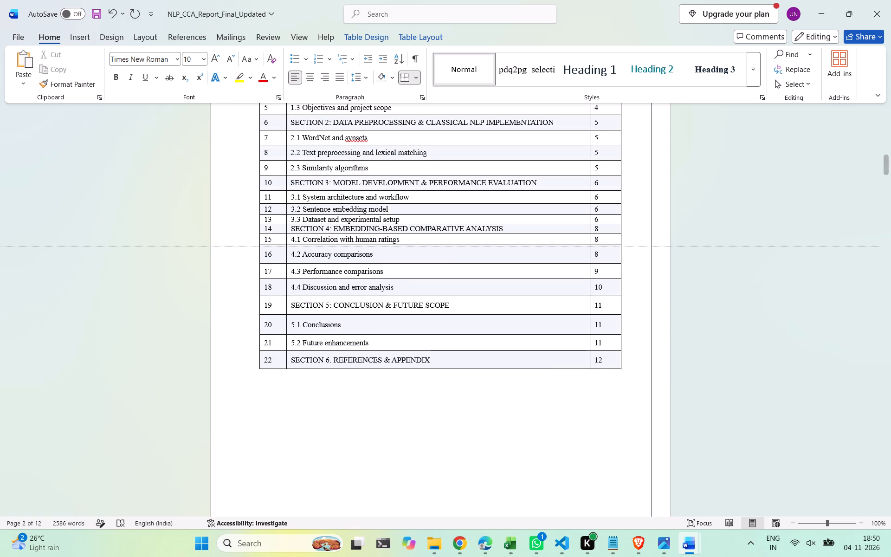
drag(491, 246, 491, 252)
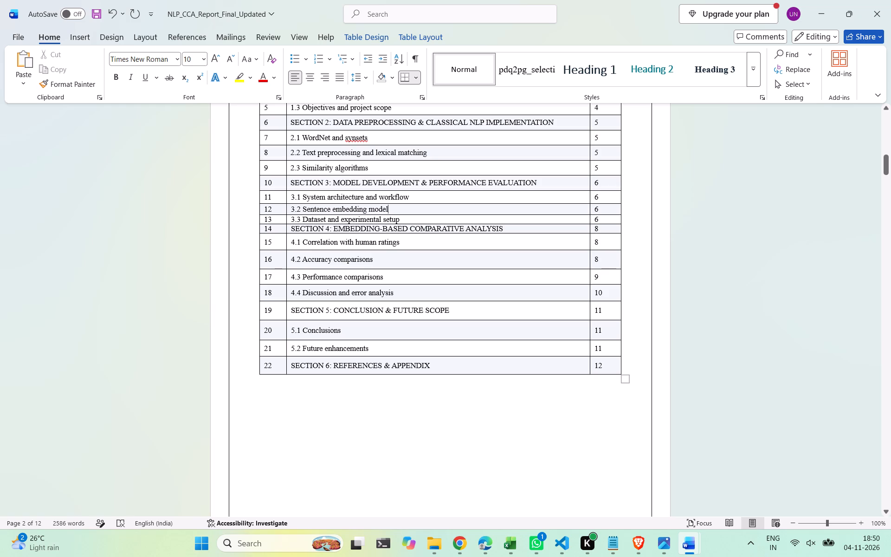
Heighten the table of contents rows 1 and 2, covering Abstract and Section 1: Introduction & Problem Statement.
scroll(472, 334, up, 12)
scroll(473, 333, down, 4)
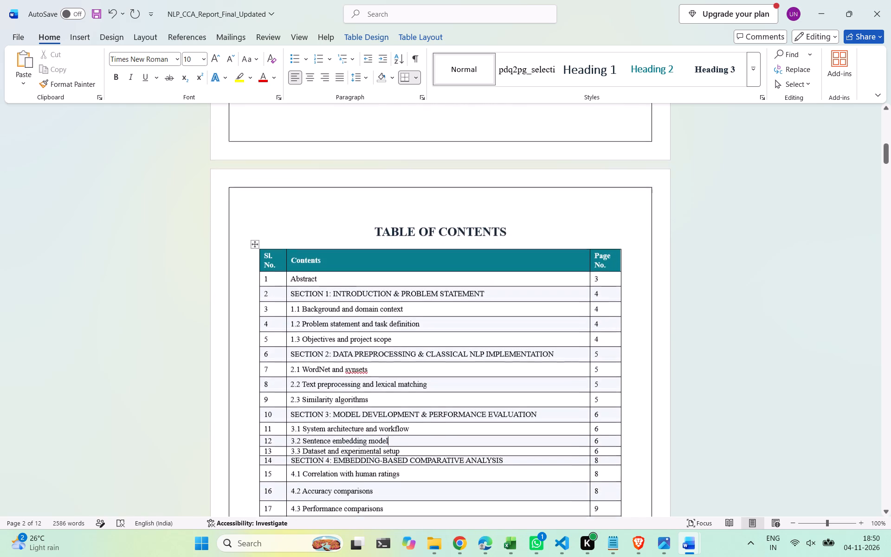
scroll(507, 216, down, 4)
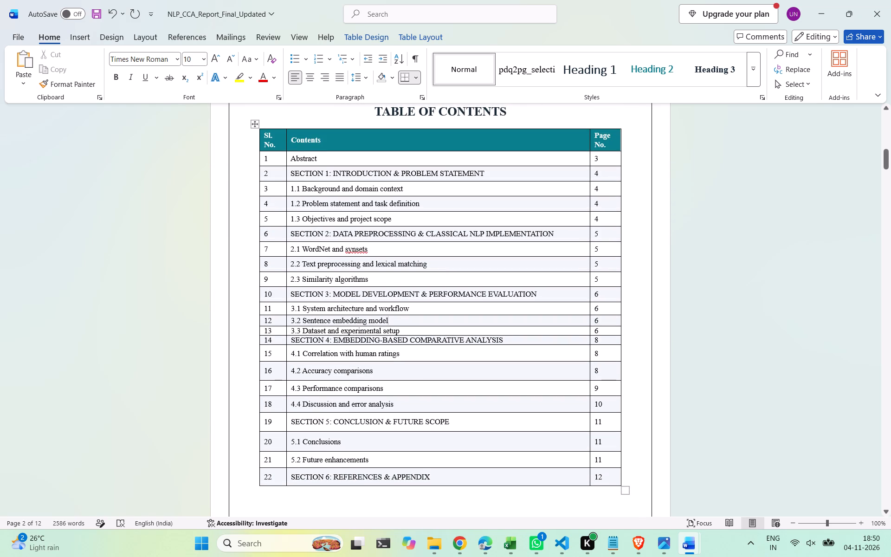
drag(459, 167, 461, 171)
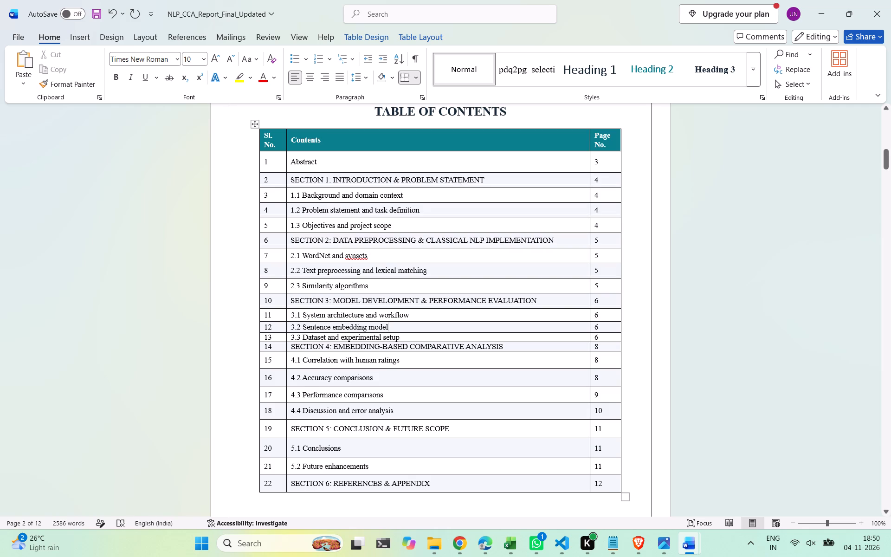
click(460, 188)
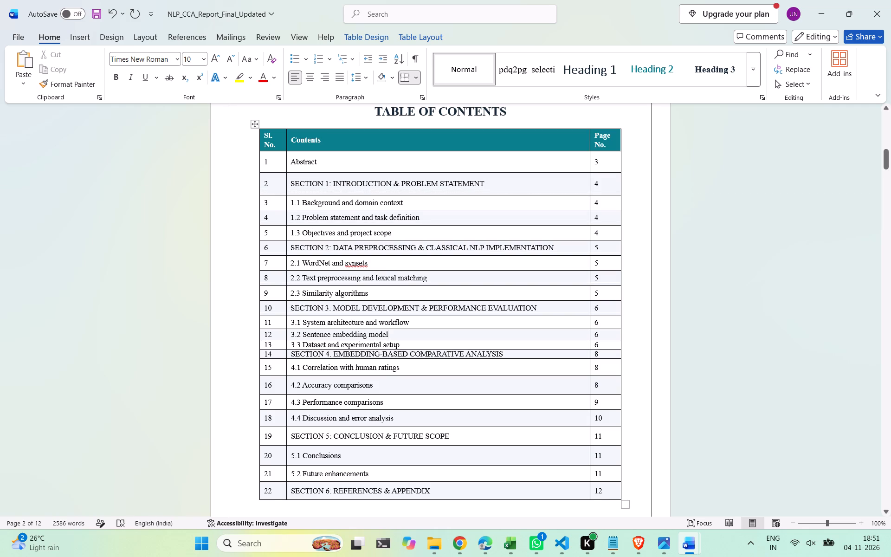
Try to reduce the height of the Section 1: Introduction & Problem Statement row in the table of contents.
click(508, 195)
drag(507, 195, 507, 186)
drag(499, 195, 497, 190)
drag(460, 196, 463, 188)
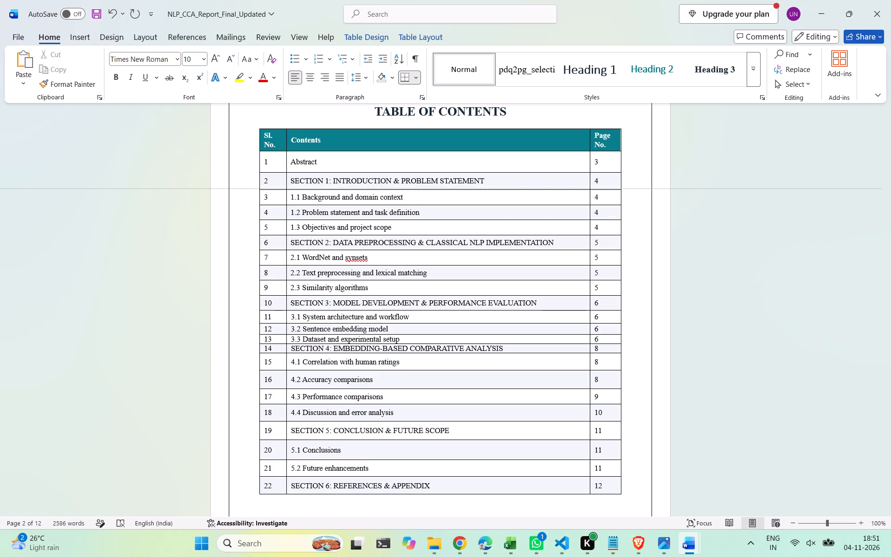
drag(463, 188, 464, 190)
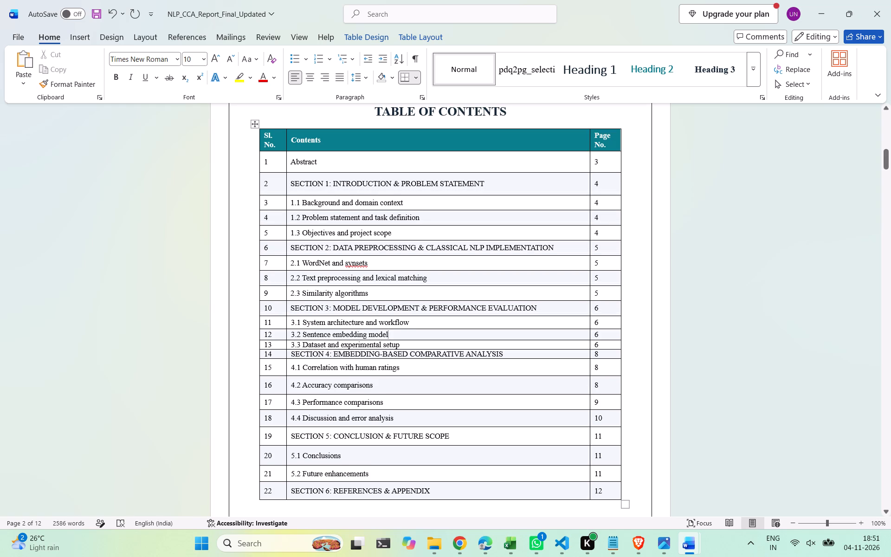
Look through the whole report at 80% zoom, from the cover page to Section 6: References & Appendix.
ctrl+scroll(305, 208, down, 2)
scroll(575, 189, down, 6)
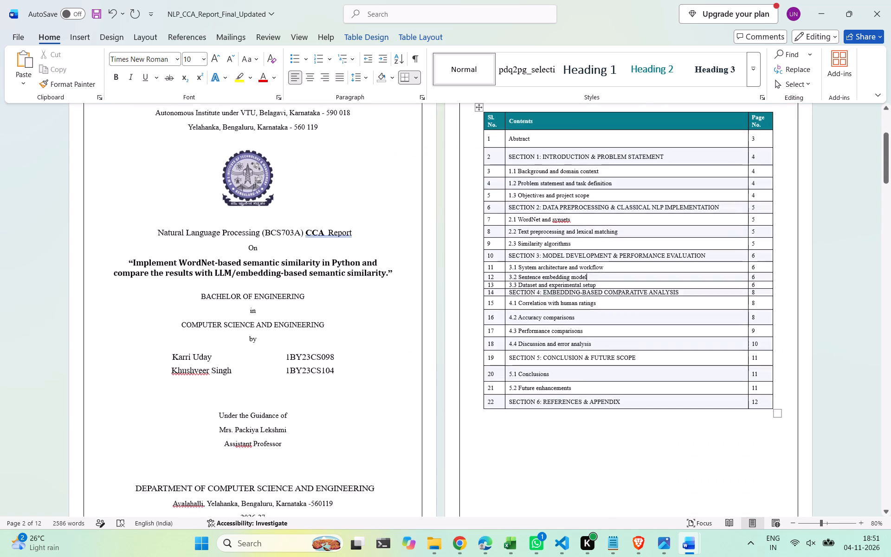
scroll(575, 189, down, 17)
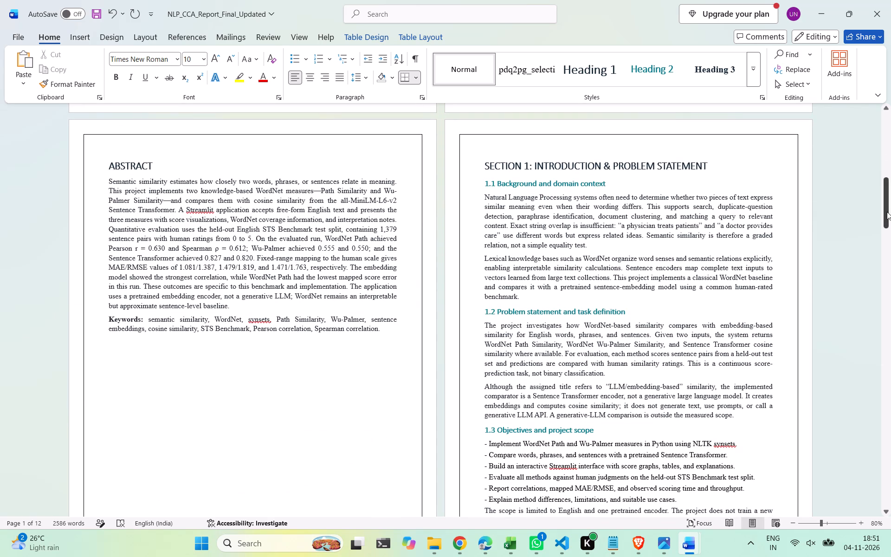
drag(886, 210, 885, 258)
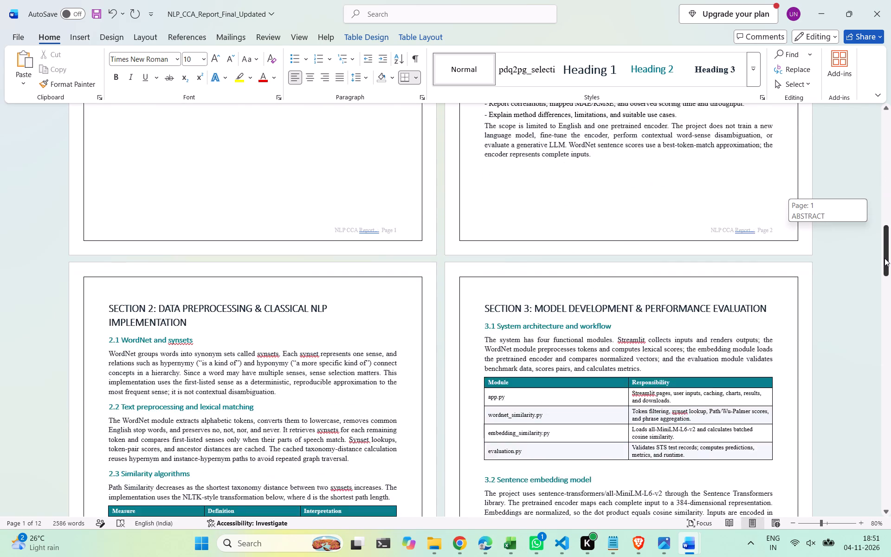
drag(885, 258, 887, 293)
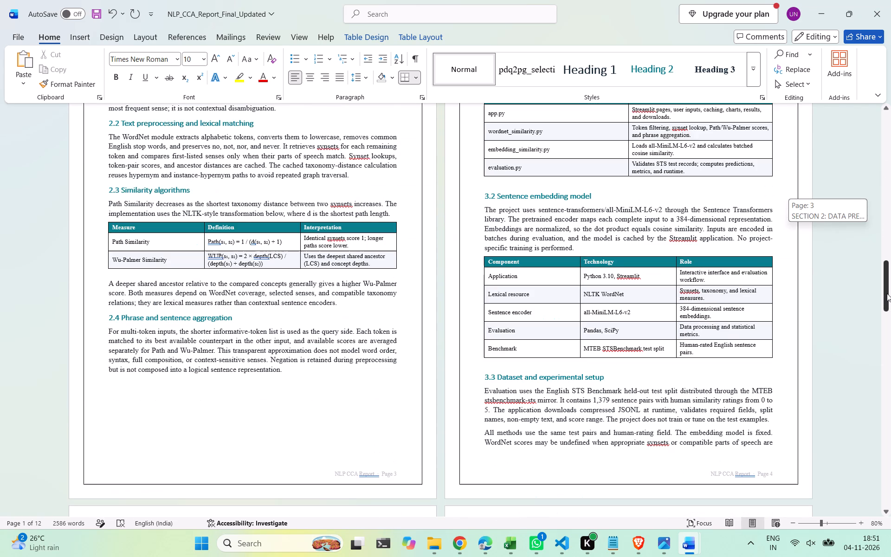
drag(887, 293, 890, 396)
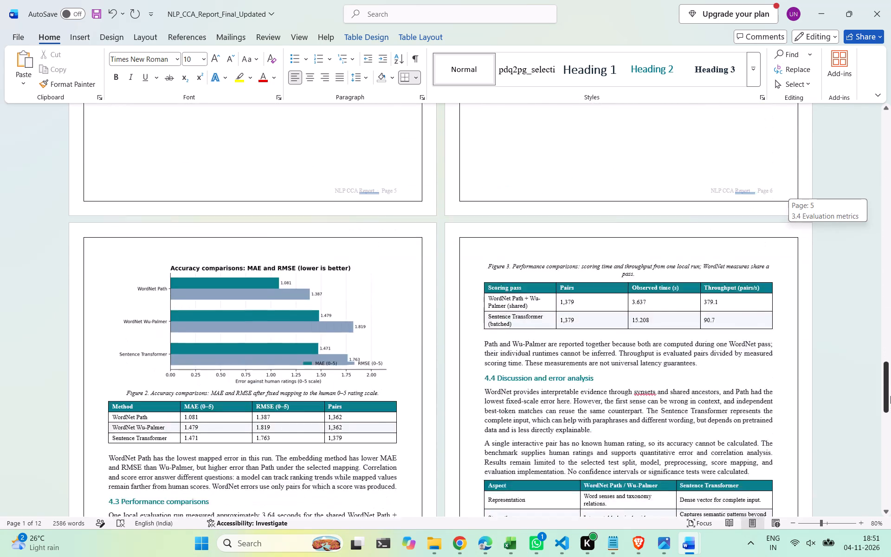
drag(890, 396, 890, 493)
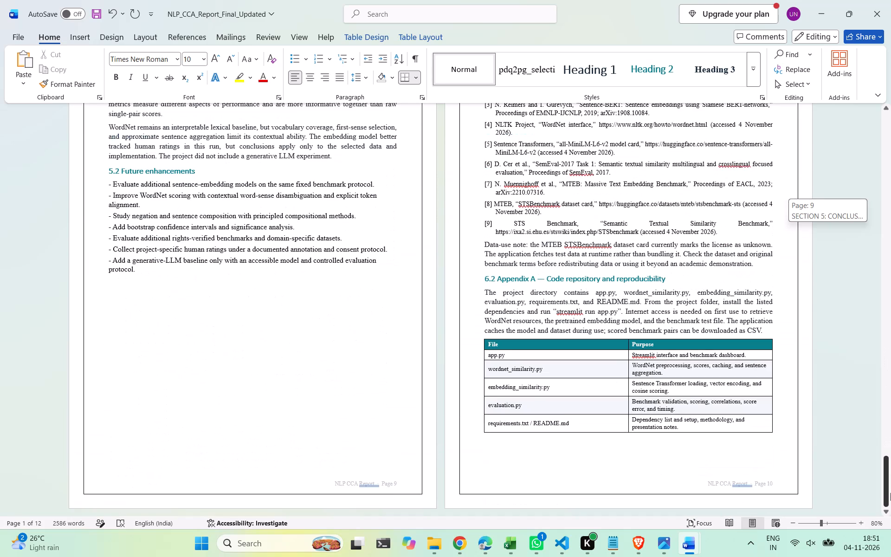
drag(890, 493, 890, 497)
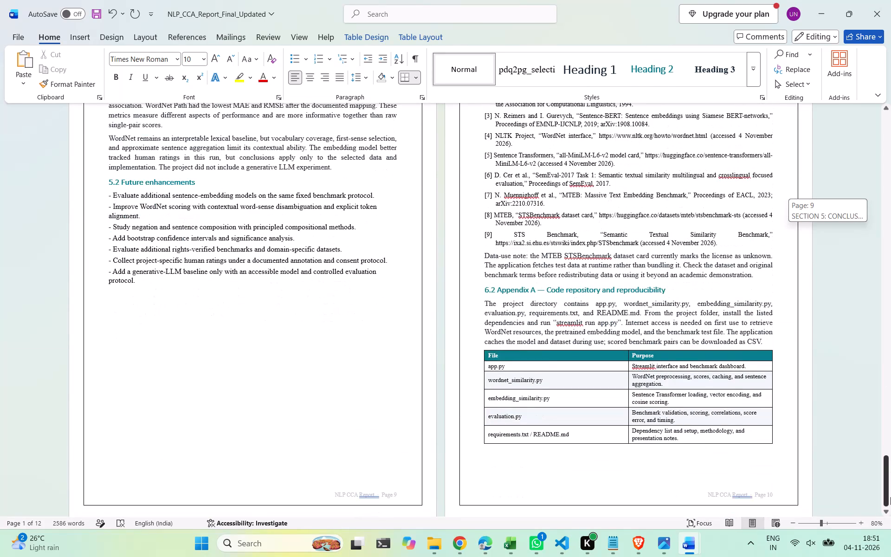
drag(890, 497, 890, 461)
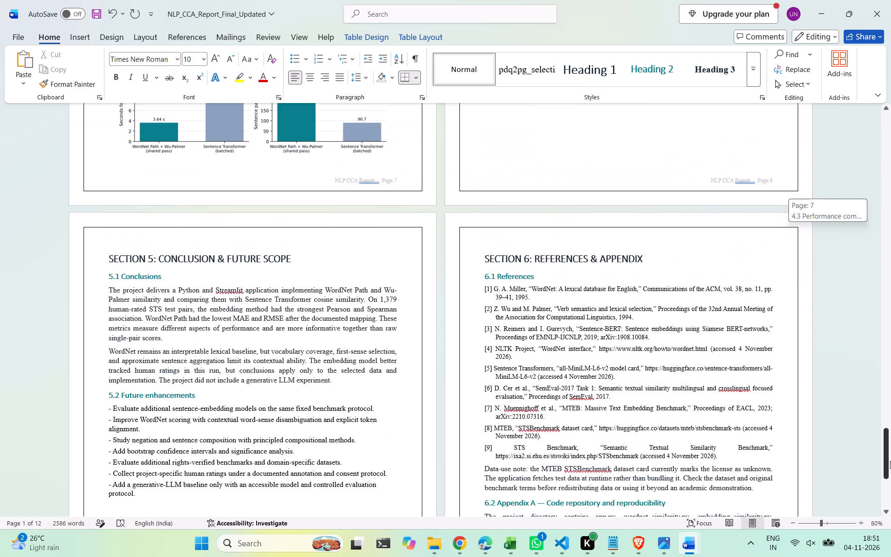
drag(890, 461, 890, 509)
Check Section 6: References & Appendix in NLP_CCA_Report_Template against the report's ending, and return to the report's table of contents.
key(alt+Tab)
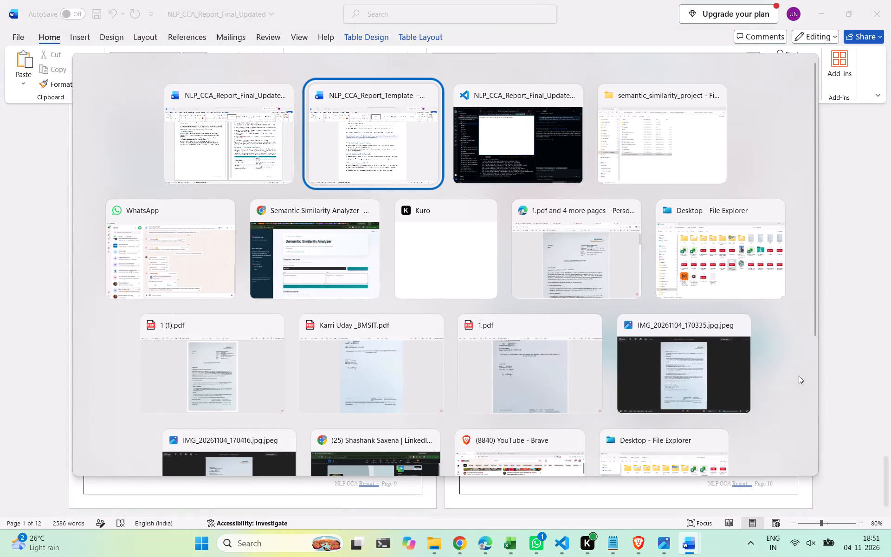
scroll(510, 180, down, 7)
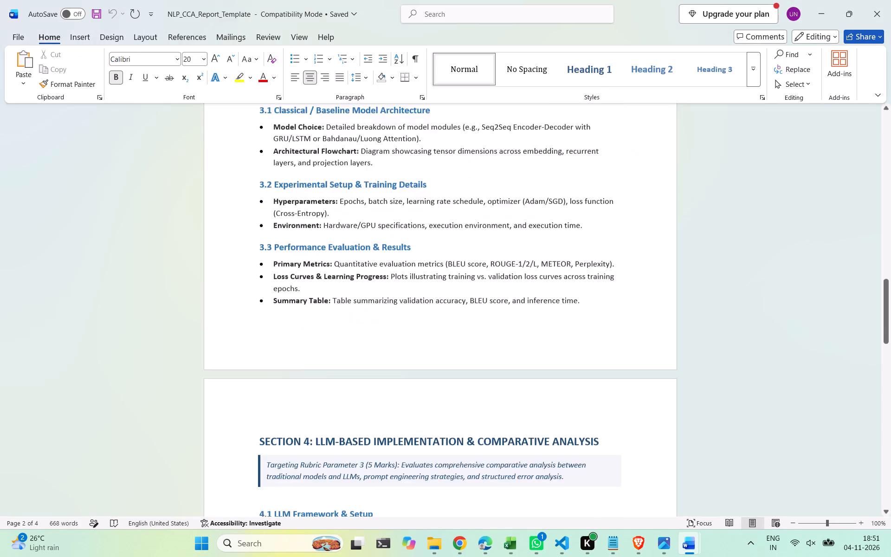
scroll(510, 180, down, 20)
scroll(510, 180, down, 20)
scroll(508, 193, up, 5)
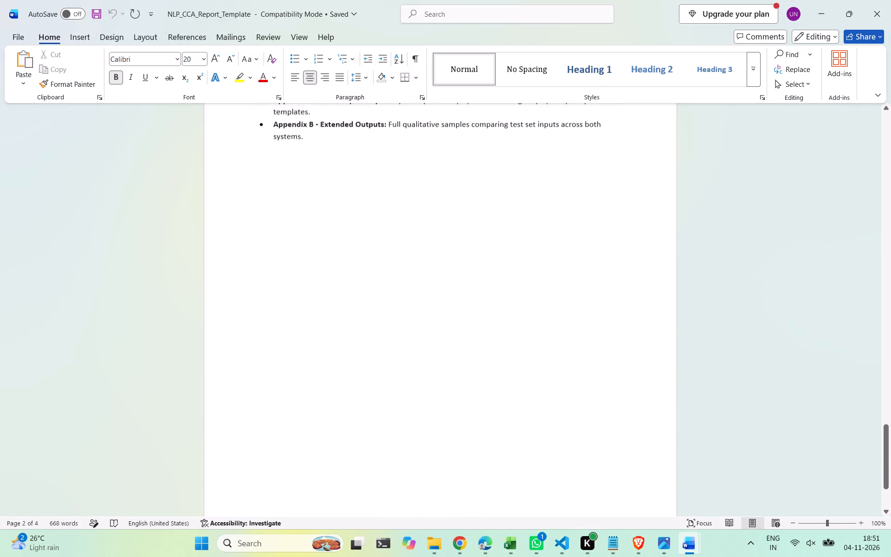
scroll(508, 193, up, 2)
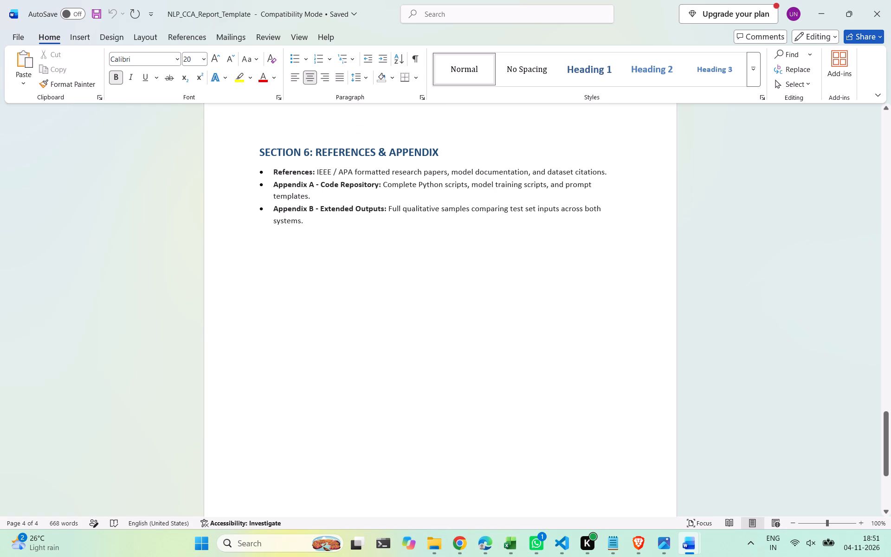
key(alt+Tab)
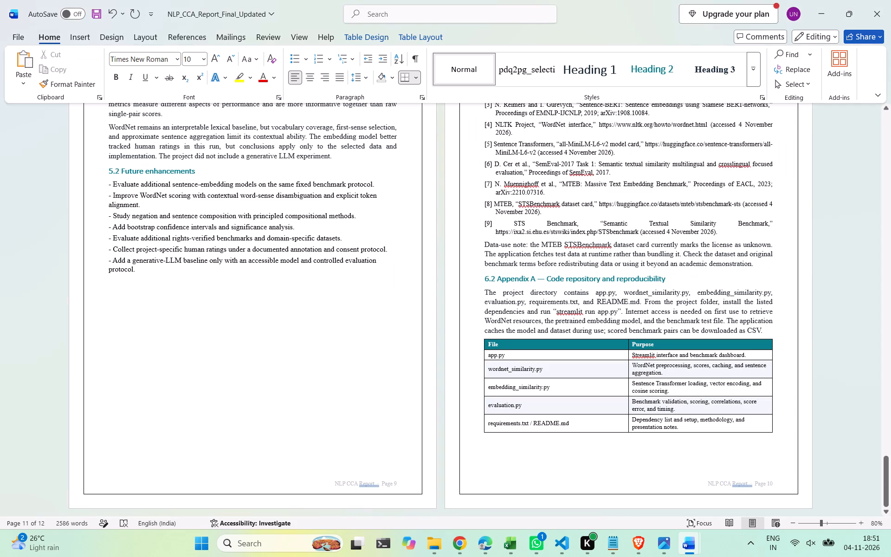
scroll(417, 287, down, 6)
drag(886, 483, 886, 482)
drag(886, 482, 890, 91)
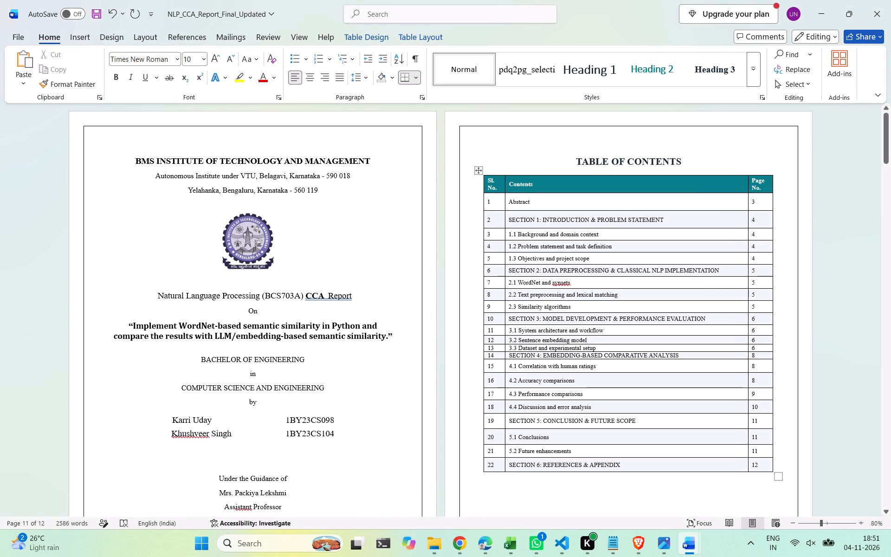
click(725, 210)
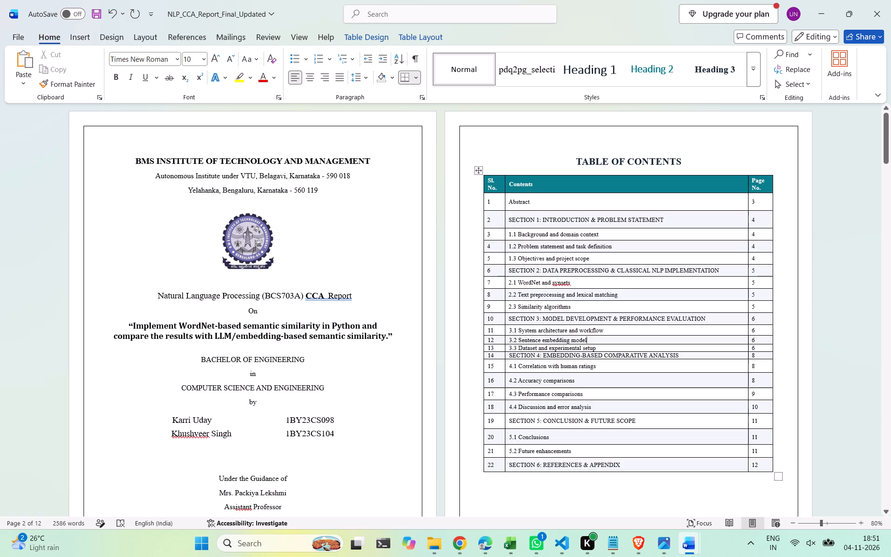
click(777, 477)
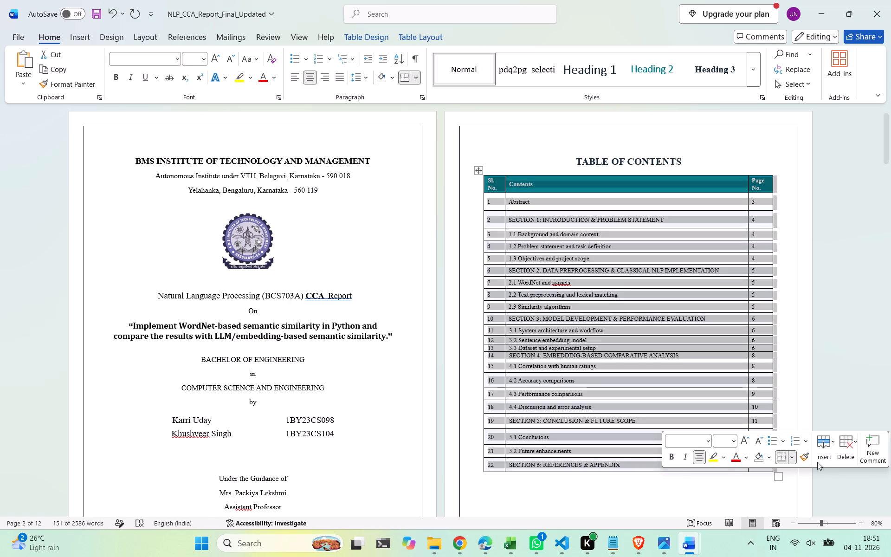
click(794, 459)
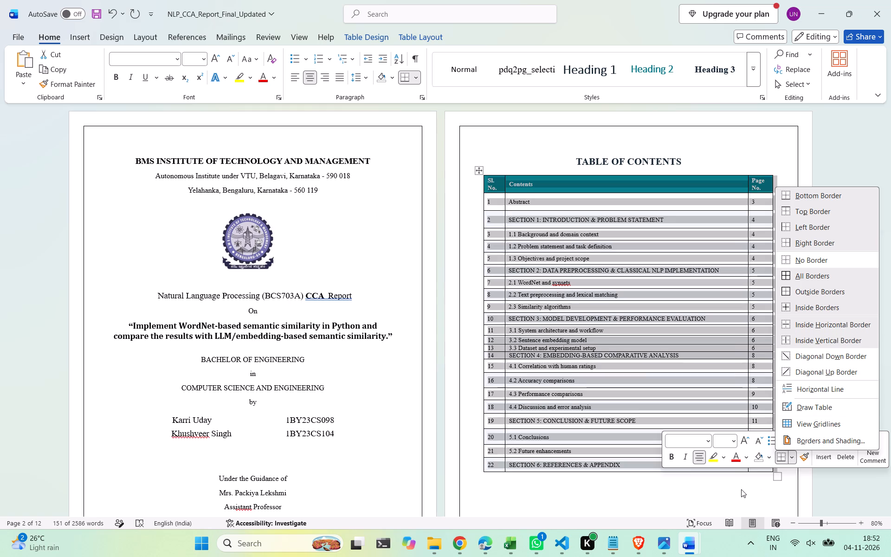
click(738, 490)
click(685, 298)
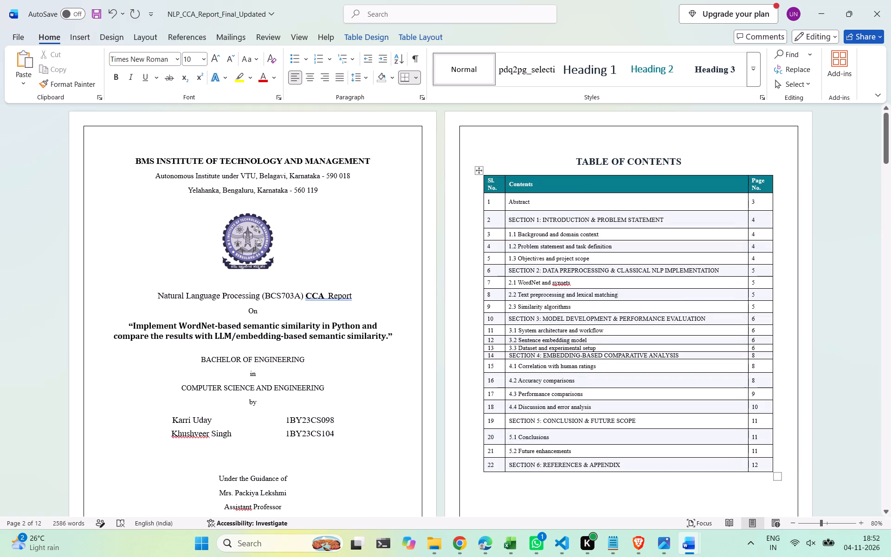
Heighten the table of contents rows 3 to 8, from 1.1 Background and domain context through 2.2 Text preprocessing and lexical matching.
click(623, 241)
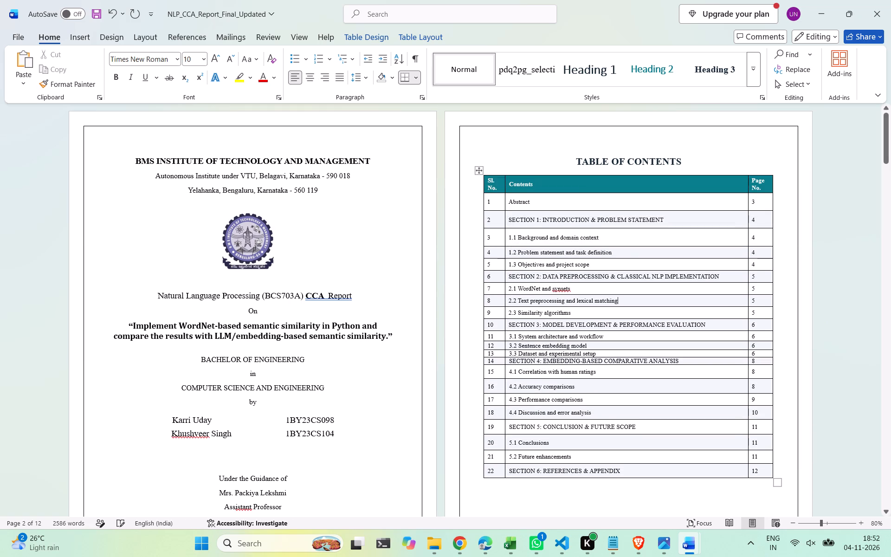
drag(627, 258, 629, 264)
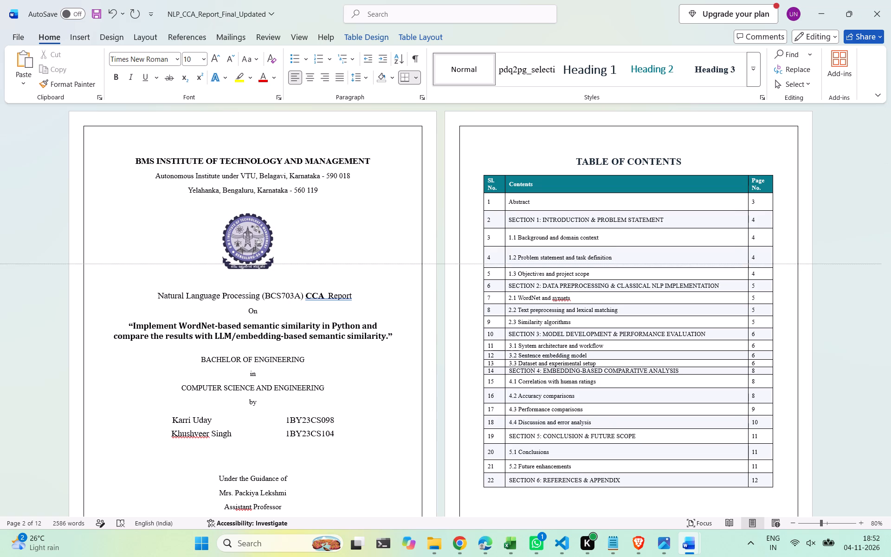
drag(629, 264, 630, 262)
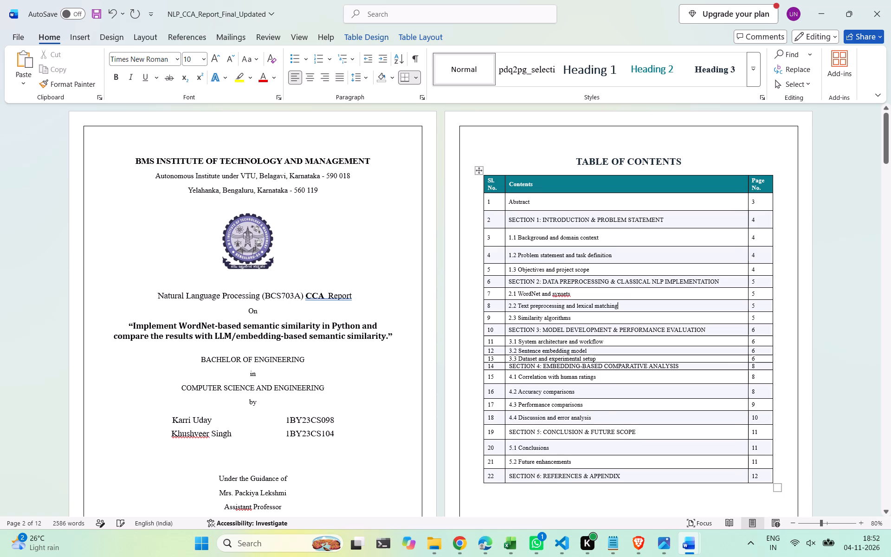
click(635, 276)
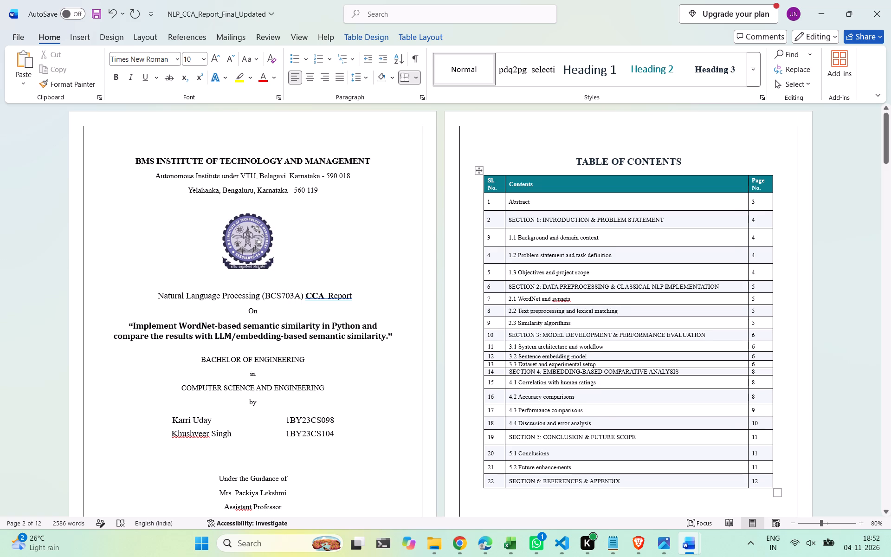
drag(710, 293, 711, 298)
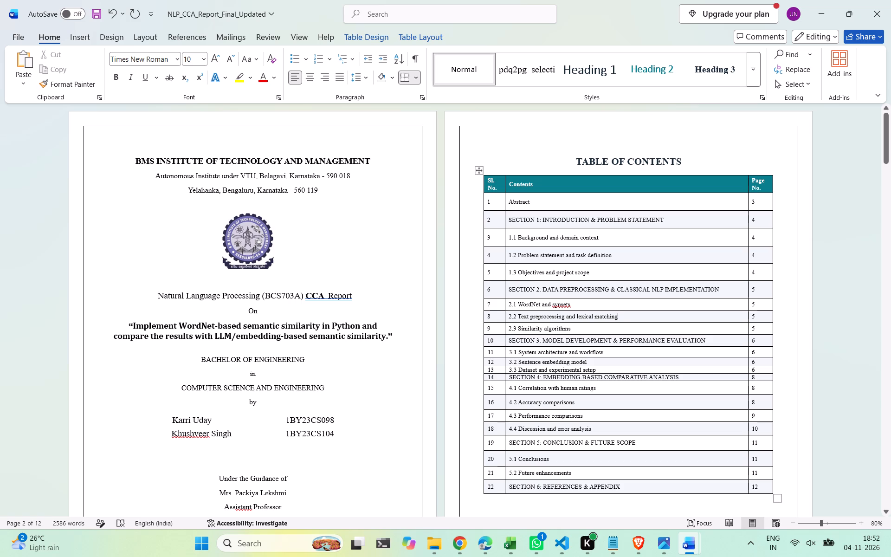
click(710, 310)
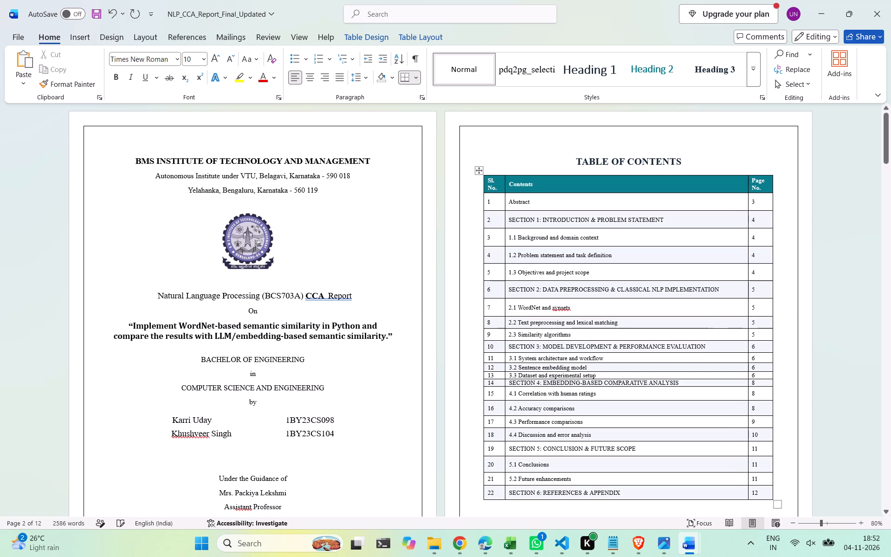
click(709, 330)
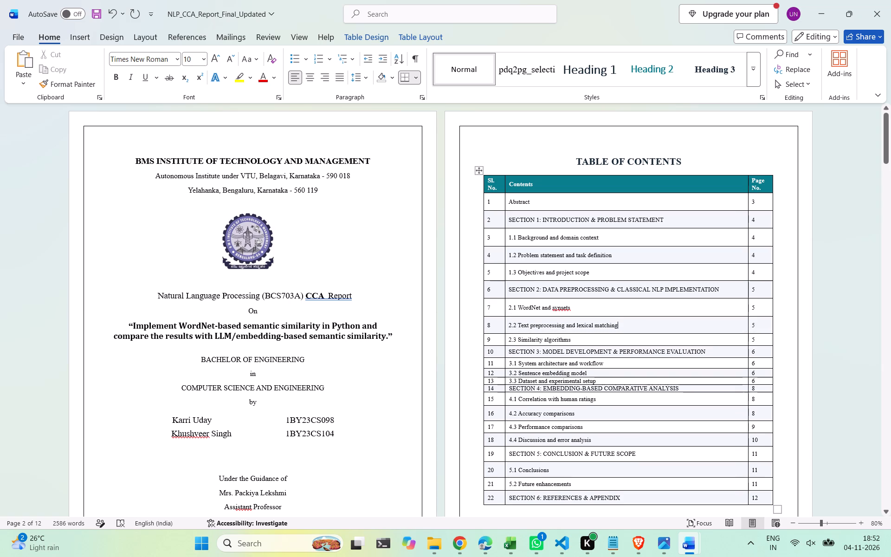
Heighten the table of contents rows 9 to 13, from 2.3 Similarity algorithms through 3.3 Dataset and experimental setup.
click(712, 347)
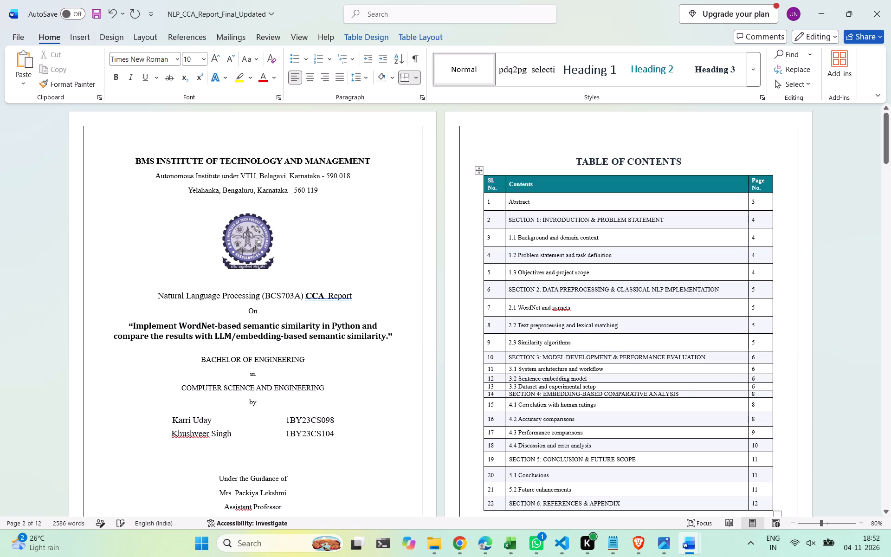
drag(715, 363, 715, 367)
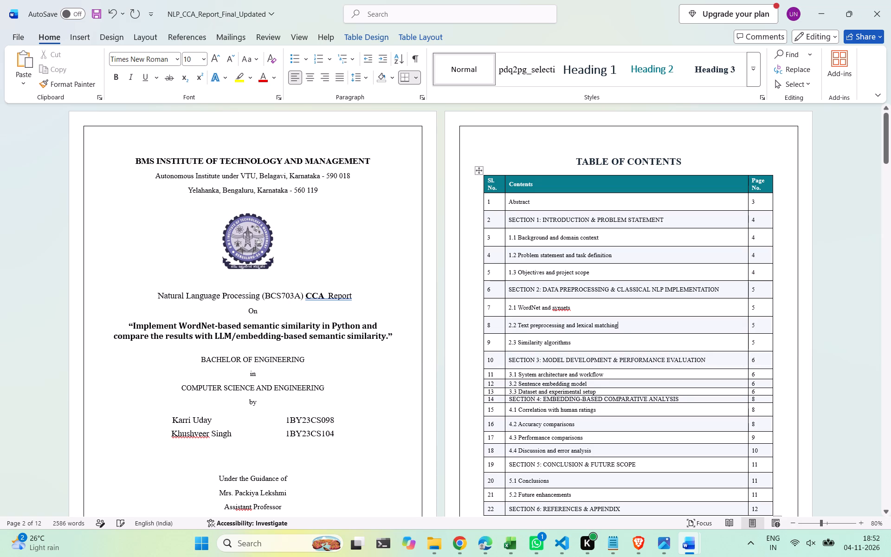
drag(716, 380, 717, 385)
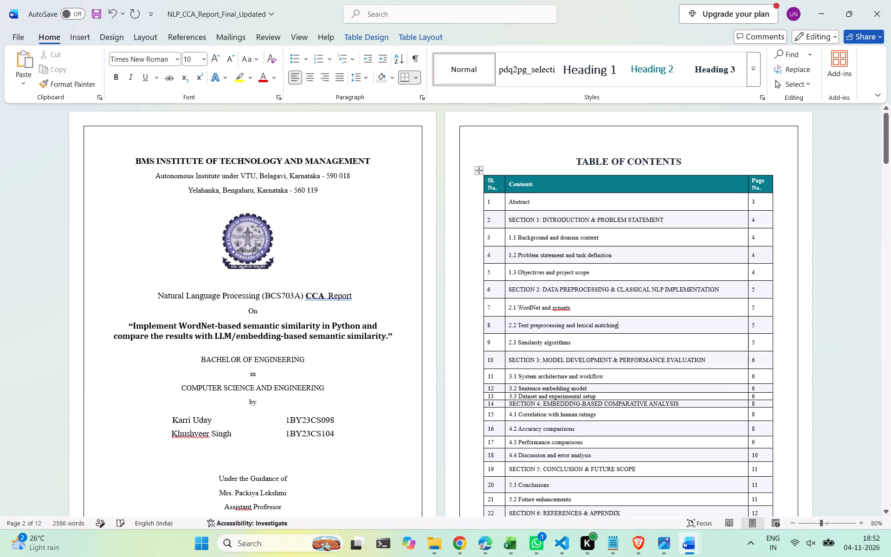
click(715, 392)
drag(715, 393, 716, 399)
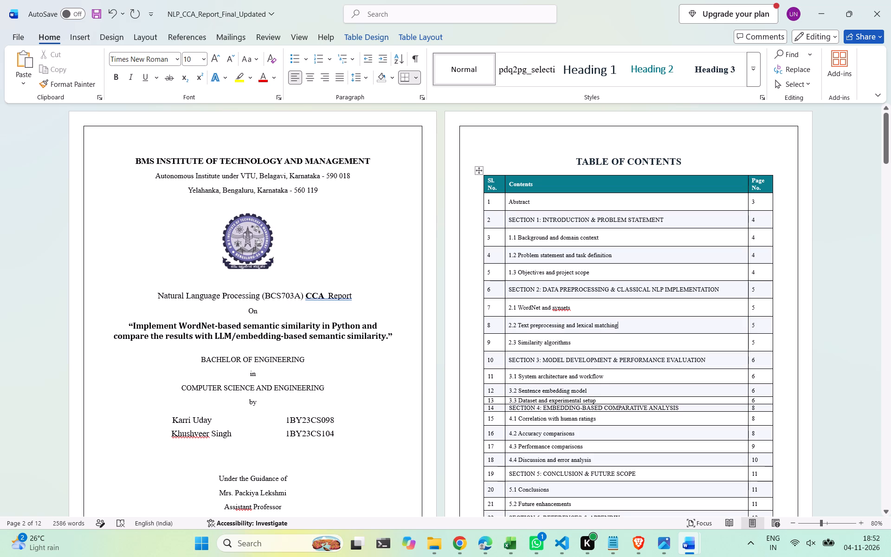
click(717, 383)
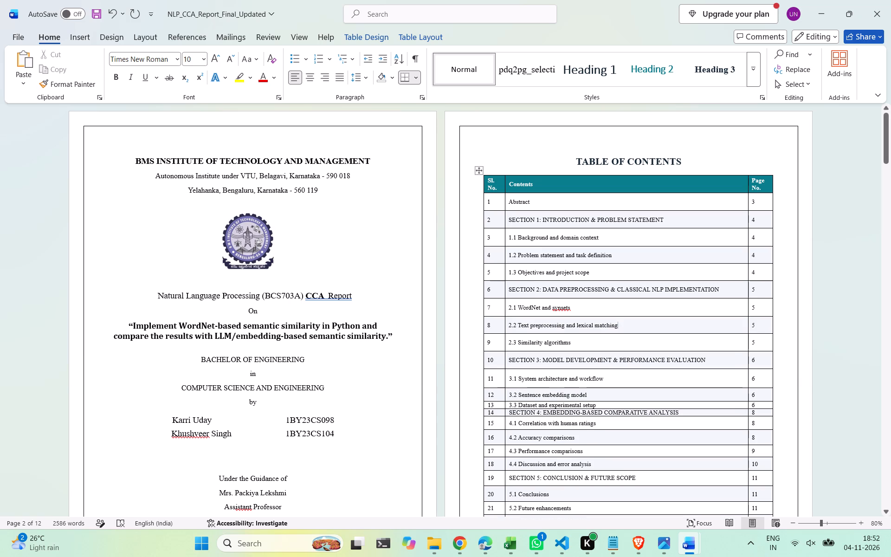
drag(713, 408, 713, 415)
drag(713, 415, 713, 415)
drag(710, 409, 710, 415)
scroll(697, 377, down, 3)
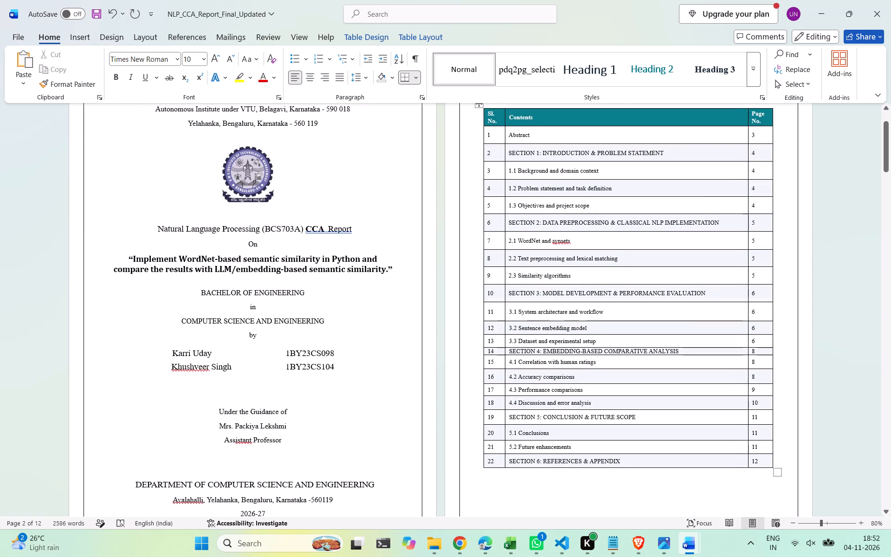
drag(703, 348, 704, 353)
drag(698, 335, 700, 339)
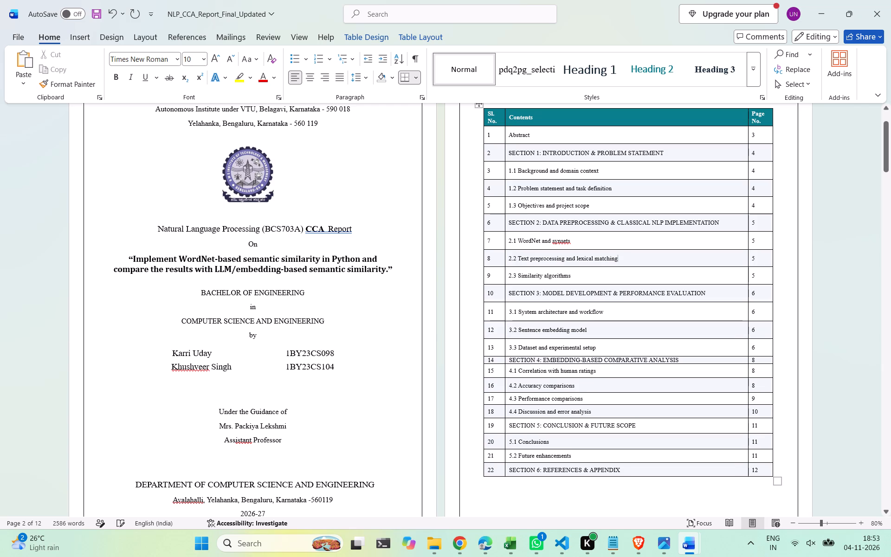
Heighten the table of contents rows 14, 15 and 17 to 21, from Section 4: Embedding-Based Comparative Analysis through 5.2 Future enhancements.
drag(700, 365, 700, 375)
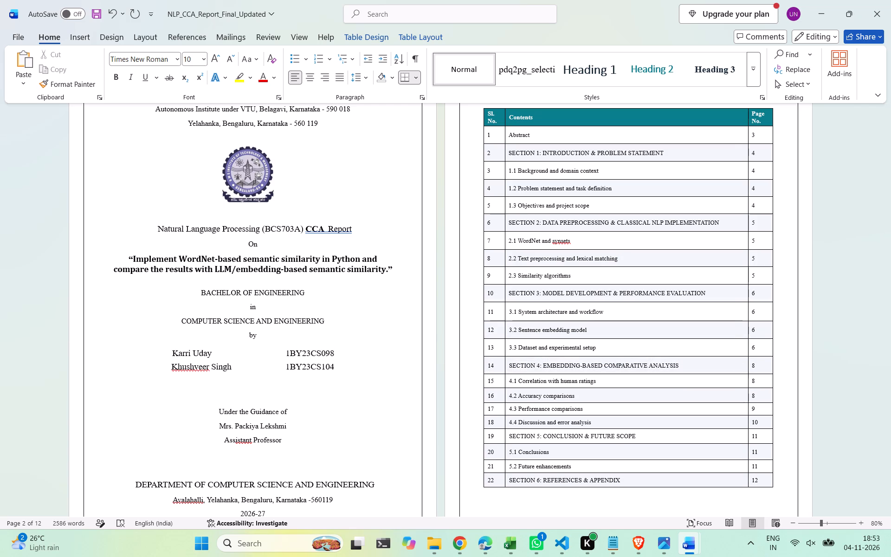
click(698, 389)
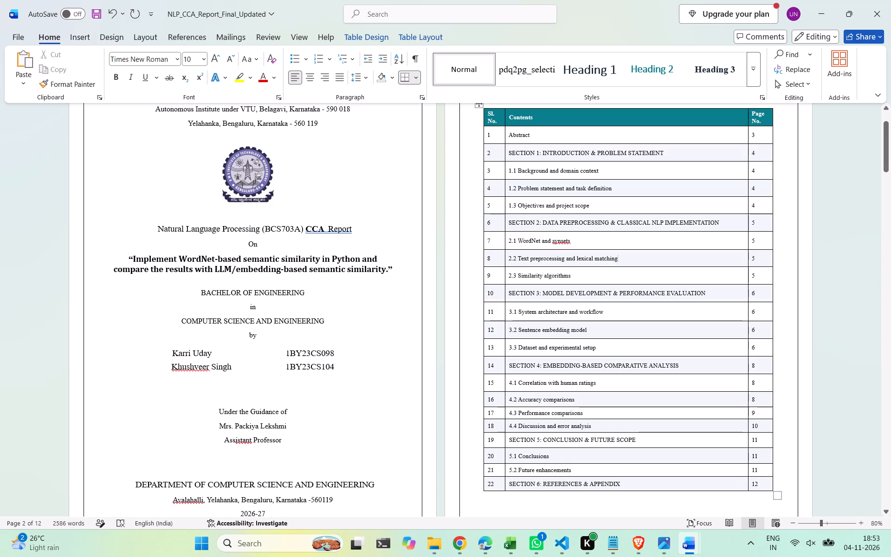
drag(683, 407, 682, 413)
drag(682, 407, 683, 414)
drag(672, 419, 673, 424)
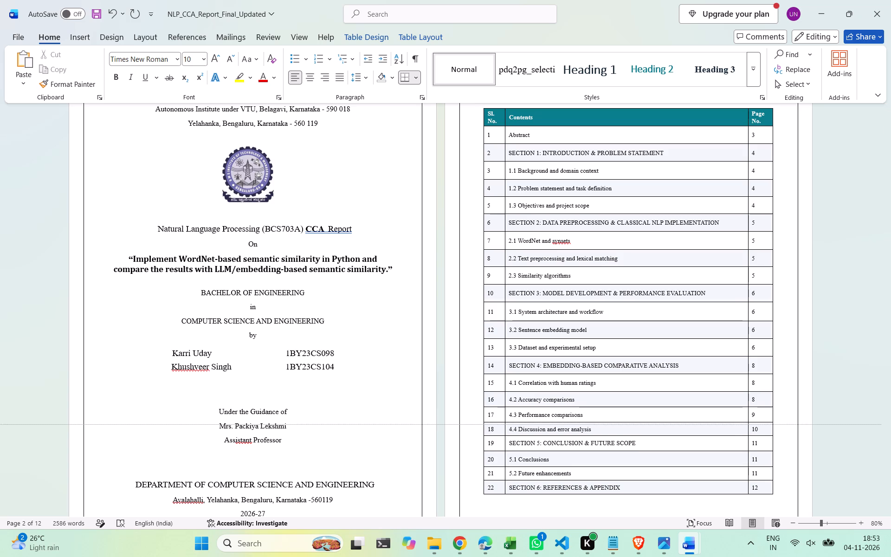
drag(673, 424, 673, 426)
drag(670, 440, 671, 447)
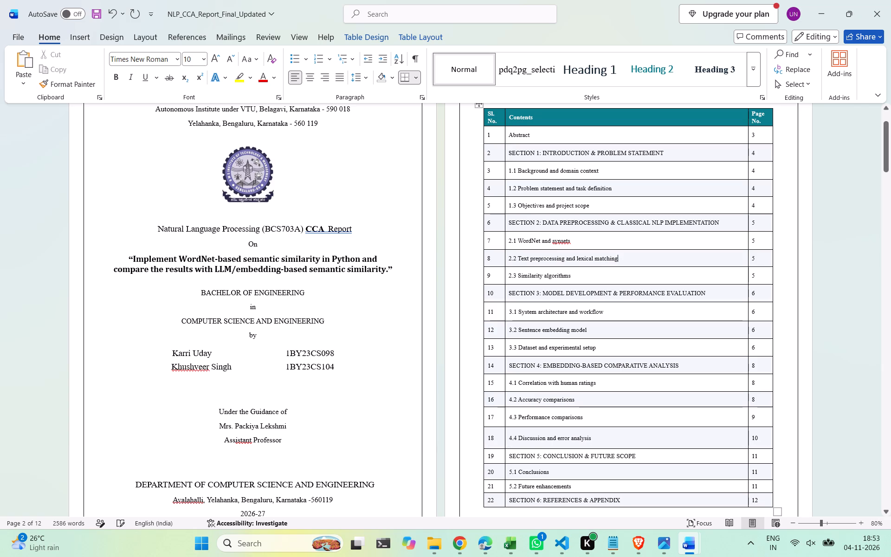
drag(663, 464, 663, 470)
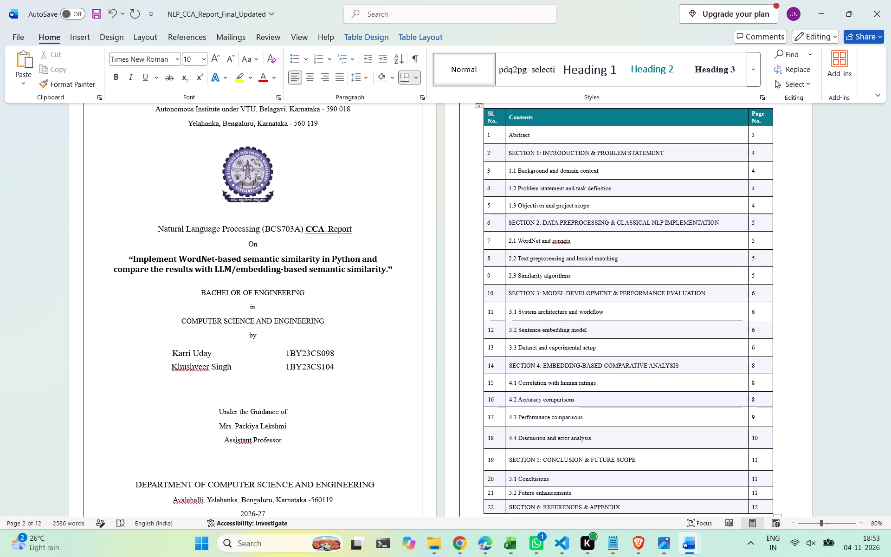
click(659, 486)
scroll(659, 490, down, 1)
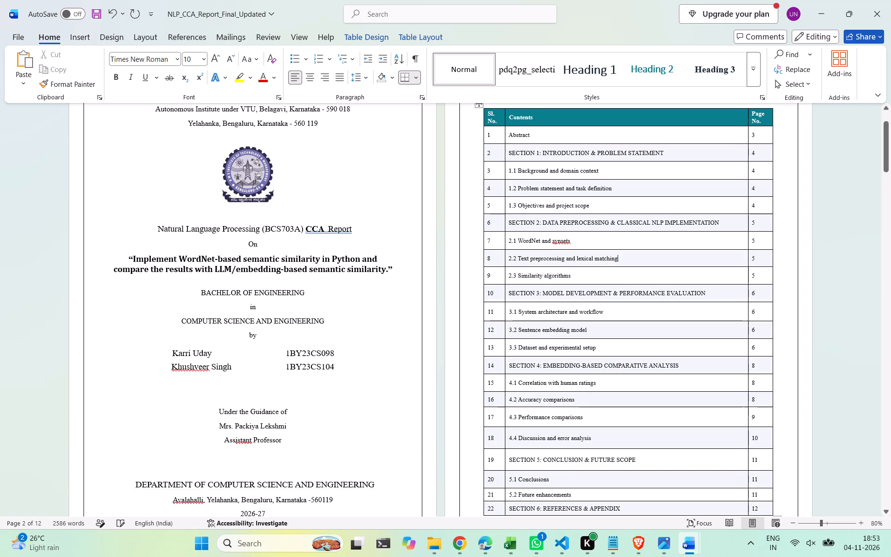
scroll(659, 490, down, 2)
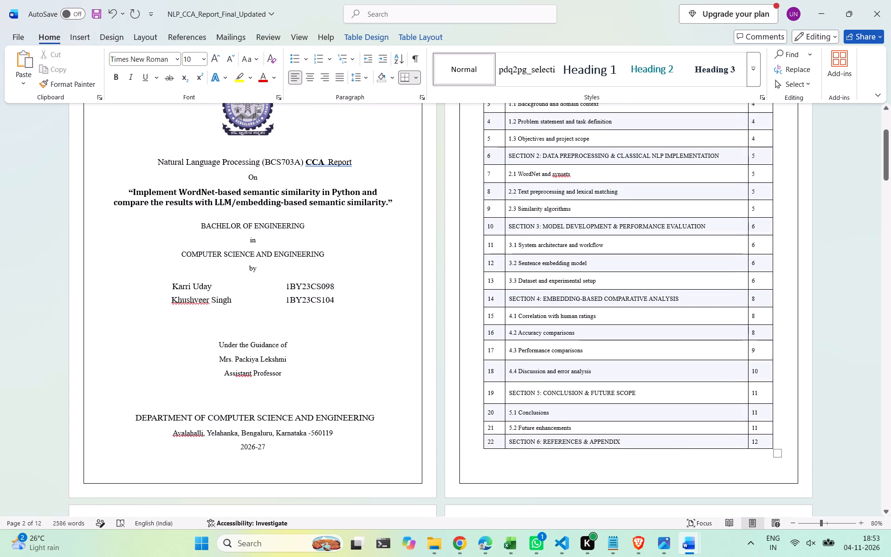
drag(681, 434, 681, 440)
click(677, 453)
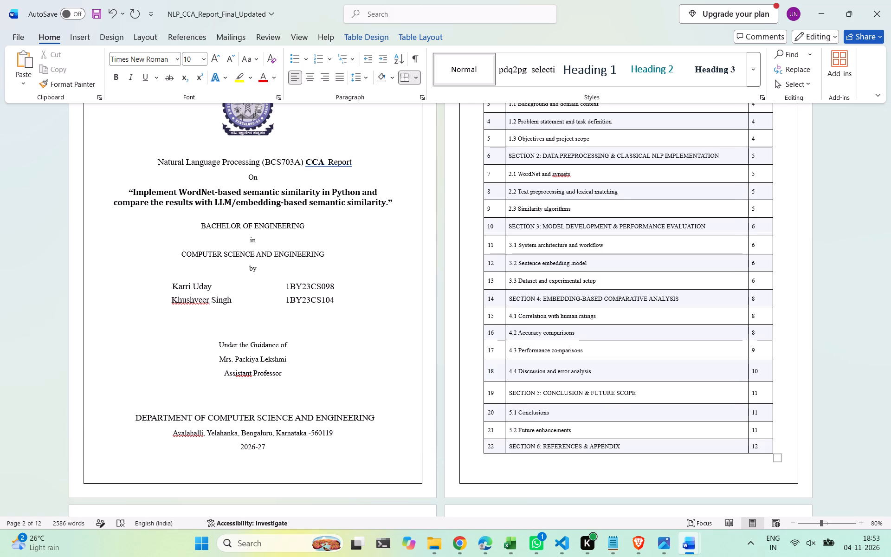
Check the row spacing over the whole table of contents, zooming out to 60% to see the full page.
scroll(659, 372, up, 5)
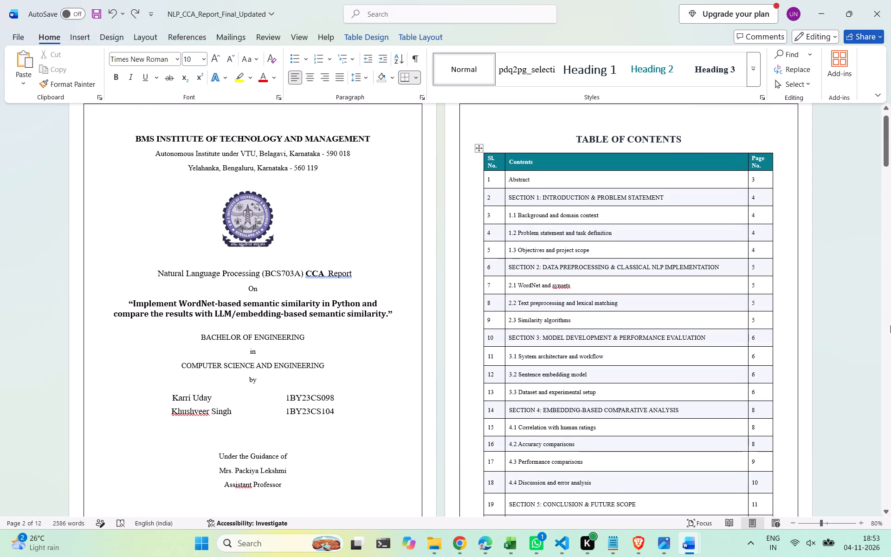
scroll(862, 349, down, 8)
scroll(565, 275, up, 17)
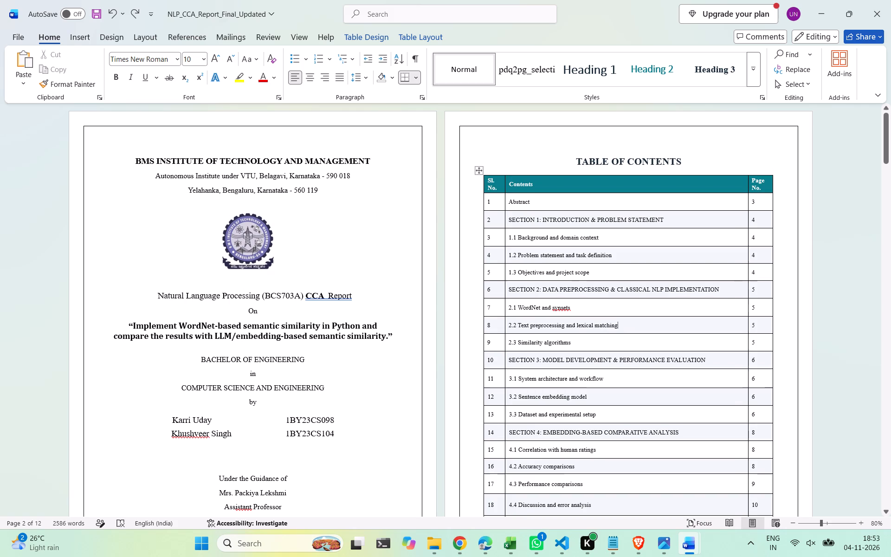
drag(536, 202, 507, 202)
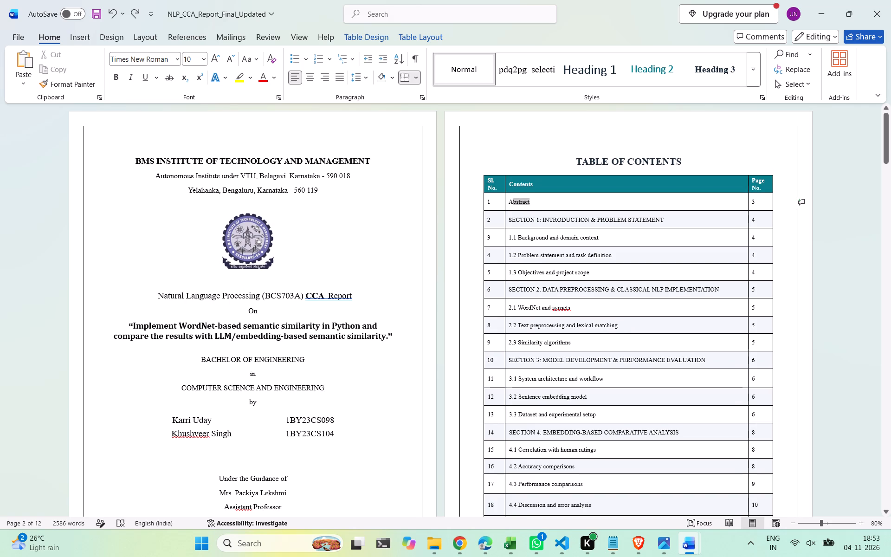
drag(507, 202, 508, 201)
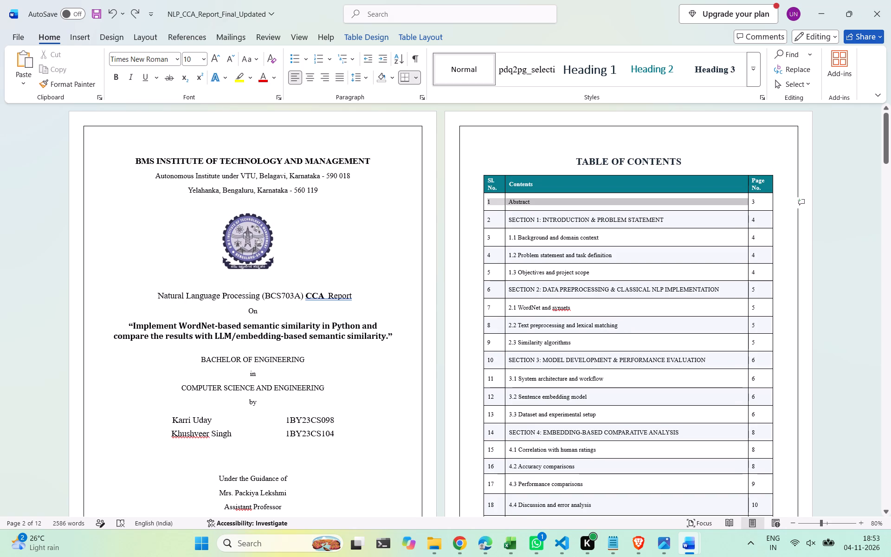
drag(508, 201, 494, 201)
scroll(544, 298, down, 6)
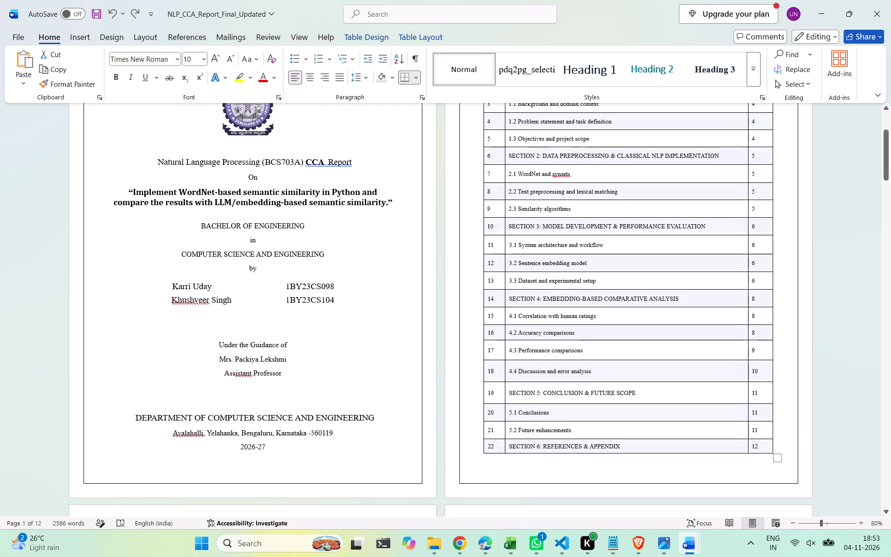
ctrl+scroll(468, 340, down, 2)
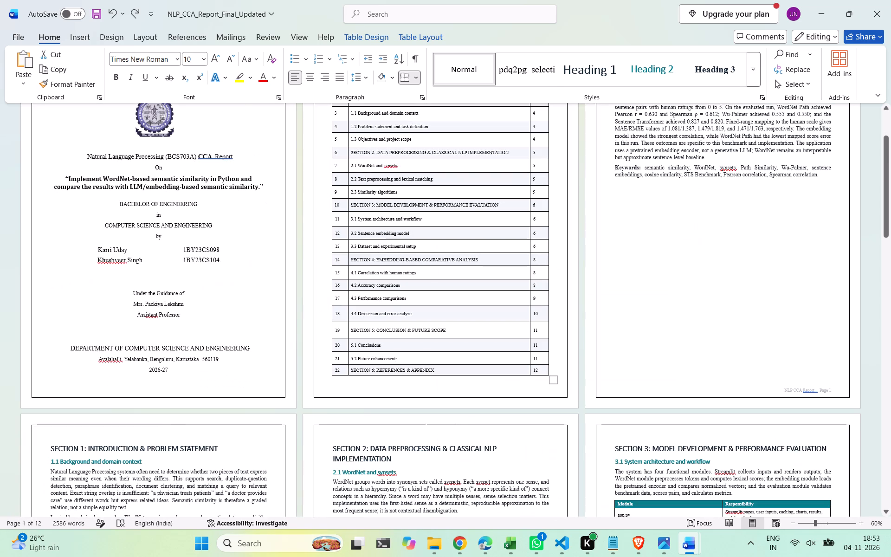
scroll(456, 301, up, 4)
scroll(566, 249, up, 1)
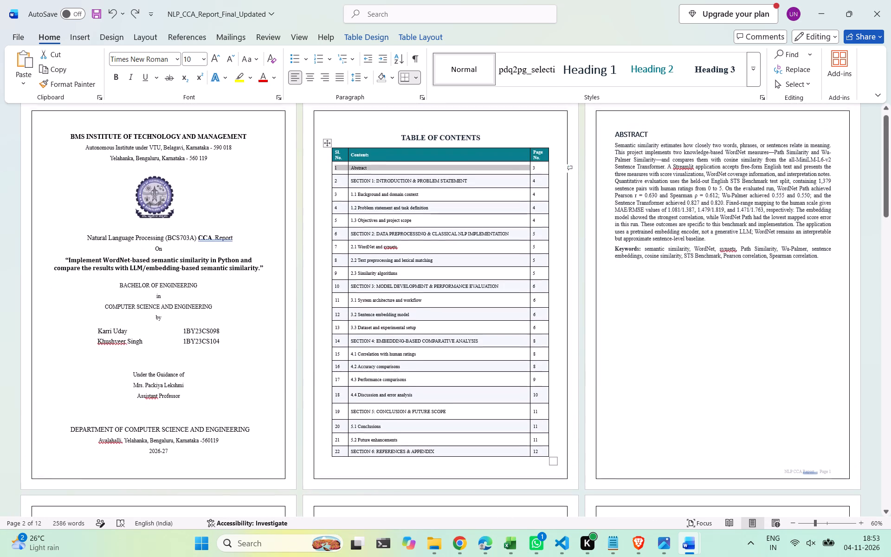
click(873, 323)
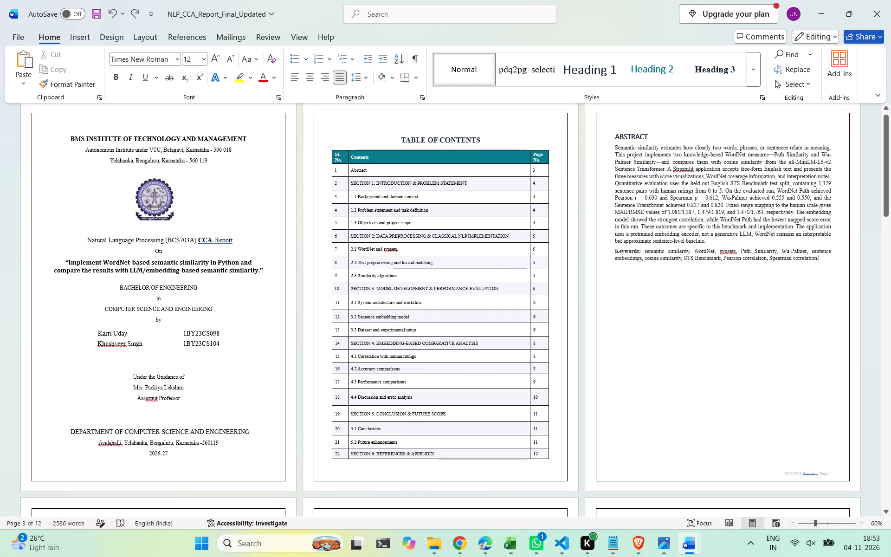
Widen the Sl. No. column of the table of contents so its heading fits on one line.
scroll(302, 235, up, 1)
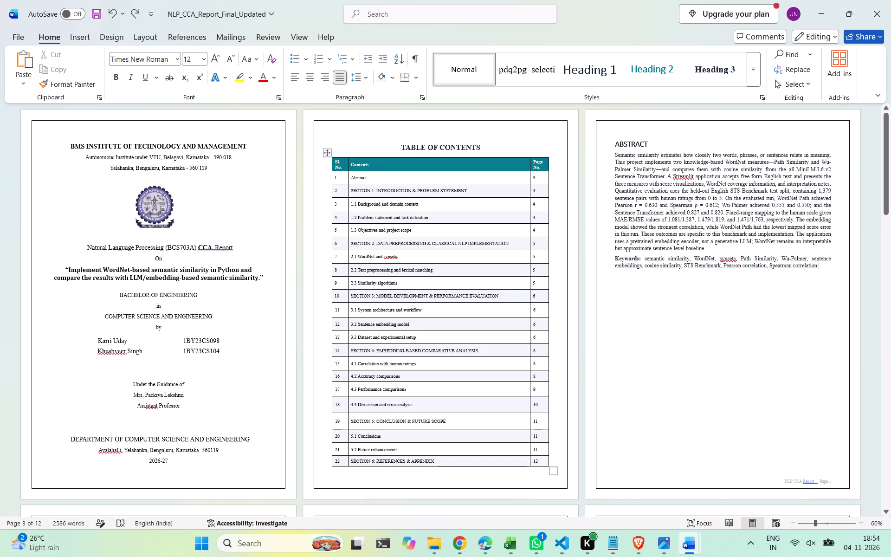
drag(348, 191, 338, 192)
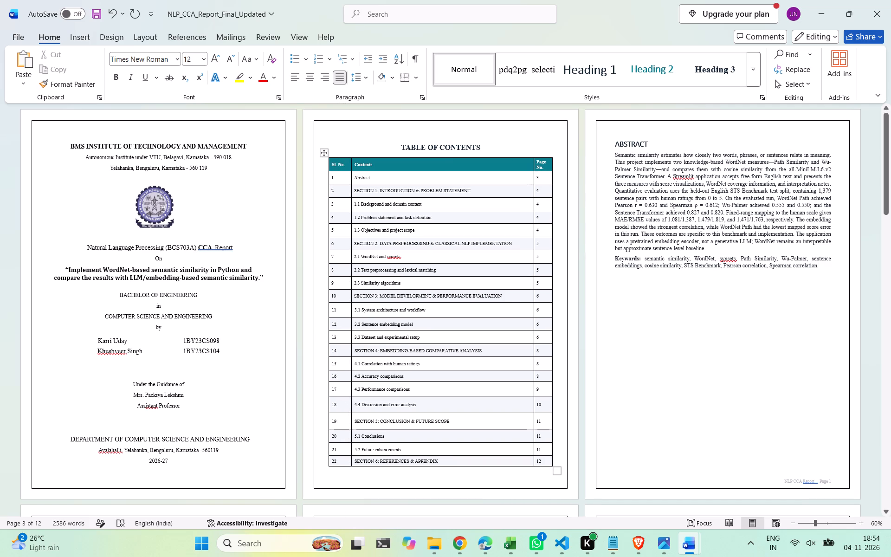
Set the text in the Sl. No. and Contents columns of the table of contents to font size 11.
scroll(420, 266, down, 6)
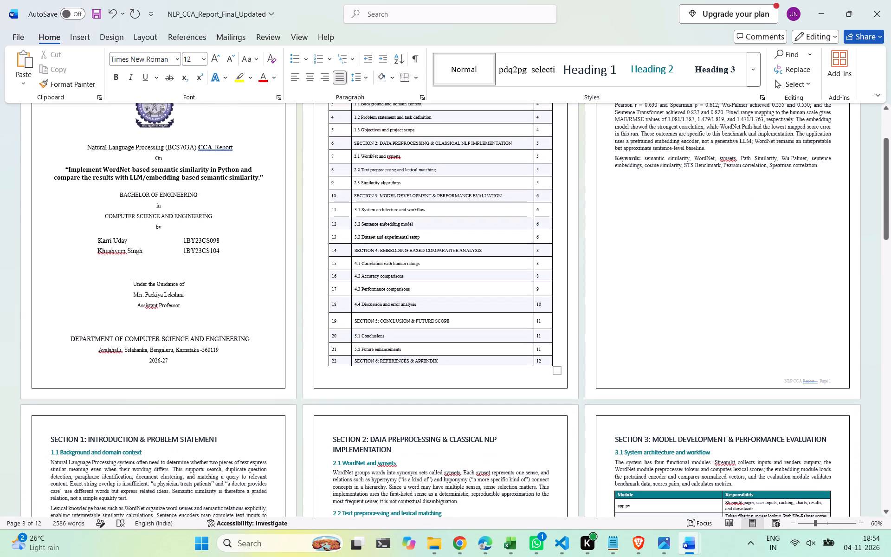
drag(441, 362, 396, 342)
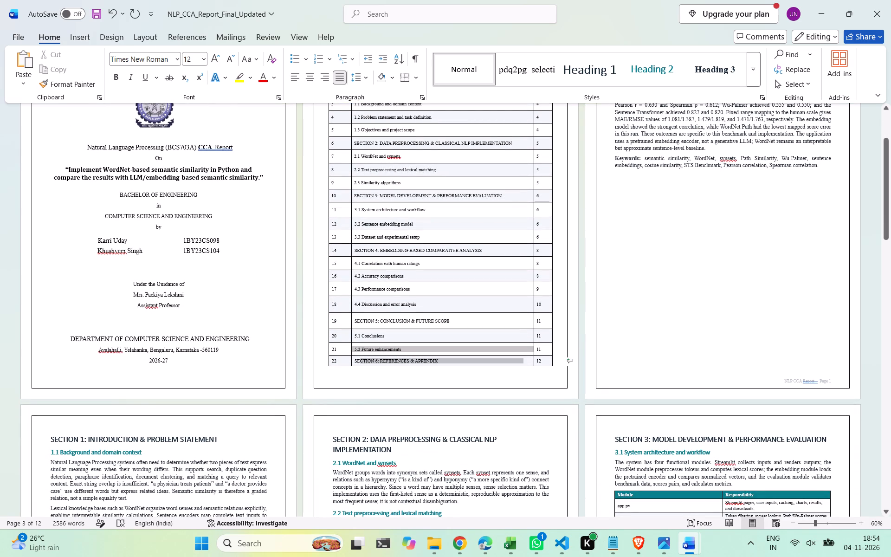
drag(396, 342, 324, 132)
scroll(374, 280, up, 4)
key(ctrl+shift+period)
key(ctrl+shift+period)
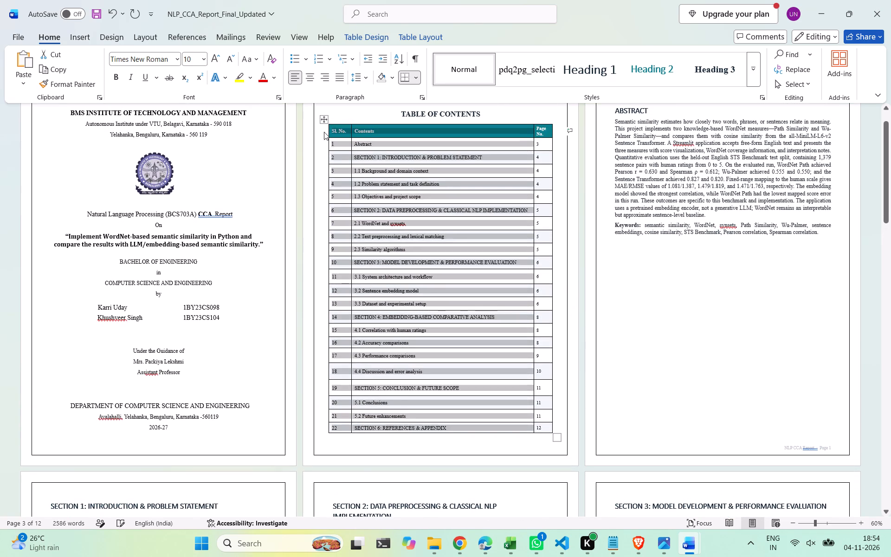
key(ctrl+shift+comma)
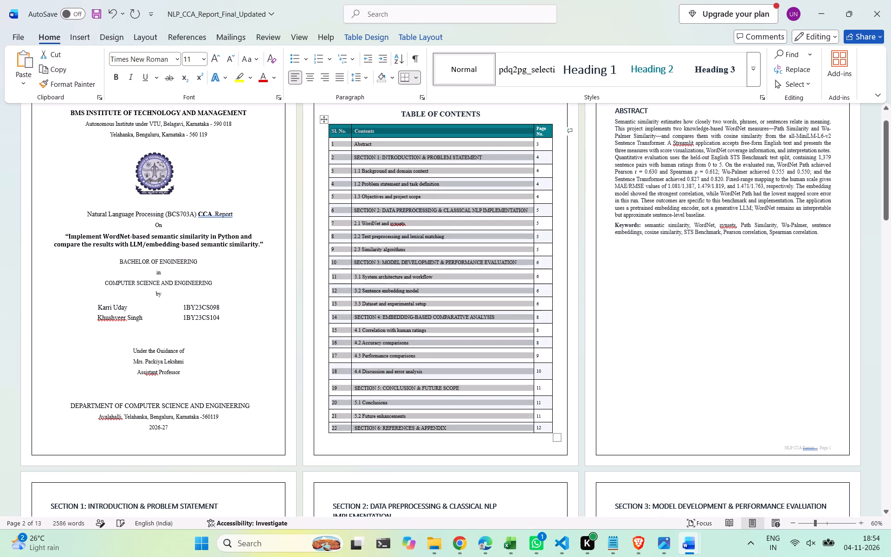
scroll(473, 228, down, 3)
click(466, 379)
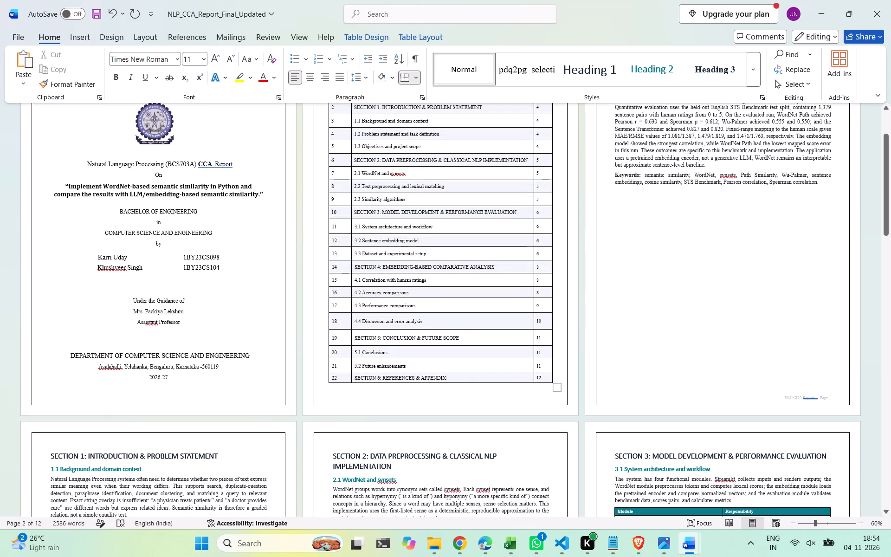
Look over the table of contents page and its surrounding pages to check the layout at 60% zoom.
scroll(453, 375, down, 3)
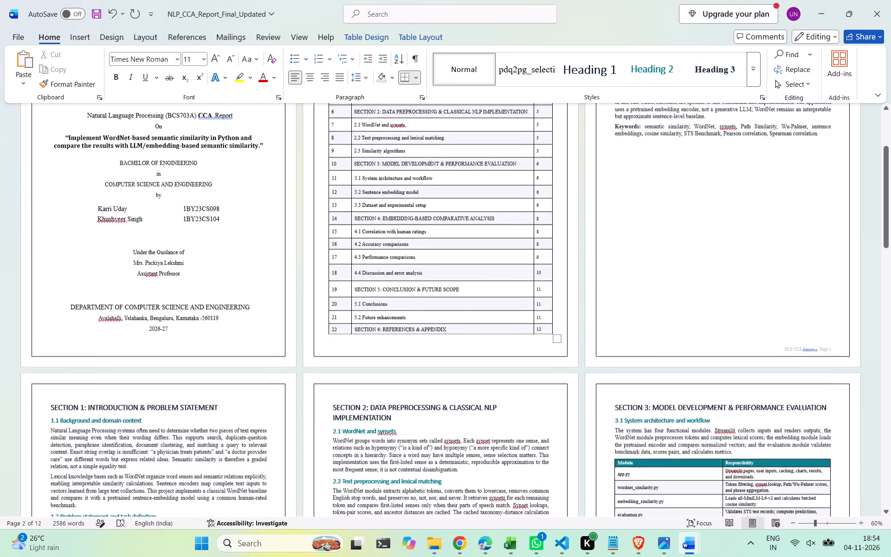
scroll(453, 375, up, 9)
scroll(453, 375, down, 6)
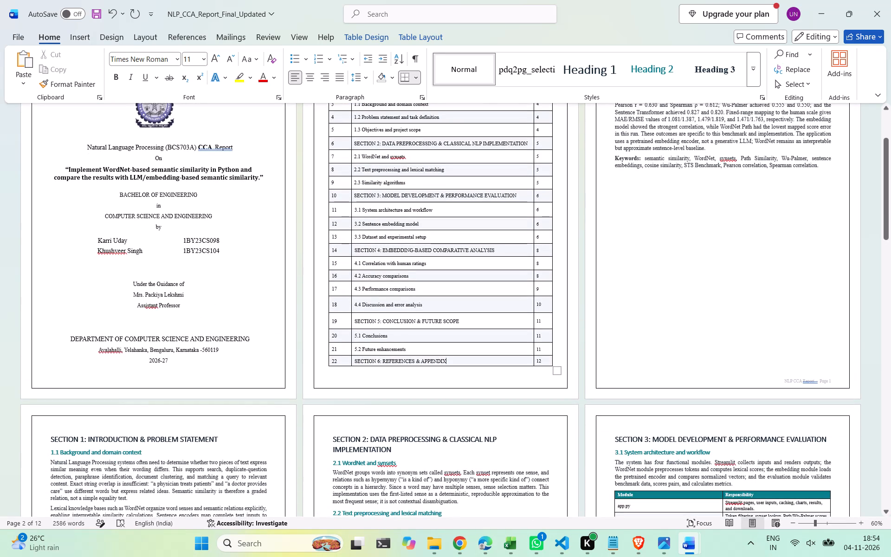
scroll(453, 375, up, 1)
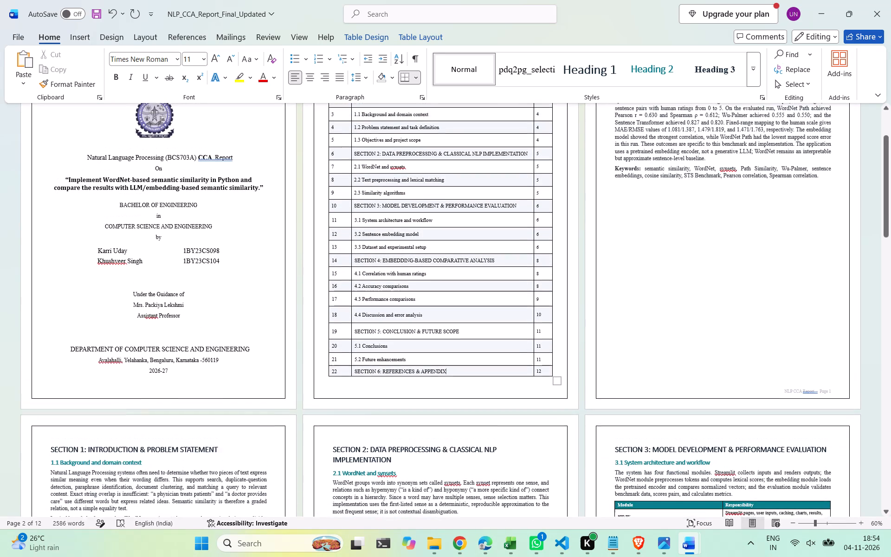
scroll(453, 375, up, 3)
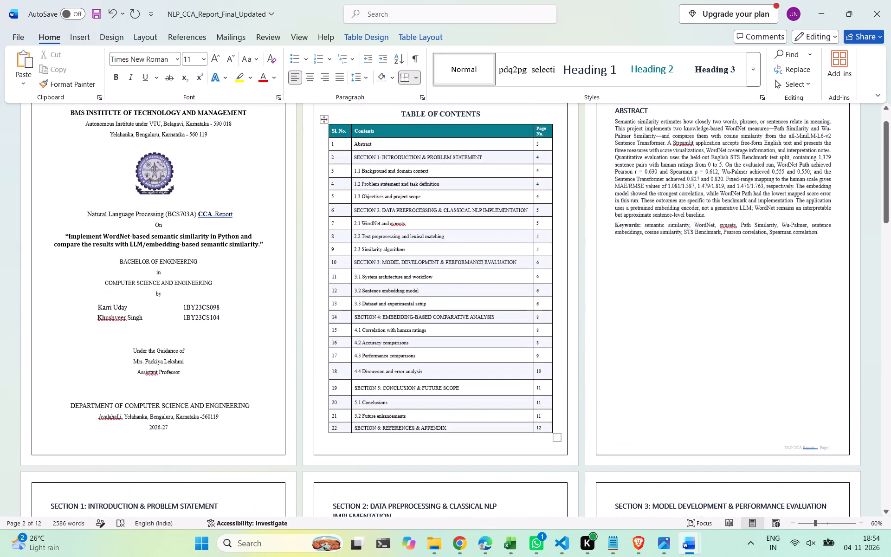
scroll(453, 375, up, 1)
scroll(453, 375, down, 1)
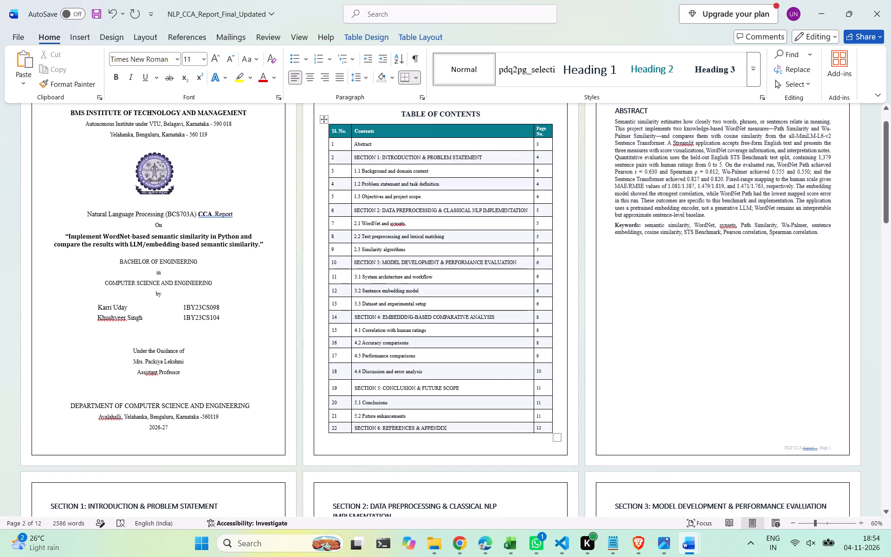
scroll(453, 375, down, 3)
scroll(453, 375, up, 4)
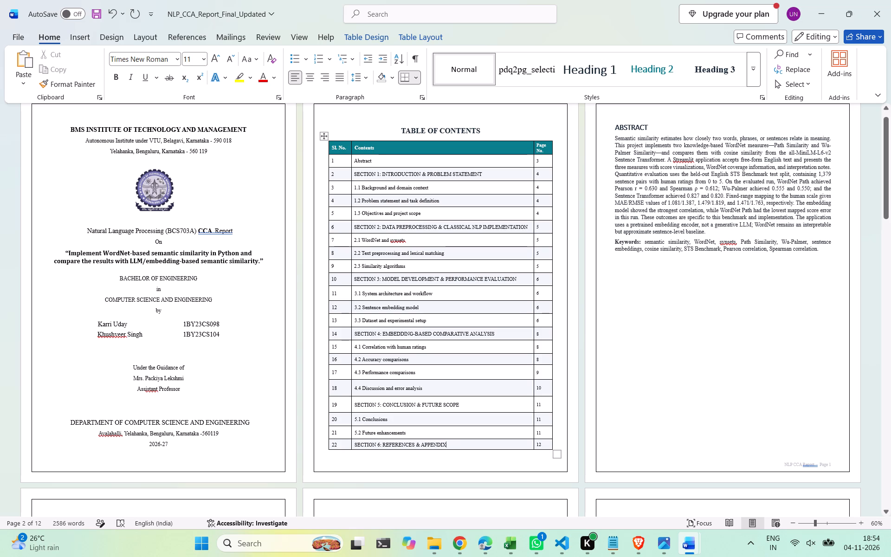
Capture a rectangular screenshot of the full table of contents page with the Snipping Tool.
key(Print)
drag(306, 98, 422, 401)
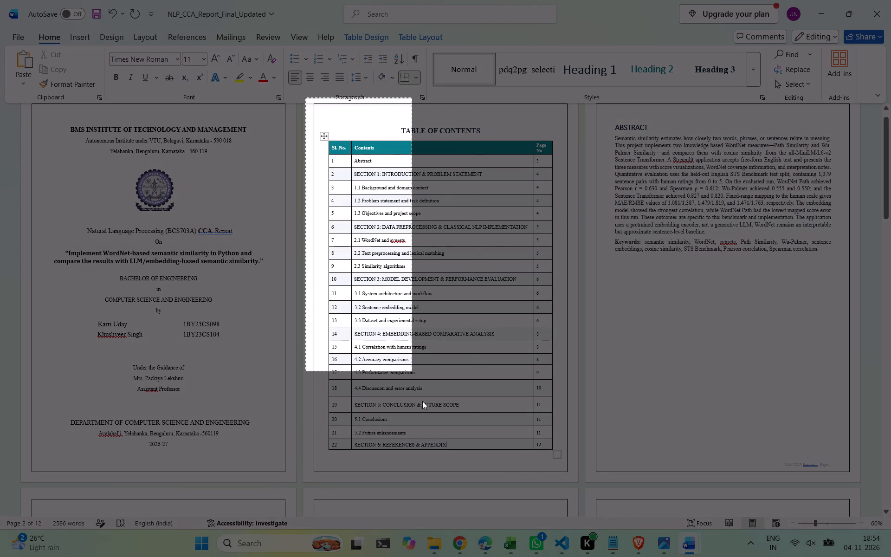
drag(422, 401, 582, 512)
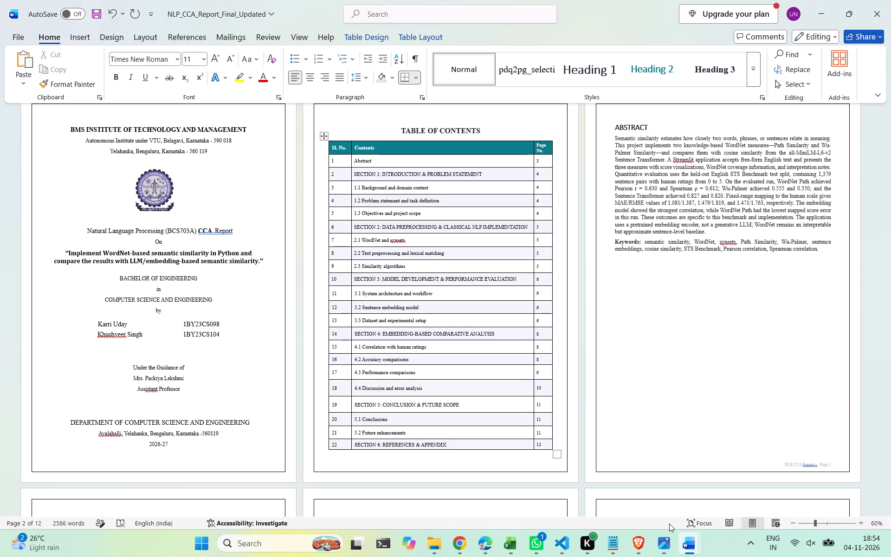
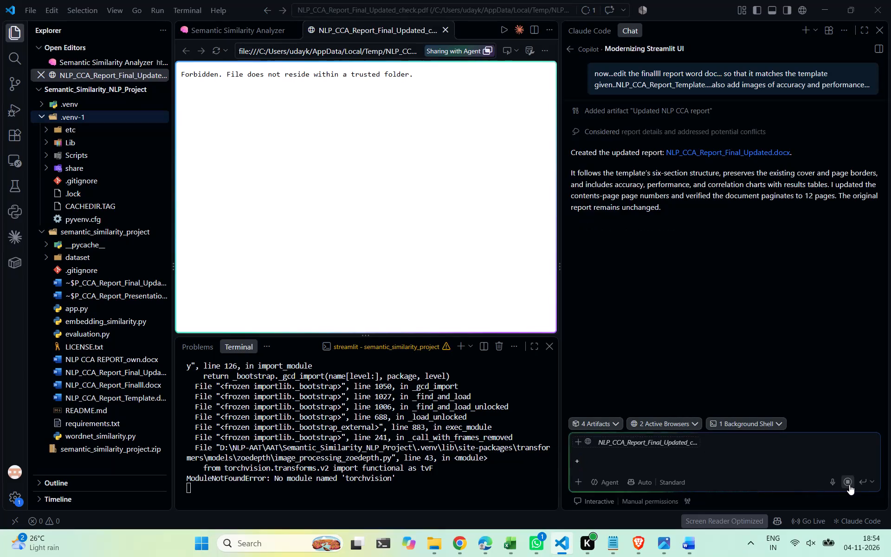
Paste the copied screenshot as an image attachment into the message box of the Modernizing Streamlit UI chat.
triple_click(590, 460)
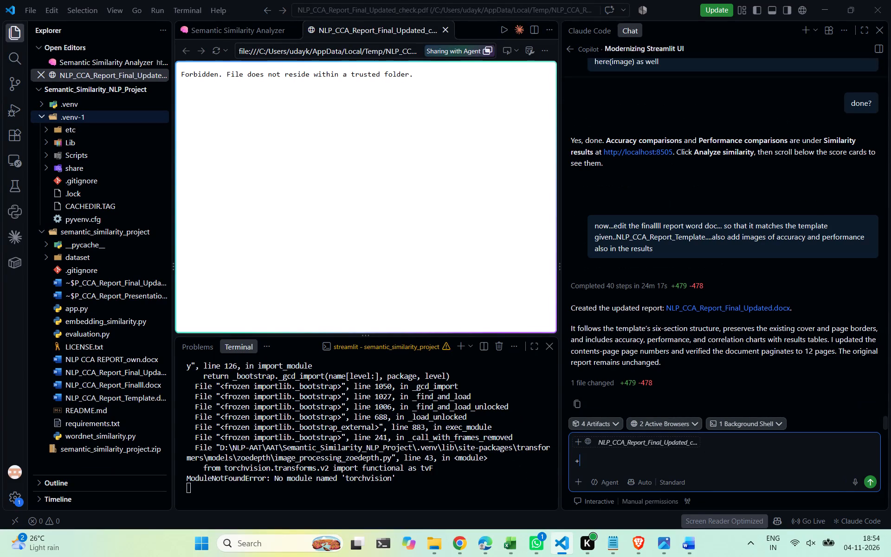
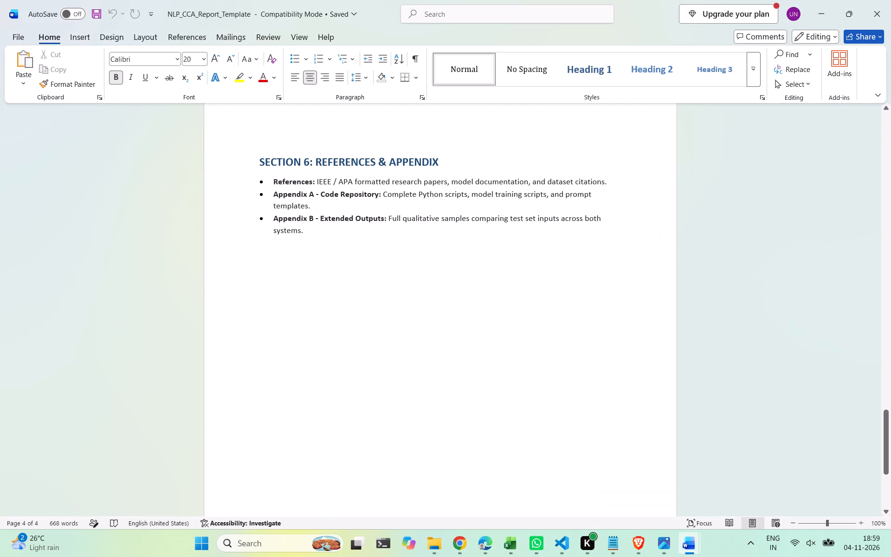
scroll(590, 274, up, 20)
scroll(590, 274, up, 20)
scroll(590, 274, up, 11)
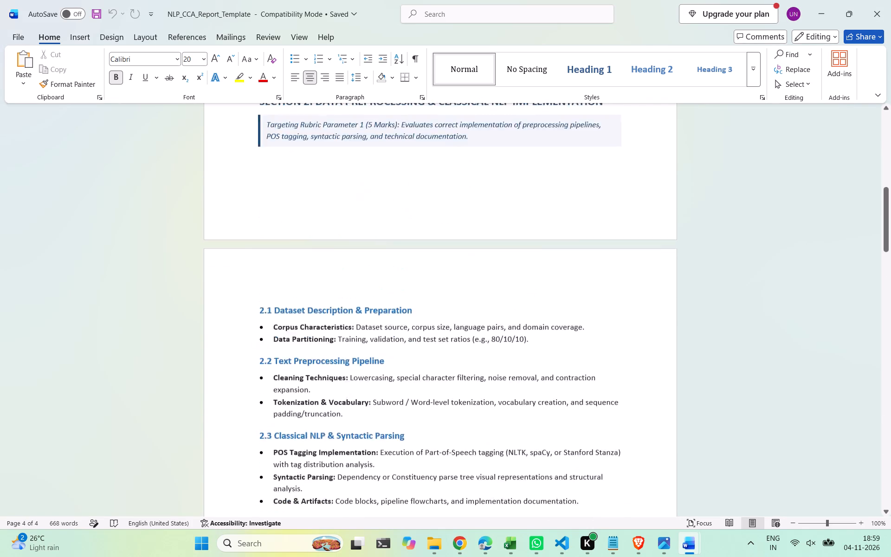
scroll(590, 274, up, 14)
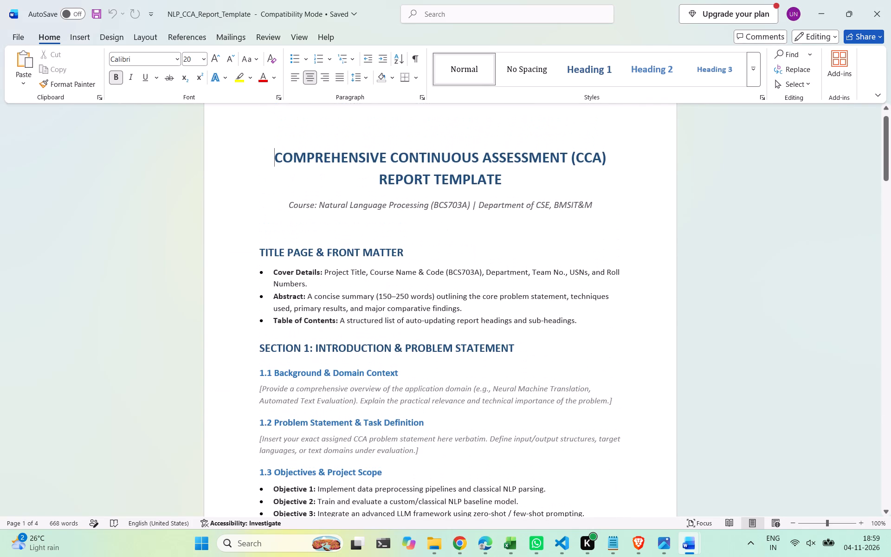
Return to ChatGPT in Chrome and download Improved_Table_of_Contents.docx from its preview.
key(alt+Tab)
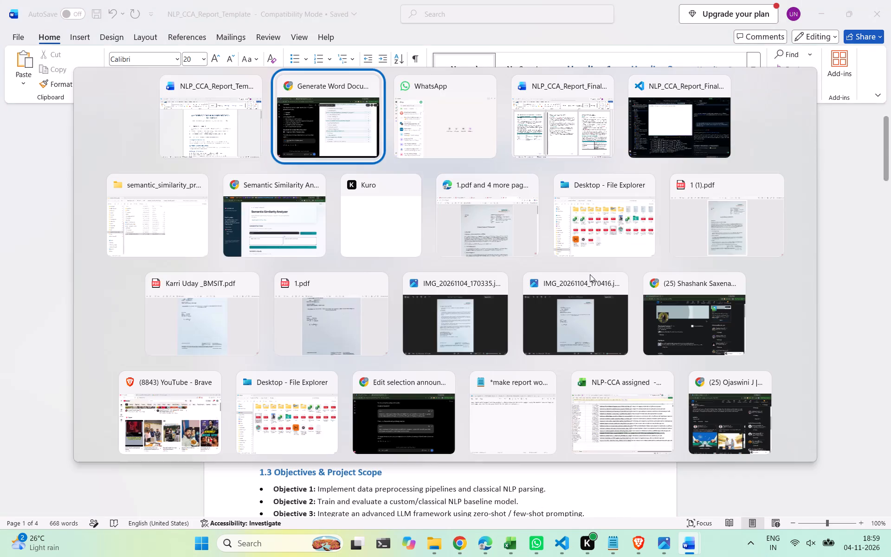
scroll(582, 240, up, 5)
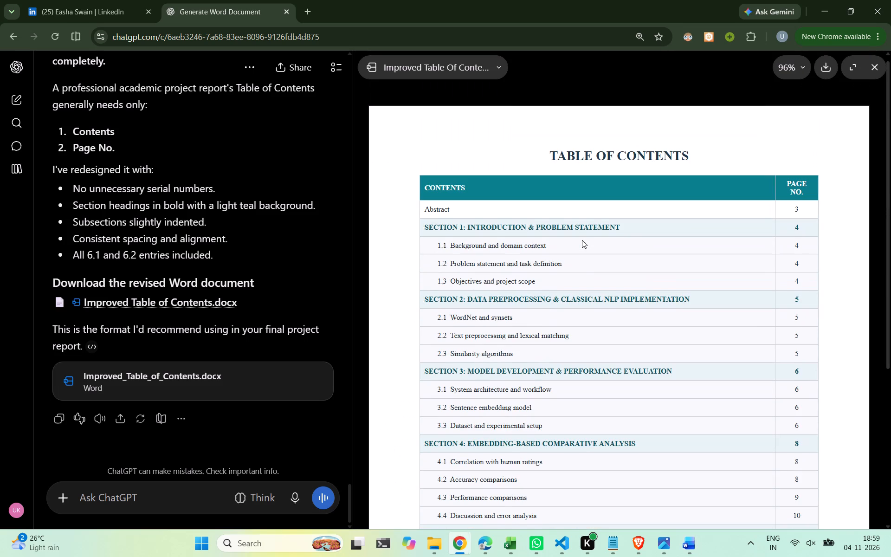
scroll(582, 240, up, 5)
click(826, 67)
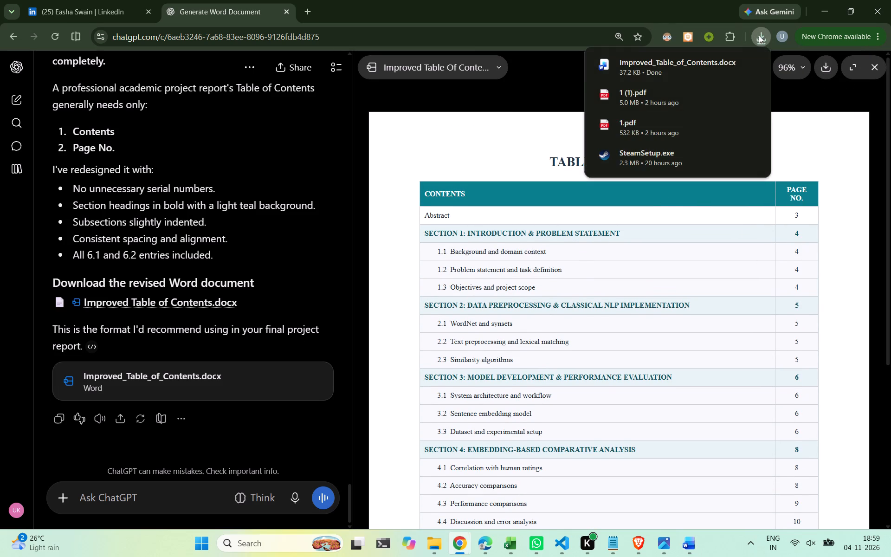
Find the earlier Professional_Table_of_Contents.docx in the ChatGPT conversation and download it.
scroll(221, 302, up, 16)
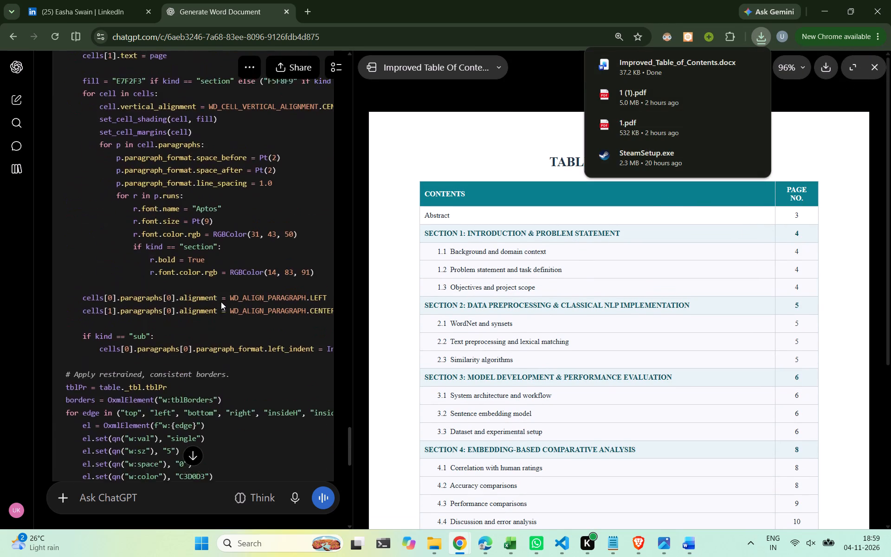
scroll(221, 302, up, 20)
scroll(221, 302, up, 12)
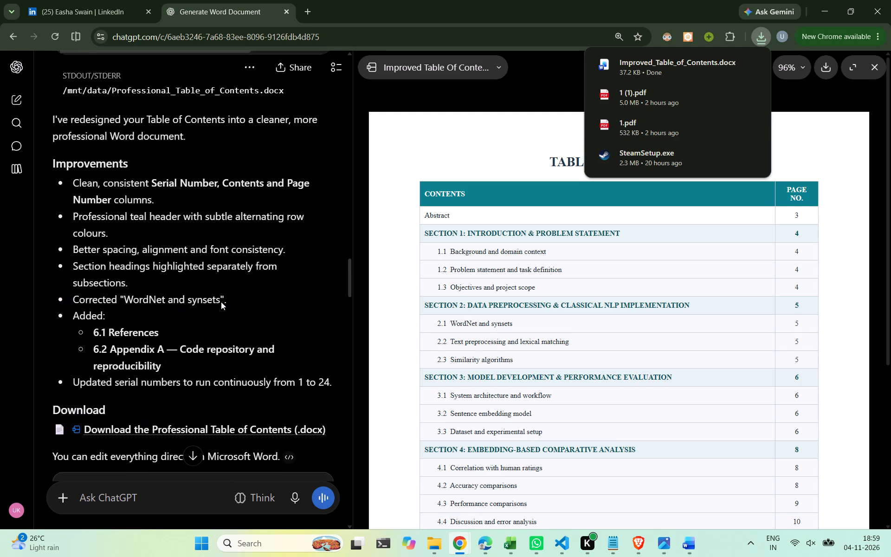
scroll(221, 302, down, 5)
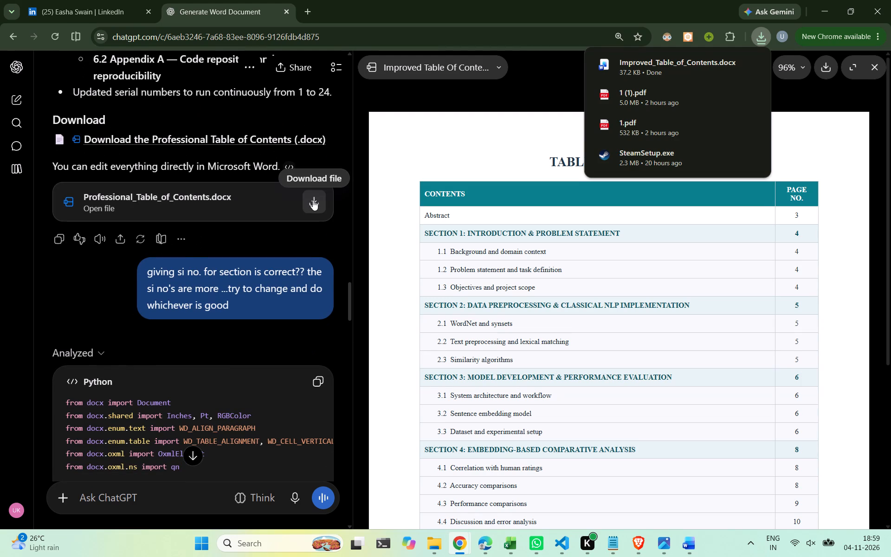
click(313, 200)
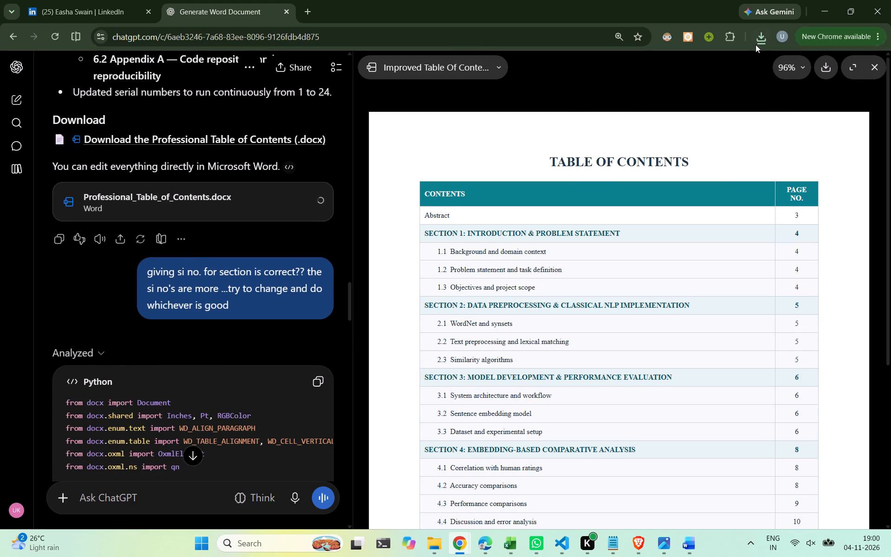
Show the downloaded Improved_Table_of_Contents.docx in its folder on New Volume (D:) and look through the files there.
click(757, 42)
click(761, 43)
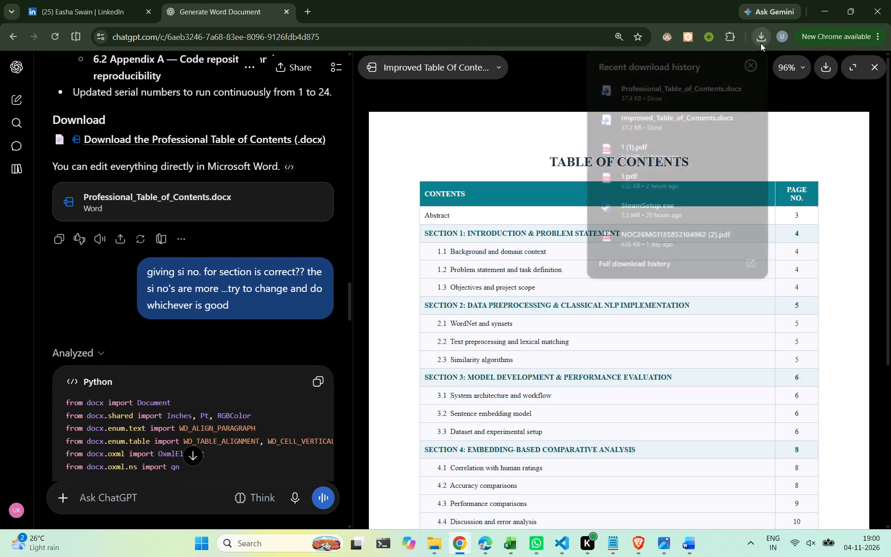
click(727, 117)
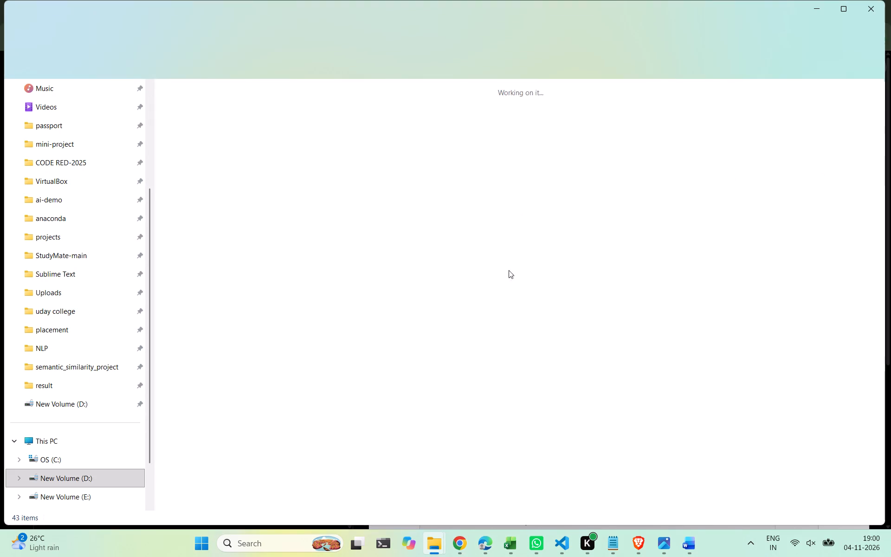
scroll(405, 371, down, 2)
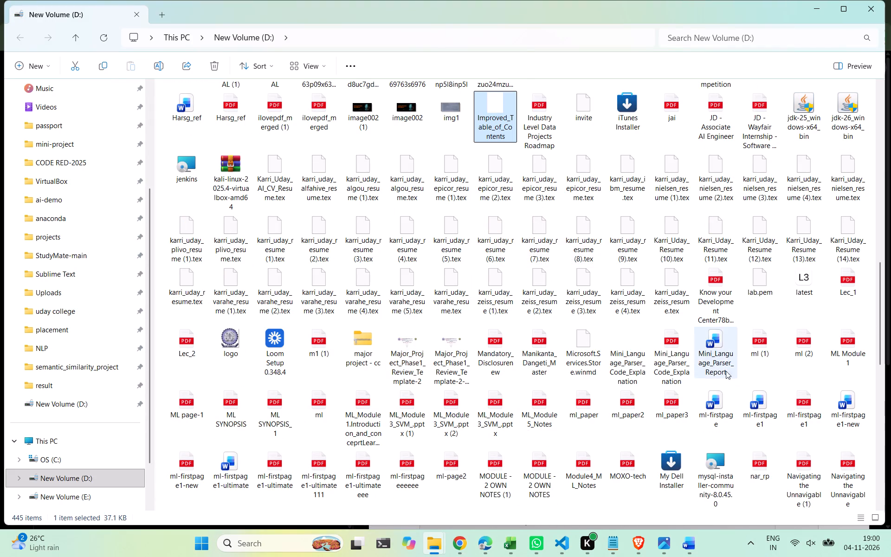
scroll(678, 349, up, 6)
scroll(724, 297, down, 6)
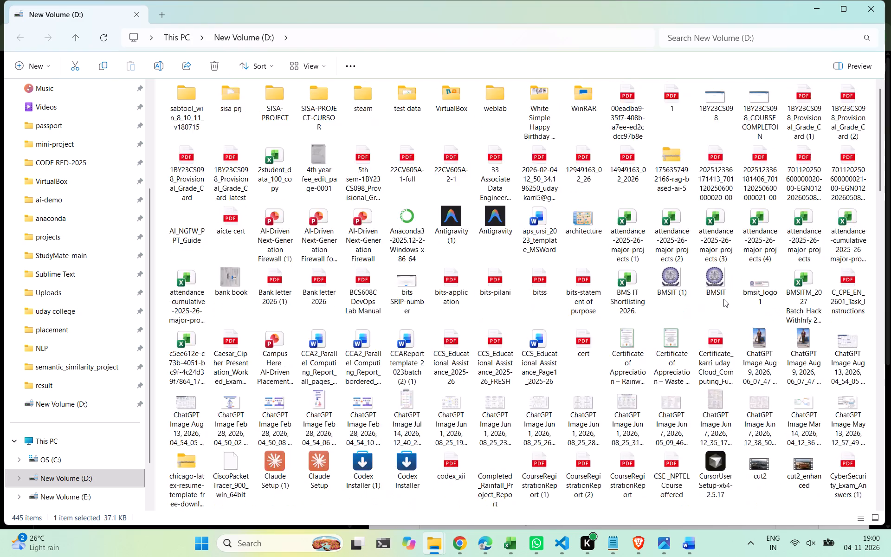
scroll(723, 299, down, 20)
Move the downloaded Professional_Table_of_Contents document from New Volume (D:) into the NLP folder under 7th sem.
key(alt+Tab)
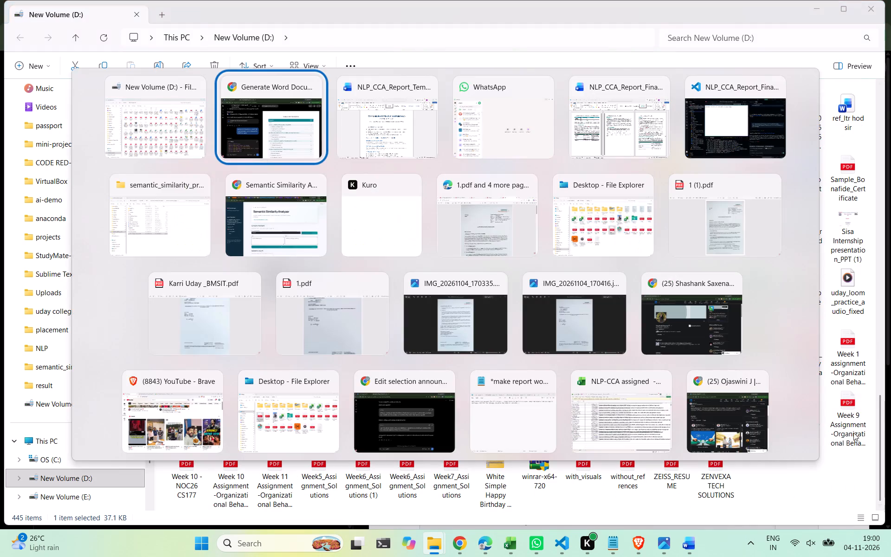
click(762, 38)
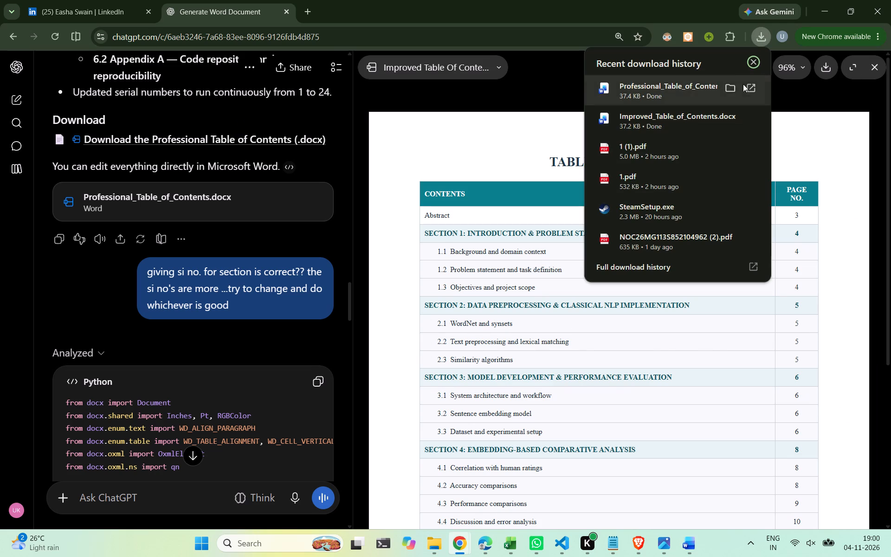
click(729, 90)
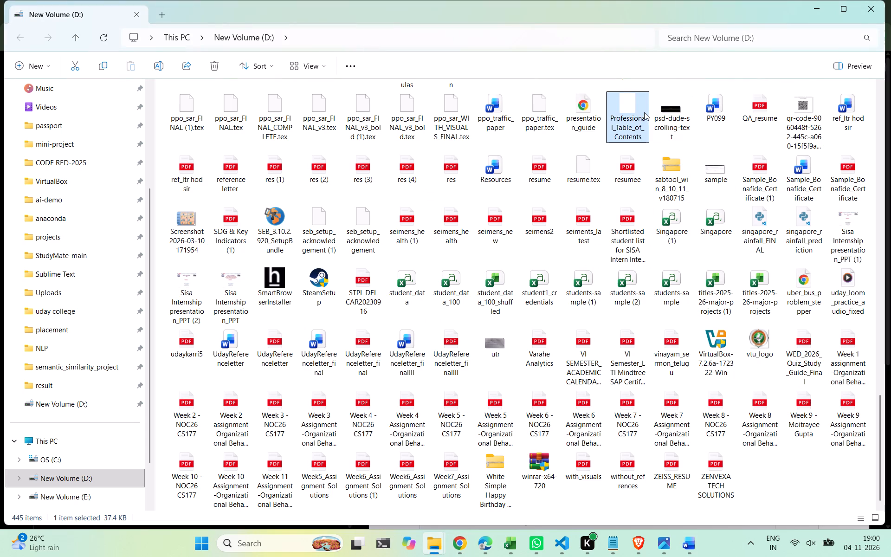
key(ctrl+x)
scroll(102, 127, up, 7)
scroll(74, 268, down, 6)
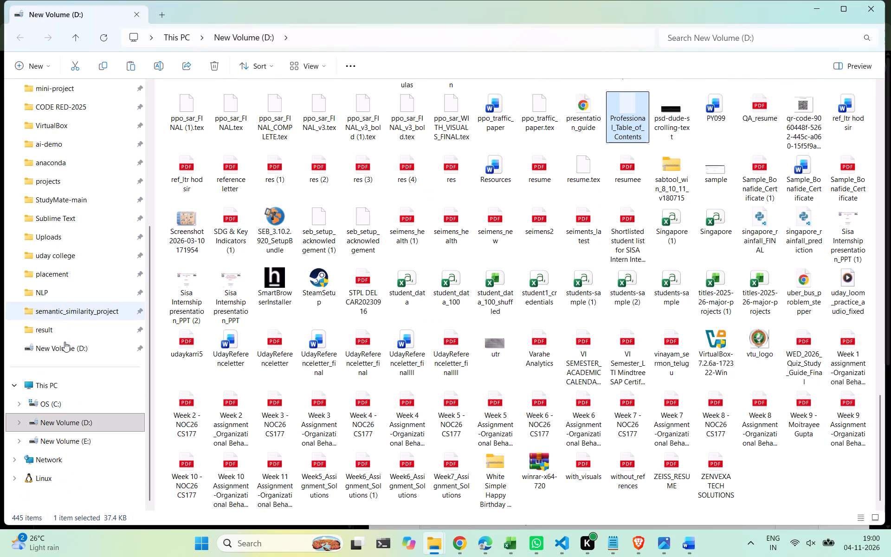
click(72, 297)
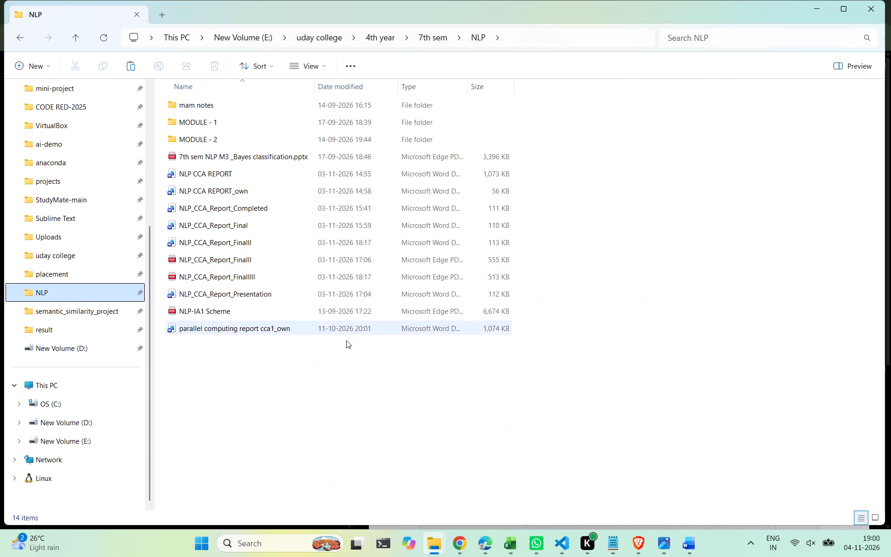
key(ctrl+v)
Locate the downloaded Improved_Table_of_Contents document from Chrome and move it into the same NLP folder.
key(alt+Tab)
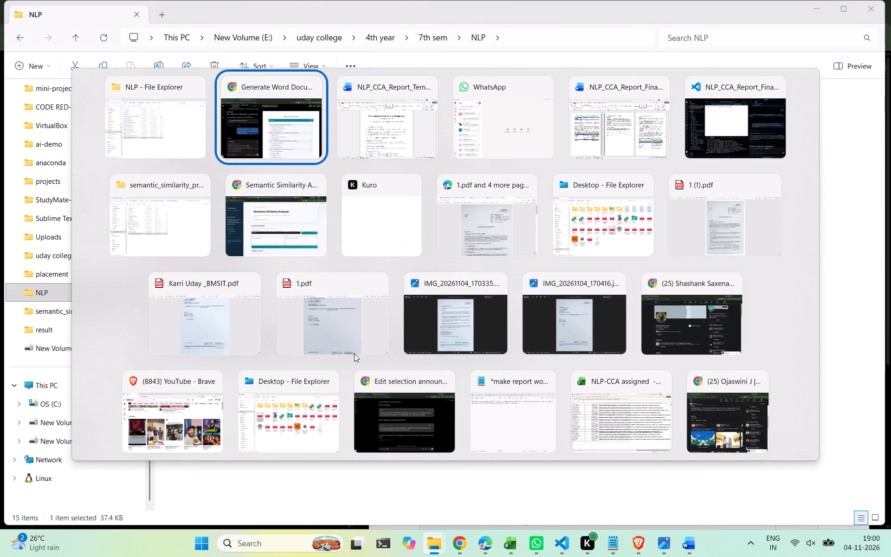
click(758, 40)
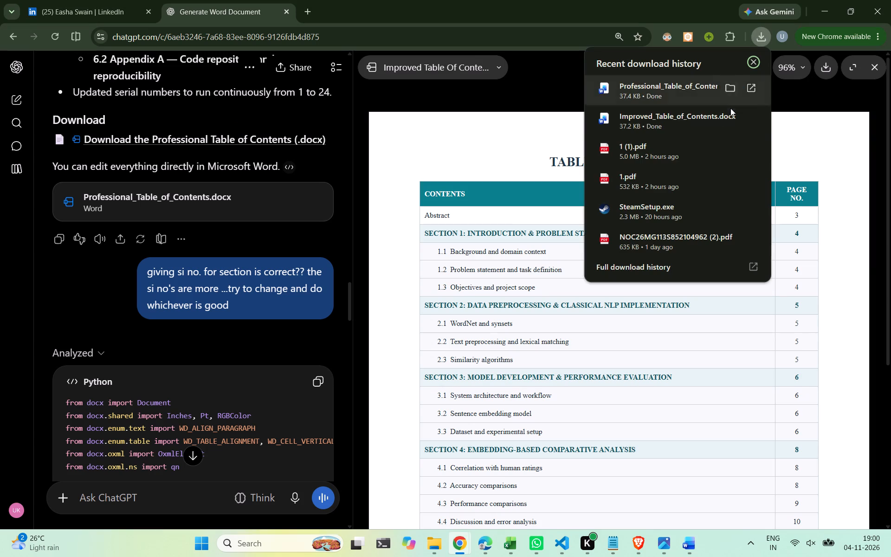
click(730, 116)
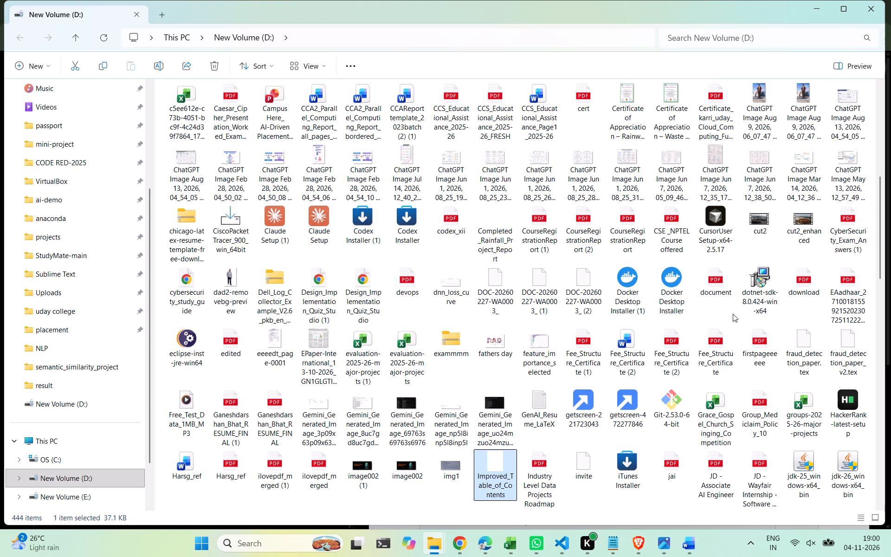
key(ctrl+x)
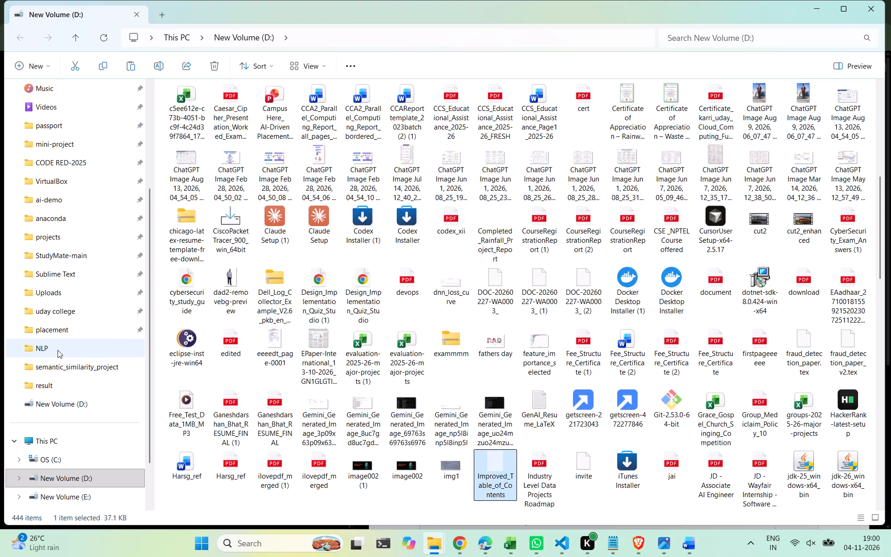
click(58, 350)
key(ctrl+v)
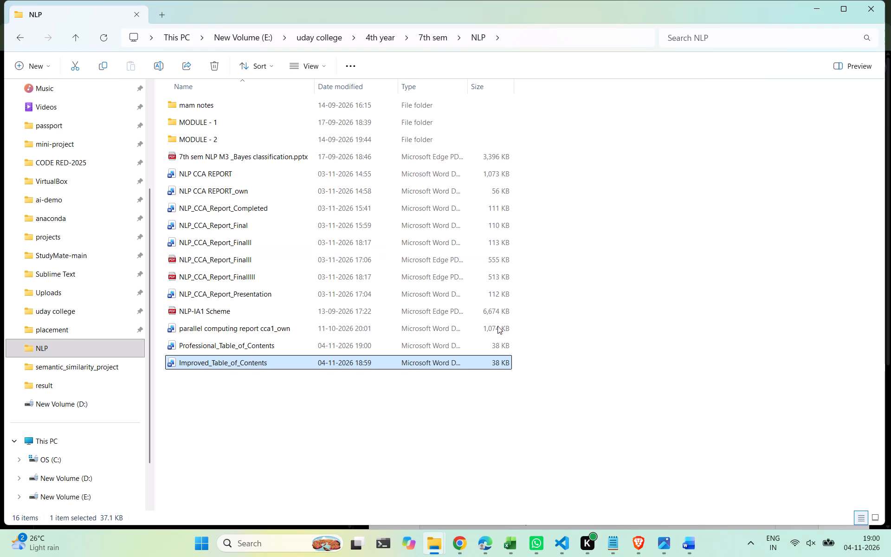
Open Professional_Table_of_Contents from the NLP folder in Word and look over its numbered contents table.
double_click(191, 344)
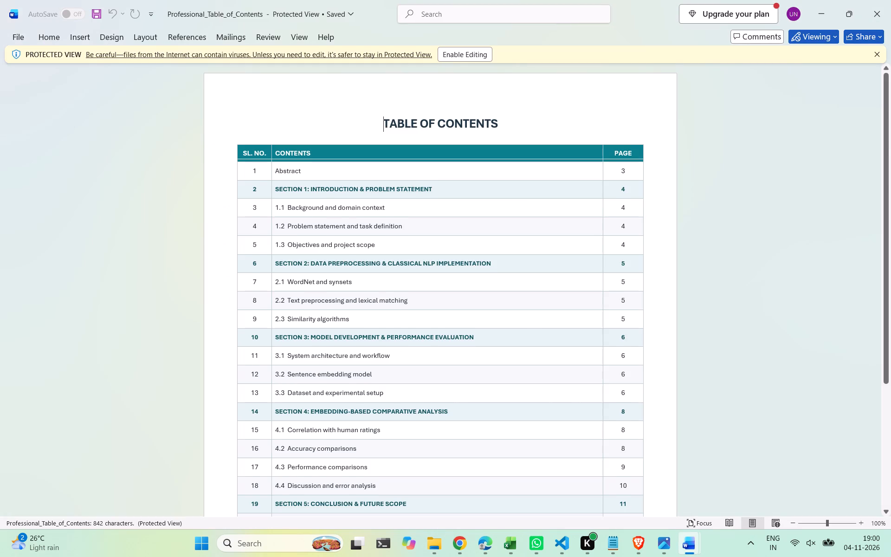
scroll(473, 246, down, 11)
scroll(473, 246, up, 11)
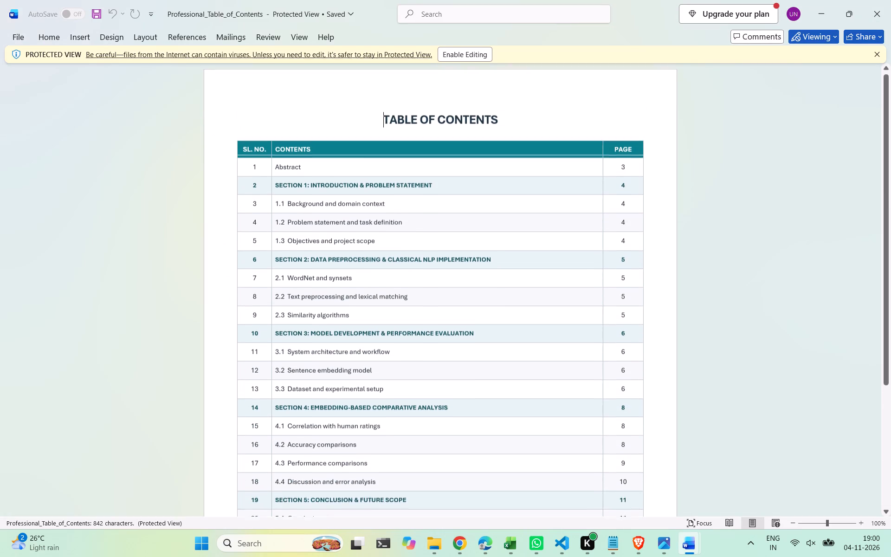
Go back to the NLP folder, open Improved_Table_of_Contents in Word and enable editing for it.
key(alt+Tab)
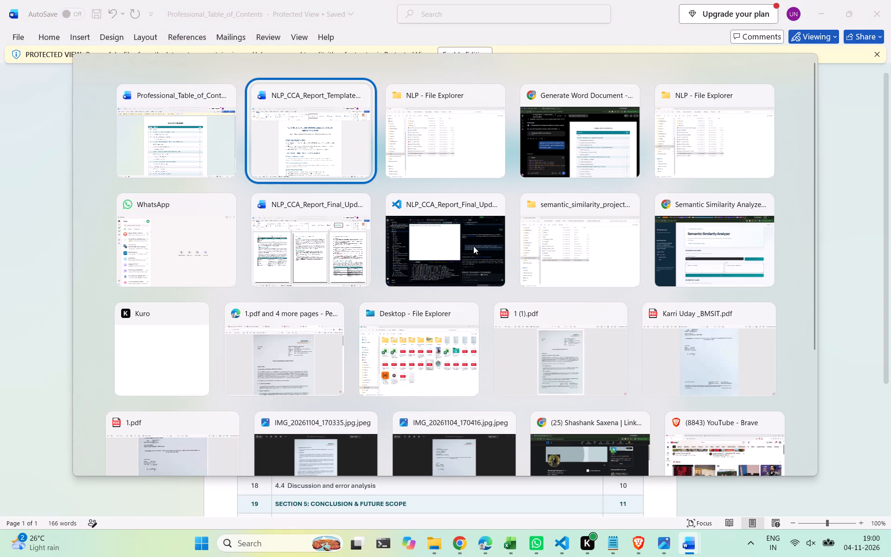
key(alt+Tab)
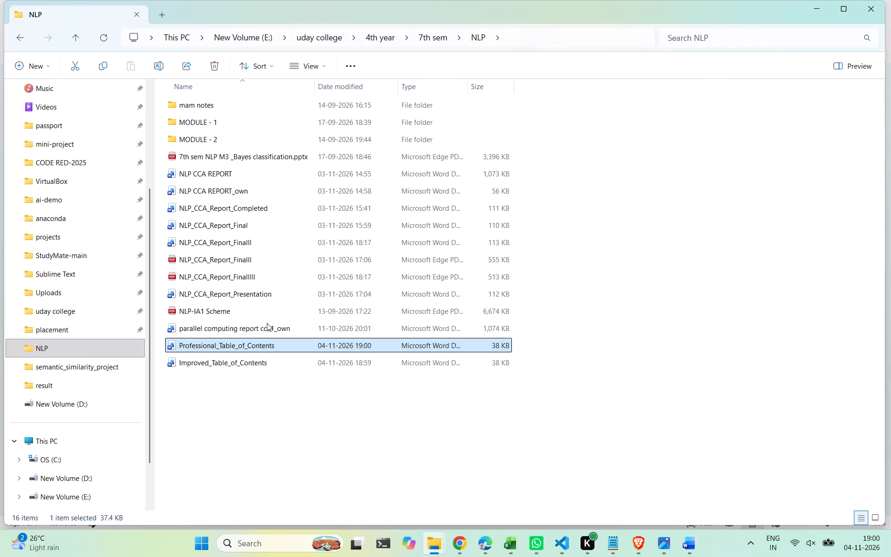
double_click(253, 362)
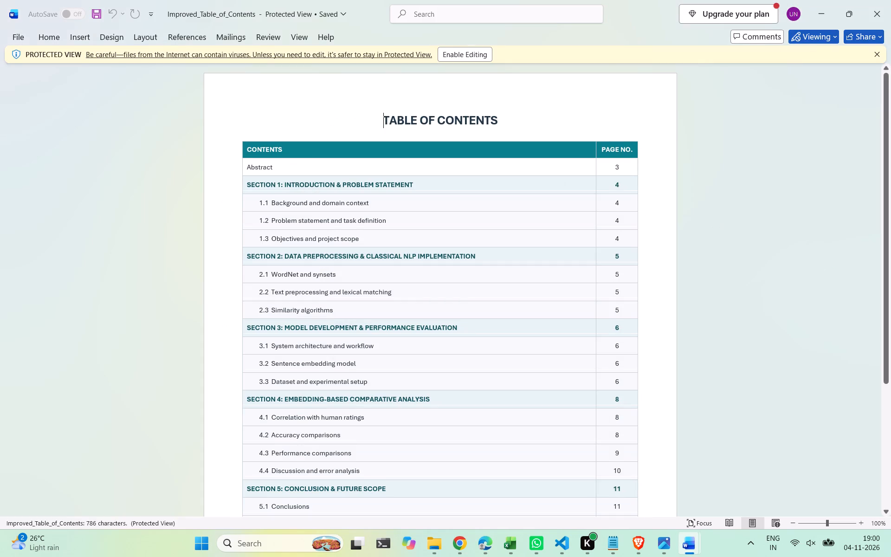
click(582, 192)
click(449, 56)
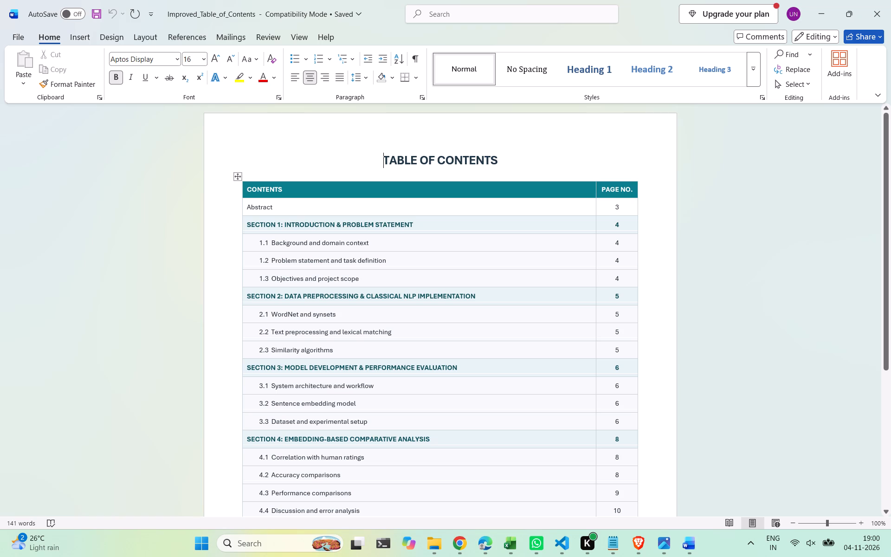
Set the font of the entire Improved_Table_of_Contents document to Times New Roman and check the table through to its end.
key(ctrl+a)
click(142, 58)
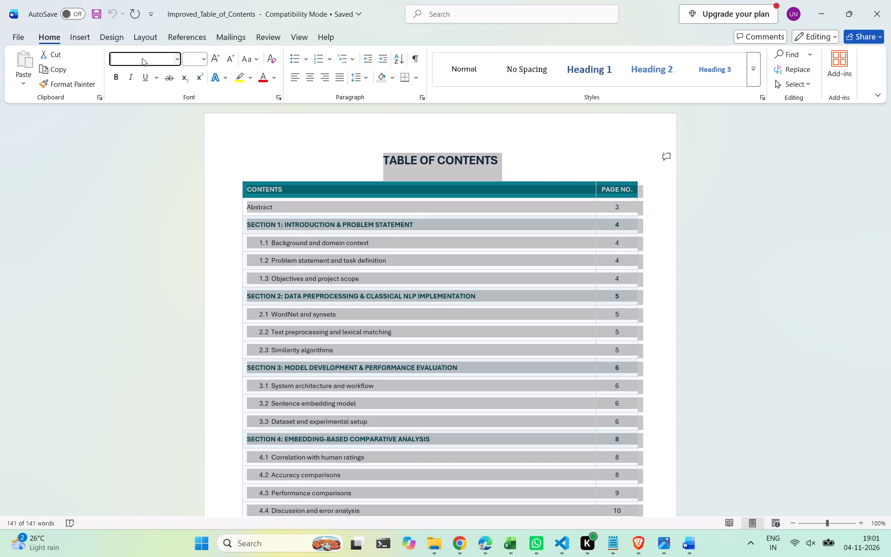
key(t)
key(Return)
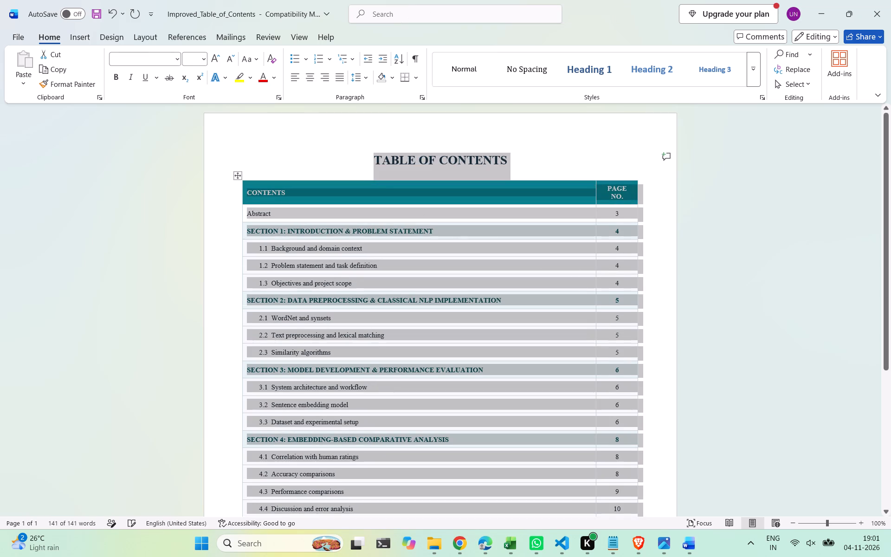
click(701, 303)
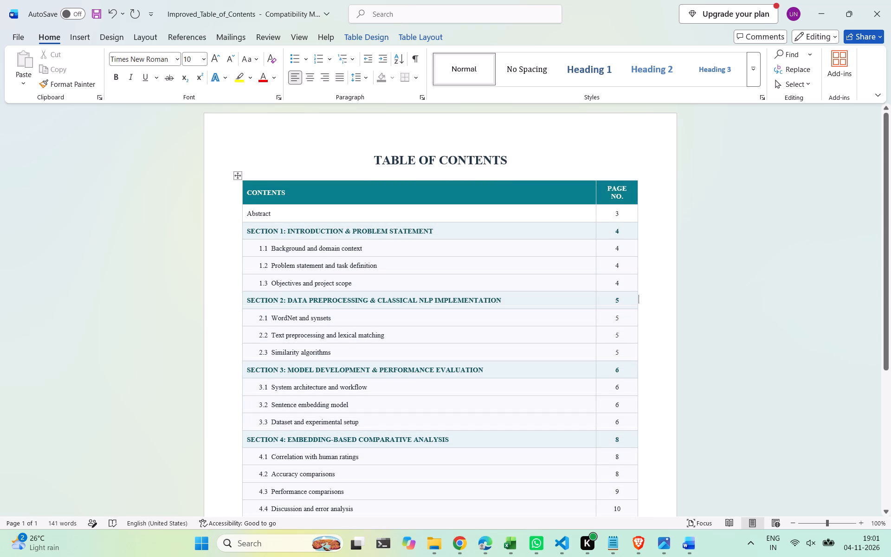
scroll(532, 318, down, 10)
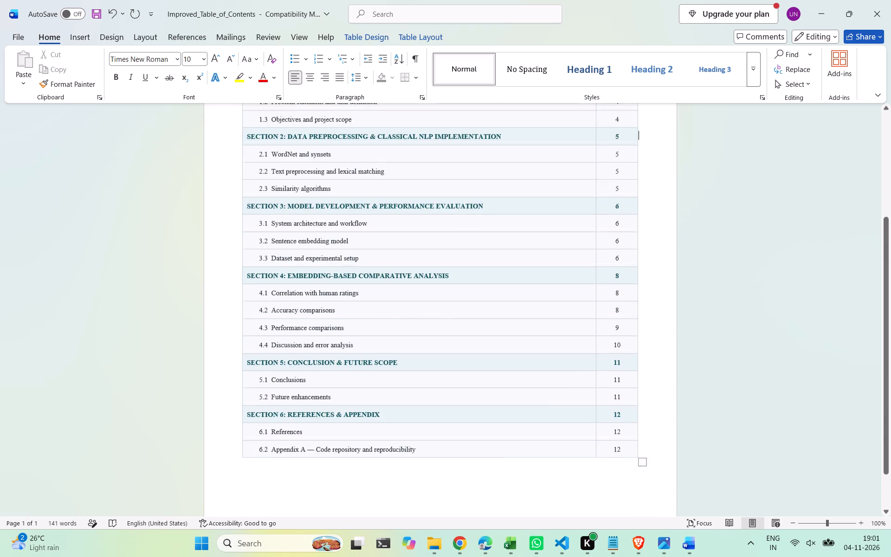
scroll(532, 318, down, 11)
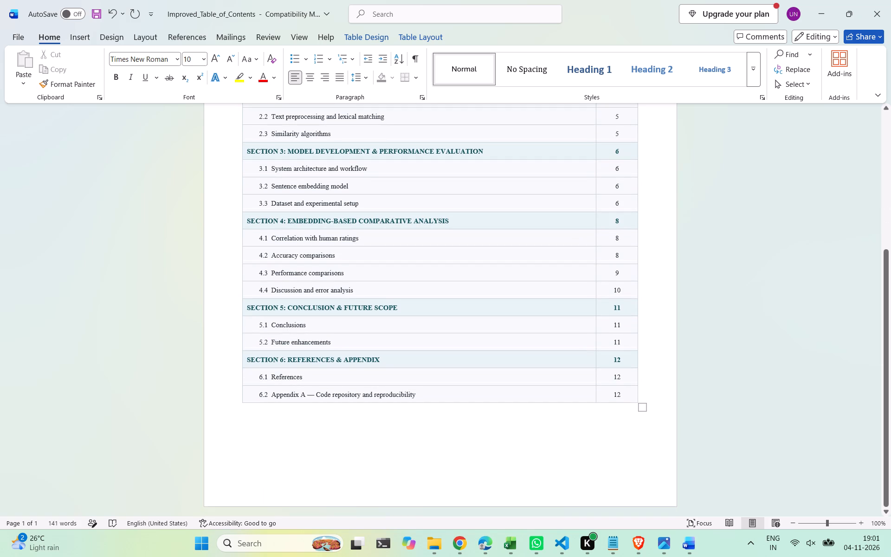
scroll(531, 318, up, 14)
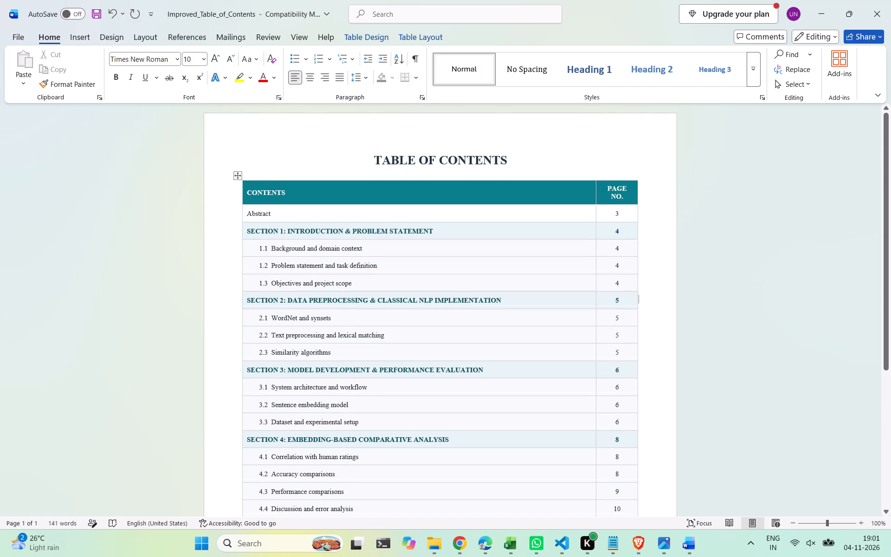
Enlarge the text of the whole contents table by two size increments, bringing its entries to 11 pt.
drag(244, 190, 303, 242)
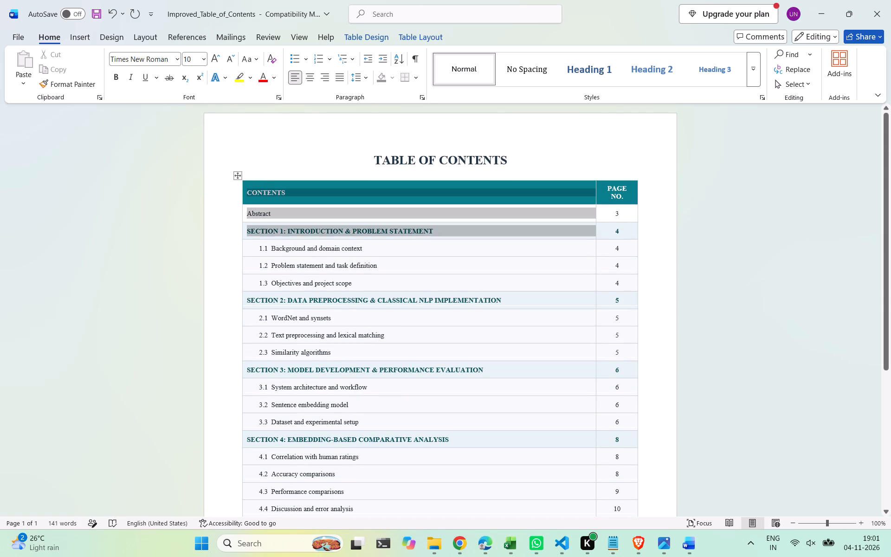
drag(303, 242, 638, 398)
scroll(364, 337, down, 9)
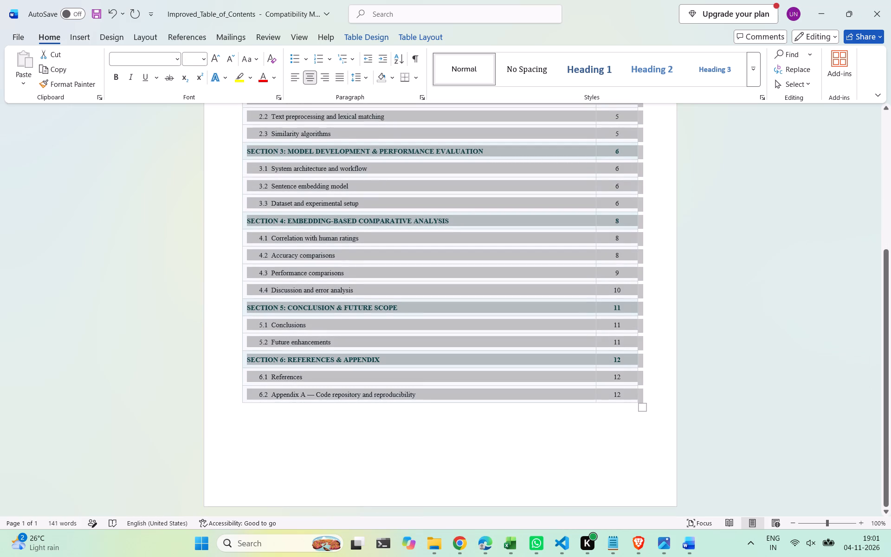
key(ctrl+shift+period)
key(ctrl+shift+period)
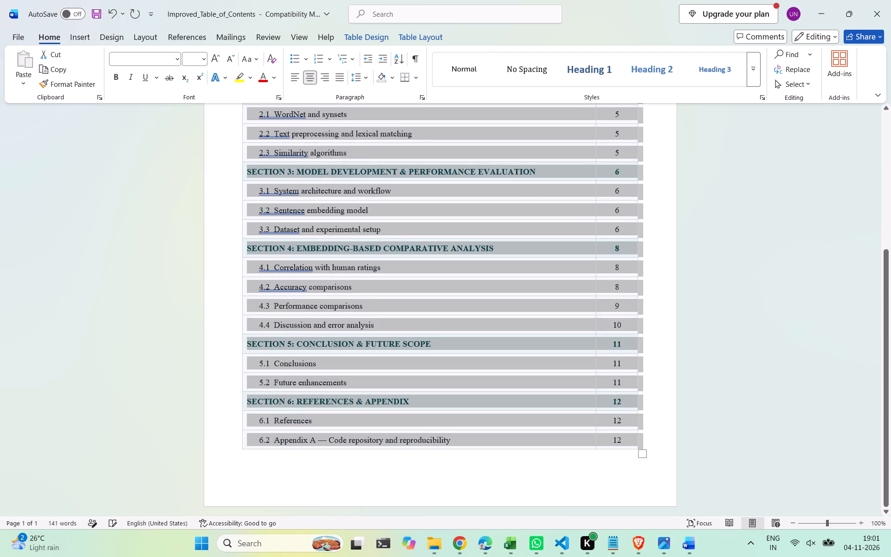
click(715, 337)
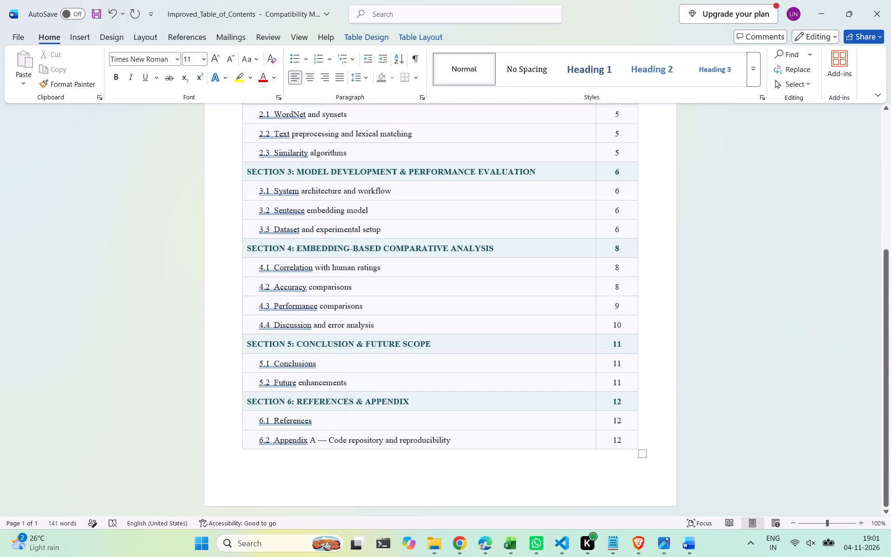
scroll(371, 275, up, 14)
click(714, 251)
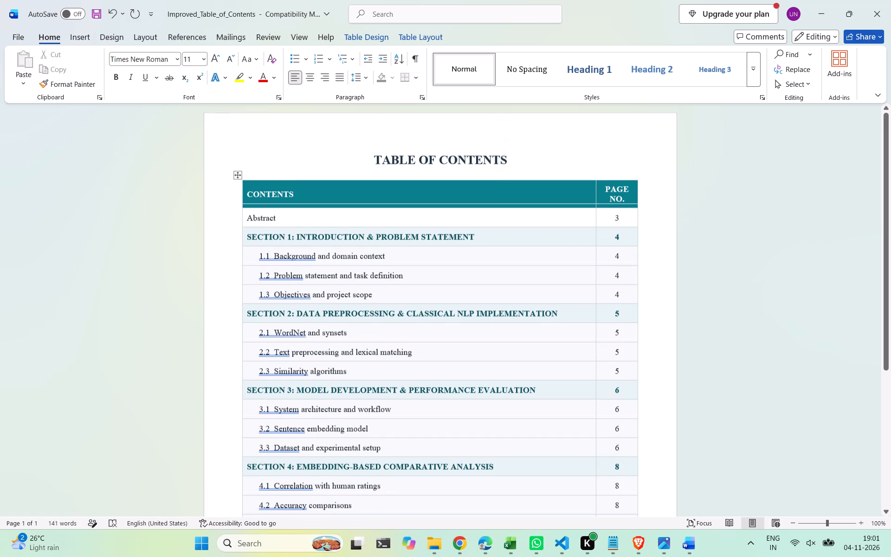
Make the table's CONTENTS / PAGE NO. header row slightly taller by moving its bottom border, and check the page layout.
click(575, 204)
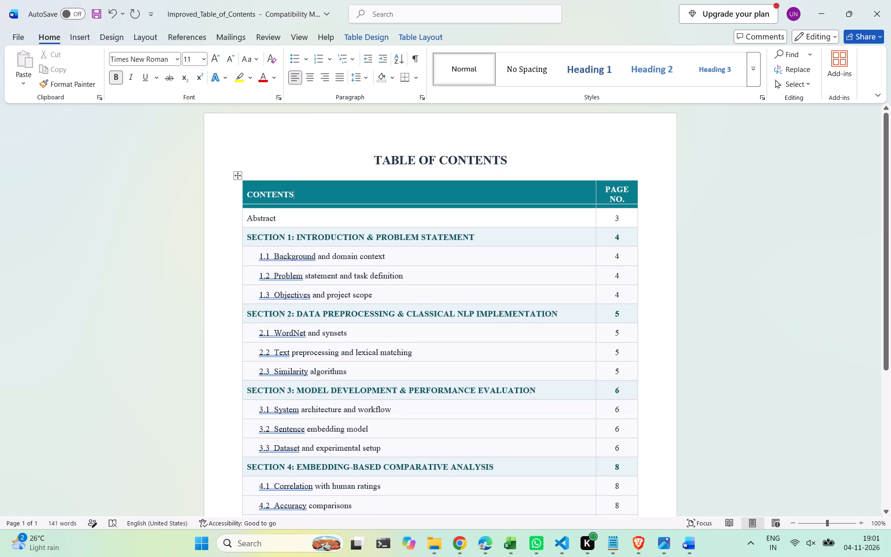
click(565, 202)
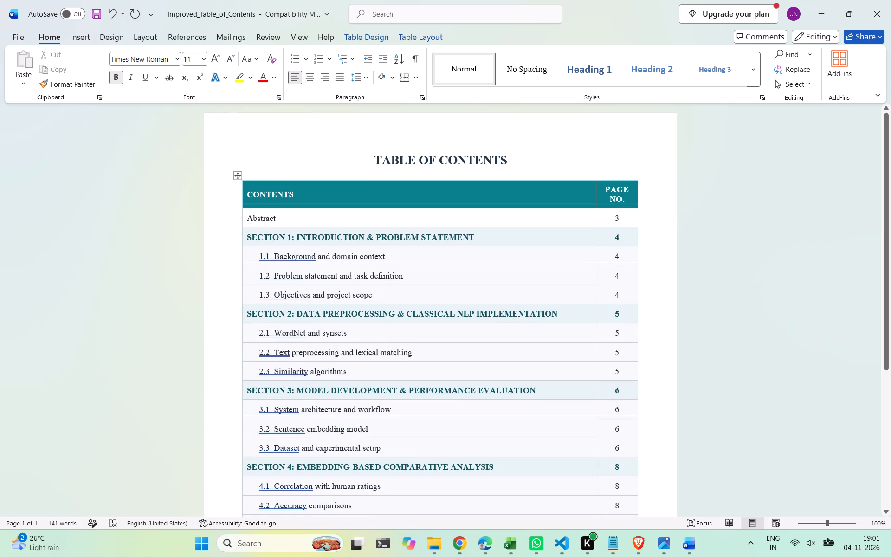
click(343, 207)
drag(349, 209, 346, 206)
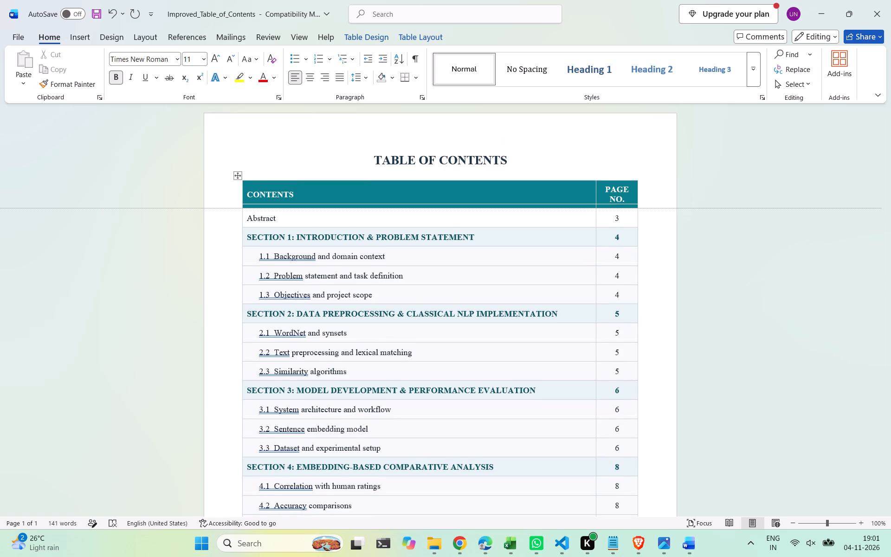
drag(346, 206, 354, 208)
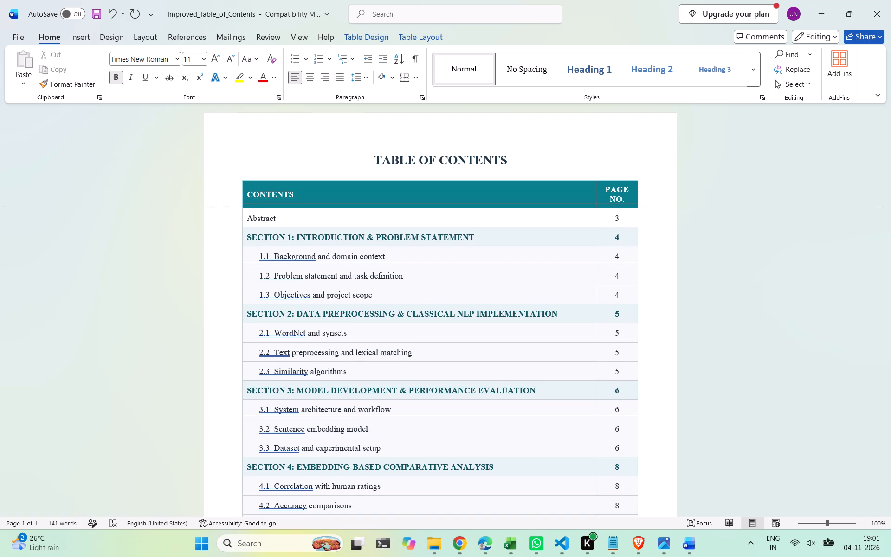
drag(354, 208, 362, 213)
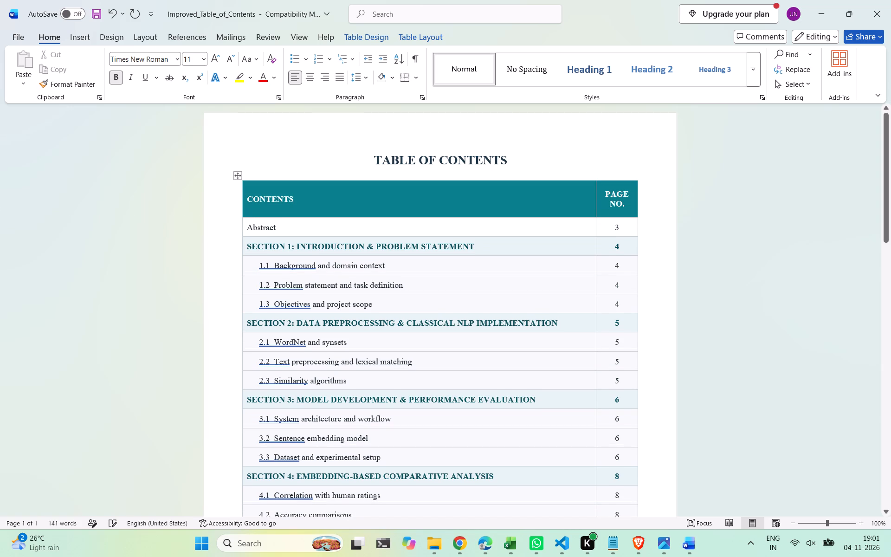
scroll(730, 290, down, 4)
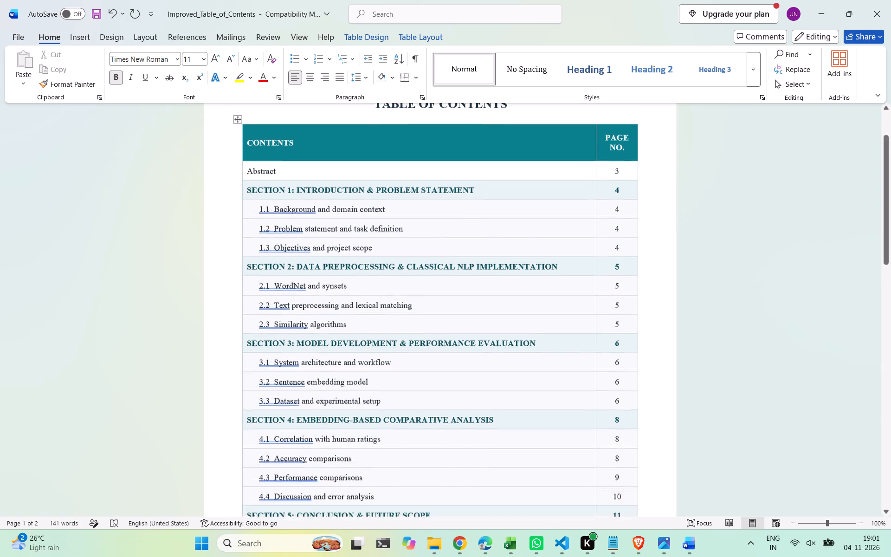
scroll(730, 290, down, 6)
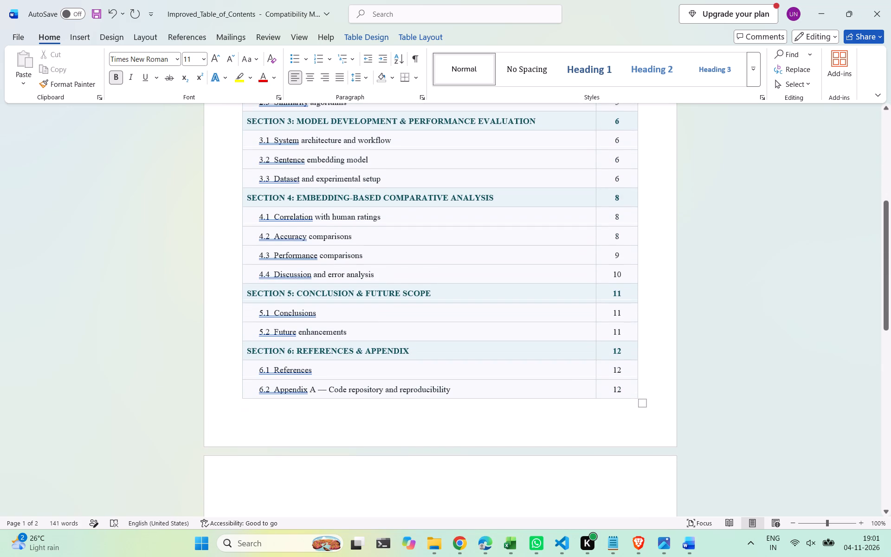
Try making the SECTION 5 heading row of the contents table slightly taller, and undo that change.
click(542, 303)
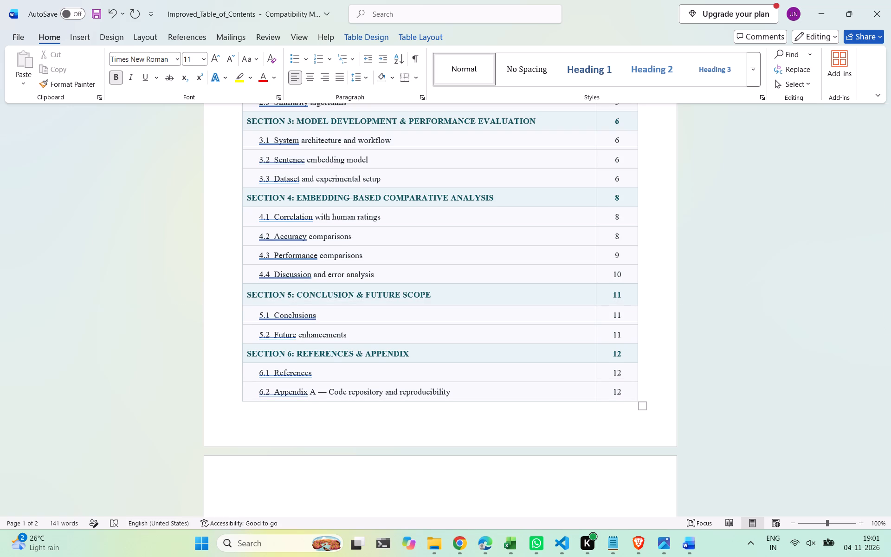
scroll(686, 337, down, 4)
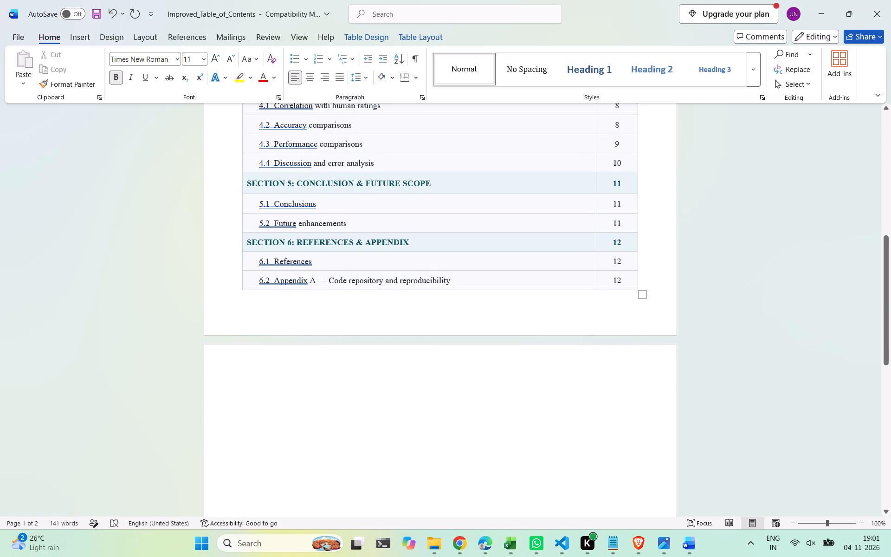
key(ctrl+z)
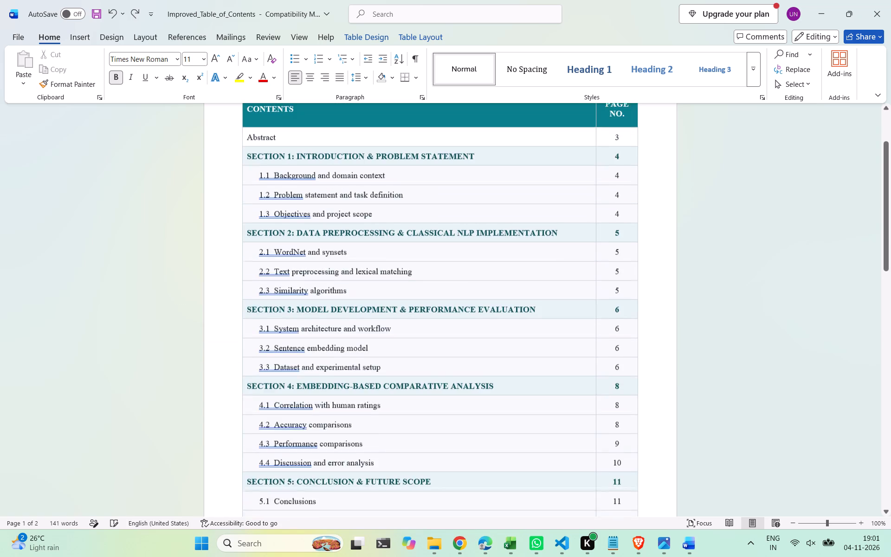
Undo the earlier height increase of the table's CONTENTS / PAGE NO. header row.
scroll(547, 267, up, 5)
key(ctrl+z)
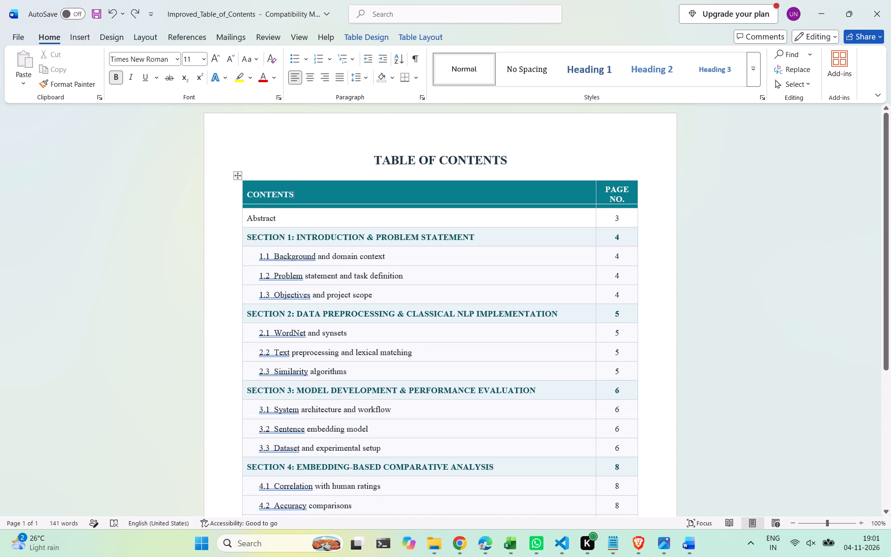
click(573, 208)
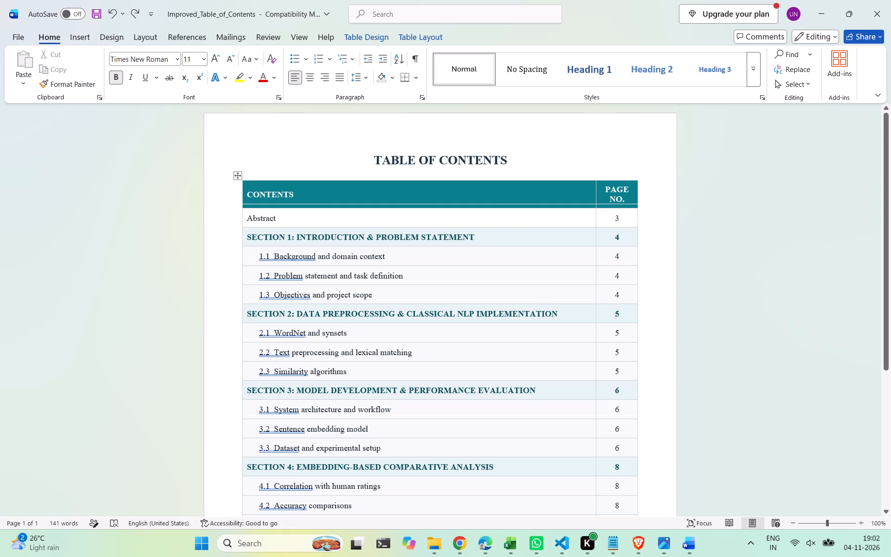
click(363, 202)
Switch to the Professional_Table_of_Contents document, enable editing for it and review its table through to the end.
key(alt+Tab)
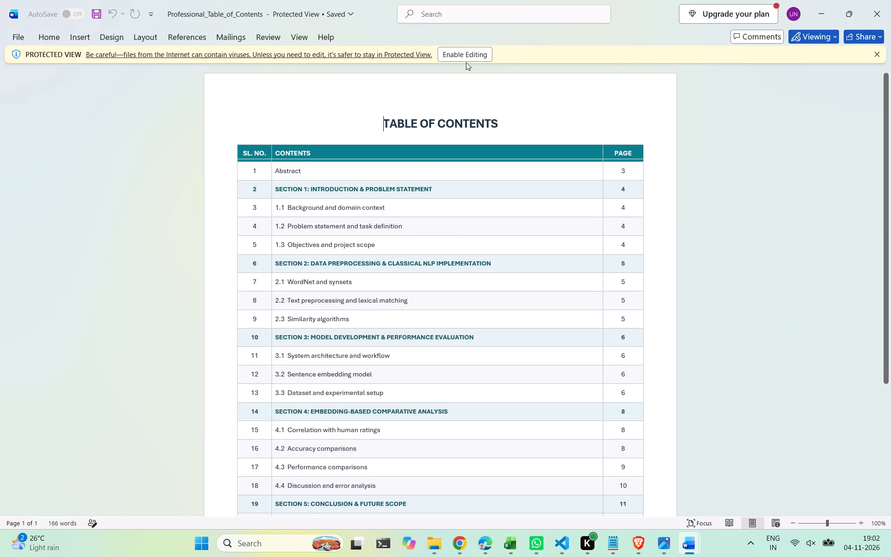
click(465, 54)
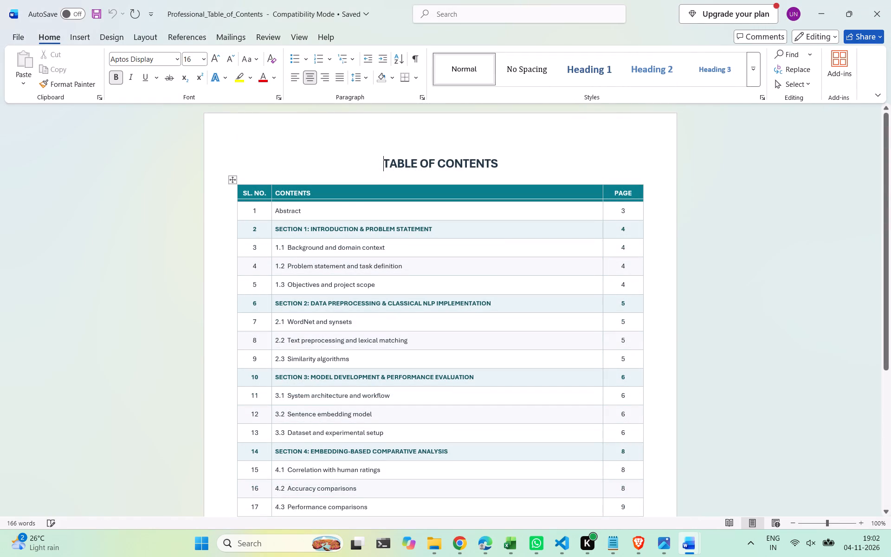
scroll(444, 202, down, 12)
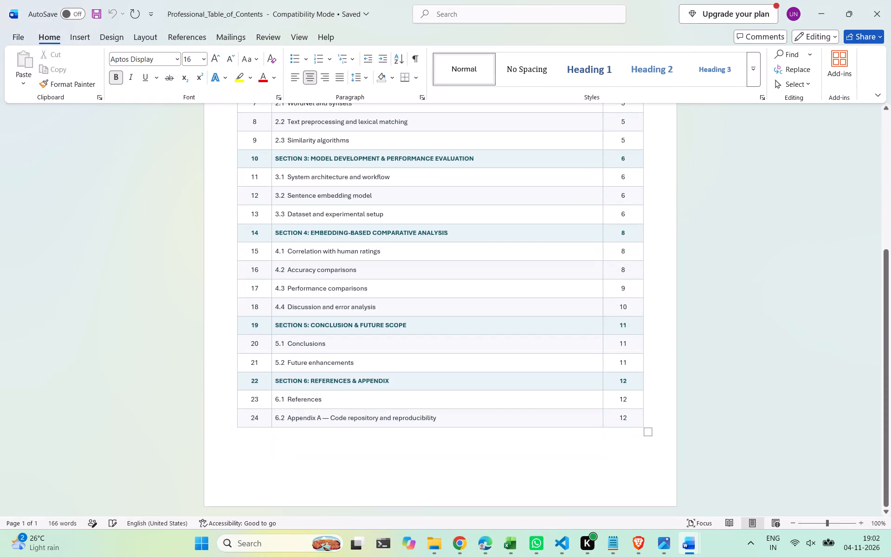
scroll(444, 202, up, 9)
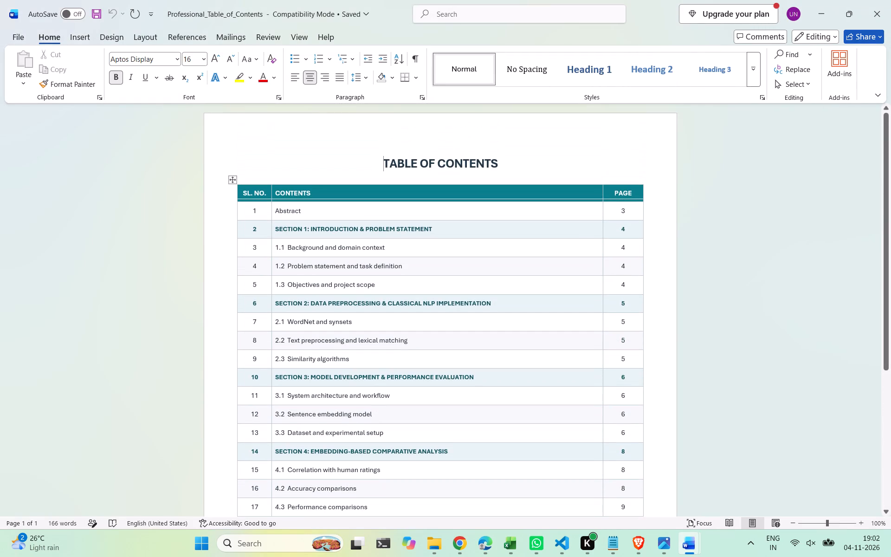
Return to Improved_Table_of_Contents, undo the last text size increase on the table and check the page layout to its end.
key(alt+Tab)
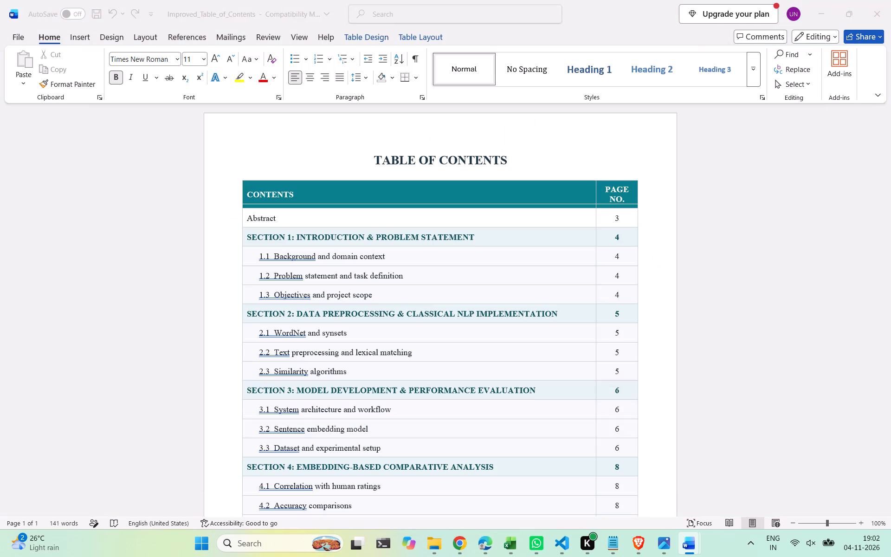
key(ctrl+z)
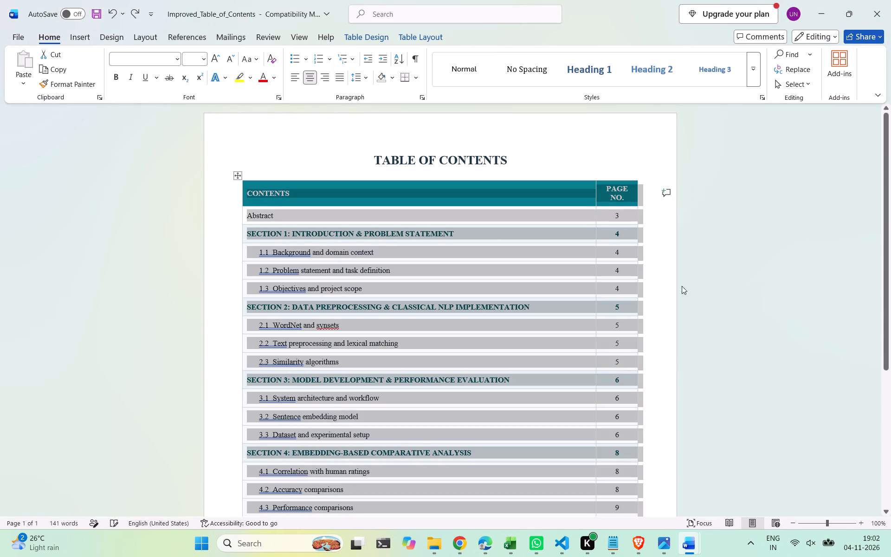
click(706, 288)
scroll(506, 280, down, 6)
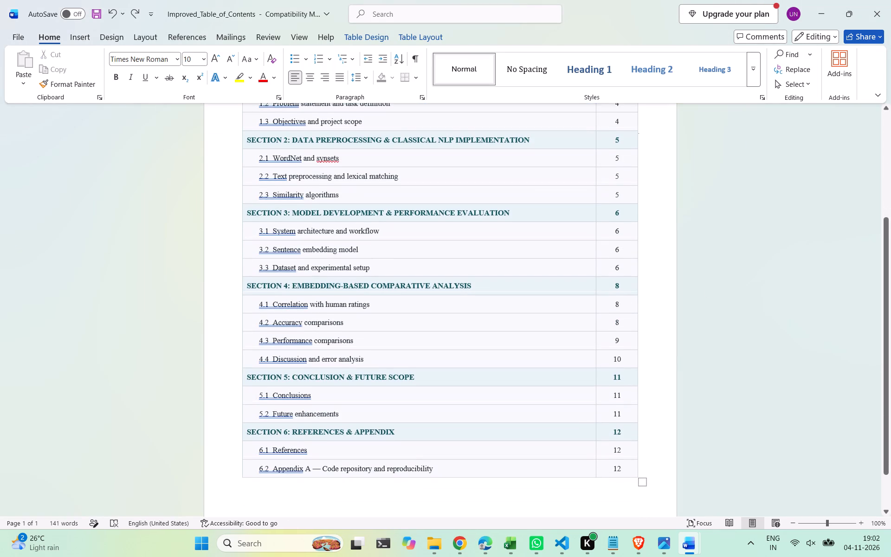
scroll(506, 280, down, 4)
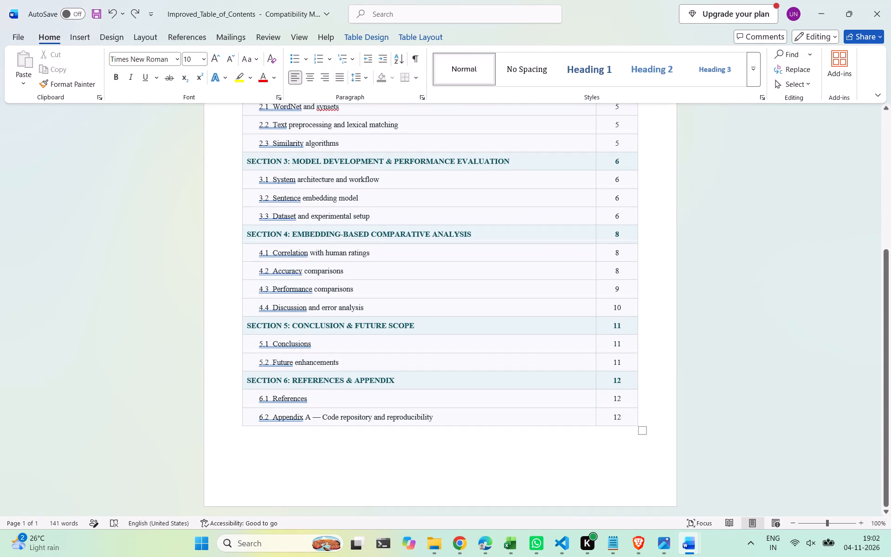
Adjust the bottom border of the SECTION 4 heading row to make that row very slightly taller.
drag(514, 244, 514, 240)
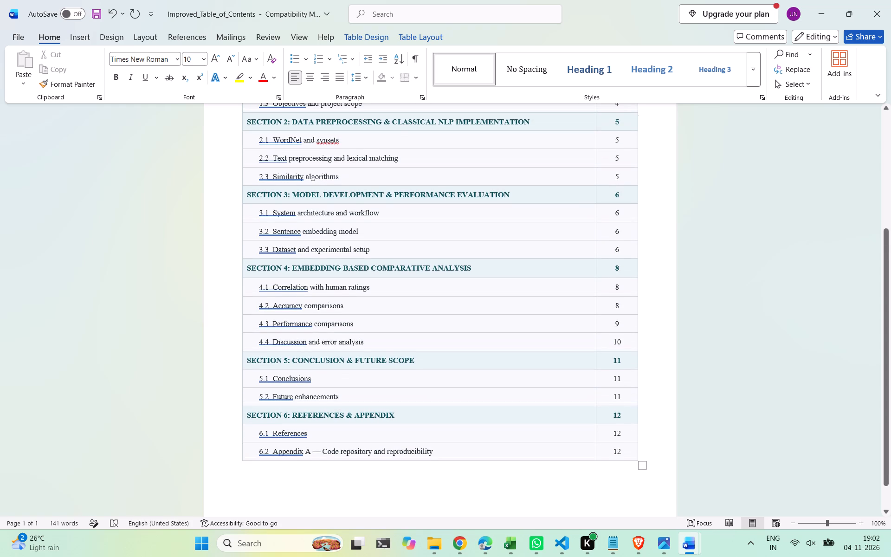
scroll(649, 284, down, 6)
Make the SECTION 1 heading row of the contents table taller by adjusting its bottom border.
scroll(649, 284, up, 13)
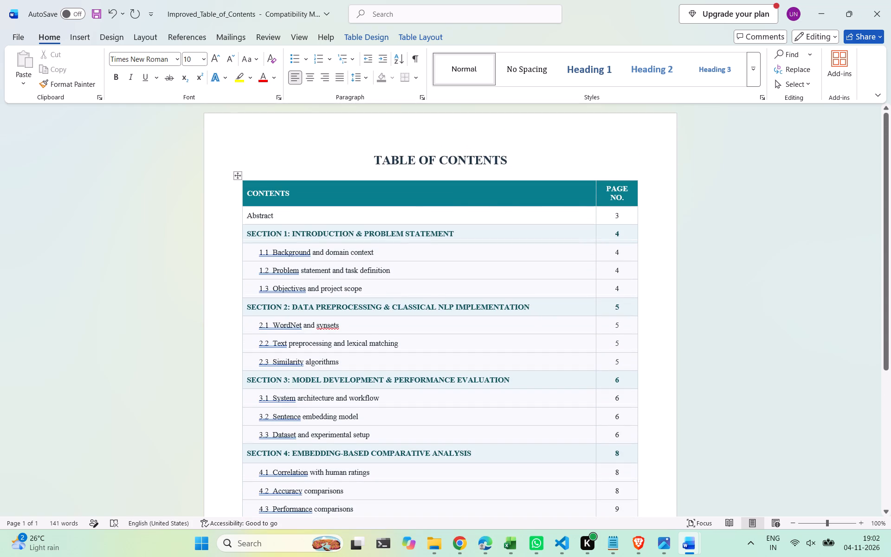
drag(492, 244, 492, 243)
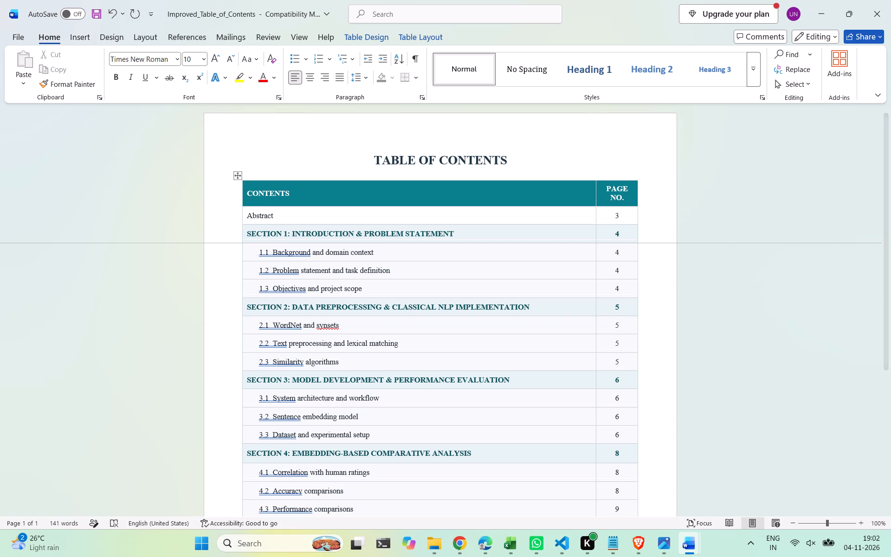
drag(492, 243, 492, 238)
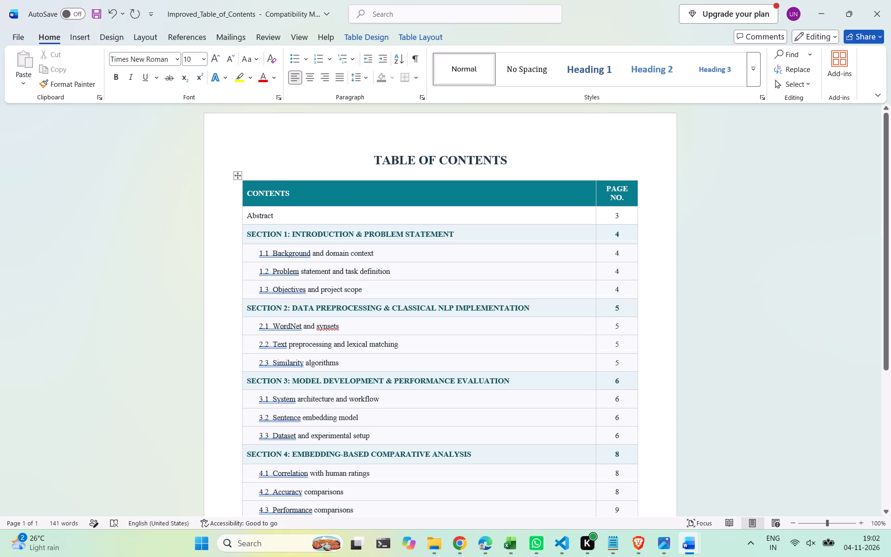
drag(523, 244, 524, 248)
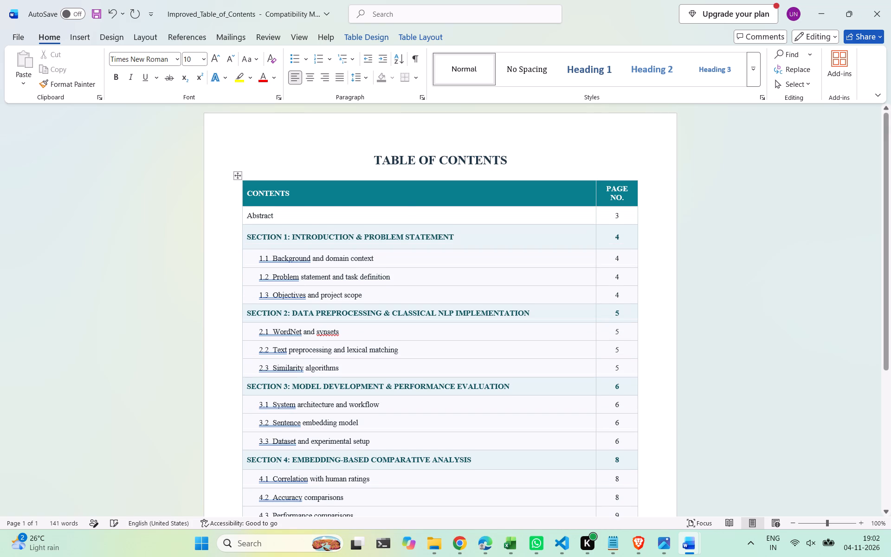
Make the SECTION 2 heading row taller by moving its bottom border, fine-tuning the height in small adjustments.
scroll(662, 276, down, 1)
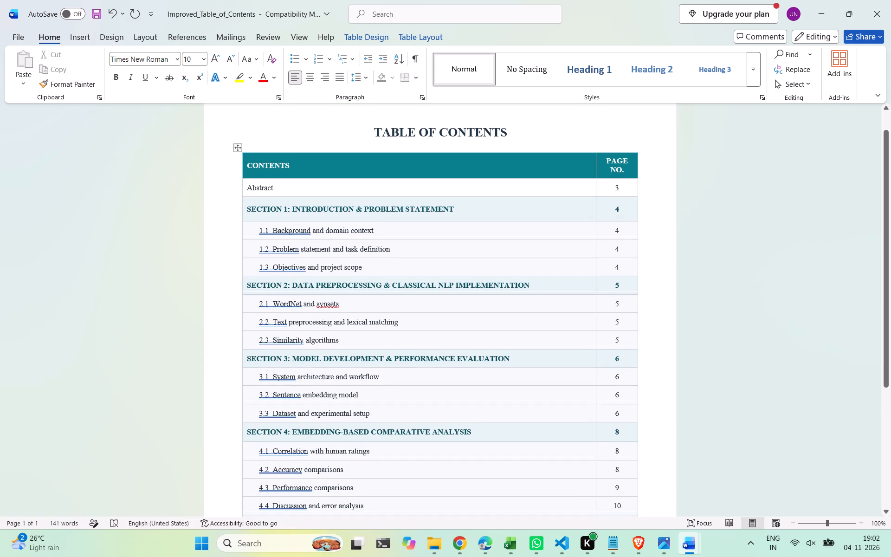
drag(546, 295, 546, 298)
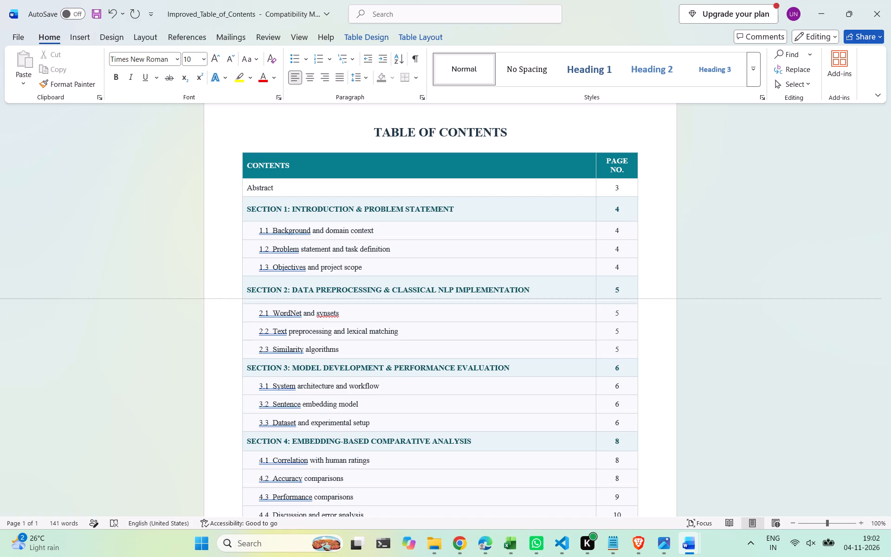
drag(546, 298, 547, 297)
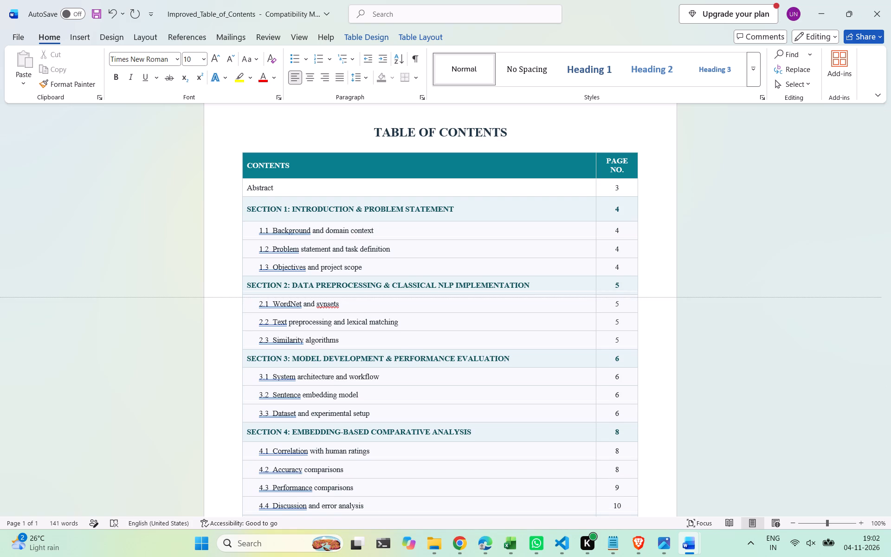
drag(547, 297, 549, 298)
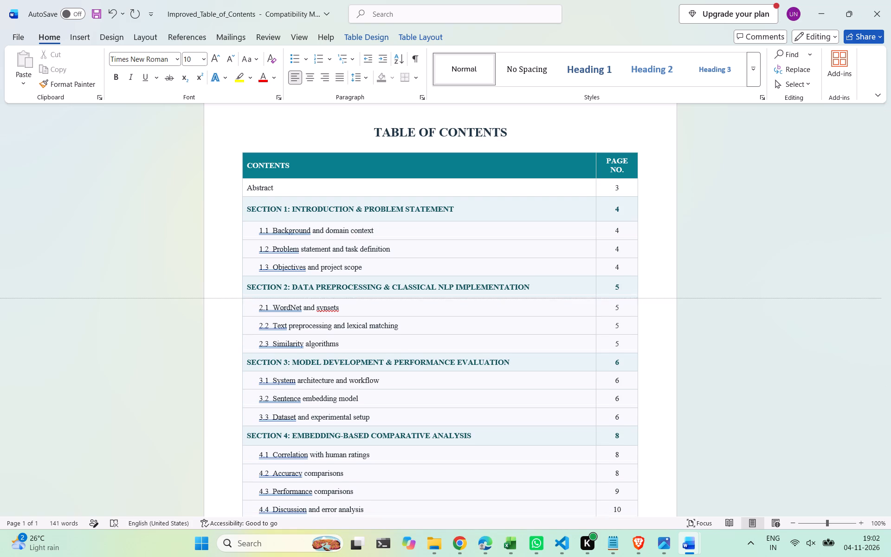
drag(549, 298, 549, 299)
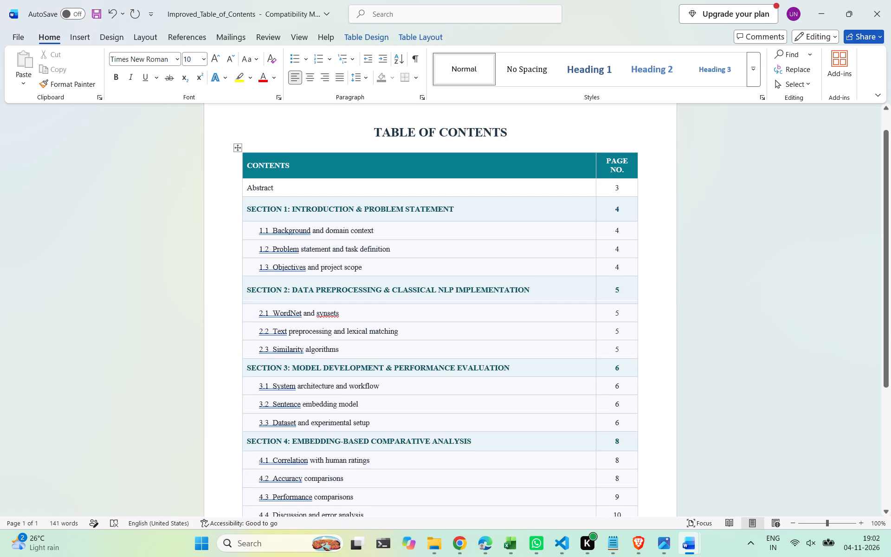
drag(528, 305, 529, 299)
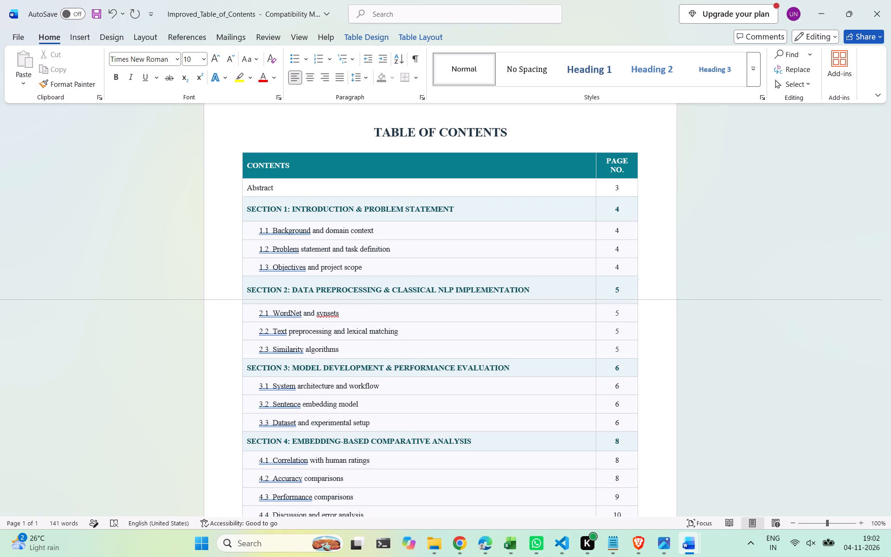
drag(529, 299, 529, 299)
drag(536, 304, 532, 299)
drag(532, 299, 532, 299)
drag(529, 304, 523, 299)
drag(521, 304, 520, 291)
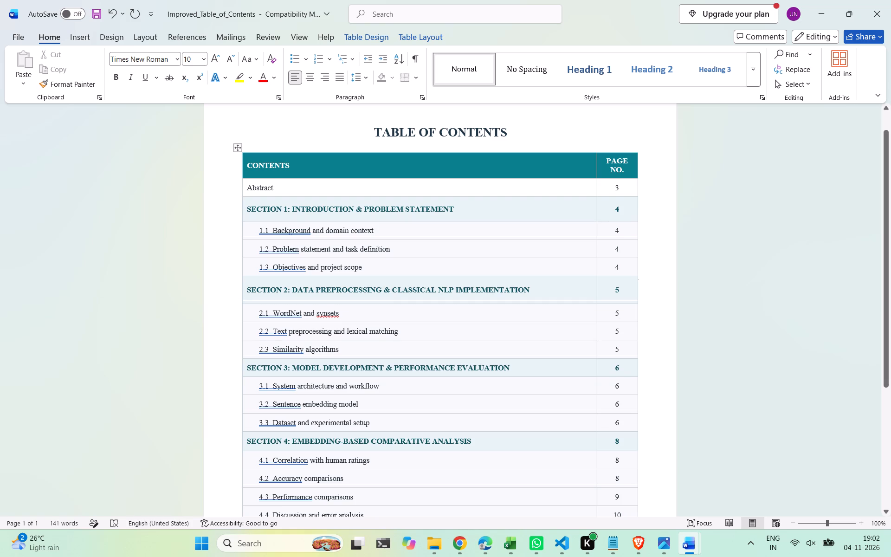
drag(540, 305, 539, 296)
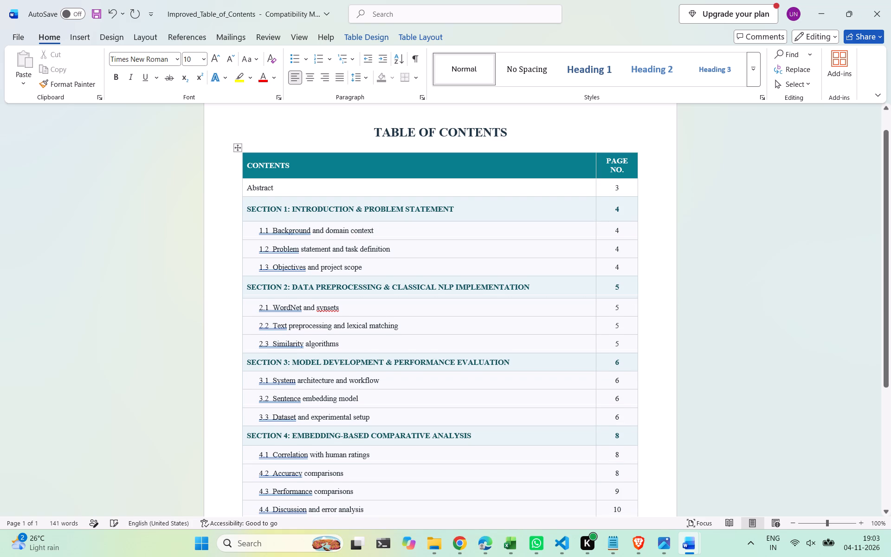
drag(539, 298, 541, 303)
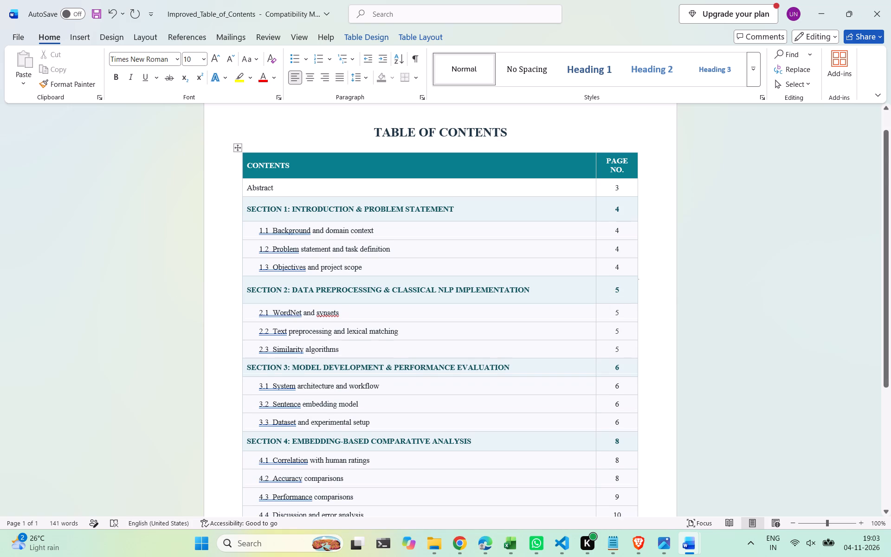
Make the SECTION 3 heading row of the contents table taller by moving its bottom border, fine-tuning the height in small adjustments.
scroll(461, 293, down, 3)
click(536, 294)
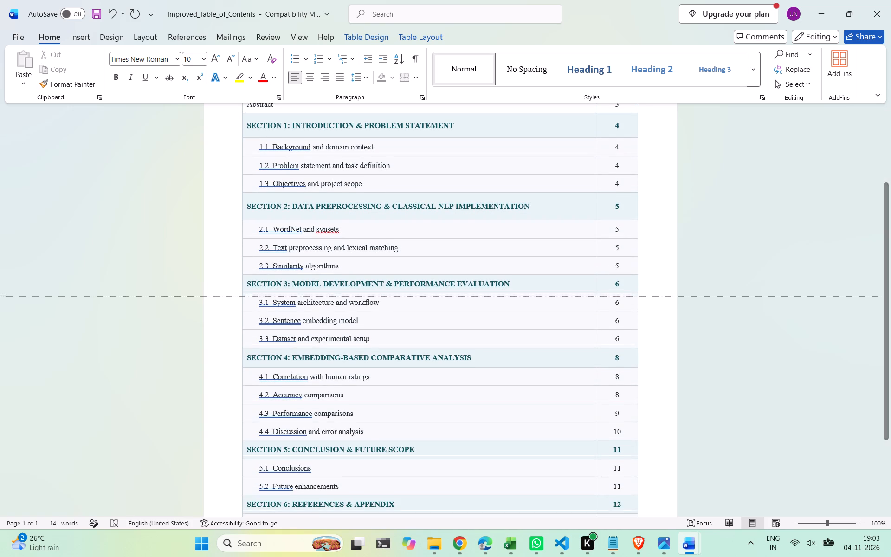
drag(534, 303, 532, 299)
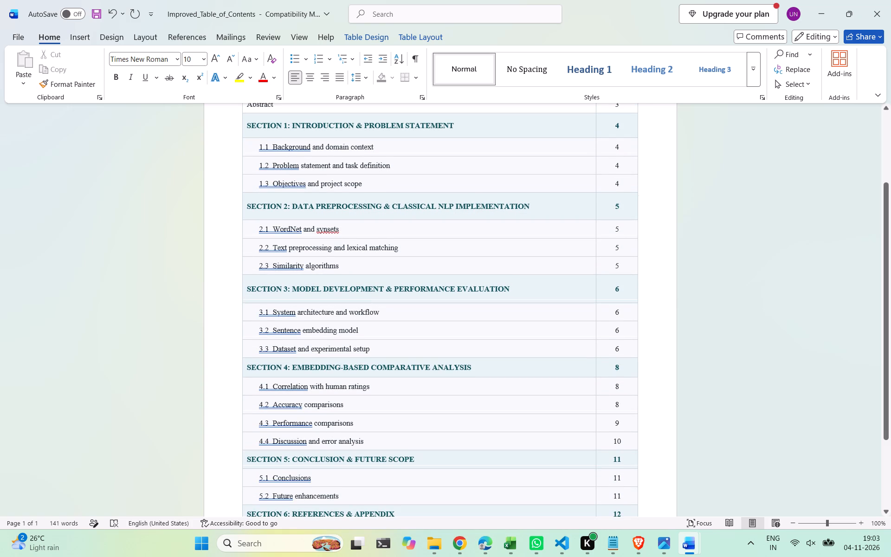
drag(532, 299, 531, 292)
drag(523, 304, 523, 297)
drag(521, 304, 518, 293)
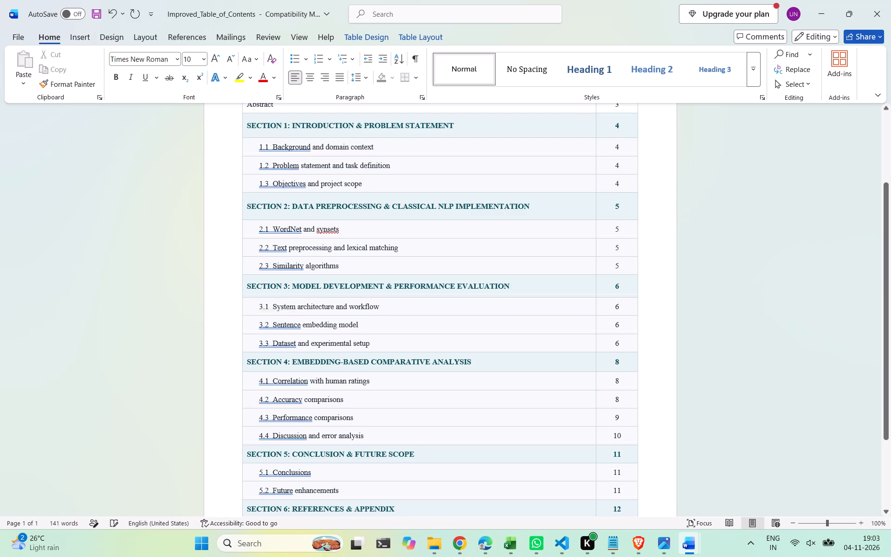
click(518, 298)
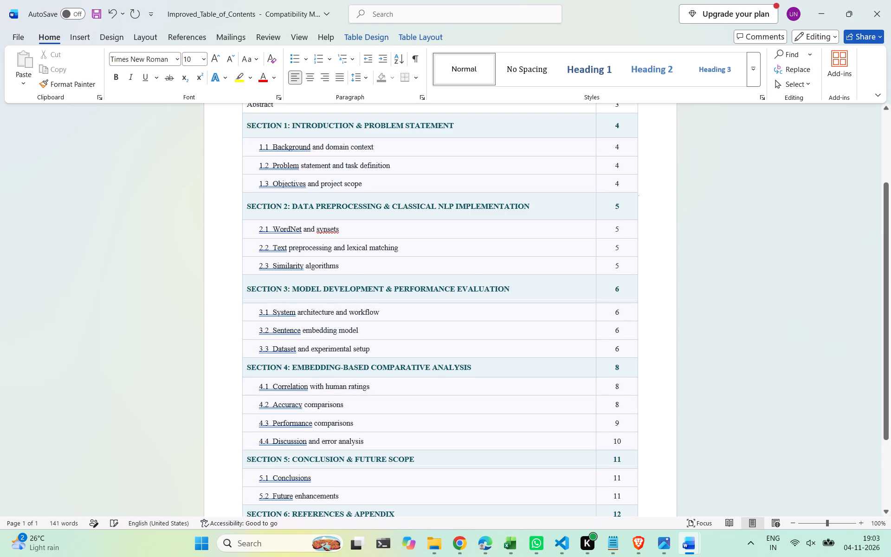
drag(467, 304, 466, 300)
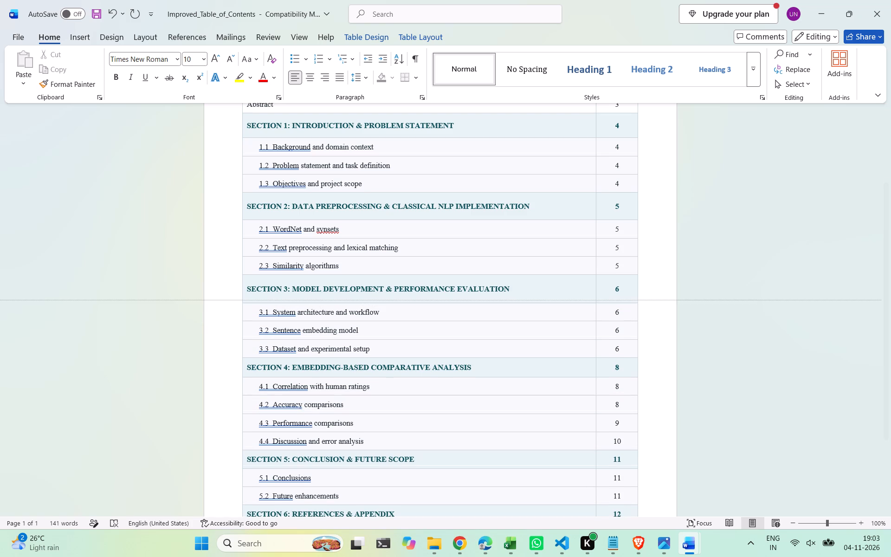
drag(466, 300, 466, 299)
drag(463, 303, 462, 302)
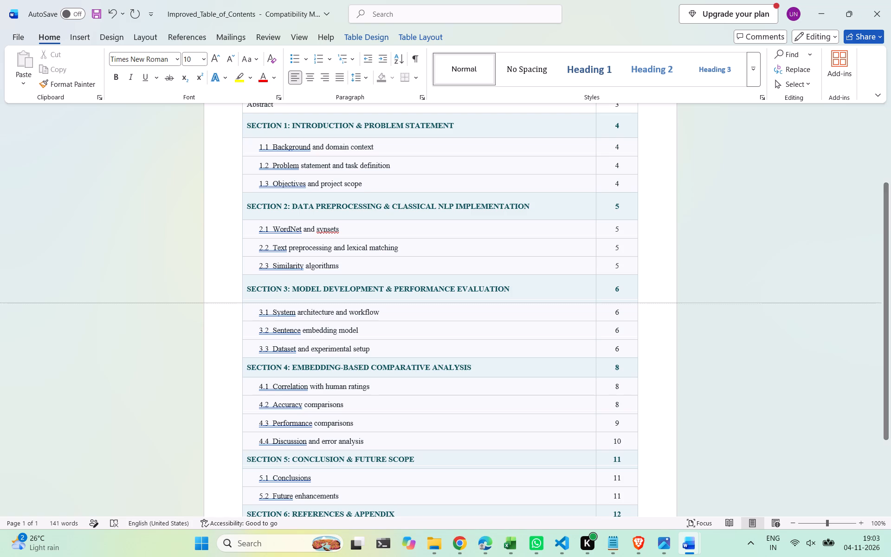
drag(462, 302, 461, 298)
drag(459, 303, 458, 298)
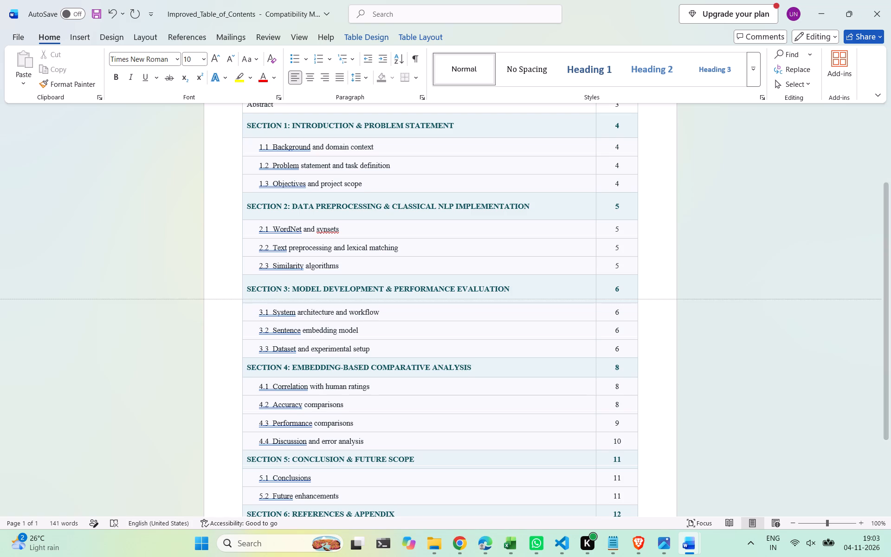
drag(458, 298, 458, 292)
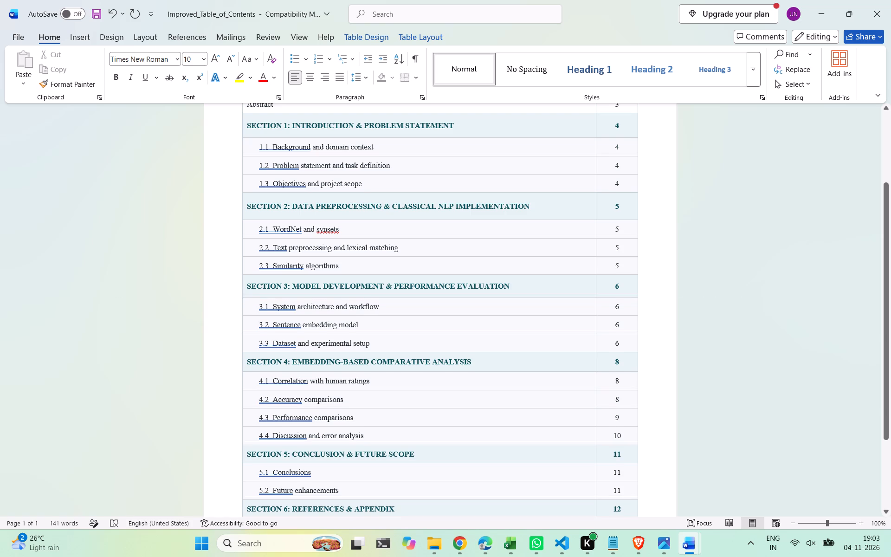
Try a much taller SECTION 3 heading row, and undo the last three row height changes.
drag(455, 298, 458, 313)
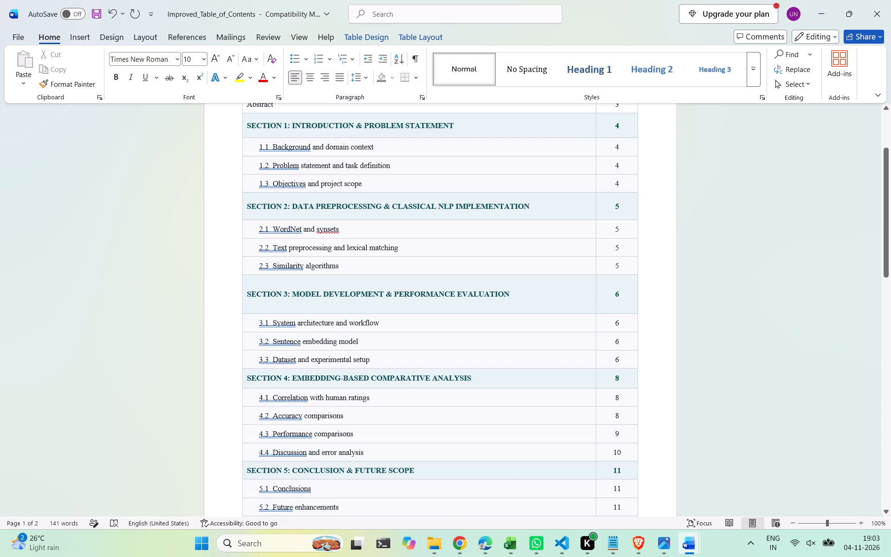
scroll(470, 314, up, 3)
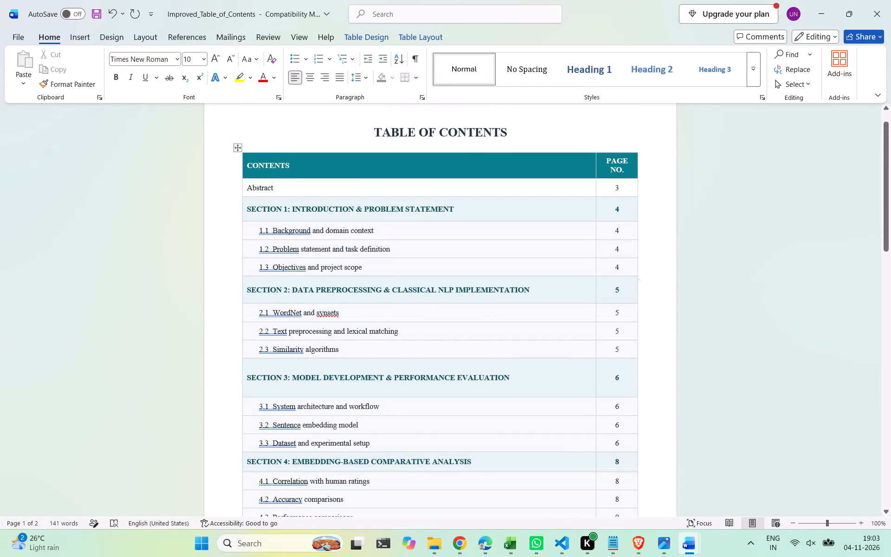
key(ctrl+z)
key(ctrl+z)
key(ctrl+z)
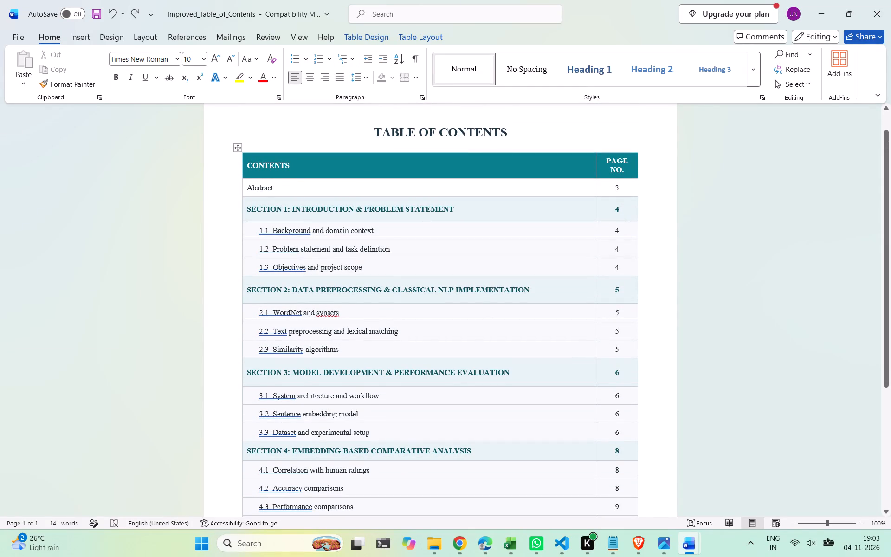
Capture a screen snip of the table rows from 4.3 Performance comparisons to 5.1 Conclusions, including the SECTION 5 heading row.
scroll(458, 303, down, 12)
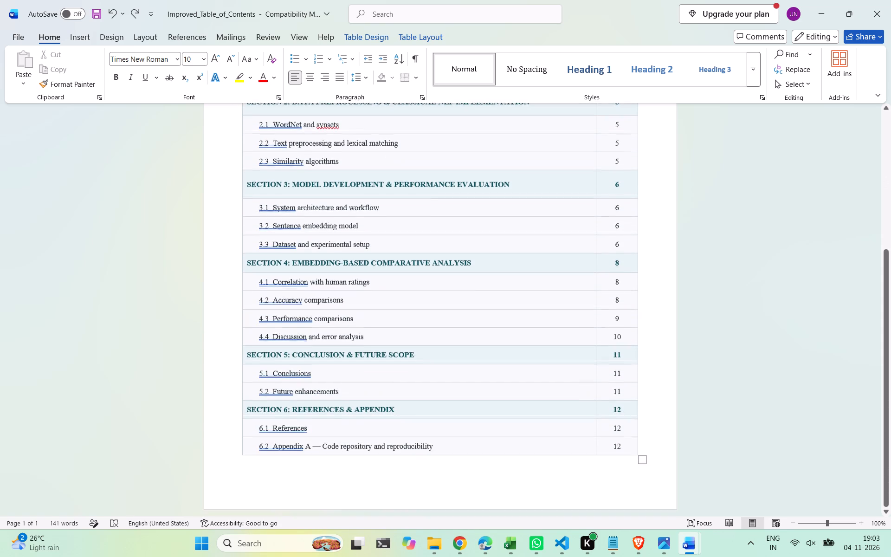
scroll(458, 303, down, 2)
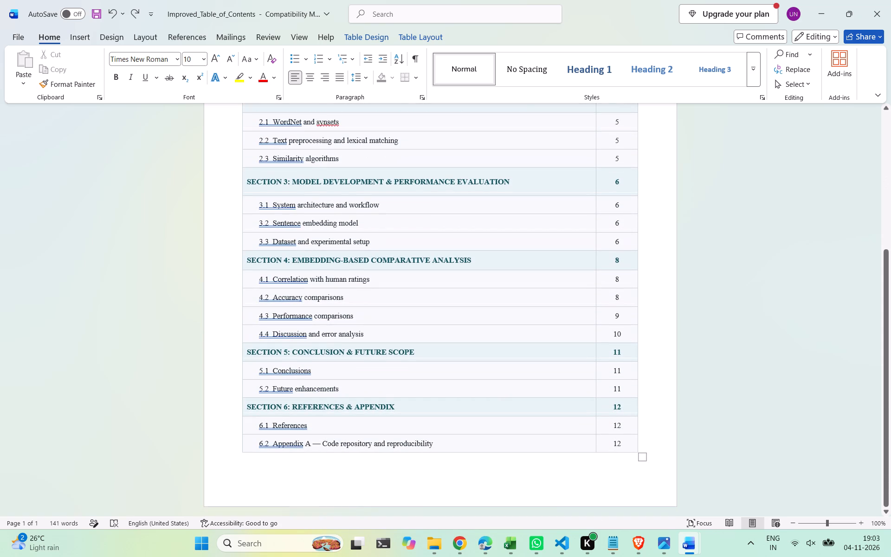
key(Print)
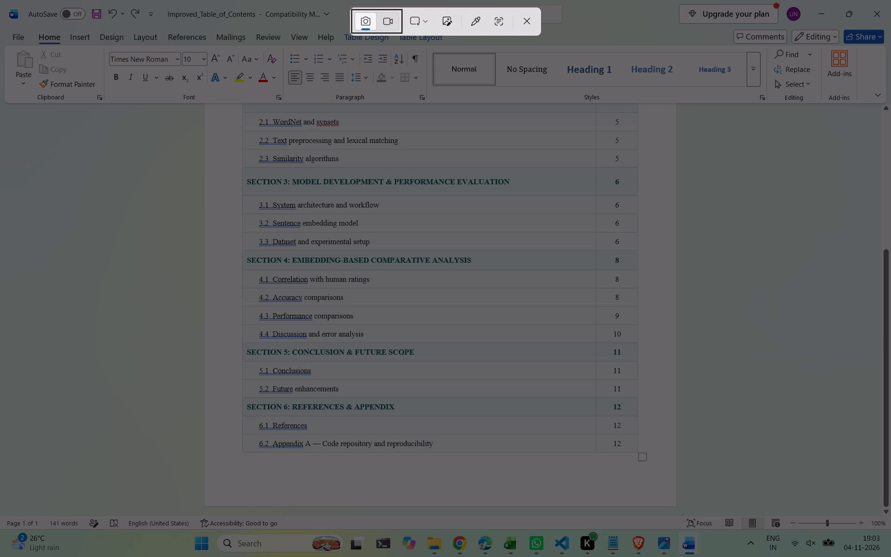
drag(226, 316, 693, 374)
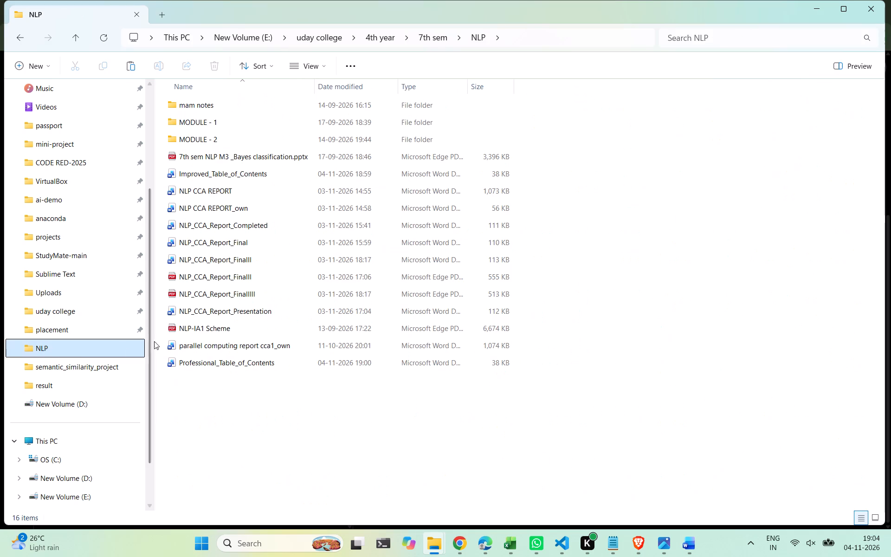
key(ctrl+v)
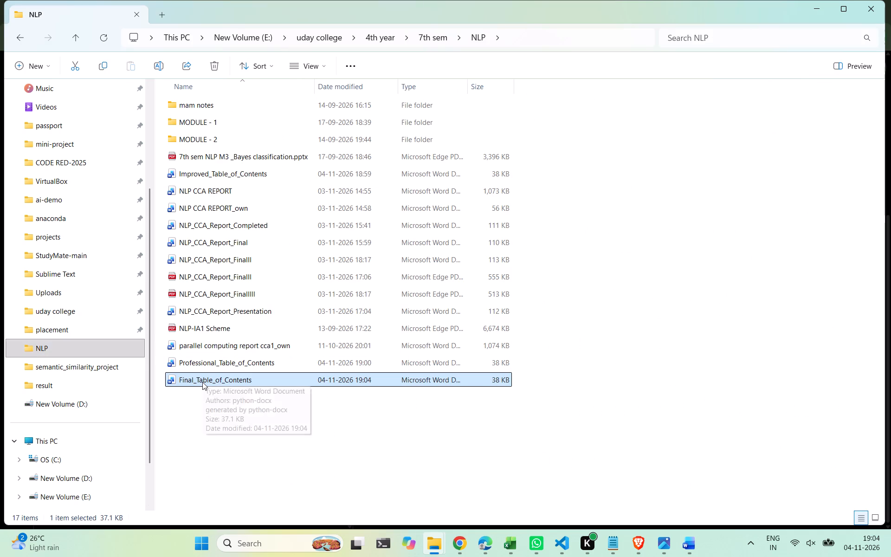
Open Final_Table_of_Contents from the NLP folder in Word, enable editing and check the table to its end.
double_click(202, 382)
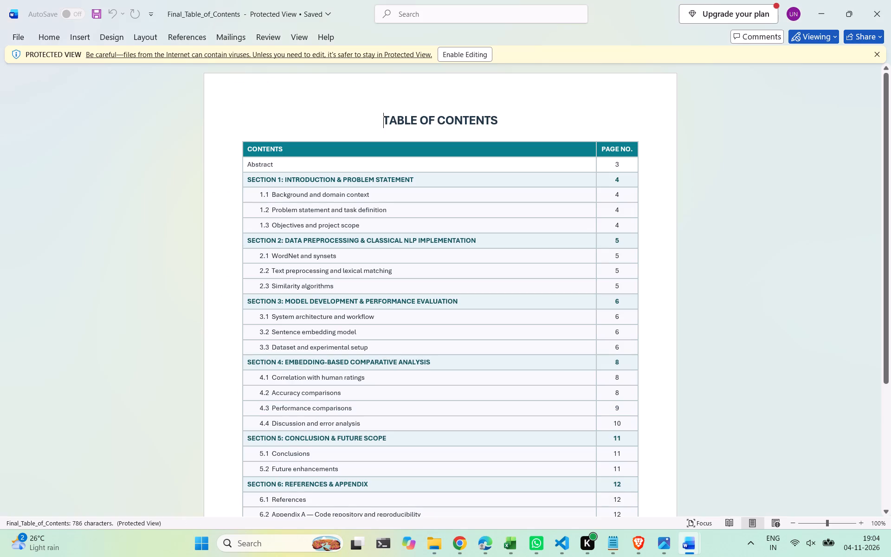
click(465, 53)
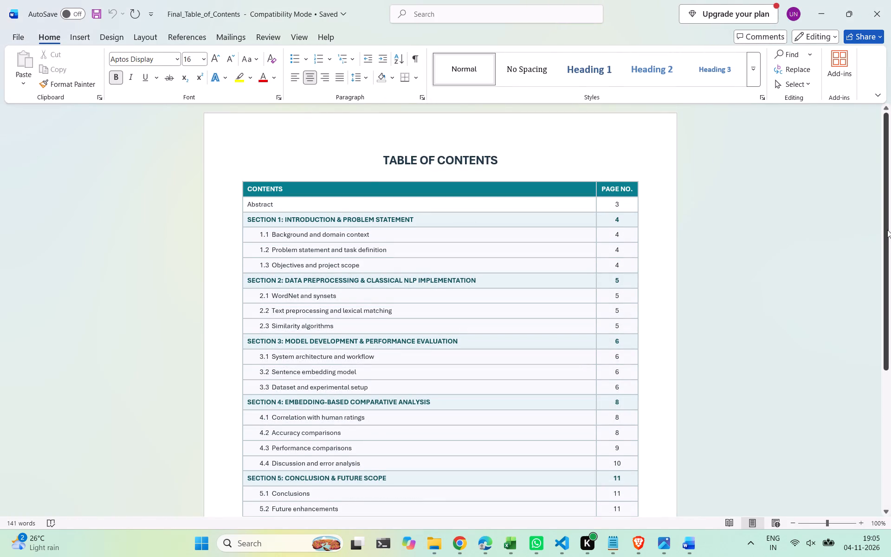
drag(887, 230, 883, 409)
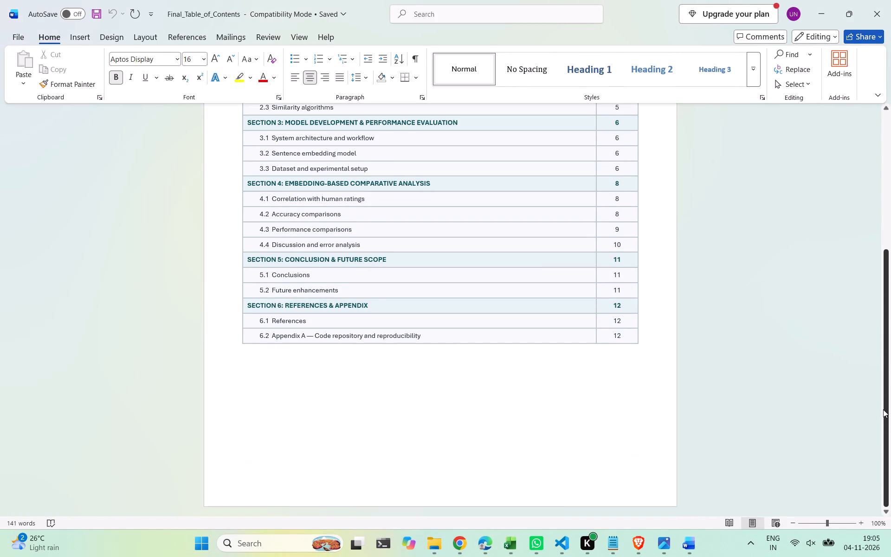
drag(883, 409, 880, 224)
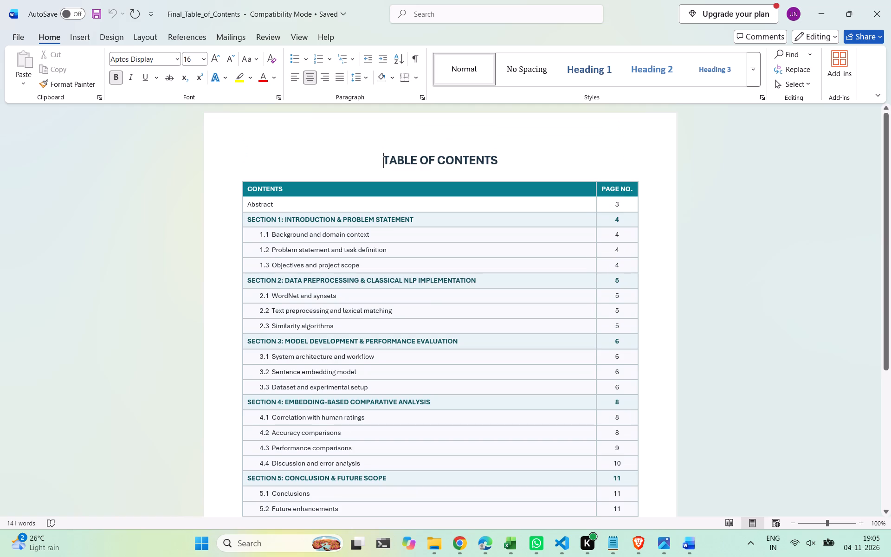
scroll(379, 266, down, 1)
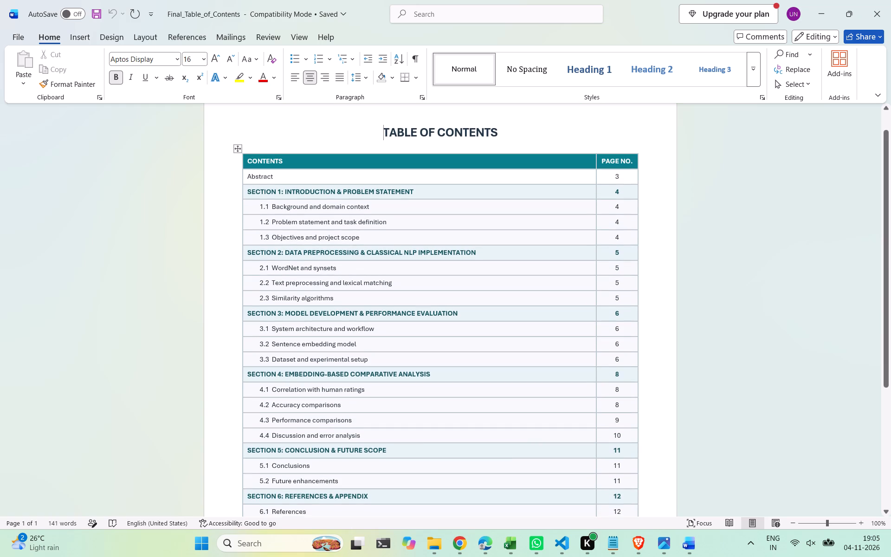
scroll(379, 266, up, 1)
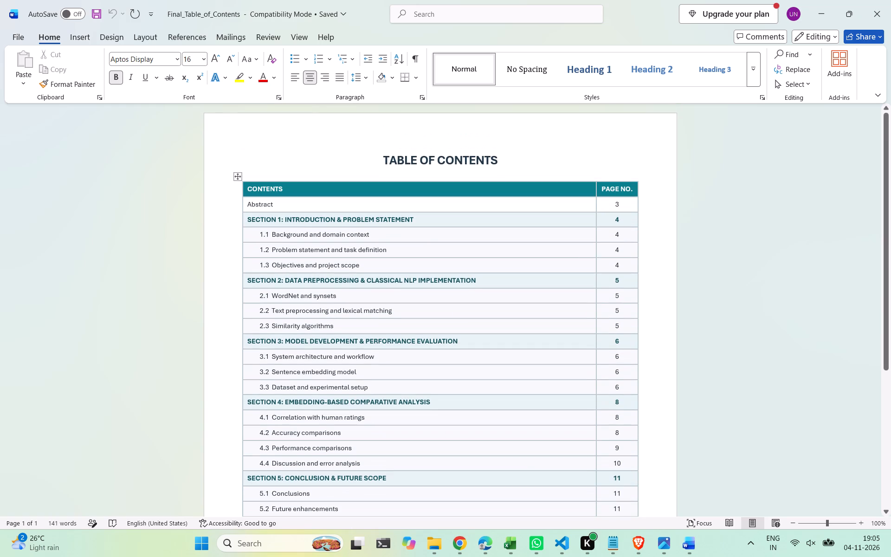
scroll(547, 245, down, 5)
scroll(437, 358, up, 5)
Change the font of the whole table of contents document, title included, to Times New Roman.
key(ctrl+a)
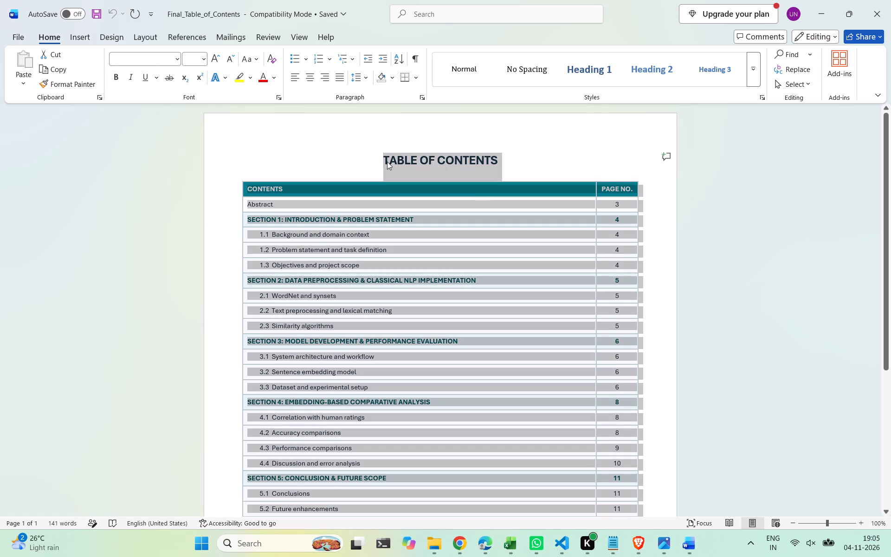
click(127, 60)
key(t)
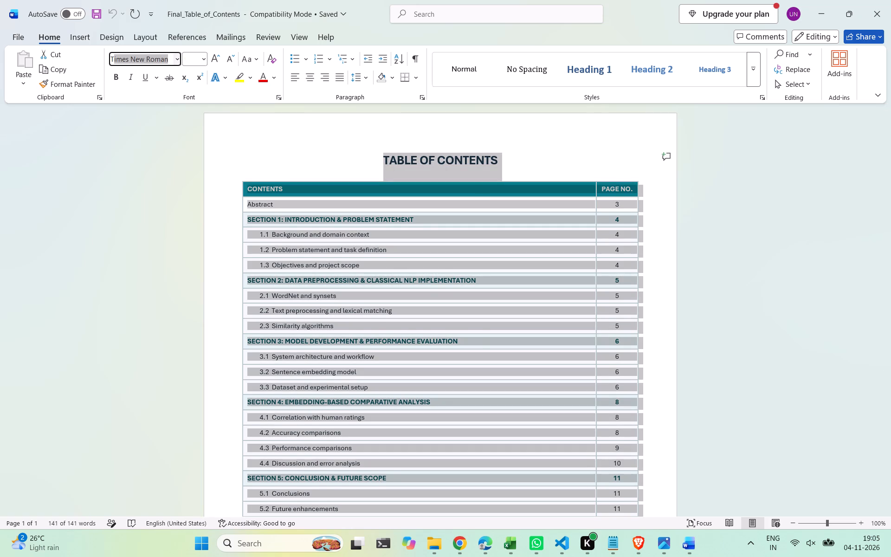
key(Return)
click(678, 303)
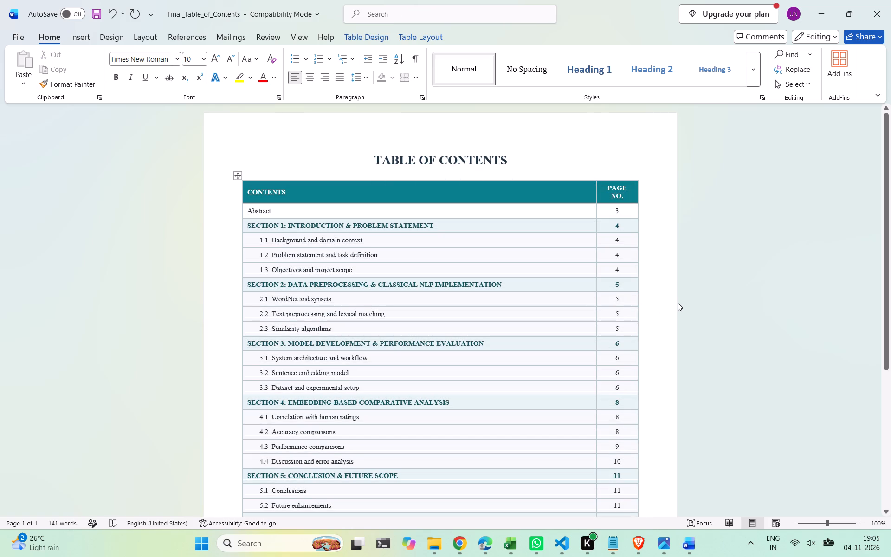
Apply All Borders to the entire table of contents table.
scroll(545, 260, down, 11)
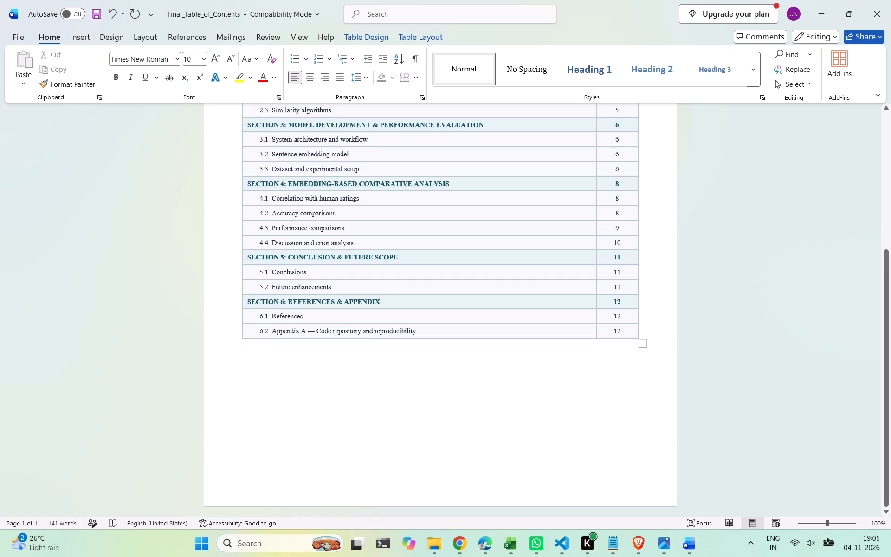
scroll(629, 331, up, 6)
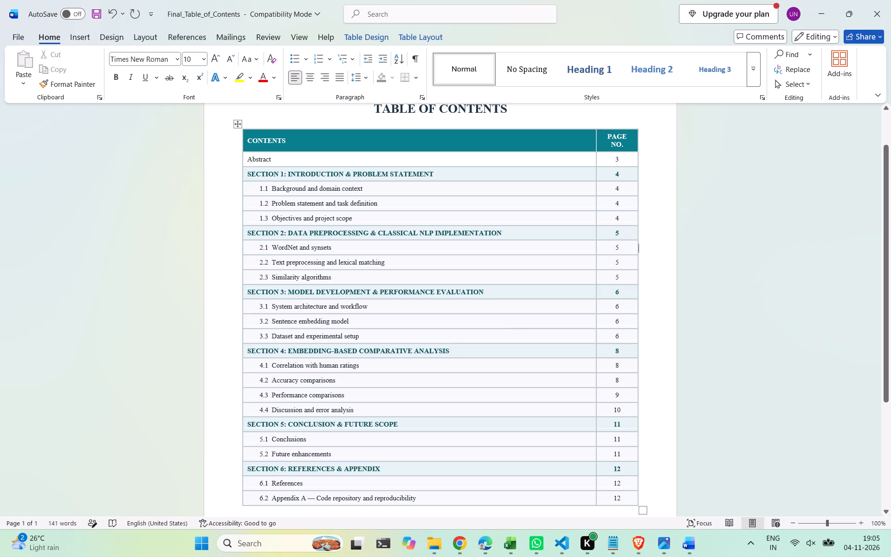
scroll(459, 196, up, 5)
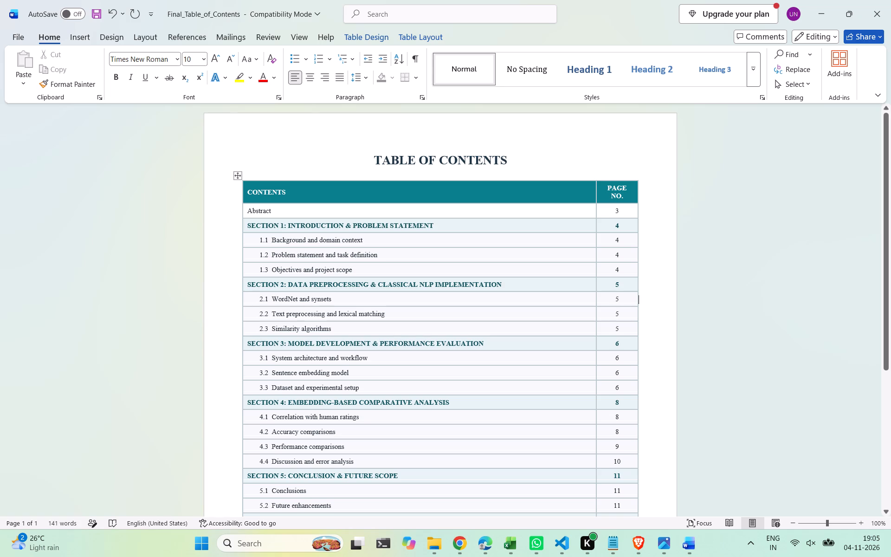
click(238, 178)
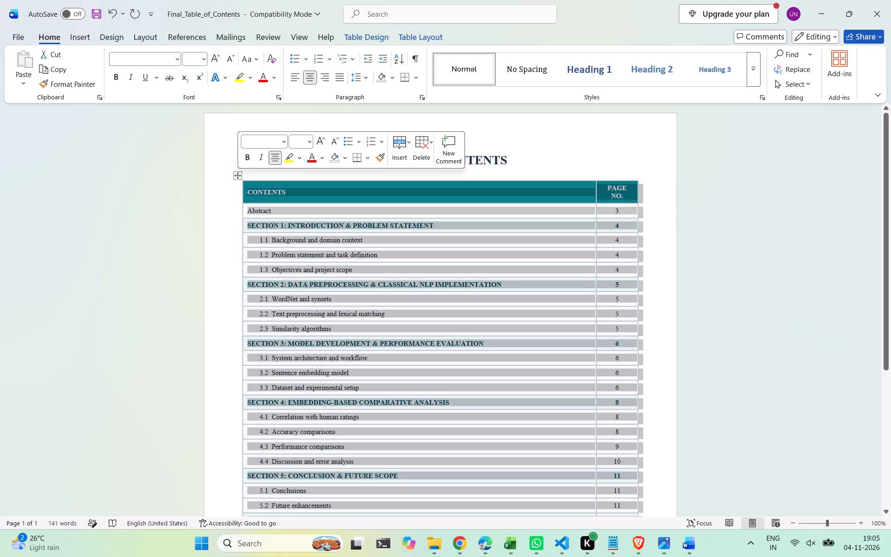
click(428, 151)
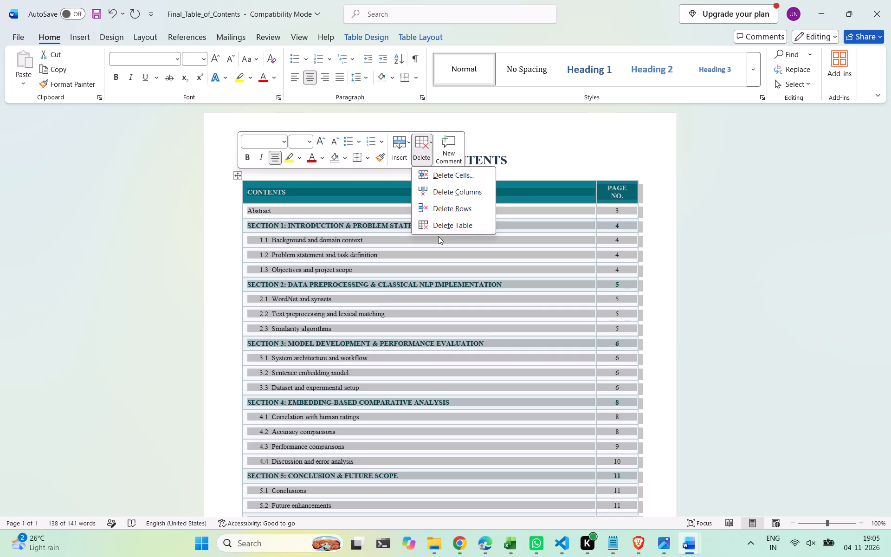
click(361, 162)
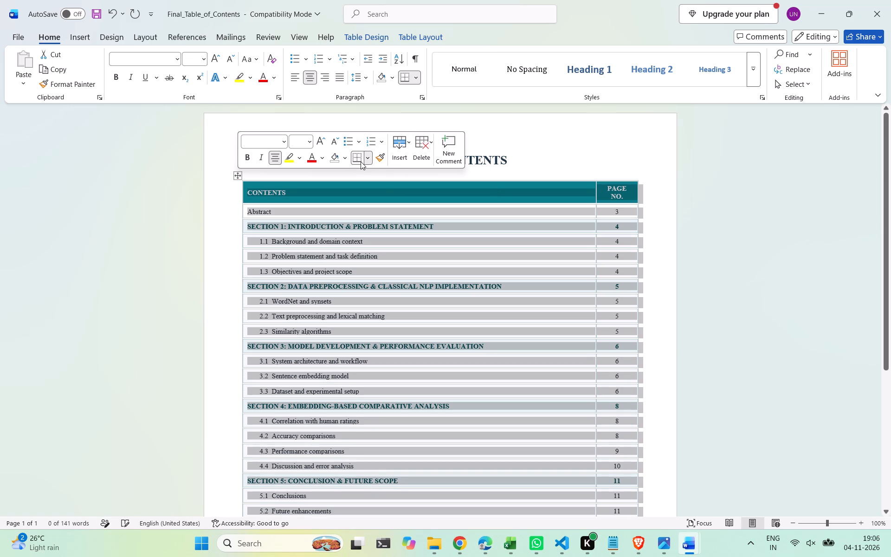
click(361, 162)
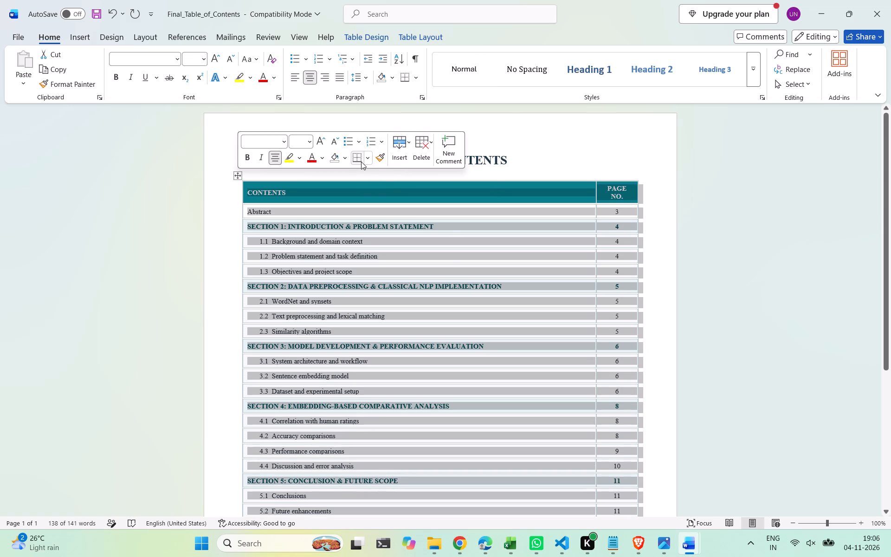
click(371, 162)
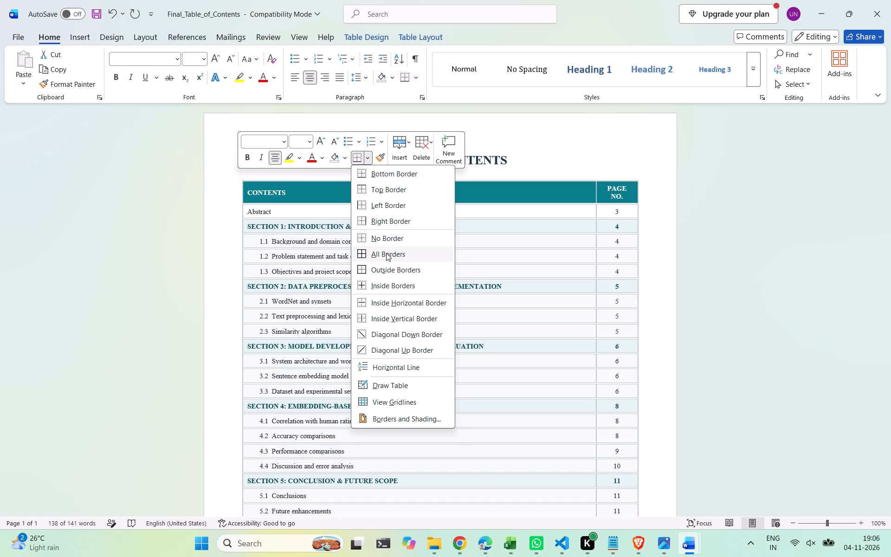
click(386, 253)
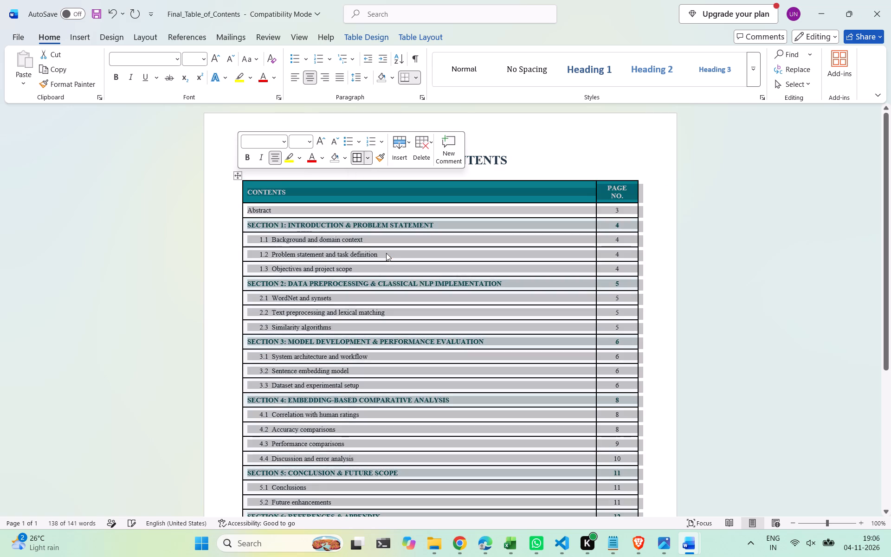
click(886, 357)
click(817, 340)
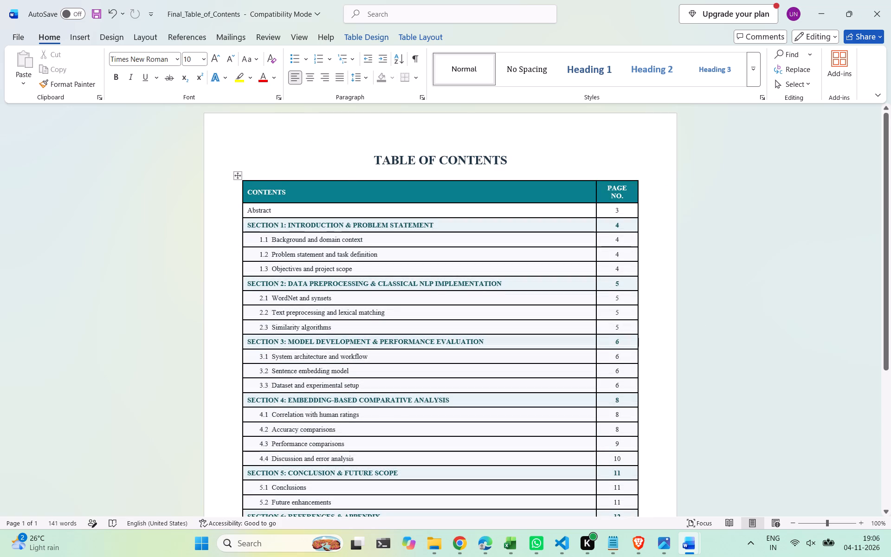
Enlarge all text in the document, title and table together, by three font size increments.
scroll(379, 291, down, 7)
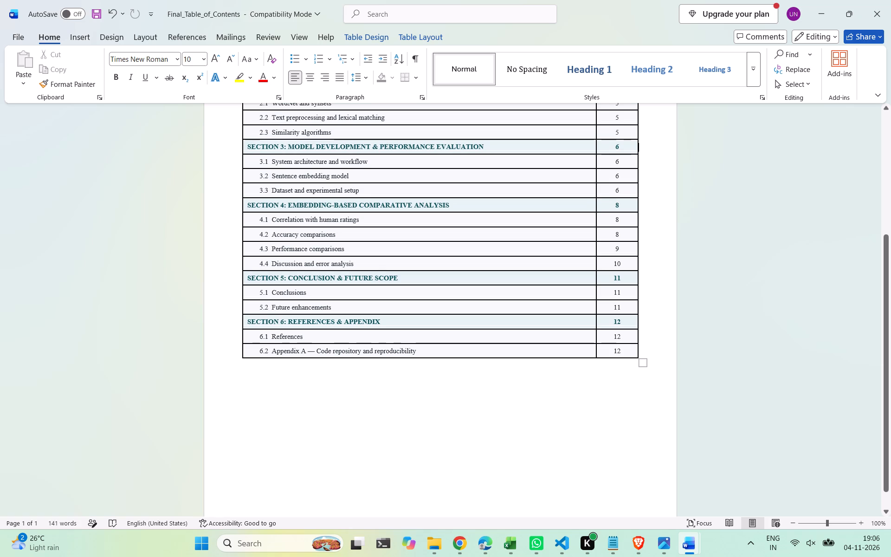
click(661, 349)
key(ctrl+a)
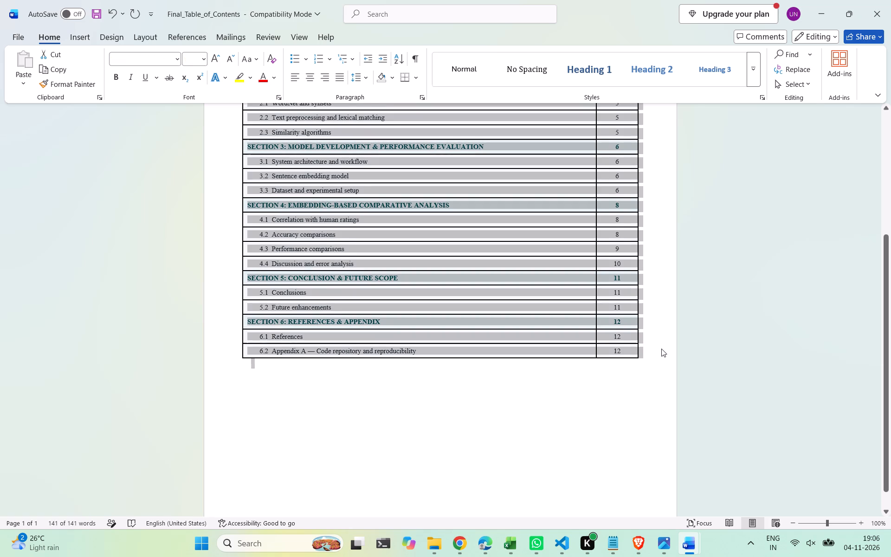
key(ctrl+shift+period)
key(ctrl+shift+period)
key(ctrl+shift+period)
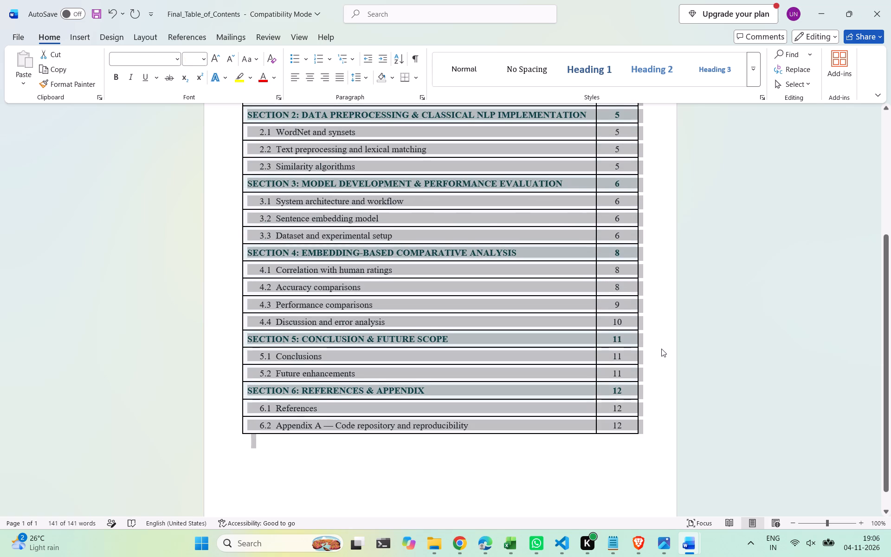
Set the TABLE OF CONTENTS title's font size to 18 and check the page down to its end.
scroll(661, 349, up, 10)
click(542, 161)
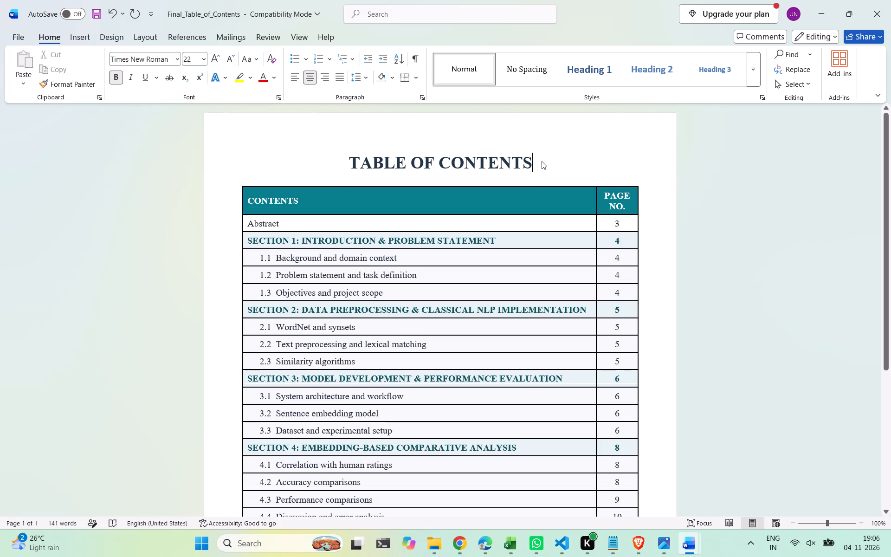
drag(540, 165, 349, 165)
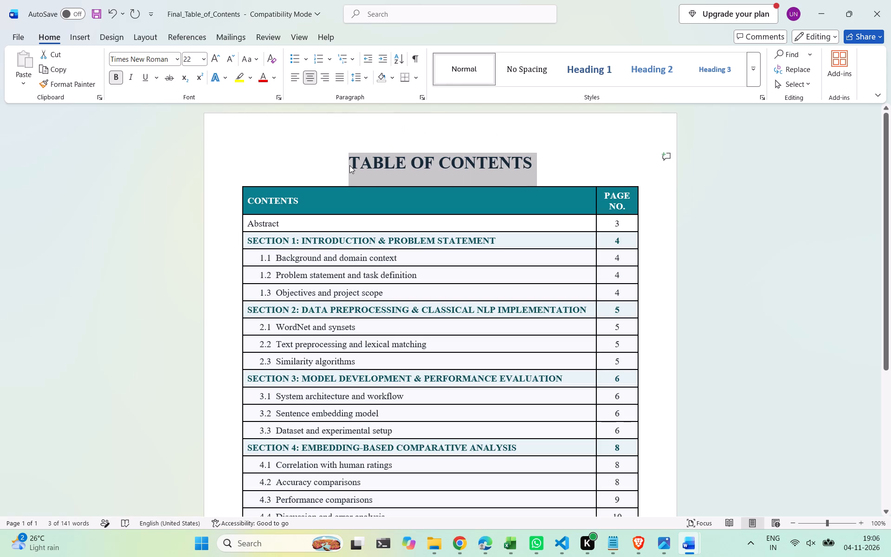
key(ctrl+shift+comma)
key(ctrl+shift+comma)
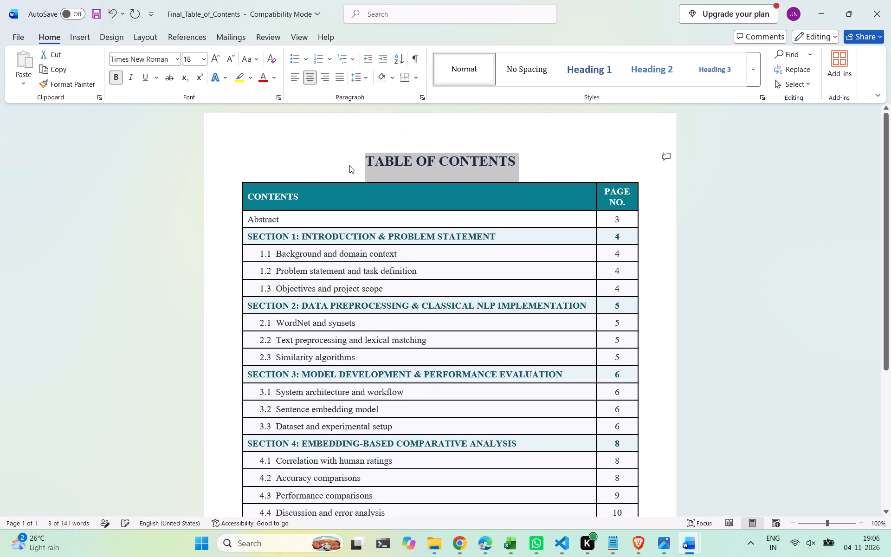
key(ctrl+shift+comma)
click(747, 227)
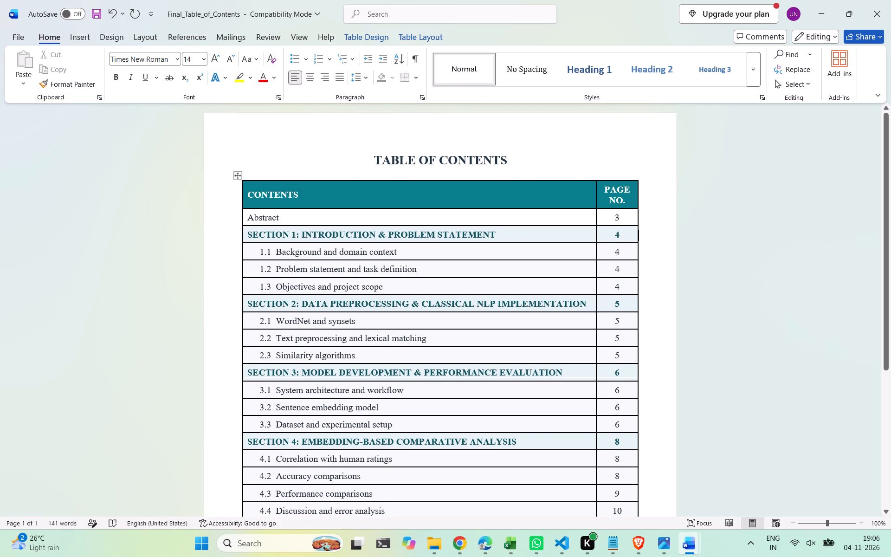
drag(510, 162, 374, 162)
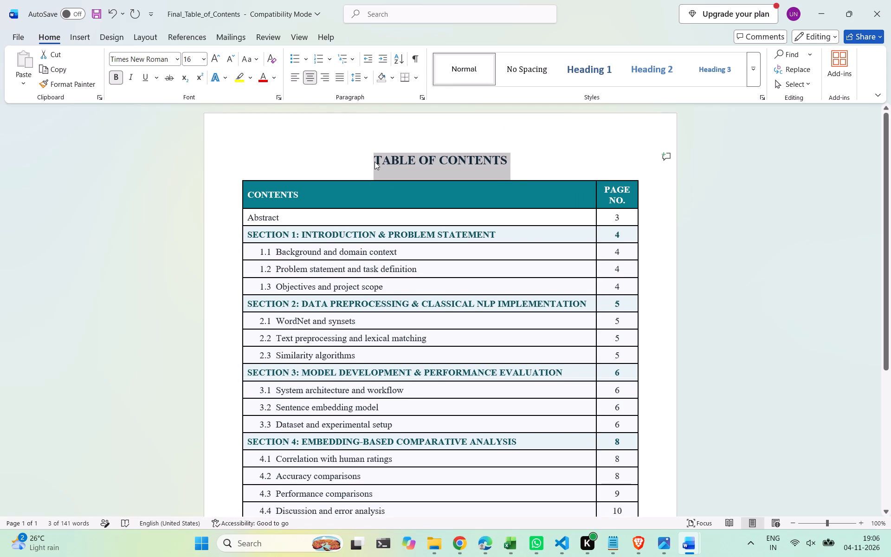
key(ctrl+shift+period)
click(756, 271)
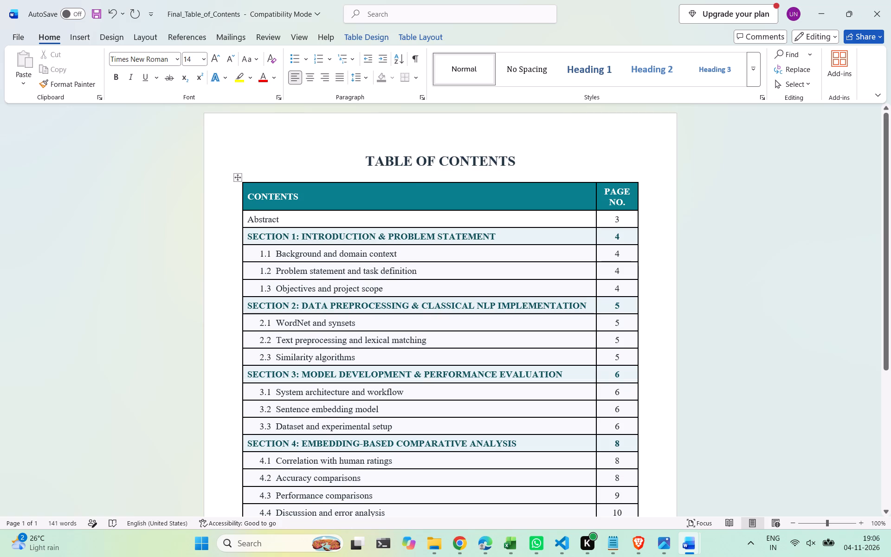
ctrl+scroll(756, 271, down, 2)
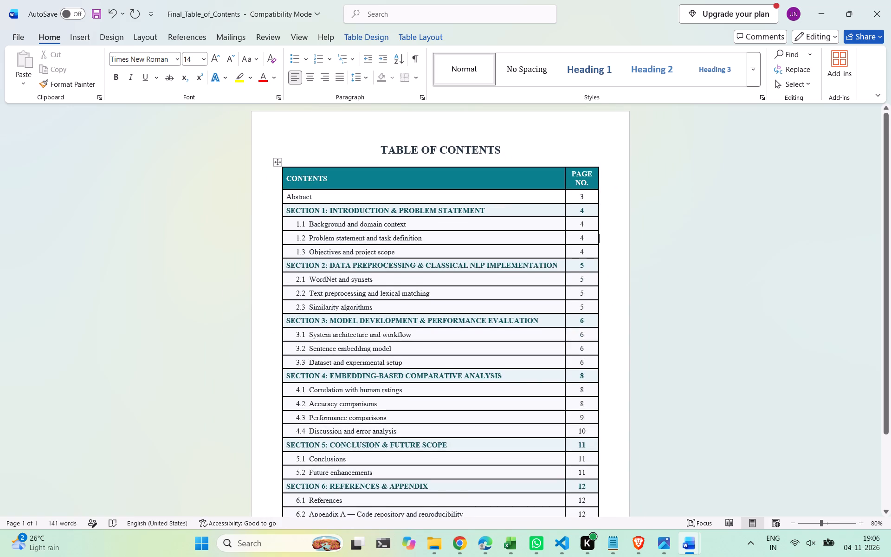
scroll(708, 283, down, 6)
scroll(662, 342, down, 5)
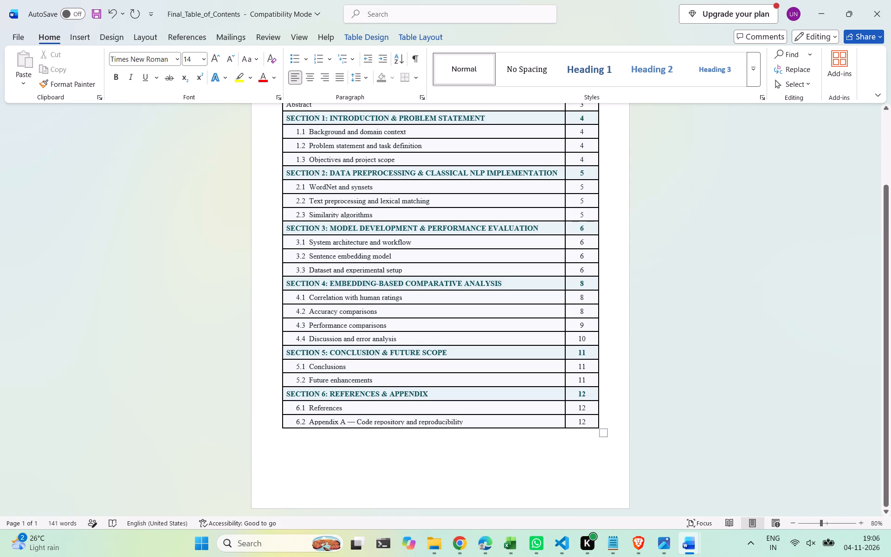
Review the formatted table of contents page from its title to the last appendix row.
scroll(650, 398, up, 4)
scroll(680, 438, up, 9)
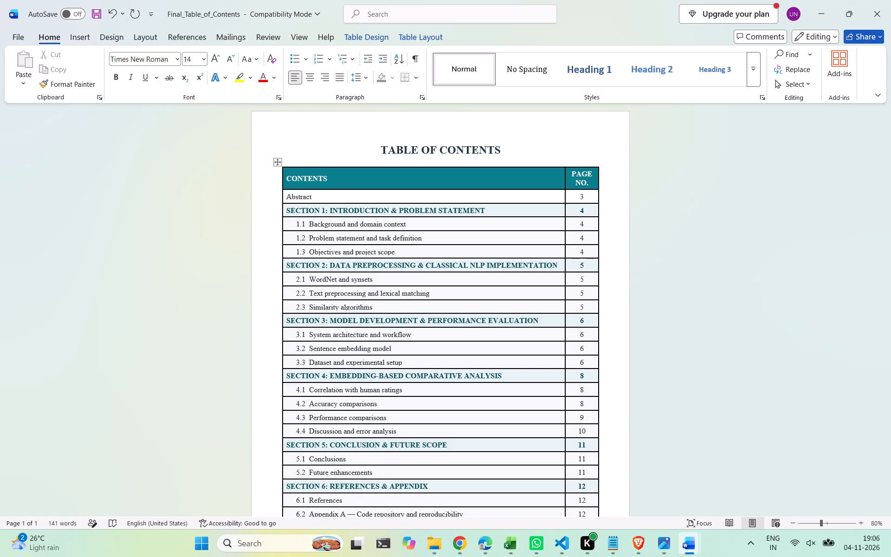
scroll(680, 438, up, 1)
scroll(702, 329, down, 3)
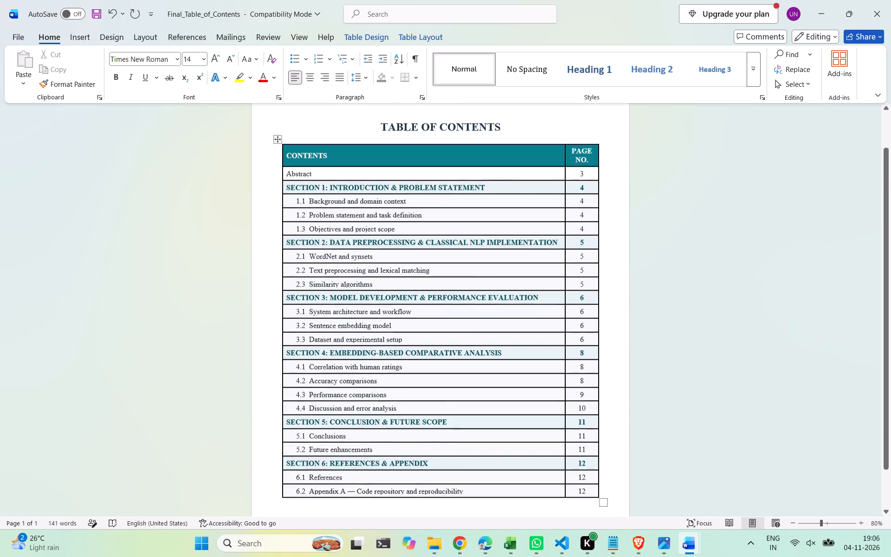
scroll(702, 329, down, 5)
scroll(702, 329, up, 4)
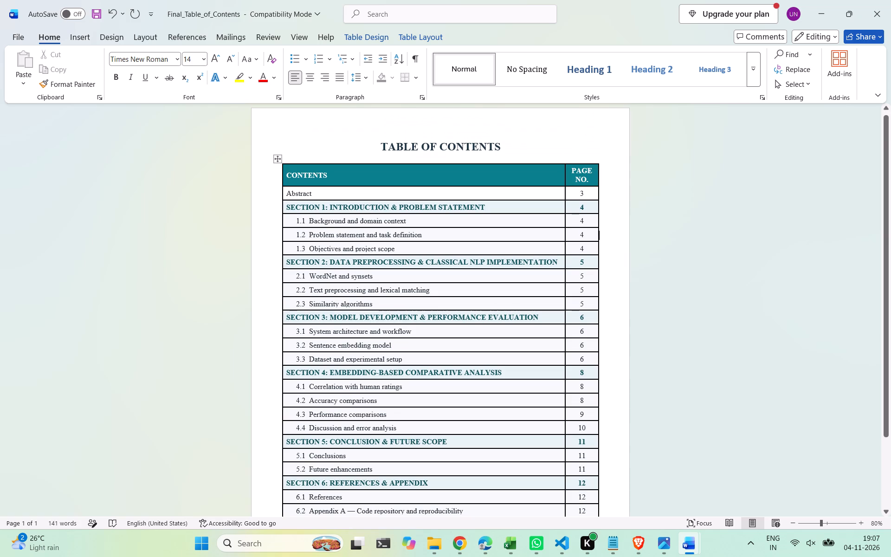
scroll(702, 329, up, 5)
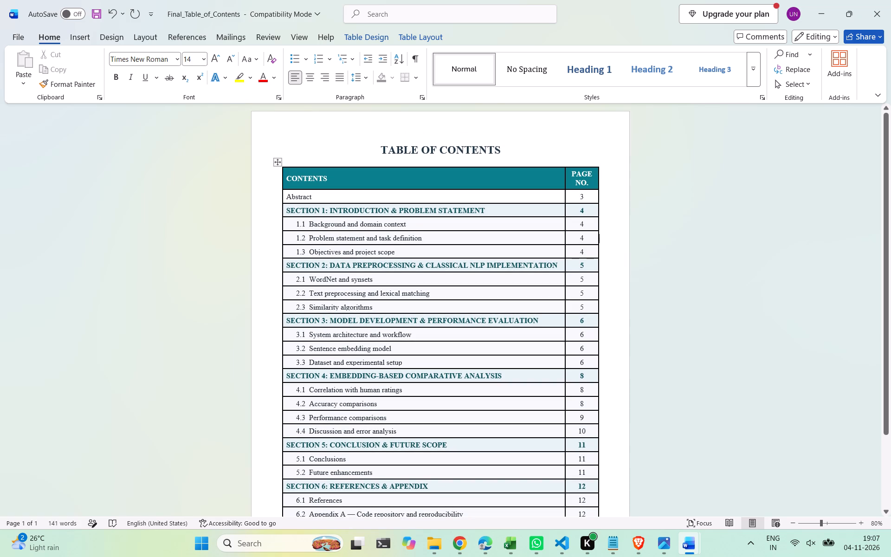
Save the table of contents as a PDF named Final_Table_of_Contents in the NLP folder.
click(15, 36)
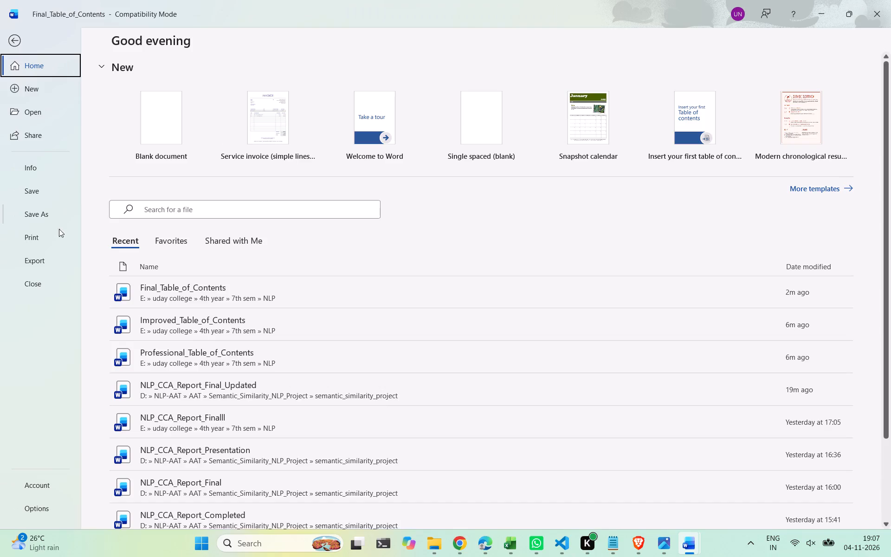
click(54, 214)
double_click(164, 255)
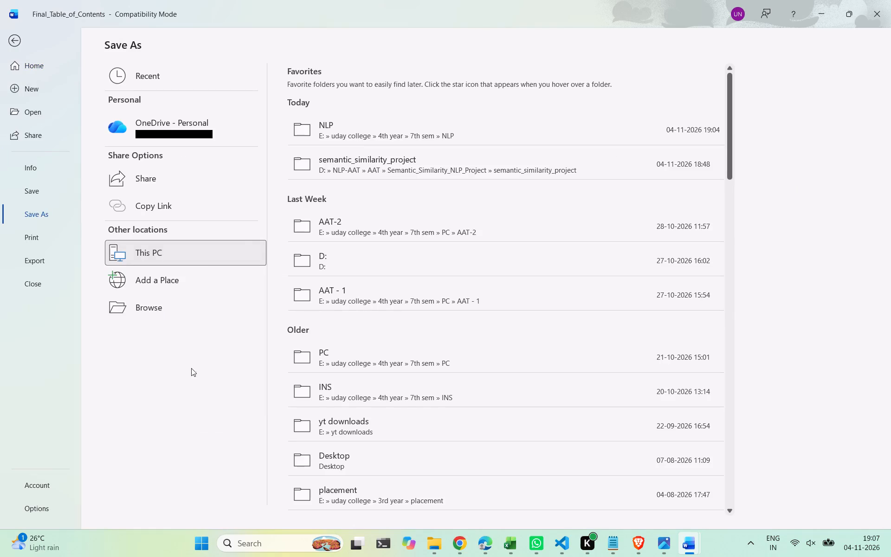
scroll(240, 240, up, 1)
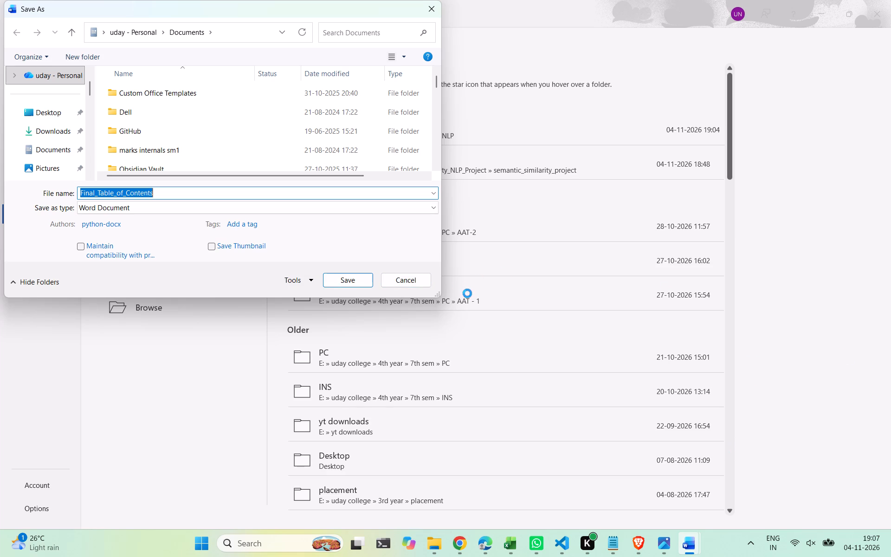
scroll(50, 124, down, 4)
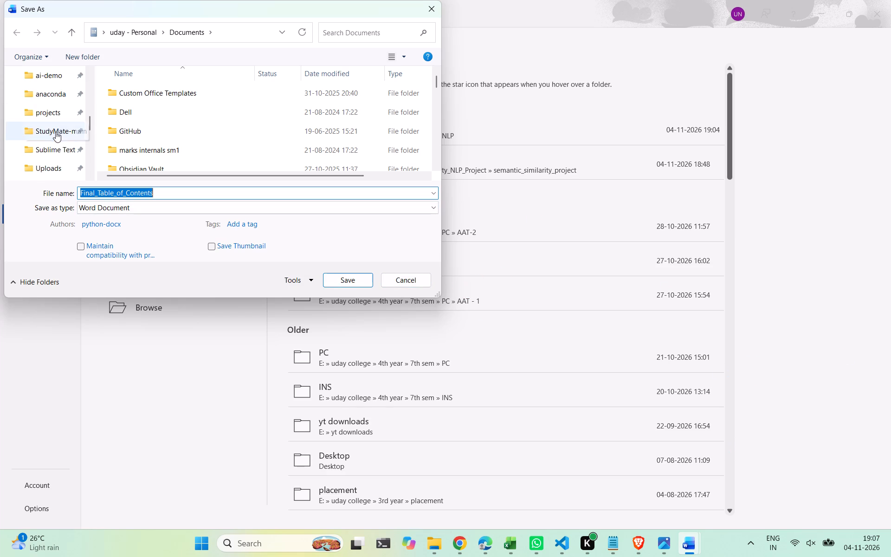
scroll(56, 132, down, 2)
click(56, 111)
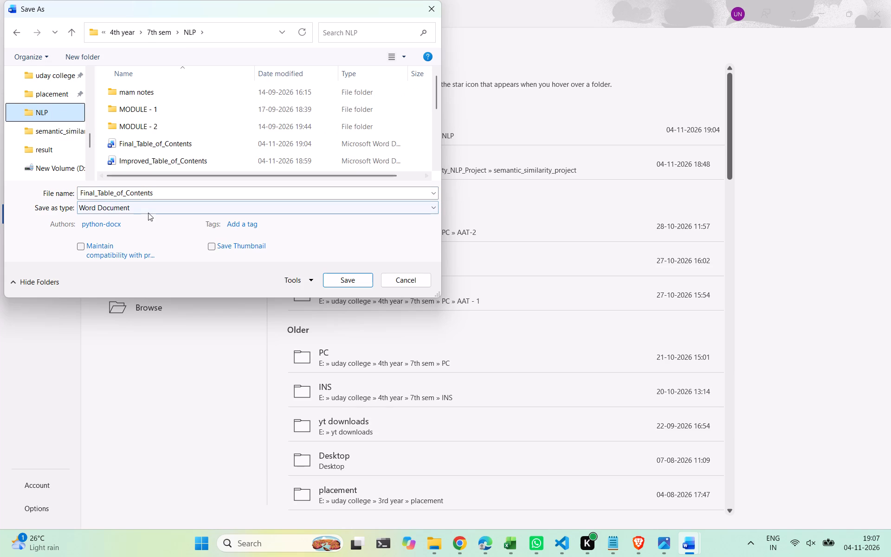
click(147, 207)
click(119, 272)
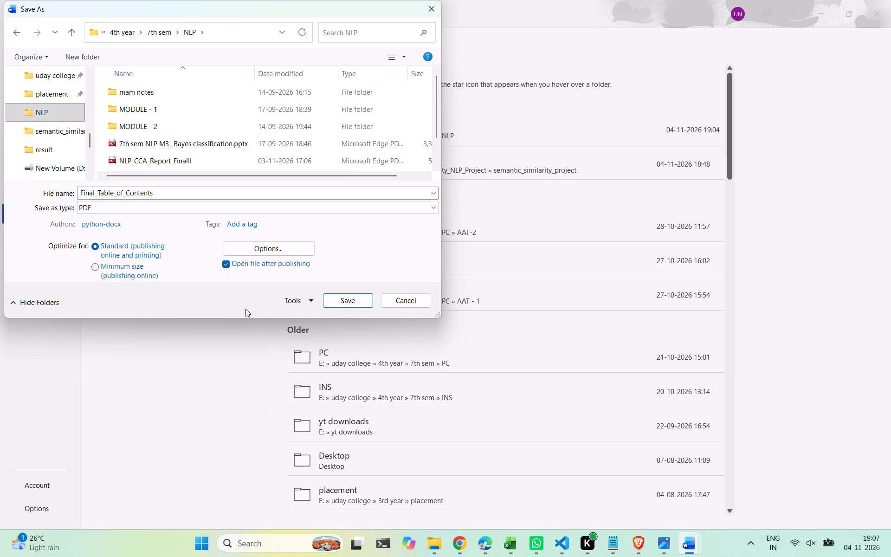
click(354, 300)
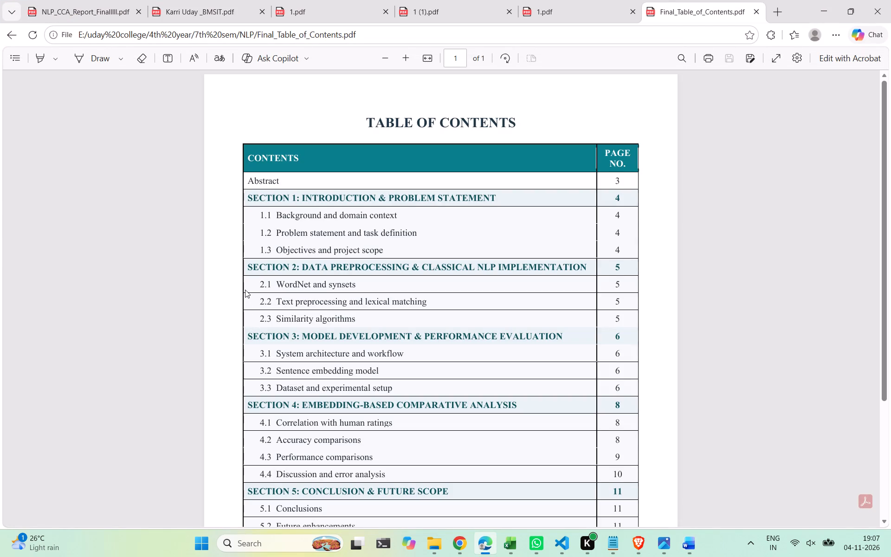
Inspect the exported Final_Table_of_Contents PDF at several zoom levels, checking its layout and table borders.
ctrl+scroll(245, 290, down, 1)
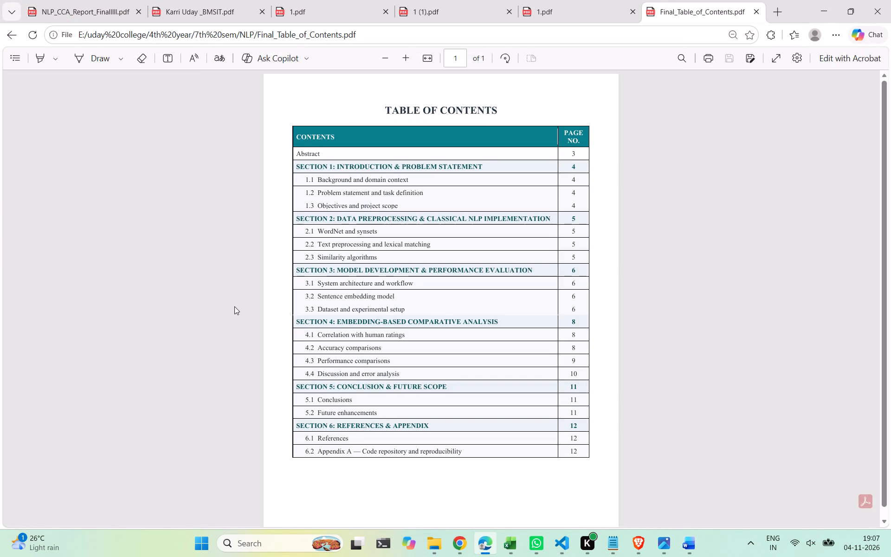
ctrl+scroll(234, 306, up, 1)
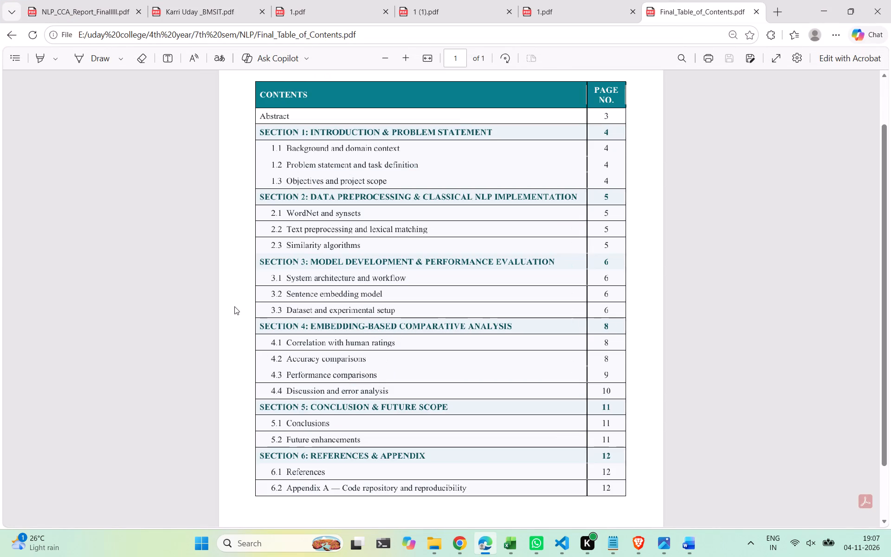
ctrl+scroll(234, 306, up, 1)
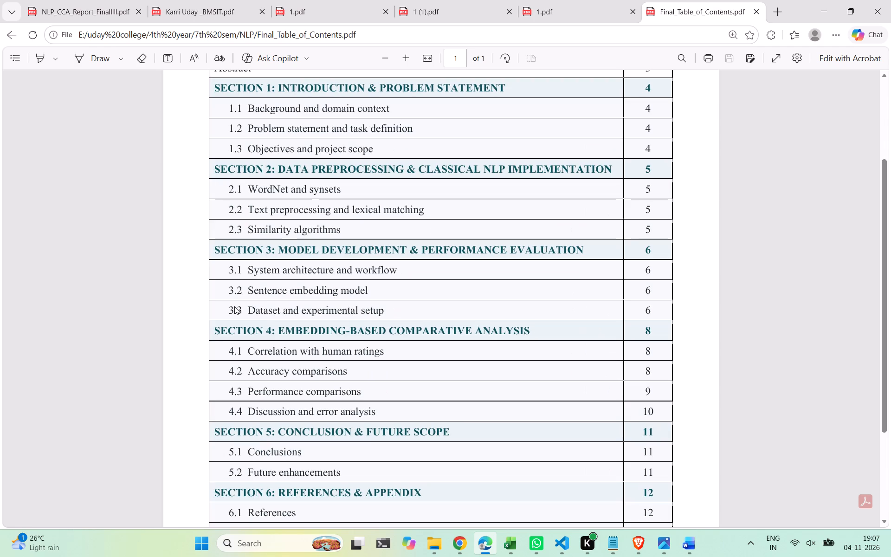
scroll(234, 306, up, 3)
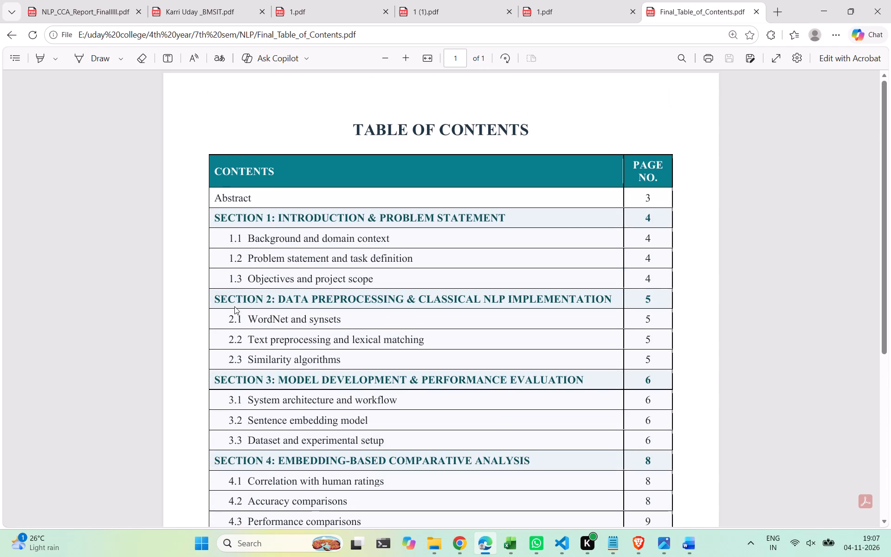
scroll(234, 306, down, 6)
ctrl+scroll(234, 306, down, 2)
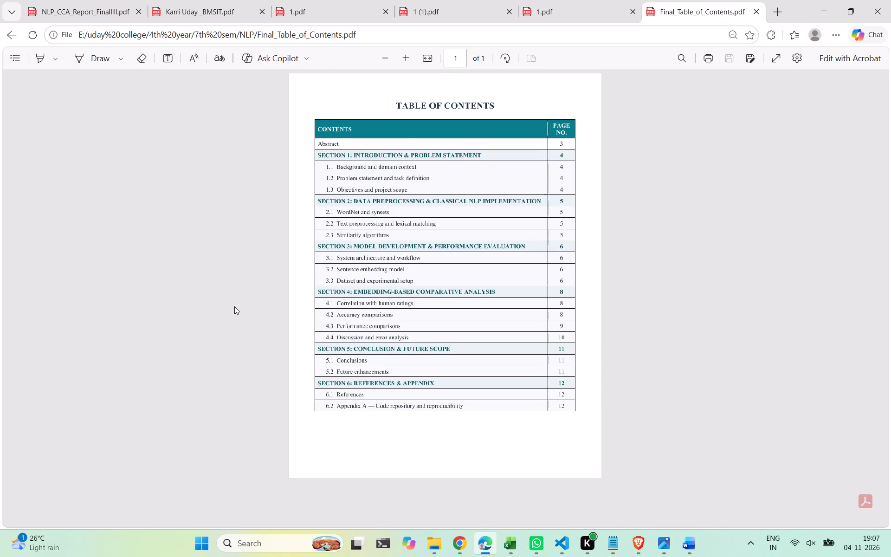
ctrl+scroll(234, 306, up, 1)
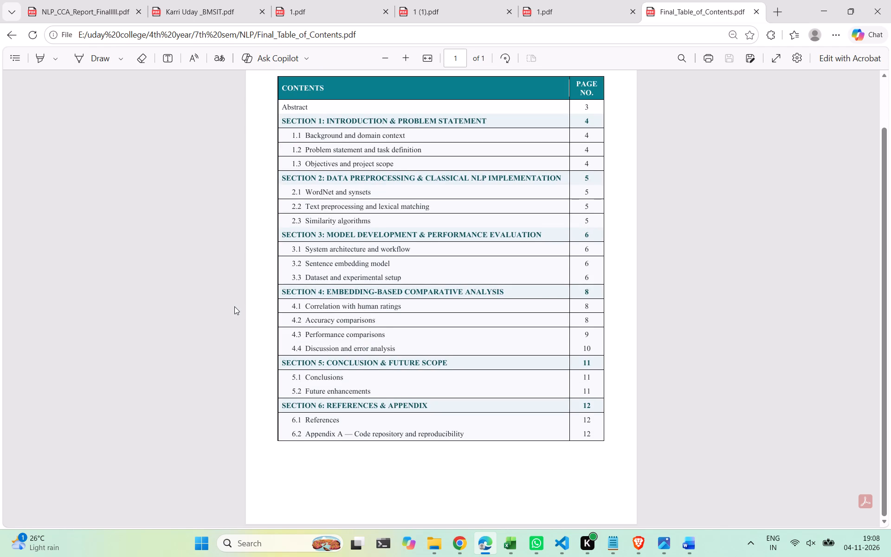
scroll(234, 306, up, 2)
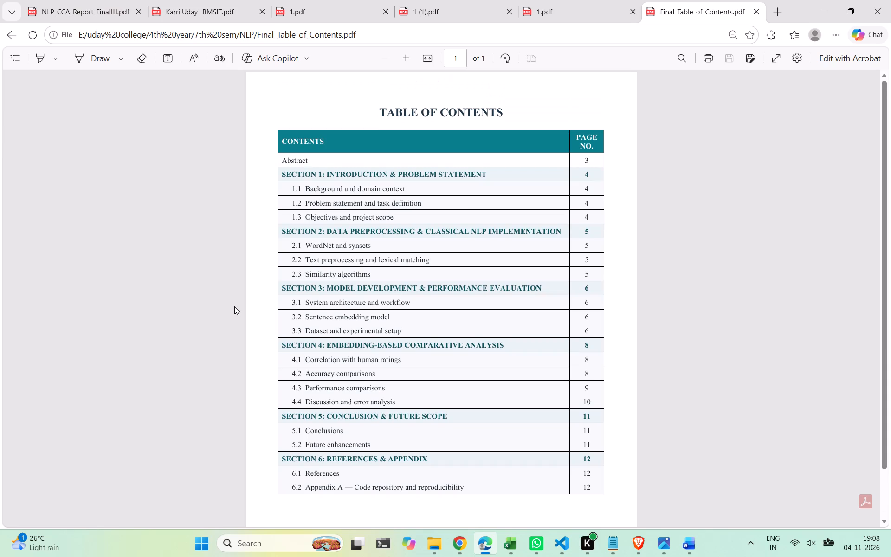
scroll(234, 306, down, 5)
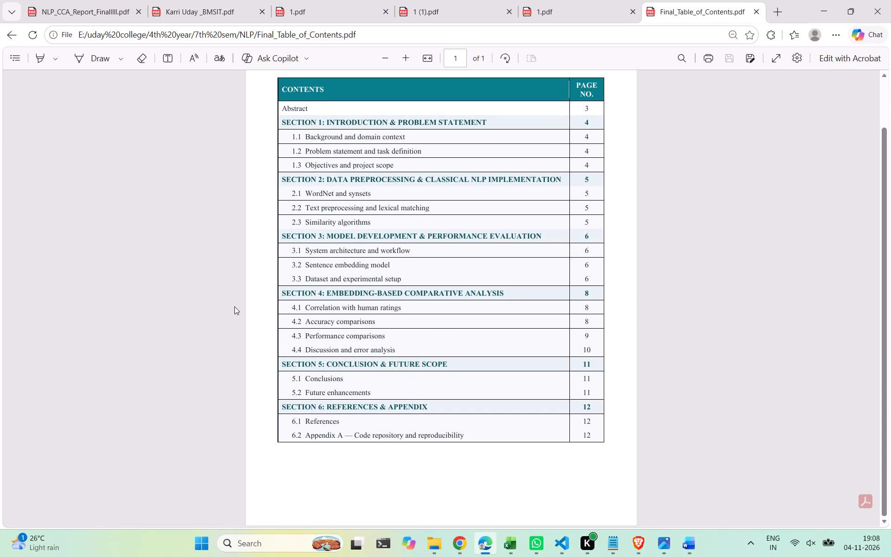
ctrl+scroll(234, 306, up, 2)
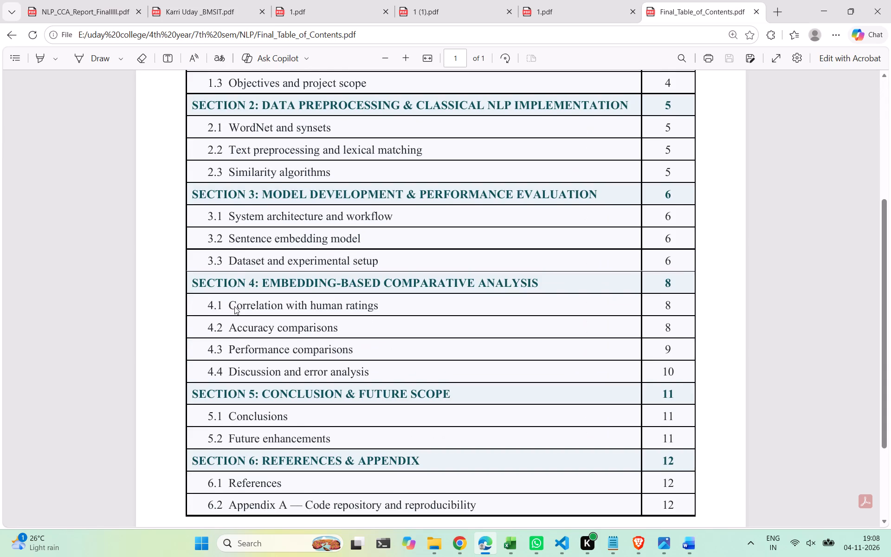
scroll(234, 306, up, 3)
ctrl+scroll(234, 306, down, 5)
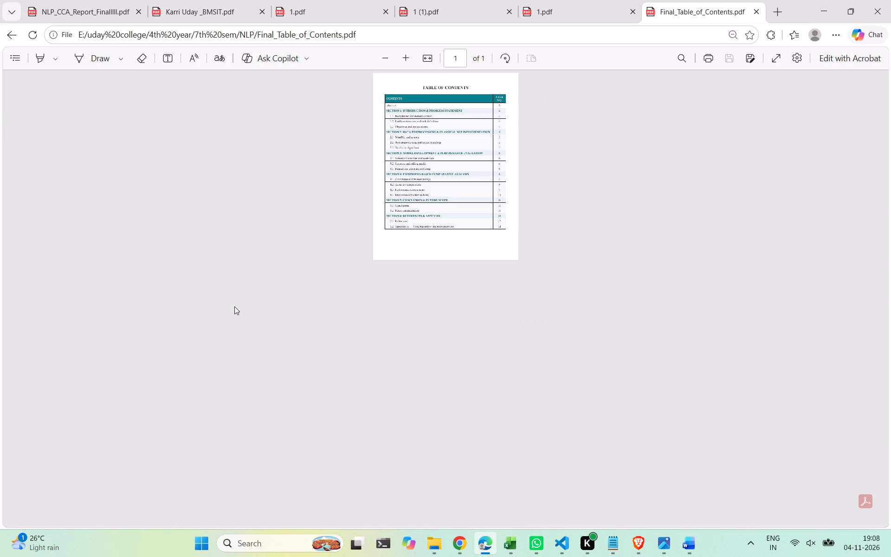
ctrl+scroll(234, 306, up, 1)
scroll(232, 236, up, 4)
ctrl+scroll(232, 236, up, 1)
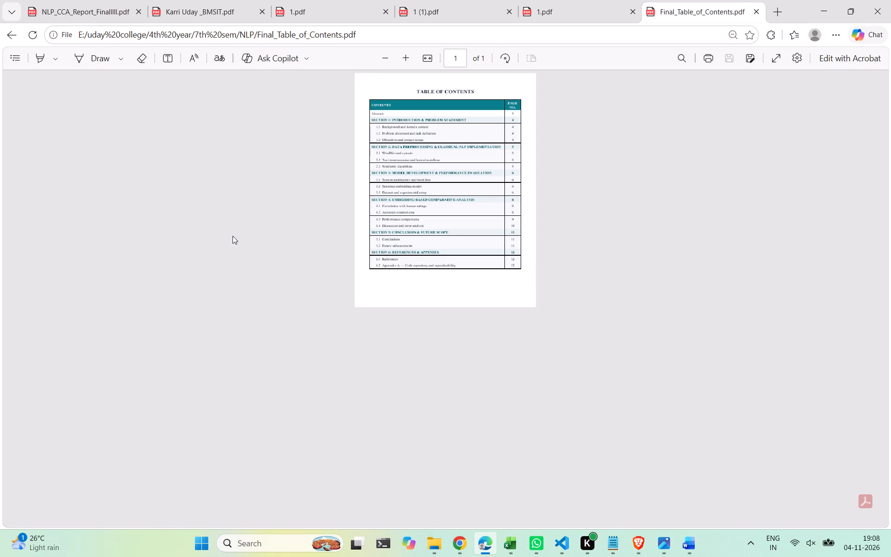
ctrl+scroll(232, 236, up, 2)
scroll(232, 236, up, 2)
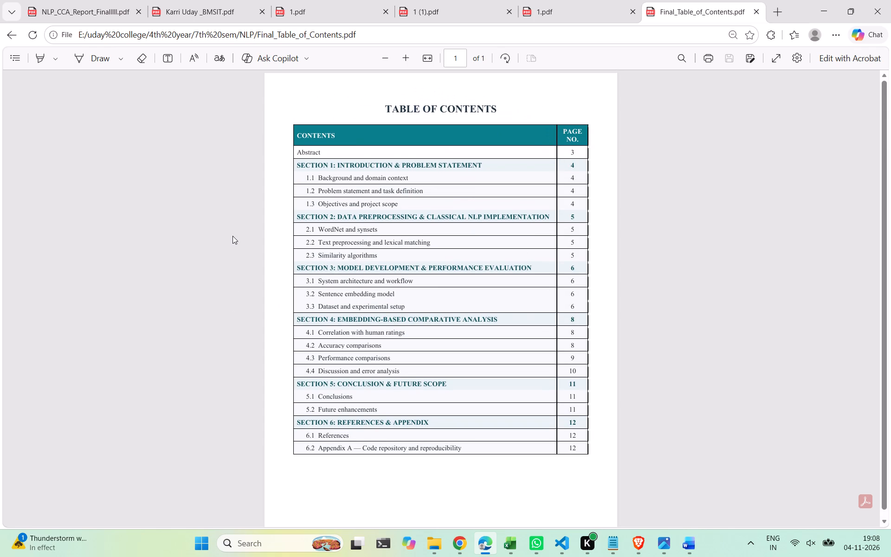
scroll(232, 236, up, 2)
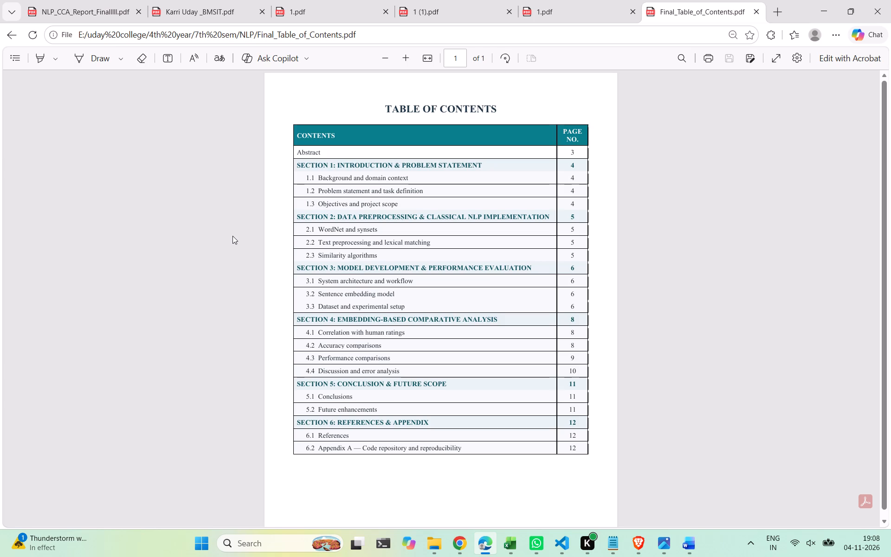
scroll(232, 236, up, 2)
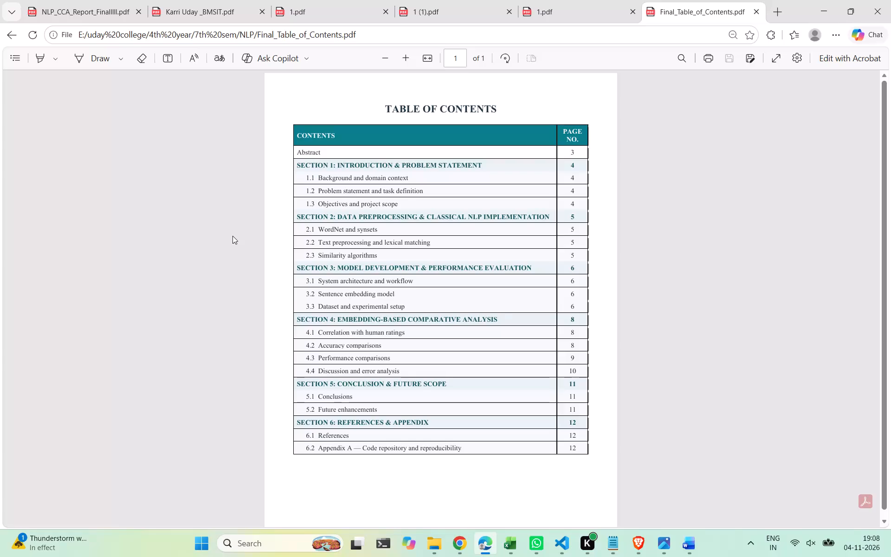
Look through the open Professional_Table_of_Contents, NLP_CCA_Report_Template and Improved_Table_of_Contents documents.
key(alt+Tab)
key(alt+Tab)
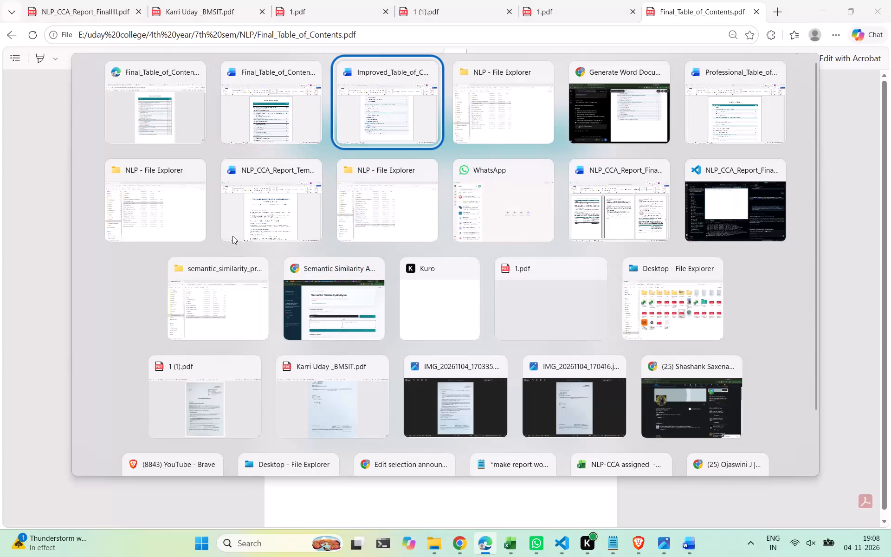
key(alt+Tab)
key(alt+Tab)
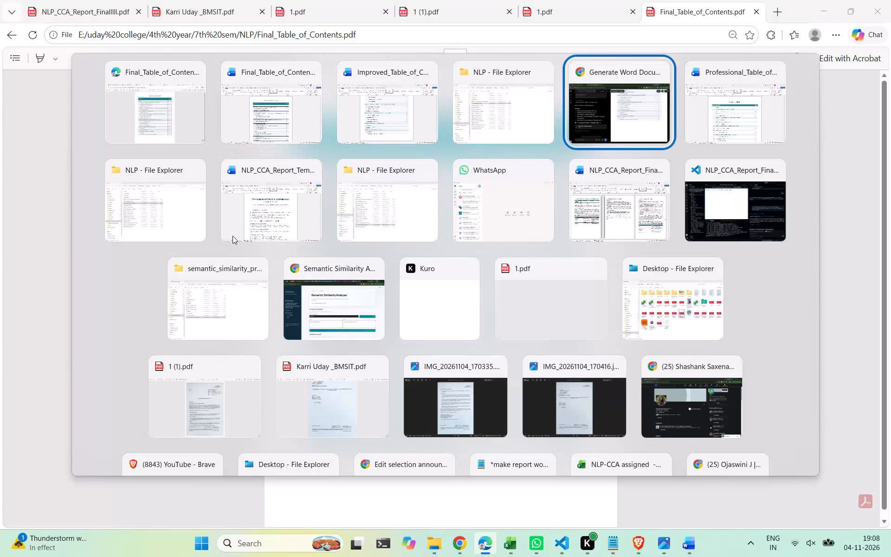
key(alt+Tab)
key(alt+Tab)
key(alt+Tab)
key(alt+Tab)
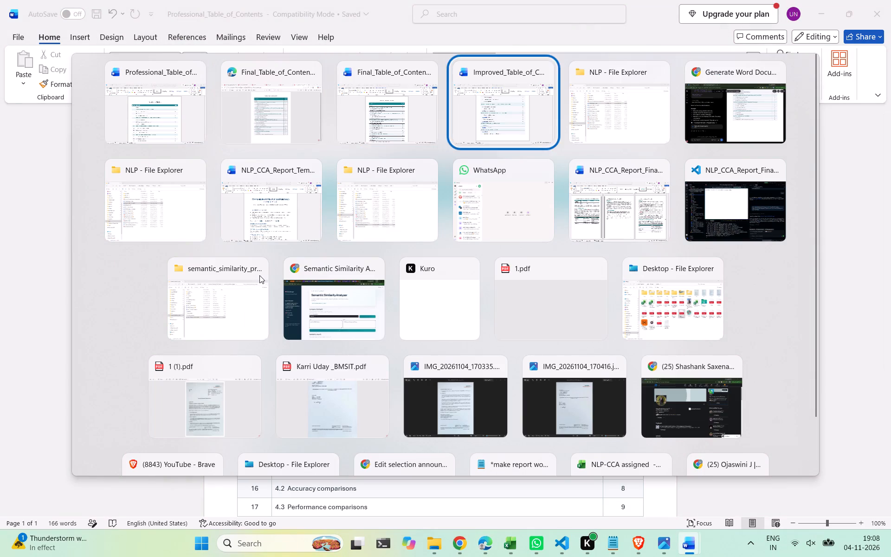
key(alt+Tab)
key(alt+Tab)
key(alt+Tab)
key(alt+Tab)
key(alt+Tab)
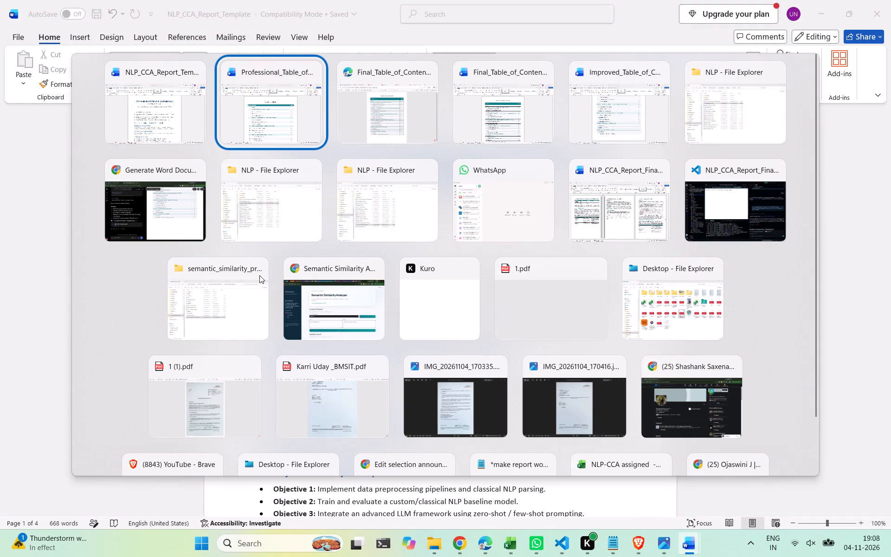
key(alt+Tab)
key(alt+Tab)
key(alt+Tab)
scroll(368, 190, down, 5)
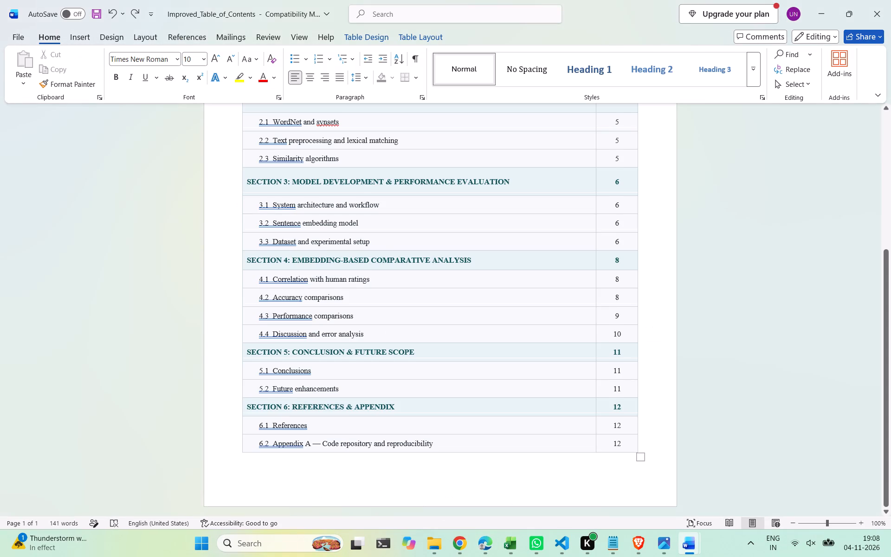
scroll(367, 191, up, 4)
Switch to the NLP_CCA_Report_Final_Updated document in Word.
key(alt+Tab)
key(alt+Tab)
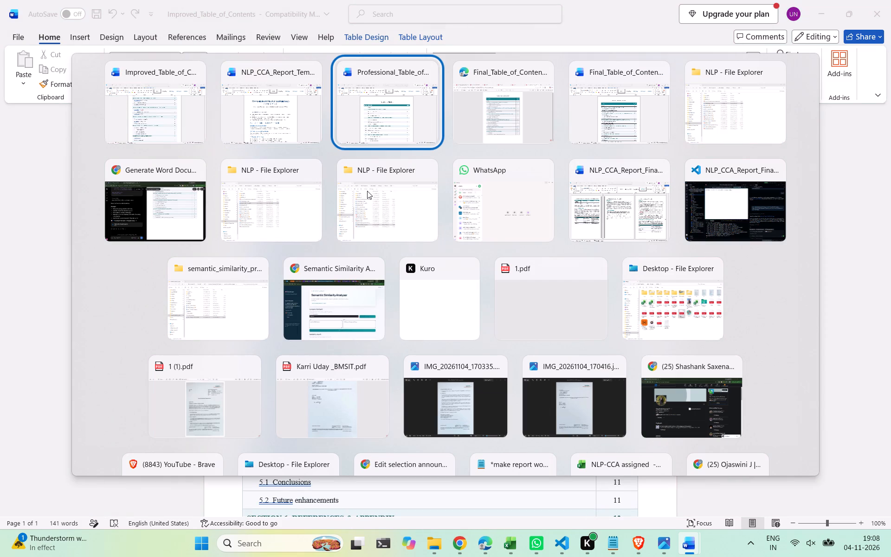
key(alt+Tab)
key(alt+Tab)
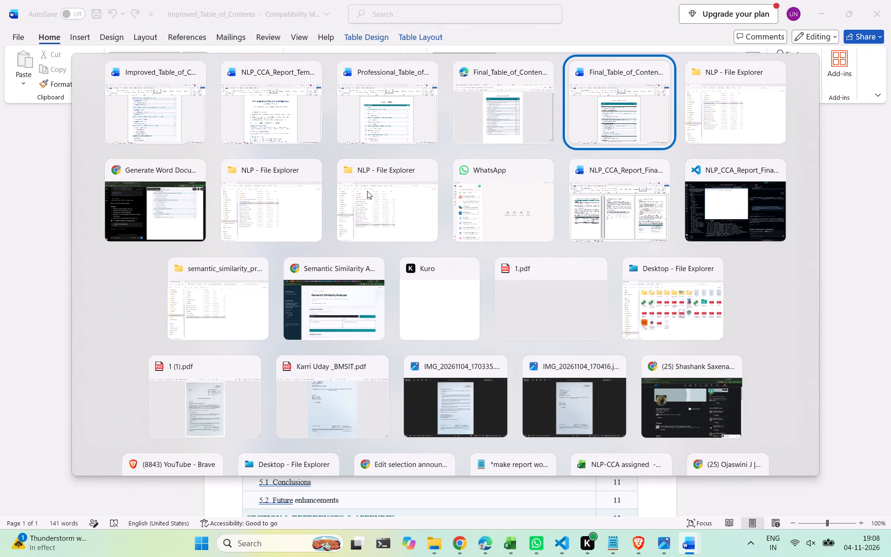
key(alt+Tab)
key(alt+Tab)
key(alt+Tab)
key(alt+Tab)
key(alt+Tab)
key(alt+Tab)
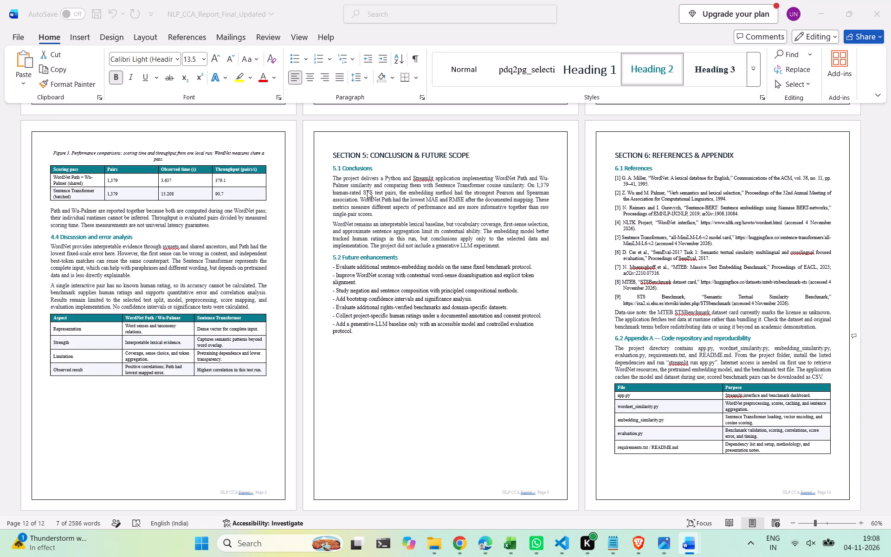
Set the font of the entire report to Times New Roman.
scroll(693, 326, up, 6)
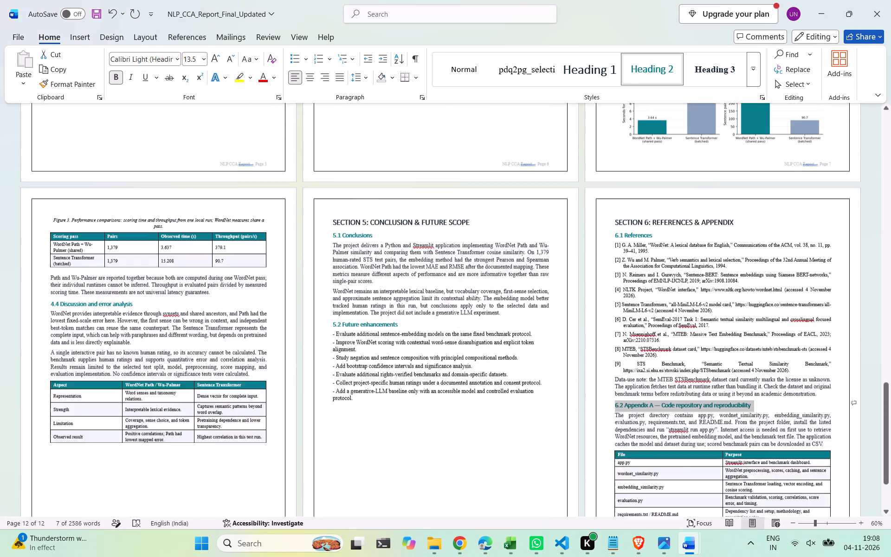
scroll(693, 326, up, 1)
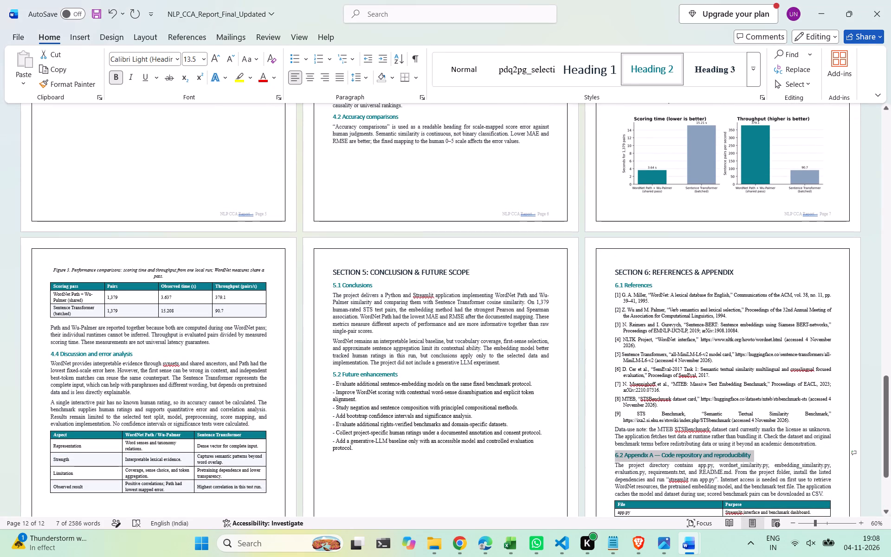
scroll(693, 326, up, 1)
key(ctrl+a)
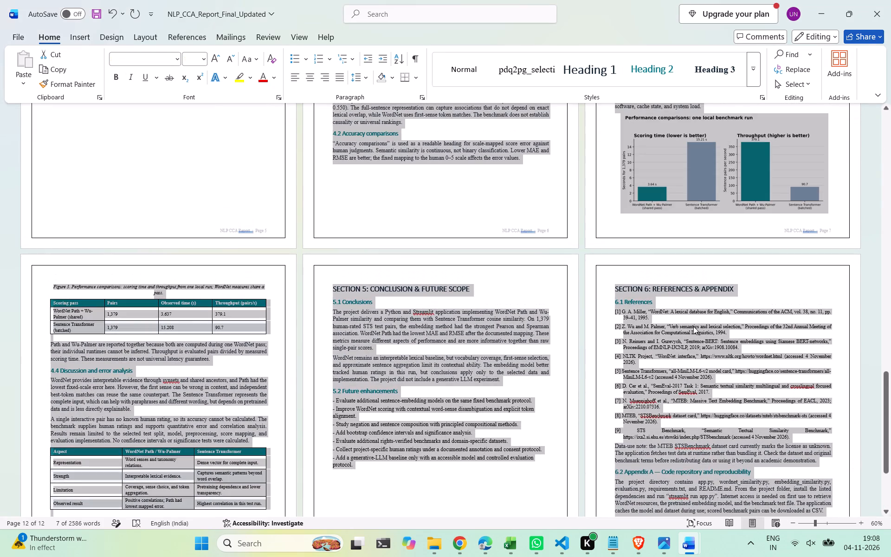
click(136, 59)
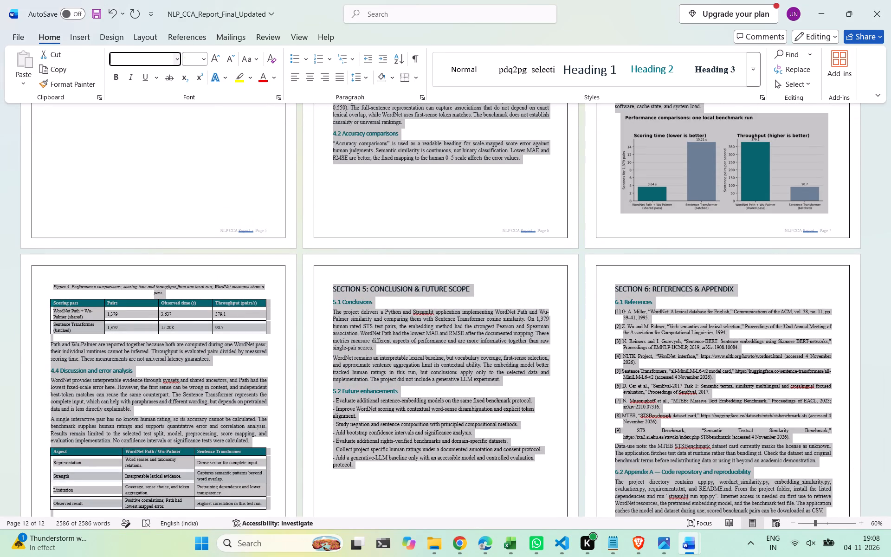
key(t)
key(Return)
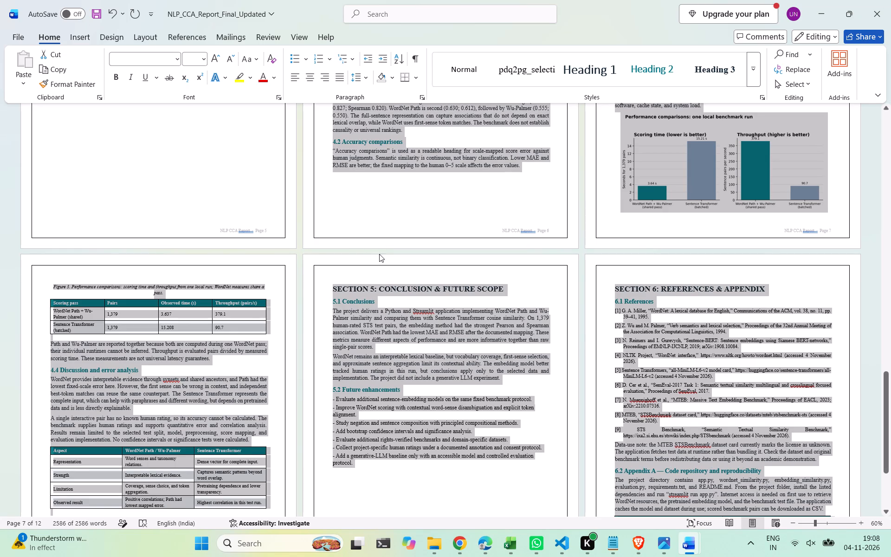
scroll(474, 312, up, 20)
scroll(474, 312, up, 20)
scroll(474, 312, up, 1)
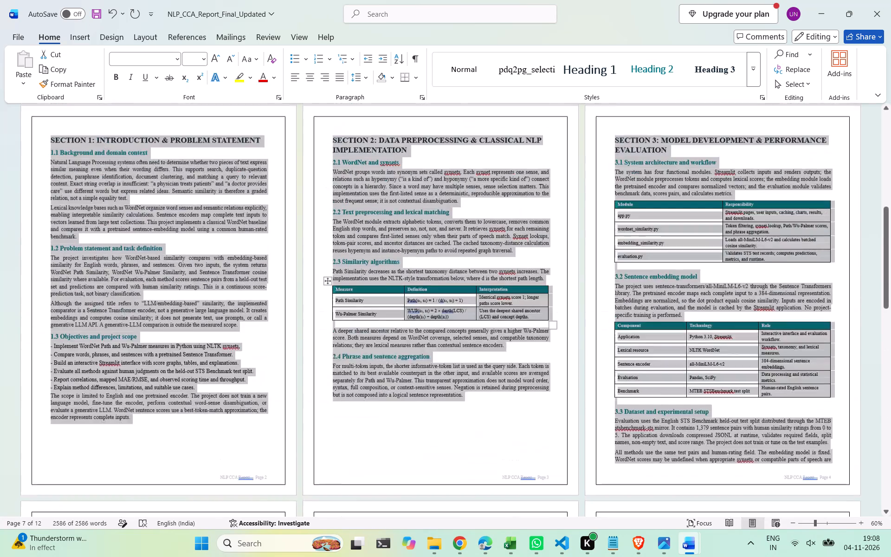
scroll(474, 312, up, 7)
scroll(474, 312, up, 14)
click(699, 295)
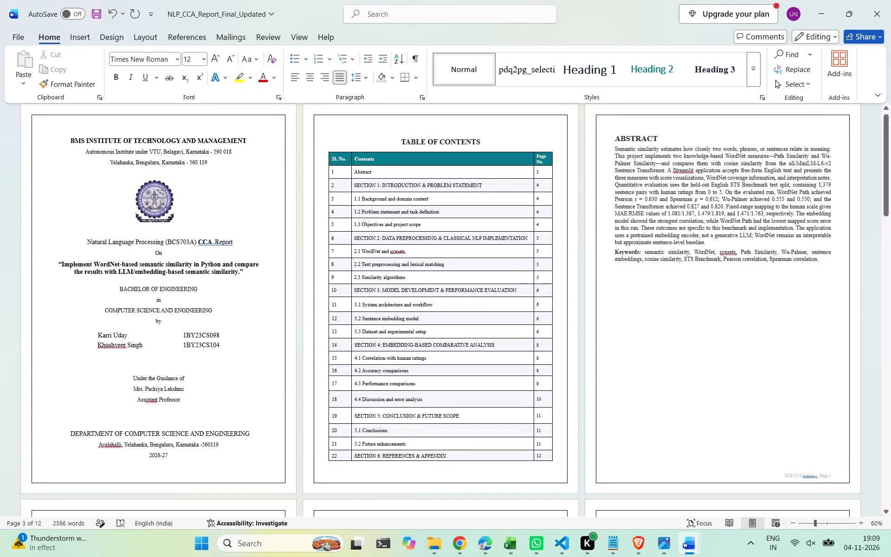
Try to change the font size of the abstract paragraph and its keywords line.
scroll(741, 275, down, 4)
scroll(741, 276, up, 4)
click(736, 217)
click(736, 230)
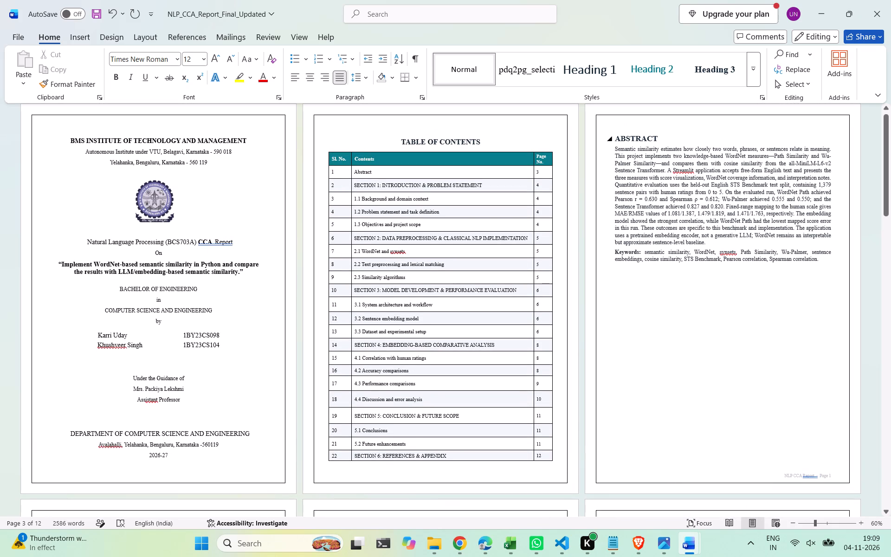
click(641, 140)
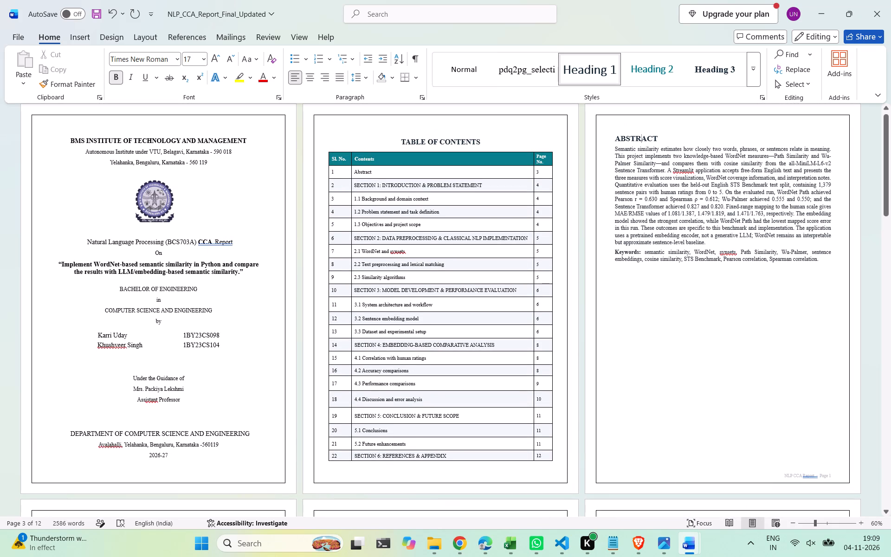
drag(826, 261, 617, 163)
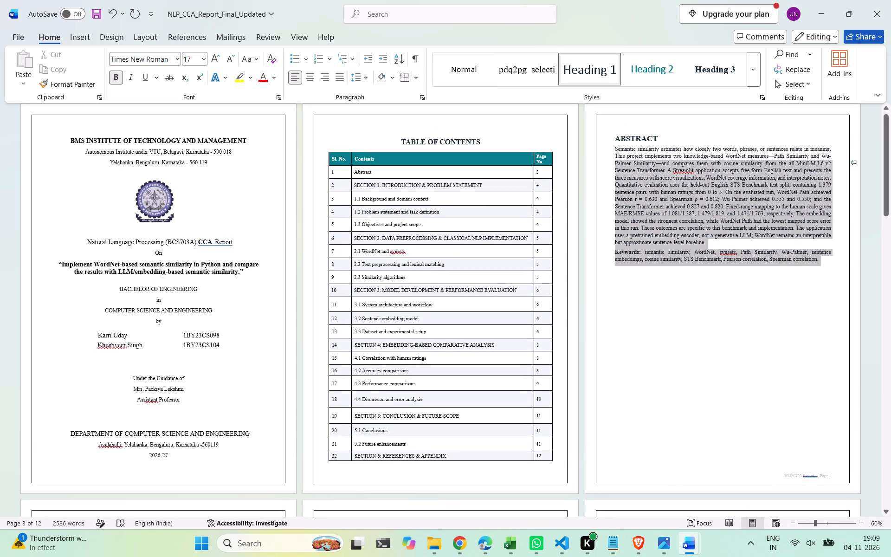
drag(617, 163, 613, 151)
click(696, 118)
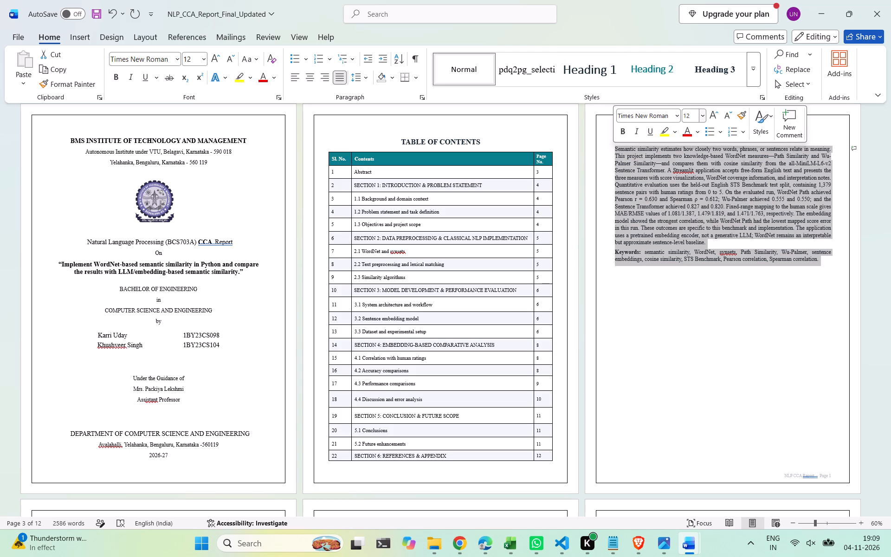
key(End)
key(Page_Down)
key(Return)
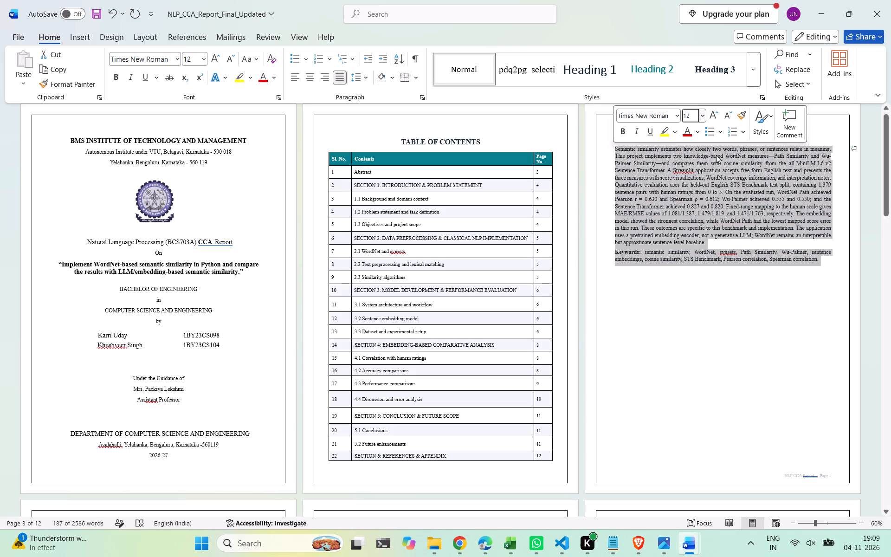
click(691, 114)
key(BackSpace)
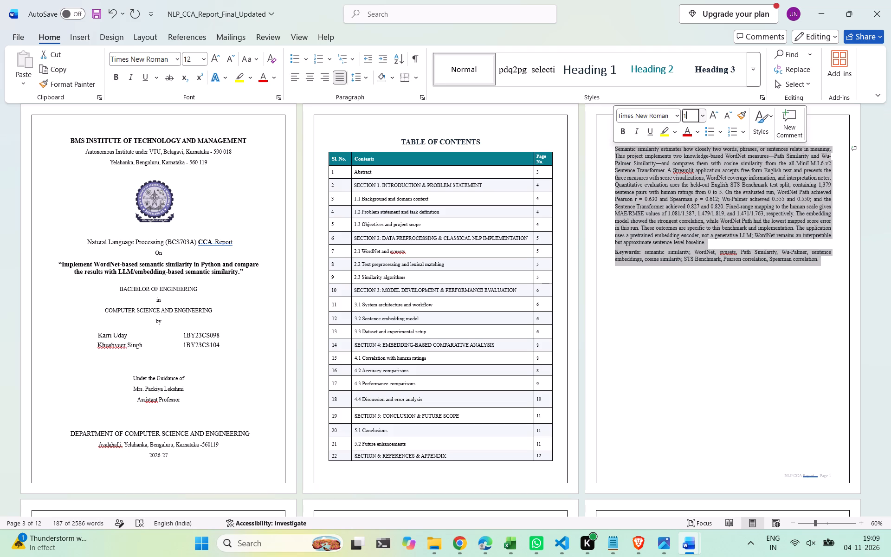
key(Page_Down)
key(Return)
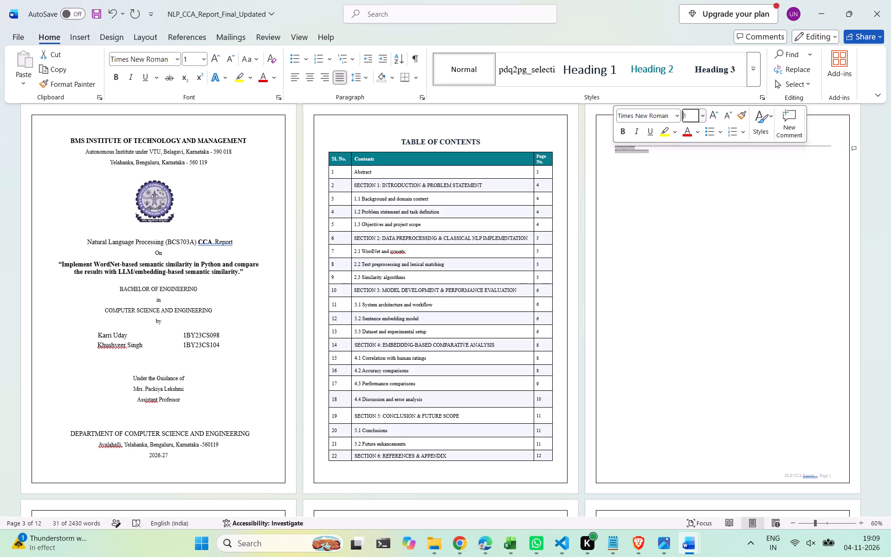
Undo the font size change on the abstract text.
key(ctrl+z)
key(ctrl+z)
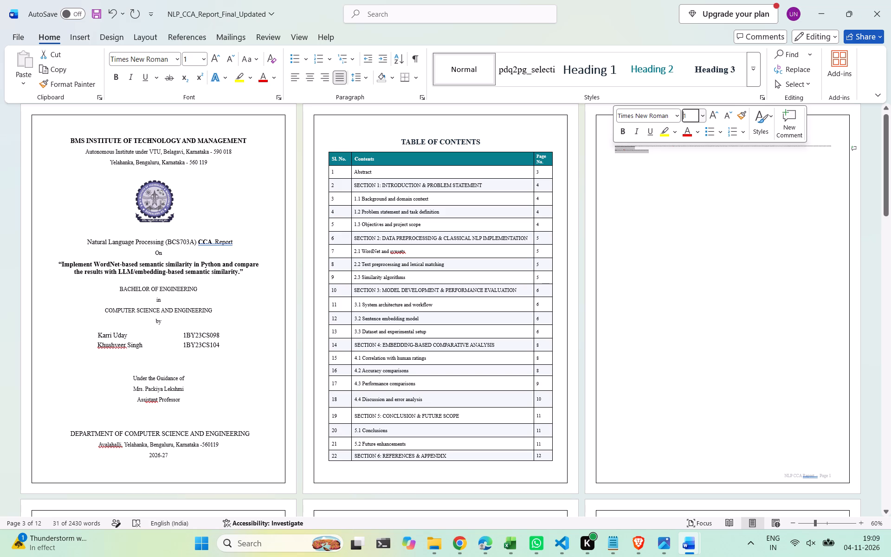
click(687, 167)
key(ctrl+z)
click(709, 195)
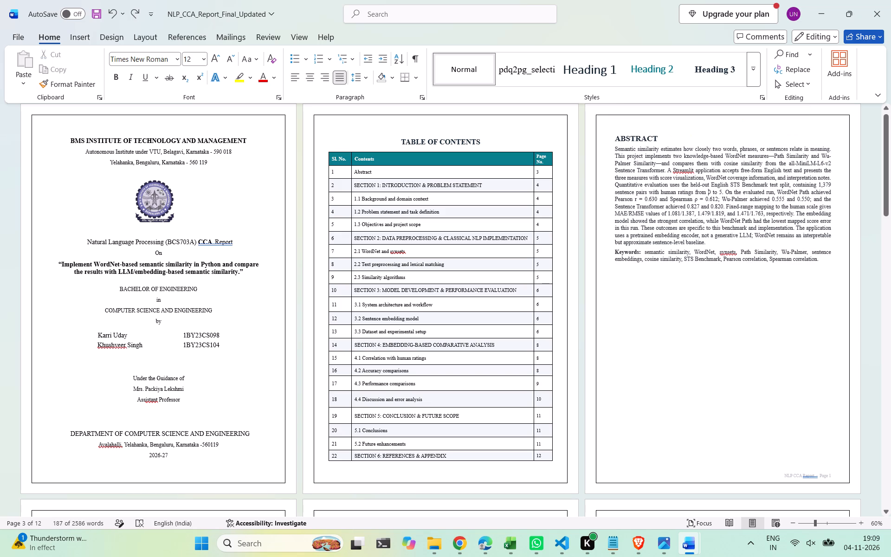
Set the abstract paragraph and its keywords line to font size 13.
drag(823, 265, 614, 158)
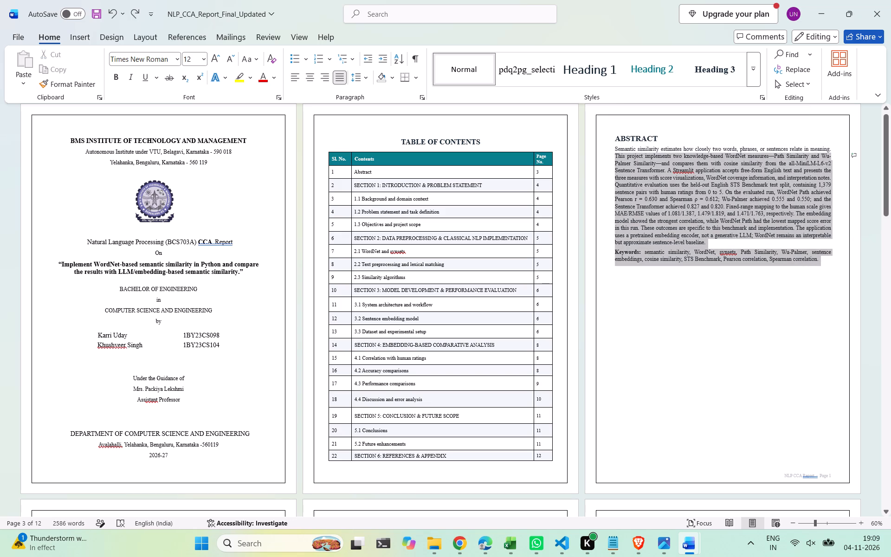
drag(614, 158, 613, 152)
click(693, 114)
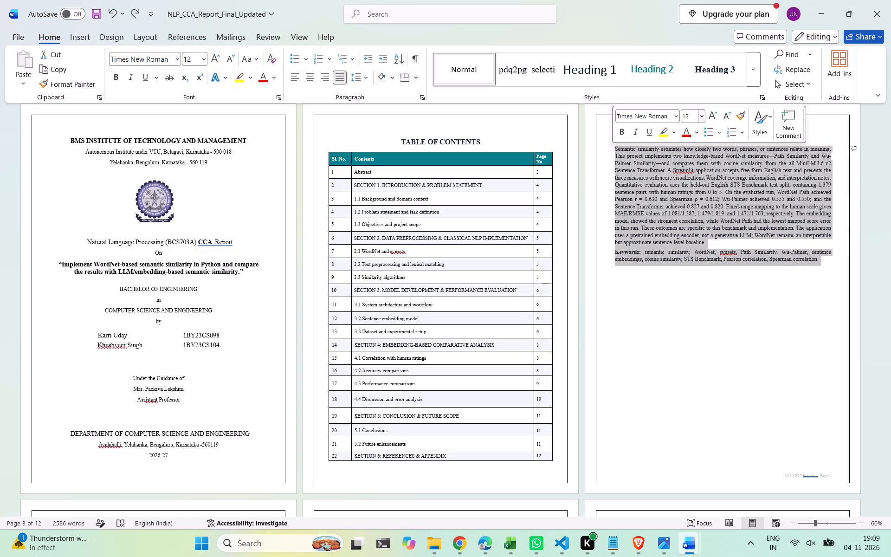
key(End)
key(Page_Down)
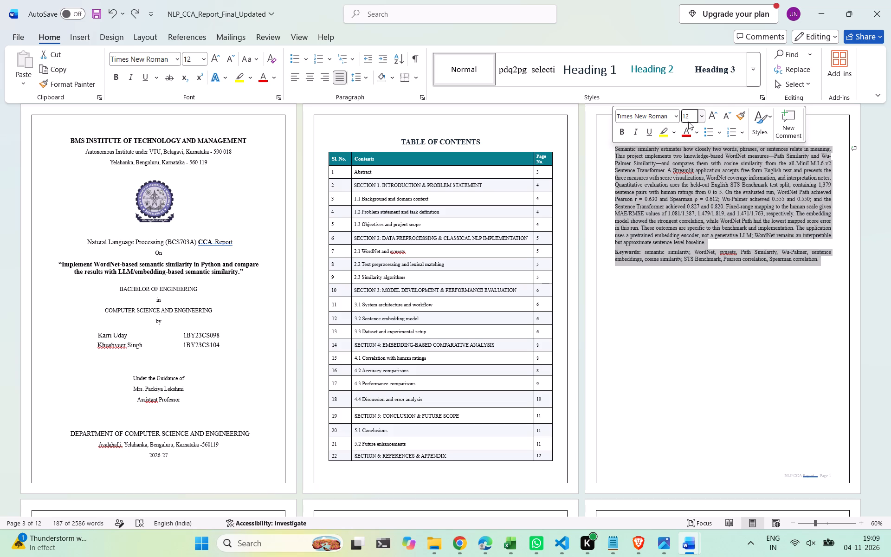
key(Insert)
key(BackSpace)
key(Page_Down)
key(3)
key(Return)
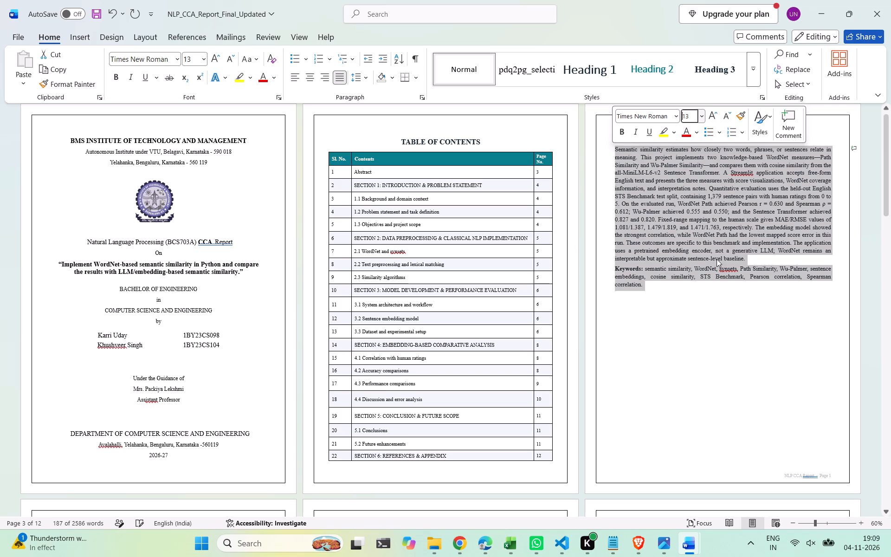
click(673, 284)
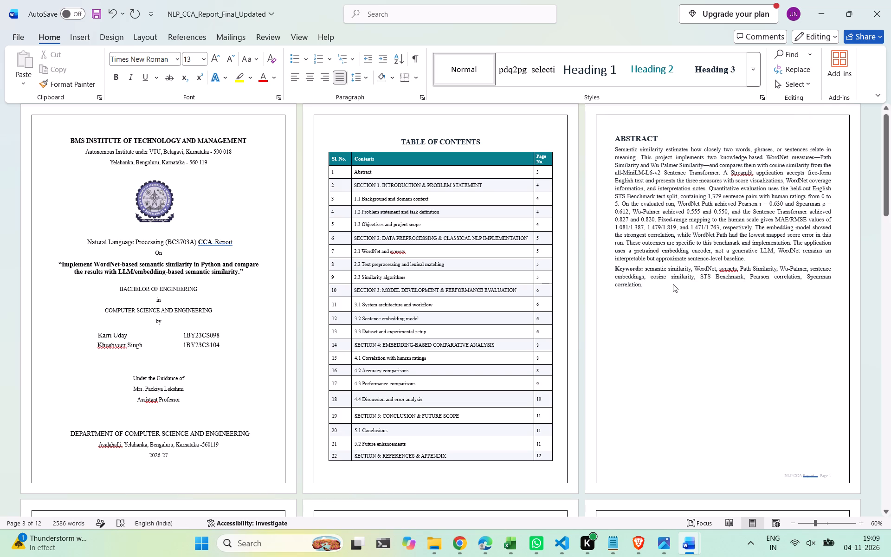
Insert a blank line below the ABSTRACT heading and shrink its font to a few points, leaving a narrow gap above the abstract text.
click(666, 139)
key(Return)
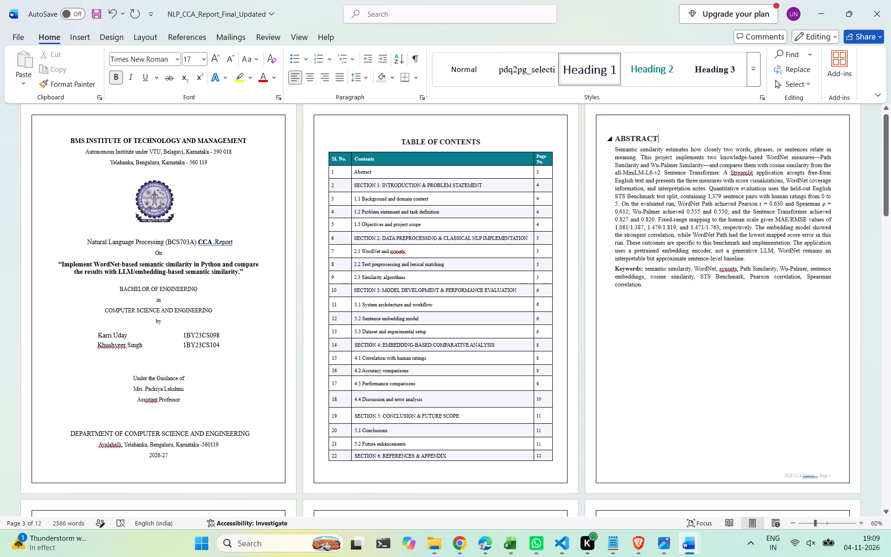
drag(613, 160, 665, 136)
key(ctrl+shift+comma)
key(ctrl+shift+comma)
key(ctrl+shift+comma)
key(ctrl+shift+comma)
key(ctrl+shift+comma)
key(ctrl+shift+comma)
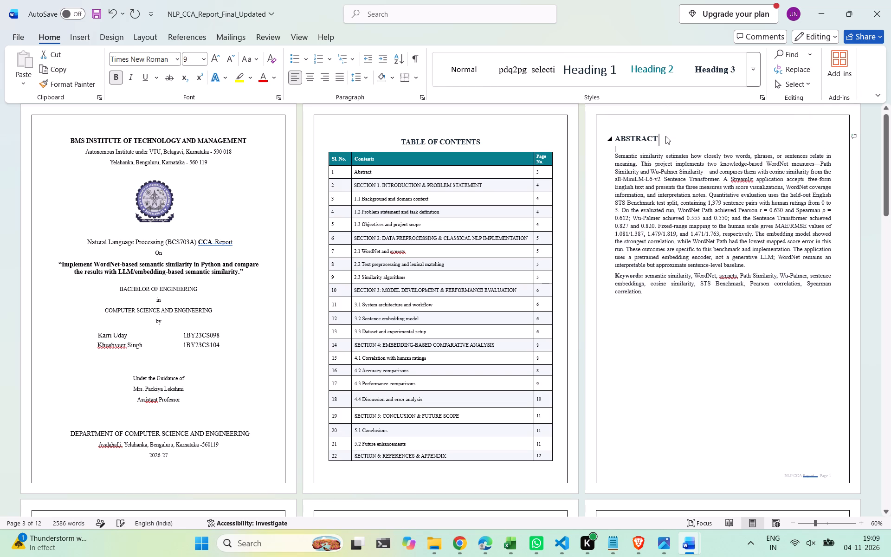
key(ctrl+shift+comma)
key(ctrl+shift+comma)
key(ctrl+shift+comma)
key(ctrl+shift+comma)
key(ctrl+shift+comma)
key(ctrl+shift+period)
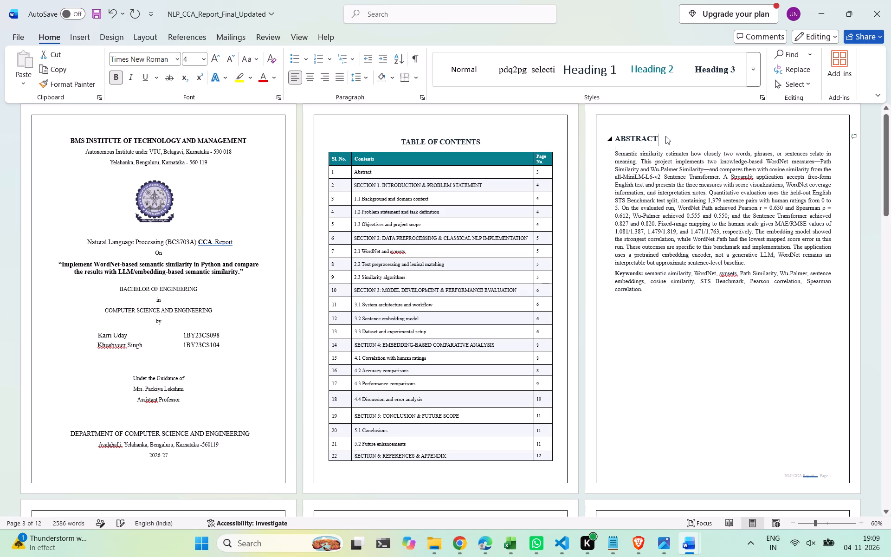
click(739, 330)
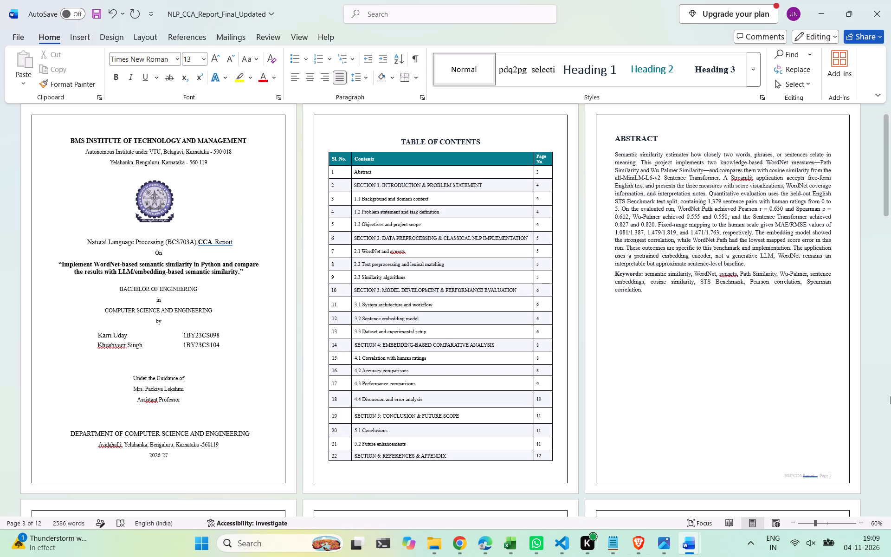
Recolour the heading "1.1 Background and domain context" in Section 1 black, keeping it bold.
scroll(254, 263, down, 10)
scroll(162, 339, down, 5)
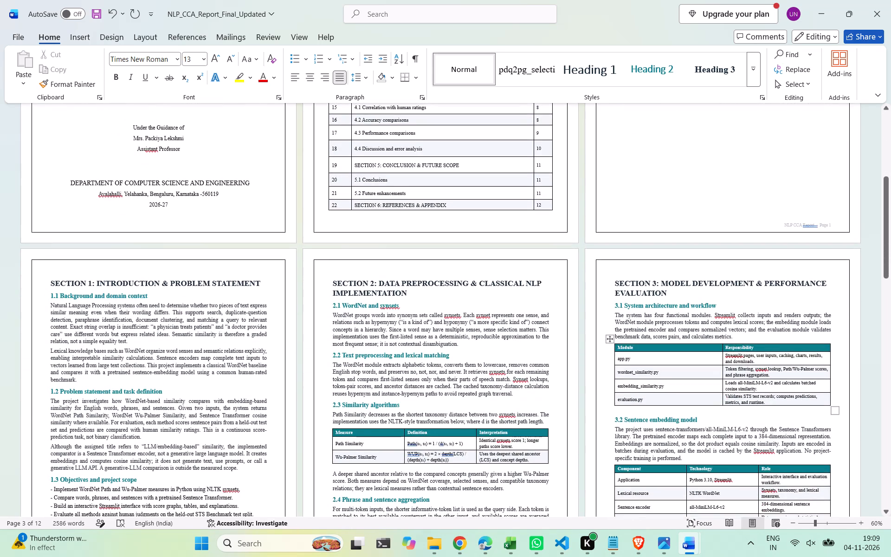
scroll(258, 291, down, 4)
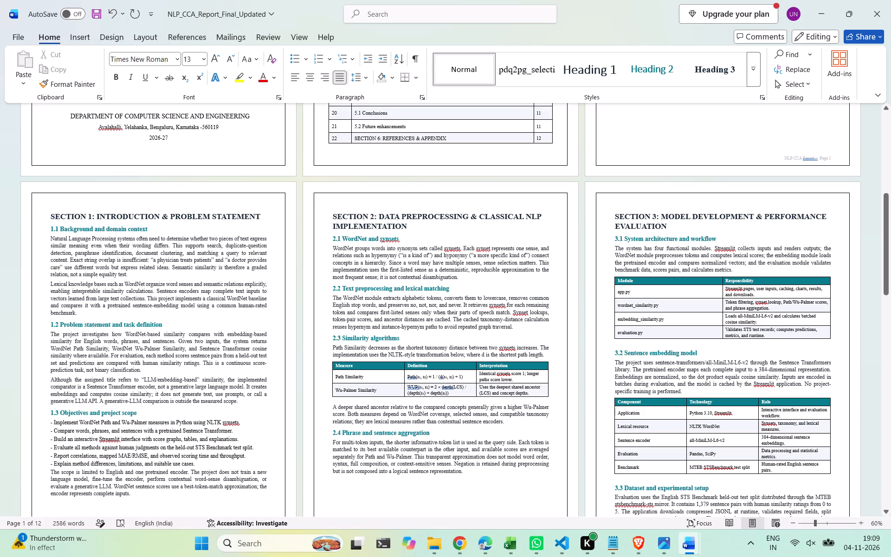
drag(149, 228, 122, 227)
drag(122, 227, 49, 227)
key(ctrl+b)
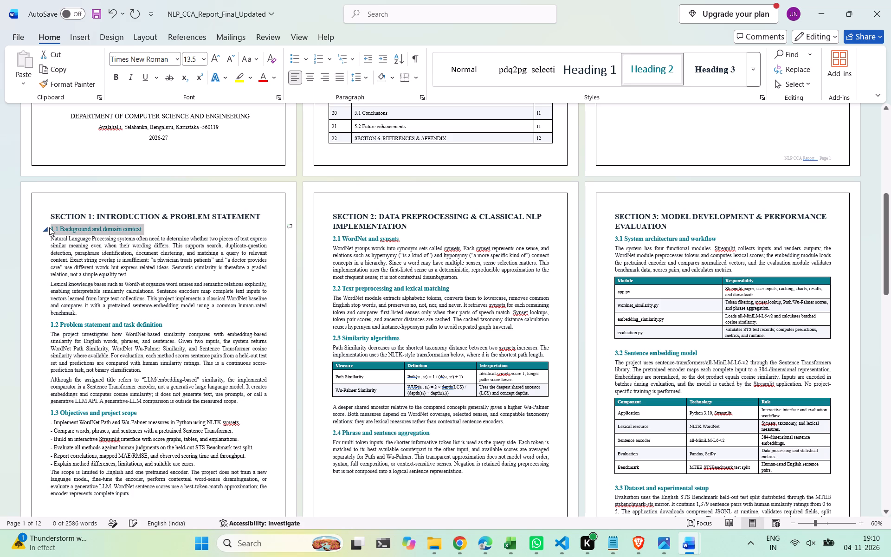
key(ctrl+b)
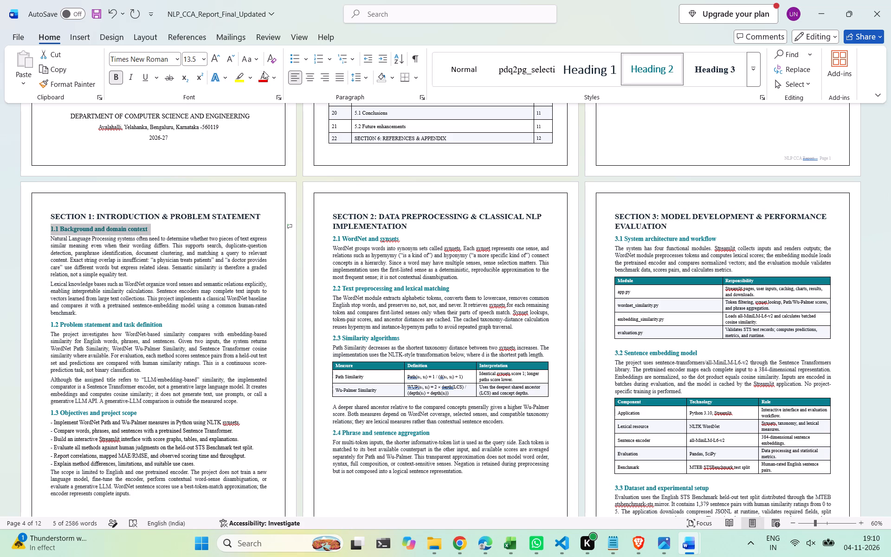
click(273, 78)
click(277, 151)
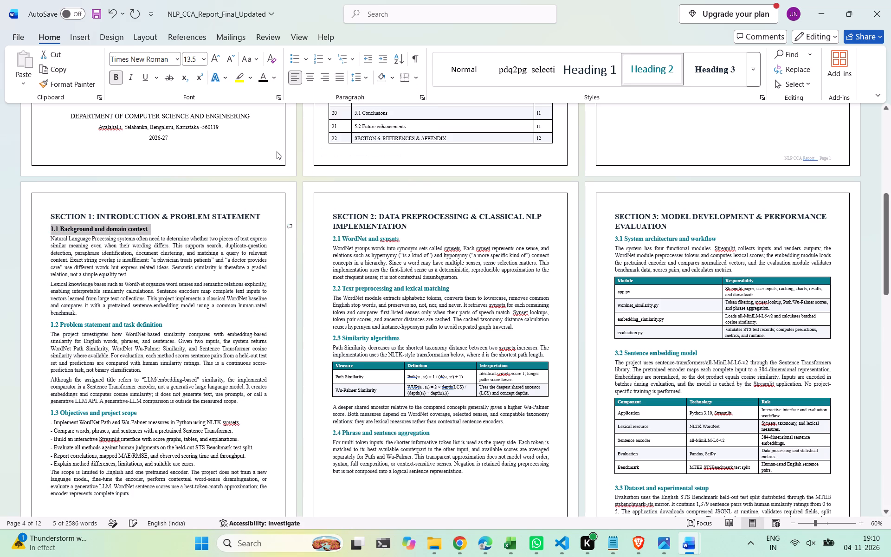
Recolour the Section 1 headings "1.2 Problem statement and task definition" and "1.3 Objectives and project scope" black.
drag(161, 326, 71, 320)
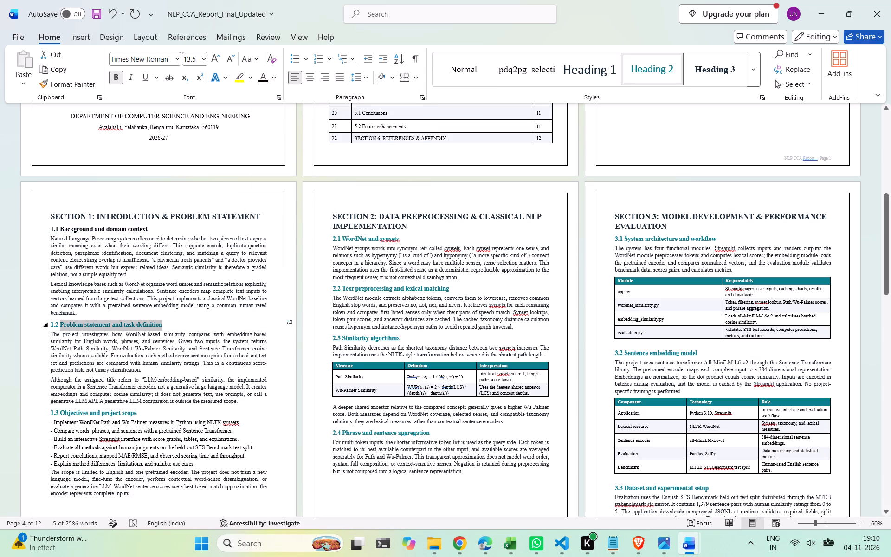
drag(71, 320, 50, 324)
click(260, 79)
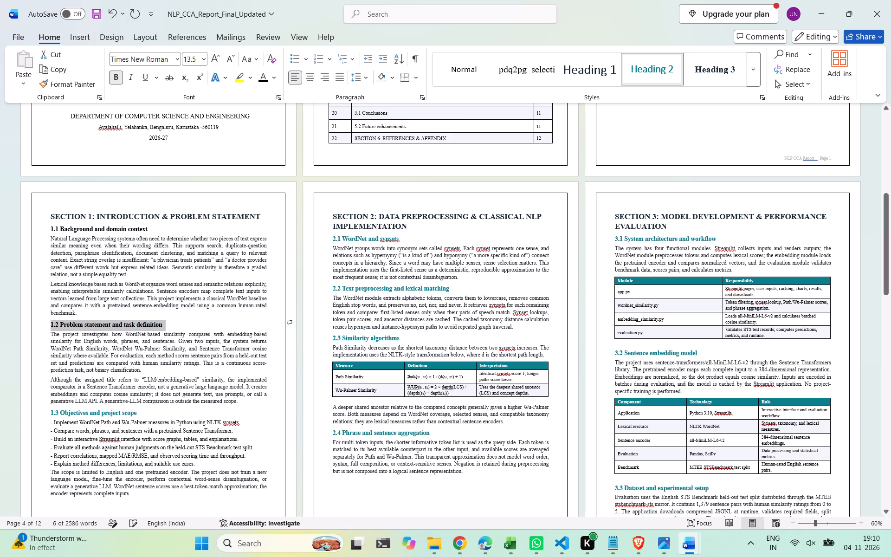
drag(142, 414, 53, 411)
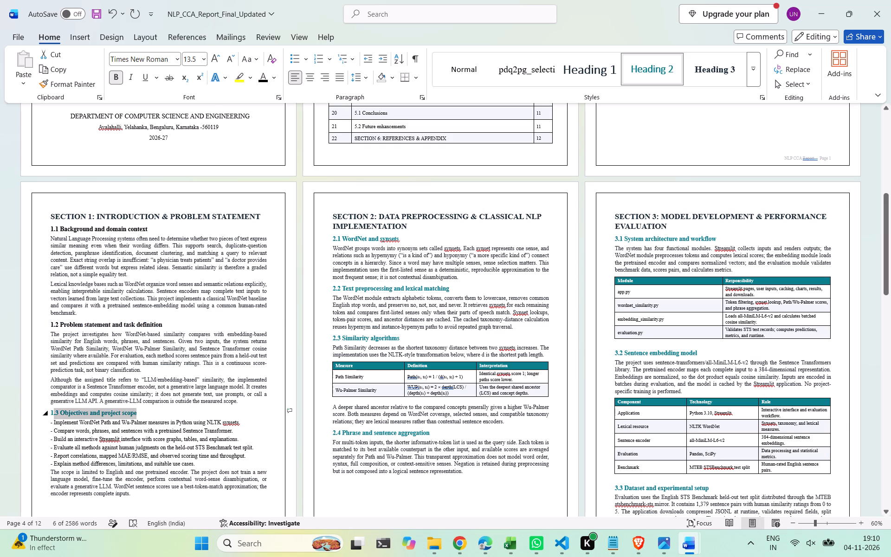
drag(53, 411, 52, 411)
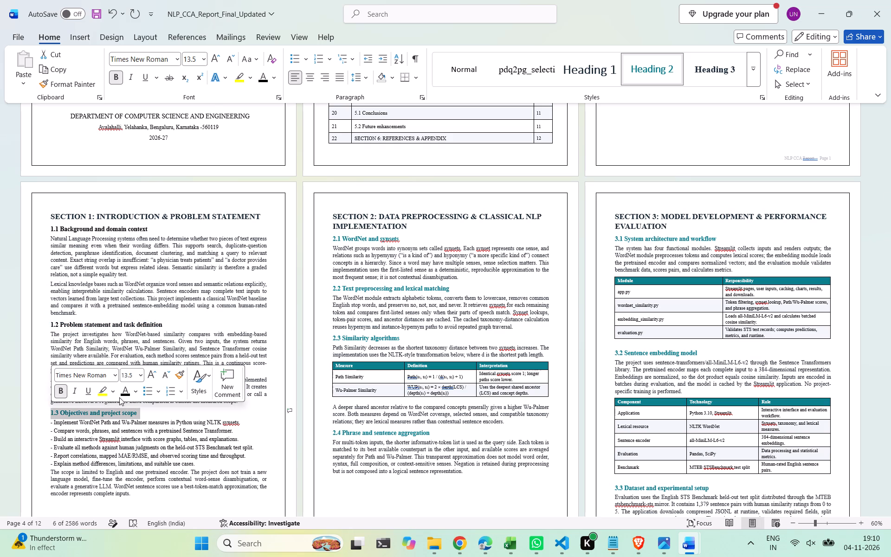
click(123, 395)
Set the two body paragraphs under "1.1 Background and domain context" to font size 13.
scroll(12, 377, down, 4)
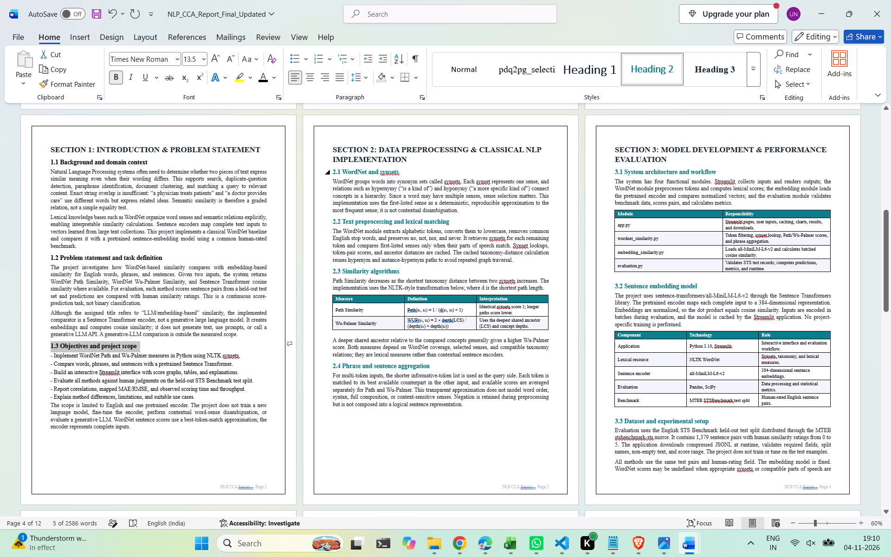
click(403, 172)
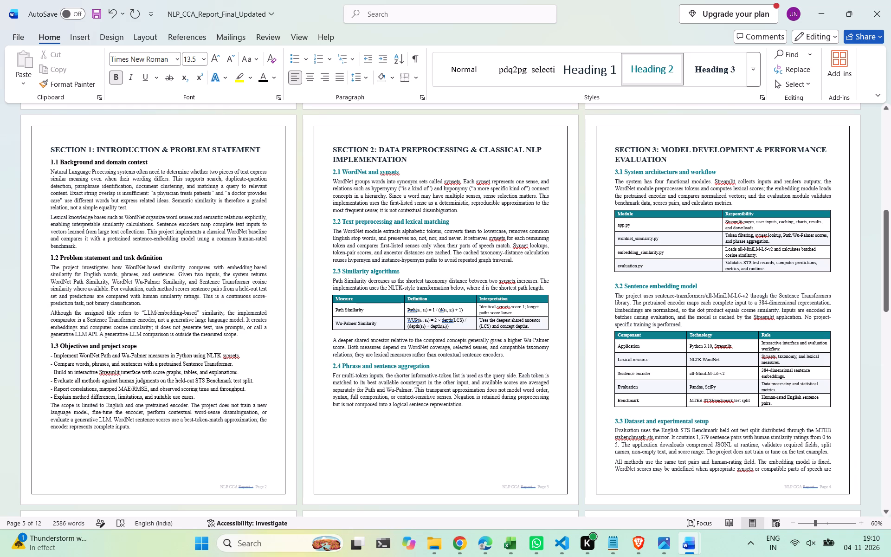
drag(78, 246, 56, 208)
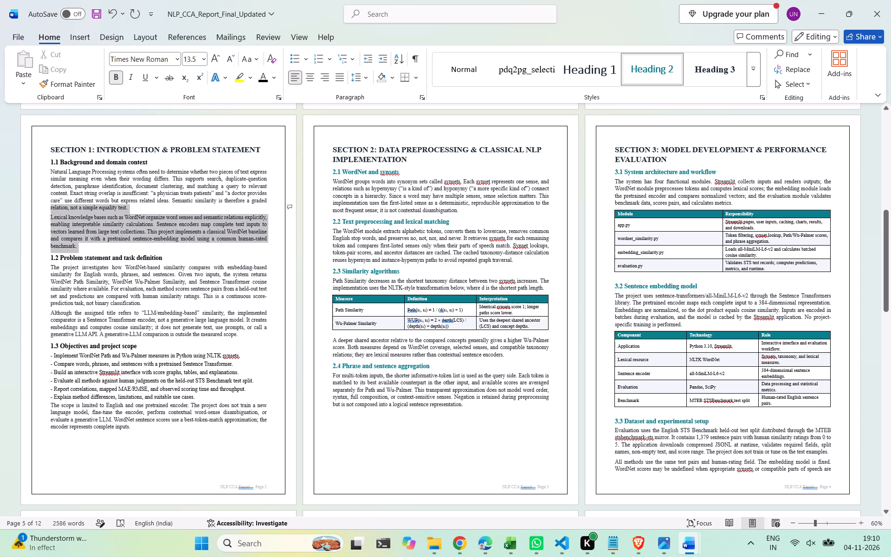
drag(56, 208, 45, 170)
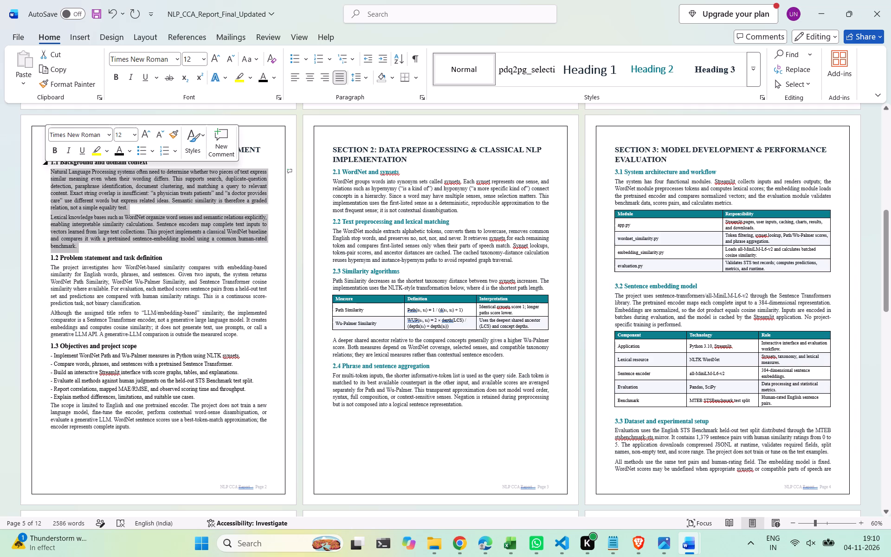
click(127, 166)
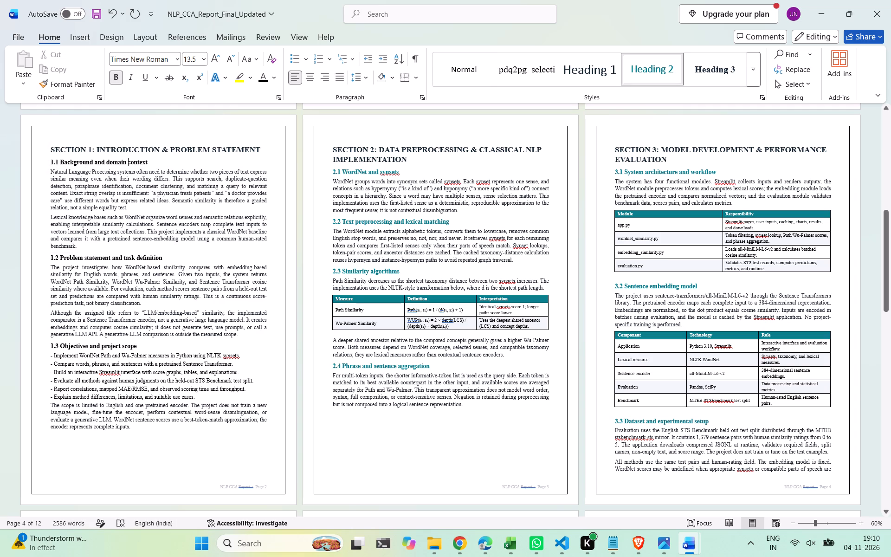
drag(80, 247, 49, 169)
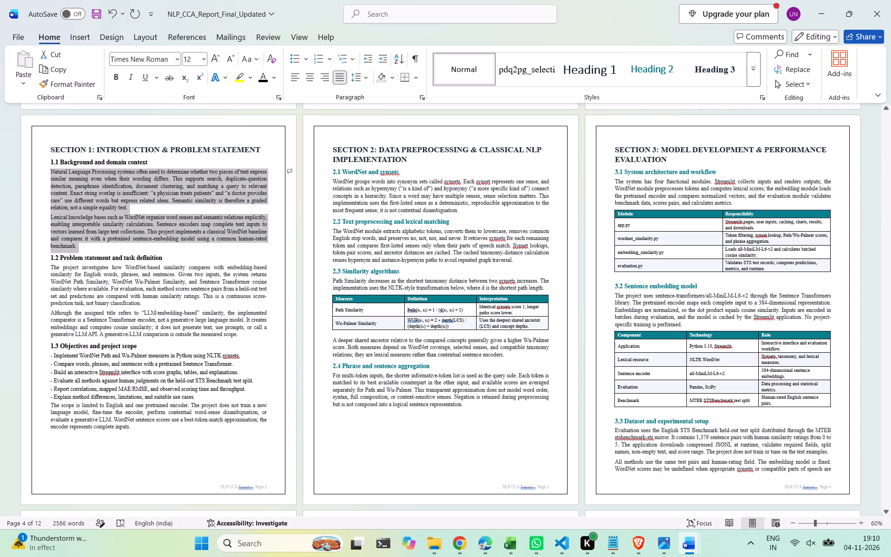
click(196, 59)
text(13)
key(Return)
Set the two body paragraphs under "1.2 Problem statement and task definition" to font size 13.
drag(245, 344, 232, 337)
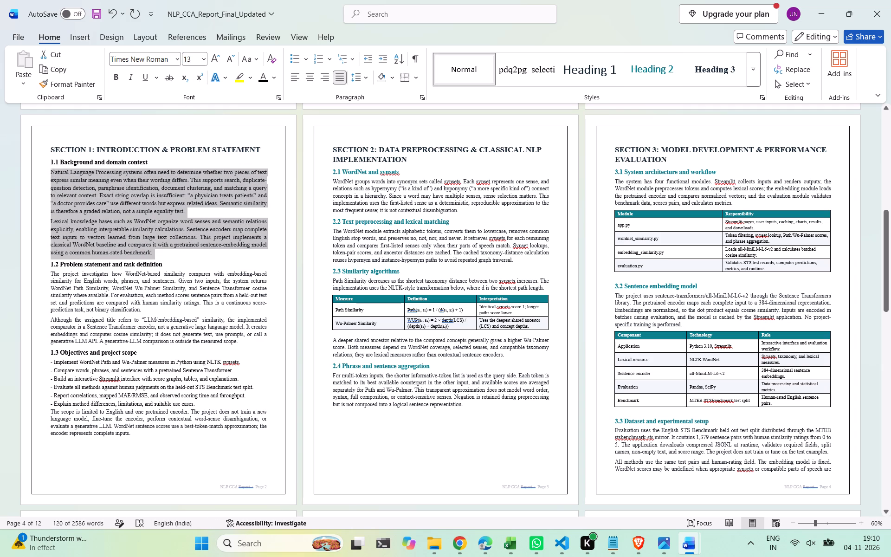
drag(232, 337, 50, 272)
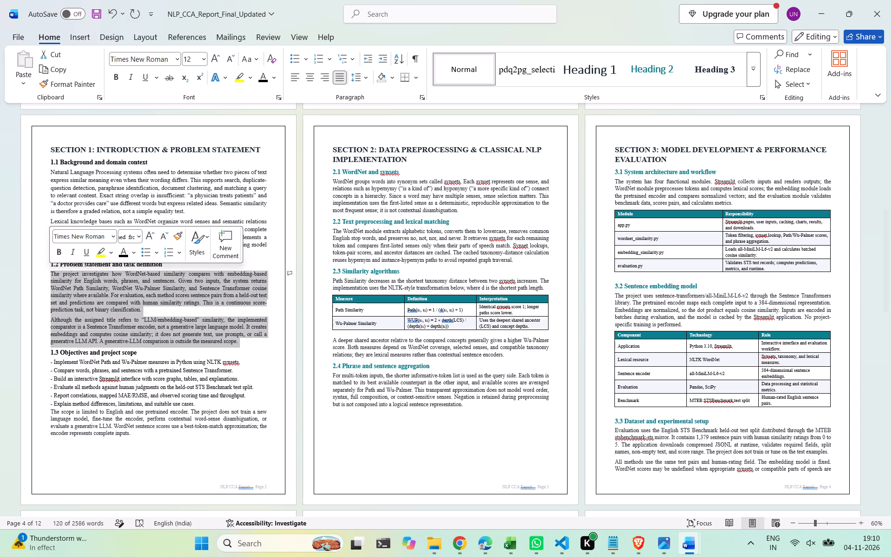
click(127, 237)
text(13)
key(Return)
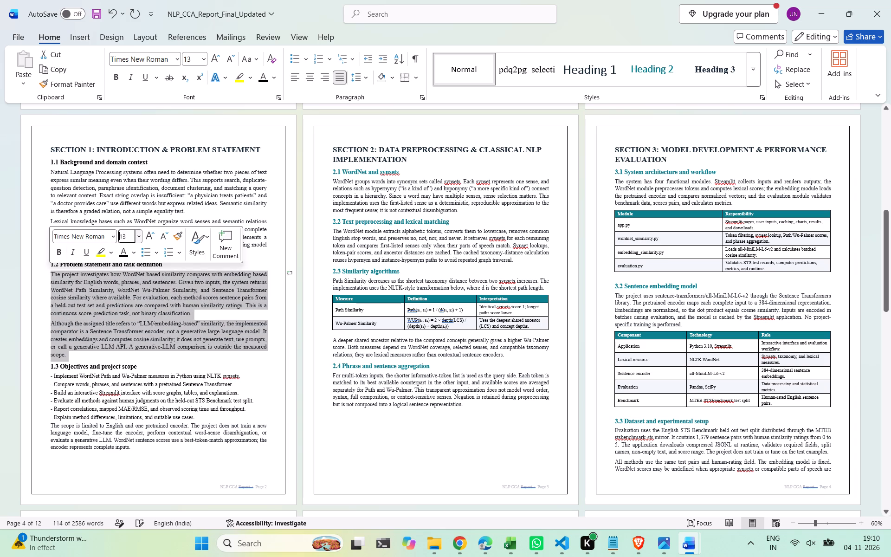
Set the objectives list and the scope paragraph under "1.3 Objectives and project scope" to font size 13.
drag(137, 449, 48, 379)
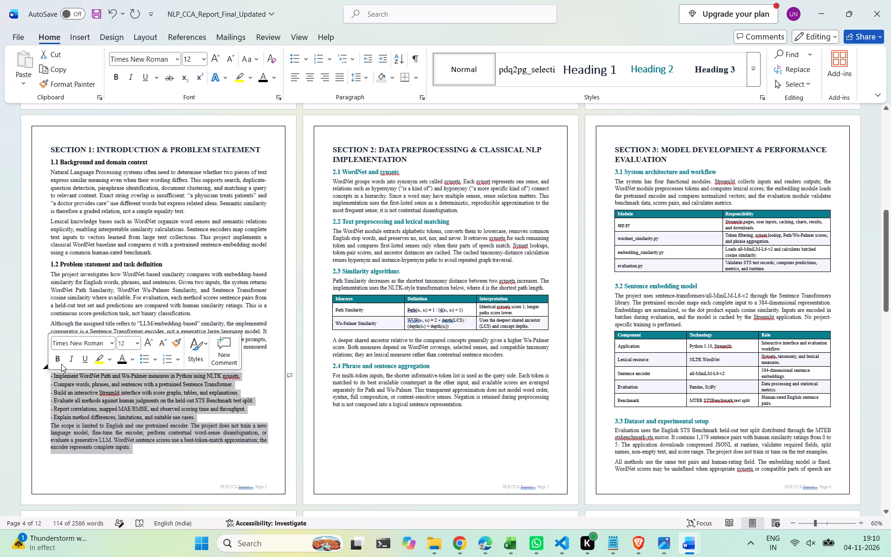
click(129, 341)
text(13)
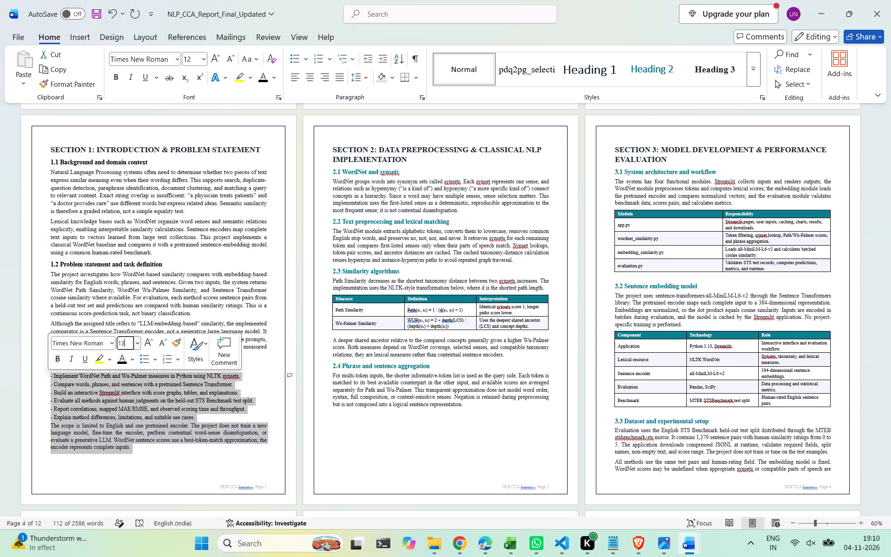
key(Return)
click(212, 459)
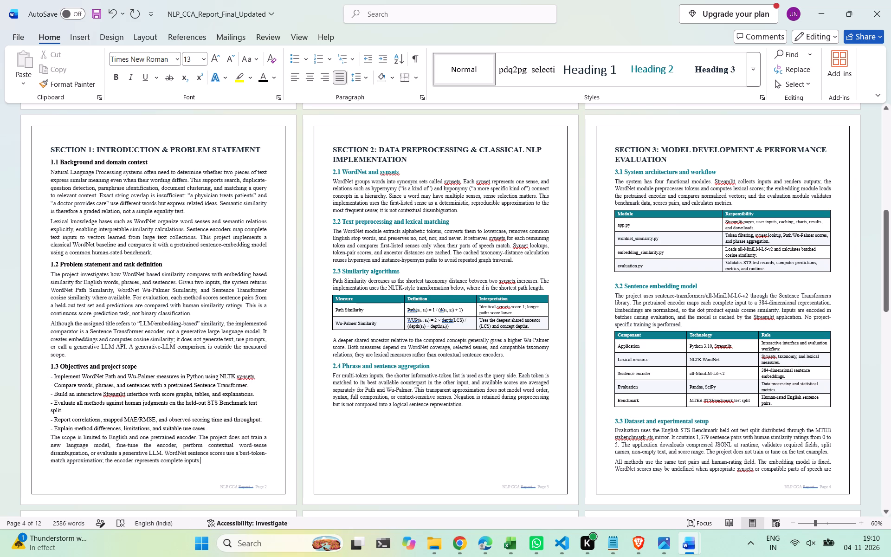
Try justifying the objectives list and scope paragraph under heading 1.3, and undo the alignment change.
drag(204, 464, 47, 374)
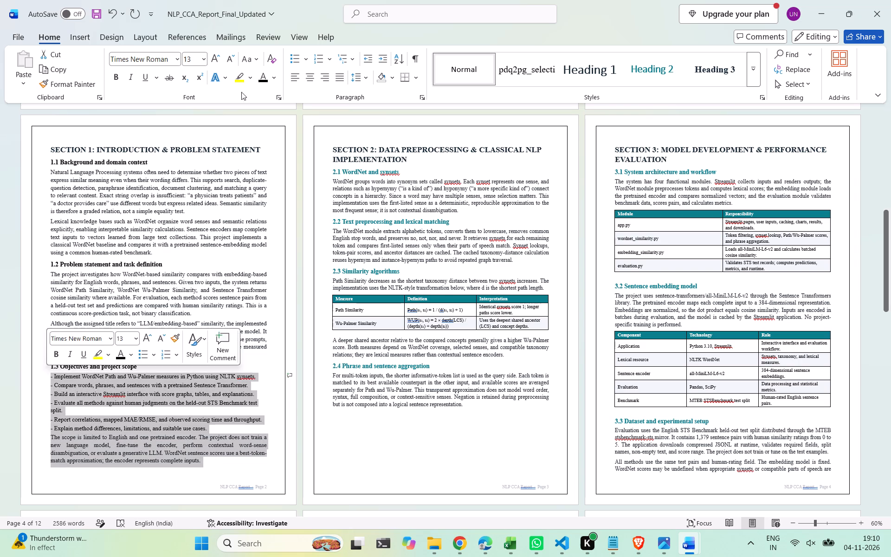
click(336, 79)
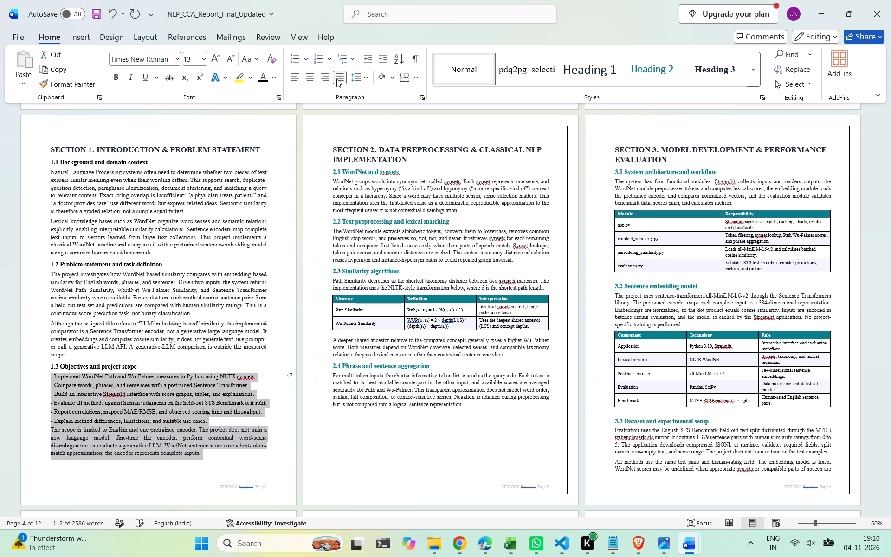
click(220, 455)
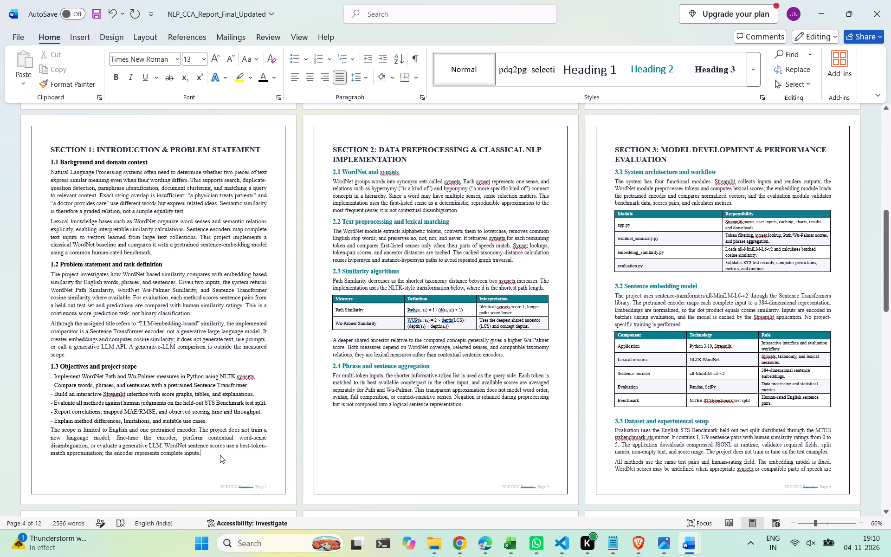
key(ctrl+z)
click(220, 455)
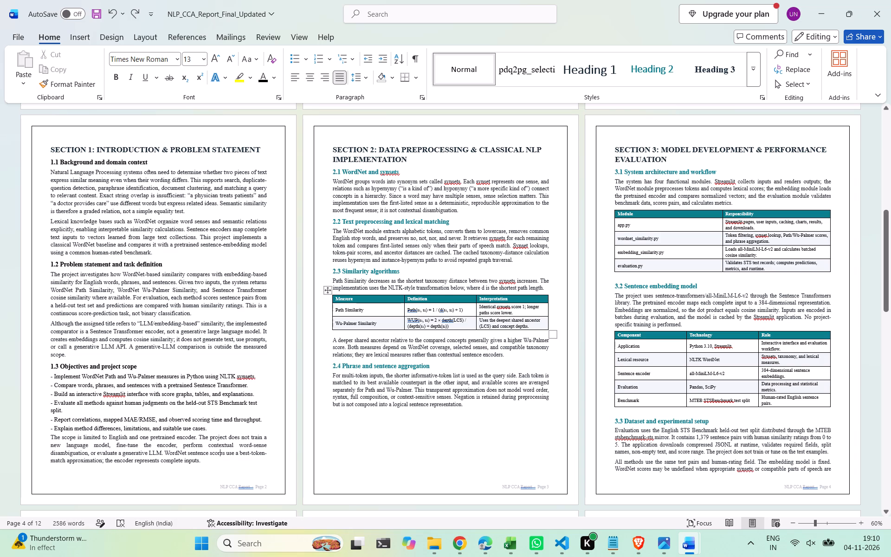
Set the body paragraphs under "2.1 WordNet and synsets" and "2.2 Text preprocessing and lexical matching" to font size 13.
drag(468, 211, 325, 181)
click(405, 148)
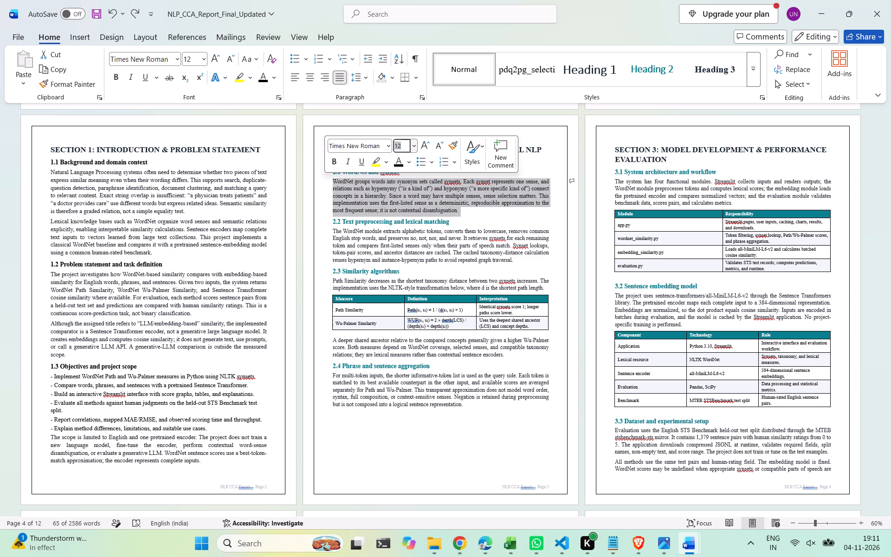
text(13)
key(Return)
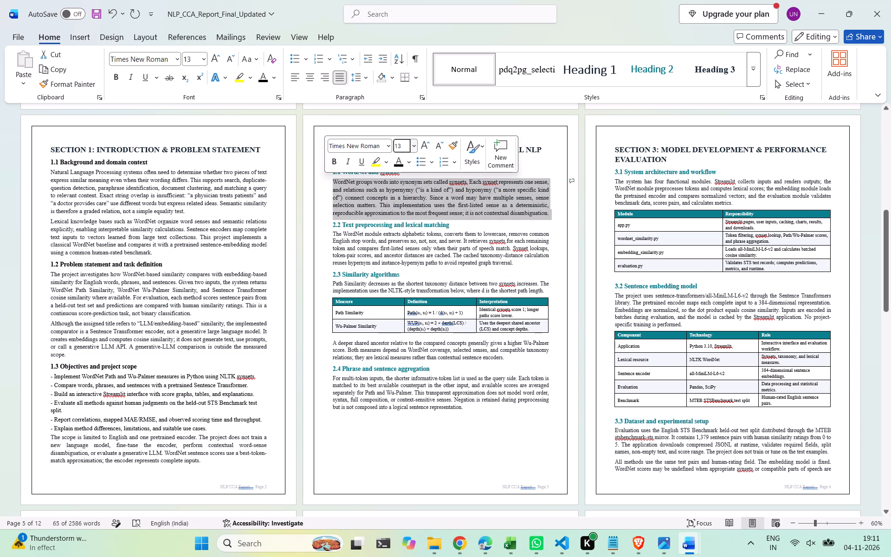
drag(517, 266, 326, 235)
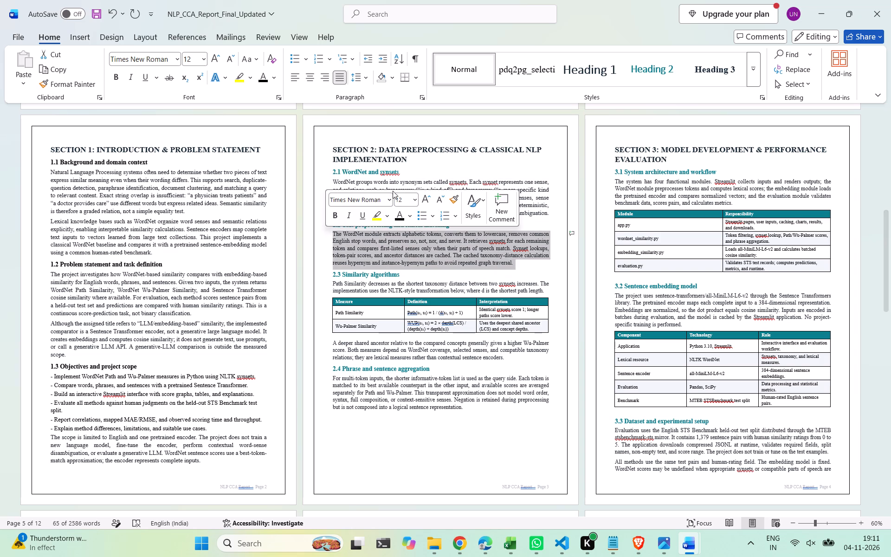
click(406, 200)
text(13)
key(Return)
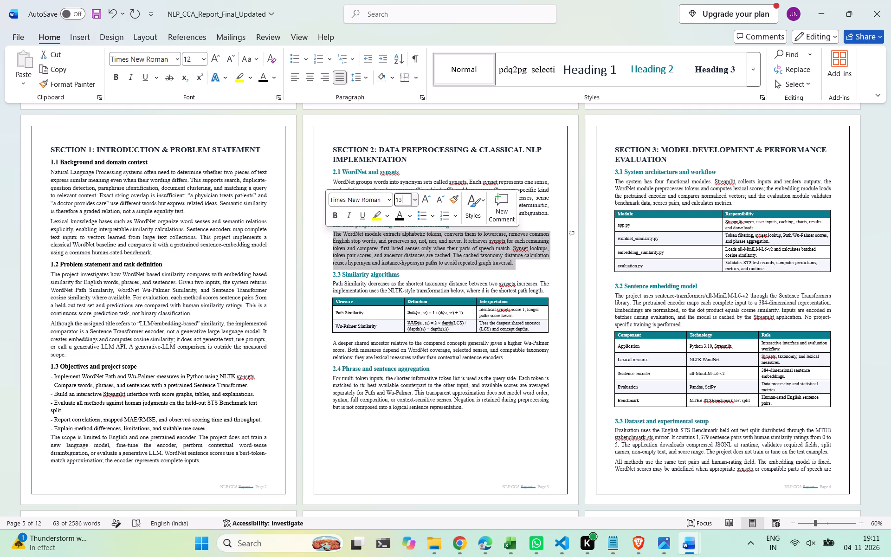
Set everything under "2.3 Similarity algorithms", including the measures table and the paragraphs around it, to font size 13.
scroll(433, 332, down, 1)
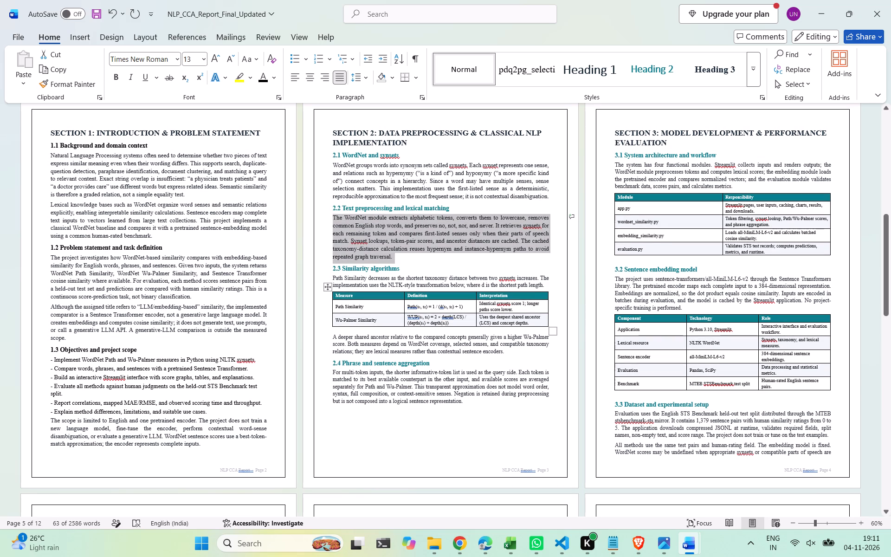
drag(331, 278, 504, 352)
click(581, 318)
text(13)
key(Return)
Set the body paragraph under "2.4 Phrase and sentence aggregation" to font size 13.
scroll(564, 349, down, 4)
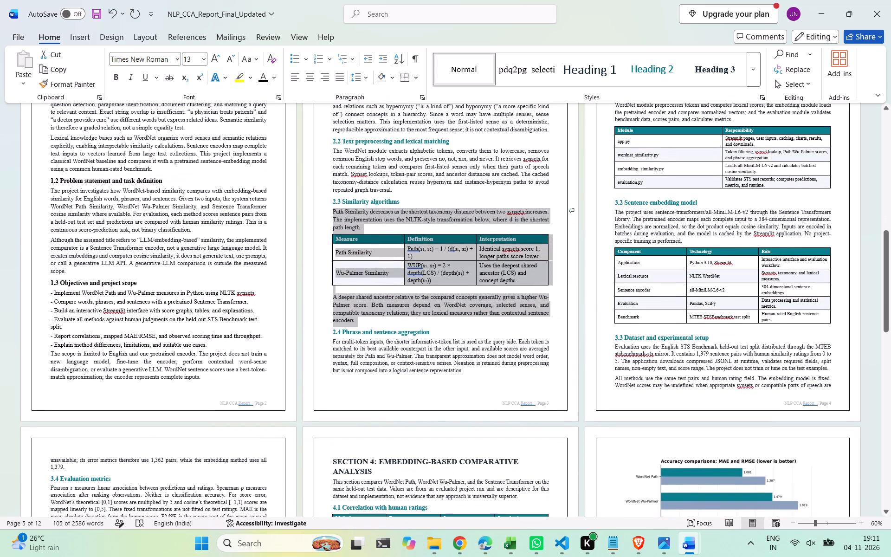
drag(469, 372, 332, 344)
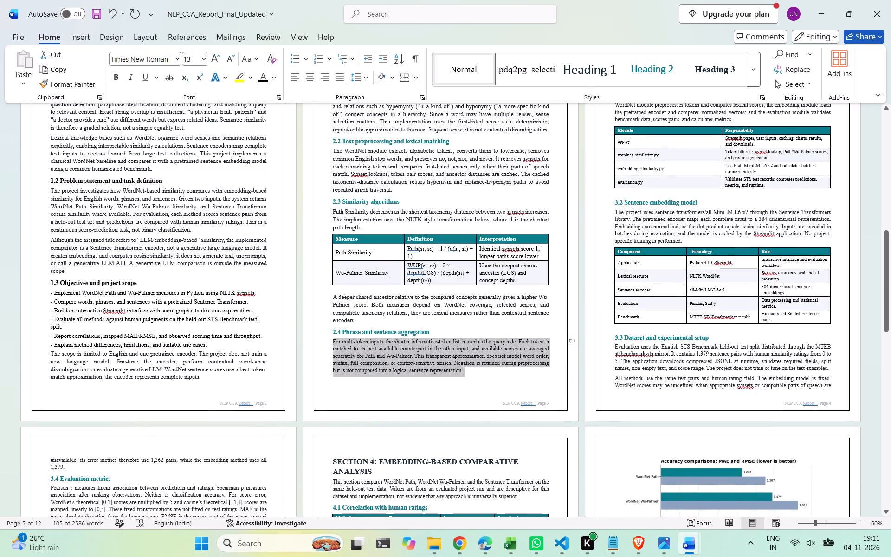
drag(332, 344, 332, 342)
click(410, 309)
text(13)
key(Return)
click(511, 368)
Change the font colour of subheadings 2.1 WordNet and synsets, 2.2 Text preprocessing and lexical matching, and 2.3 Similarity algorithms to black.
scroll(502, 311, up, 2)
scroll(412, 193, up, 3)
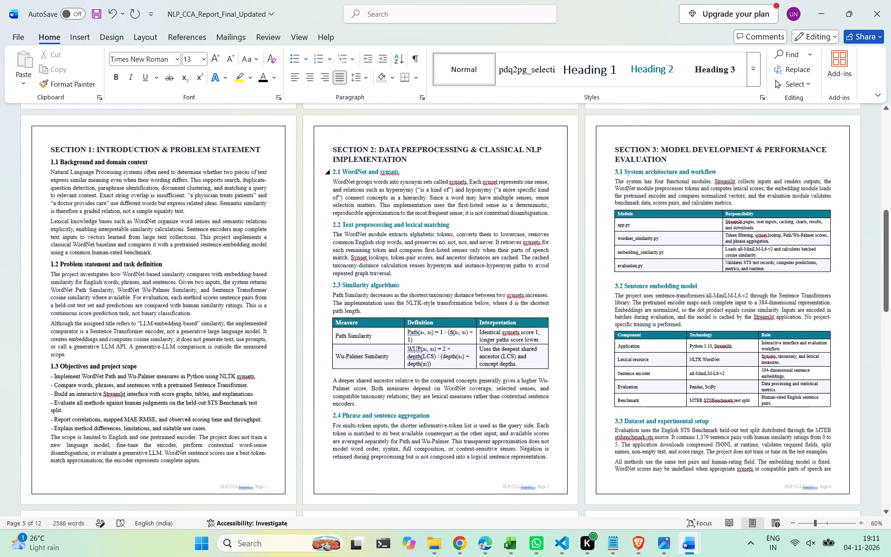
drag(404, 173, 350, 168)
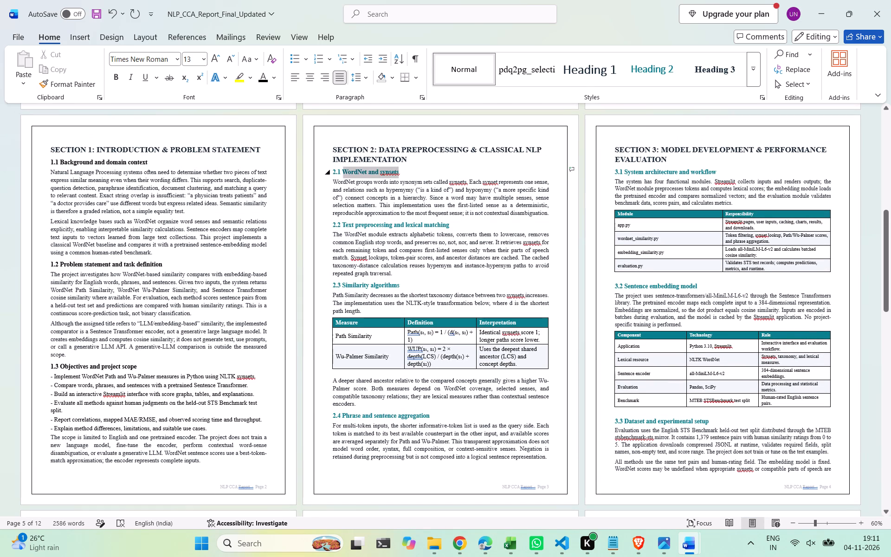
drag(350, 168, 334, 170)
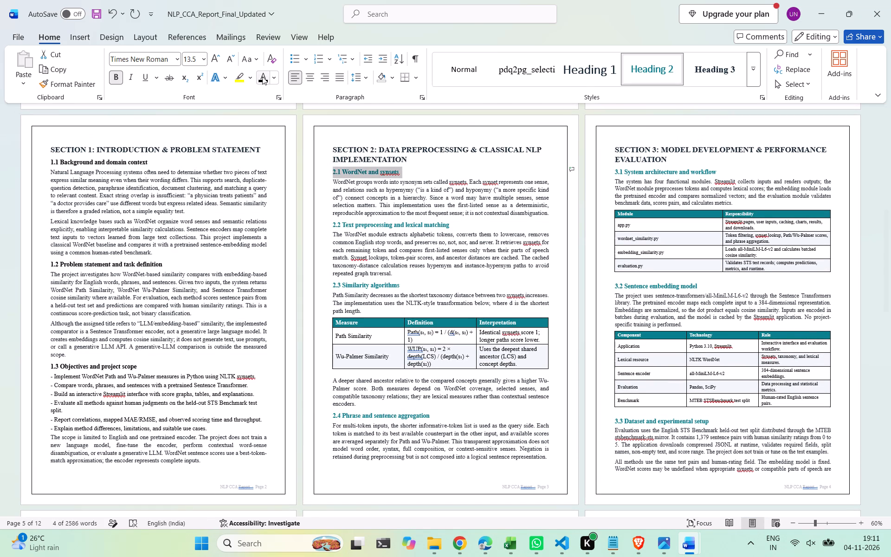
click(262, 77)
drag(452, 227, 336, 225)
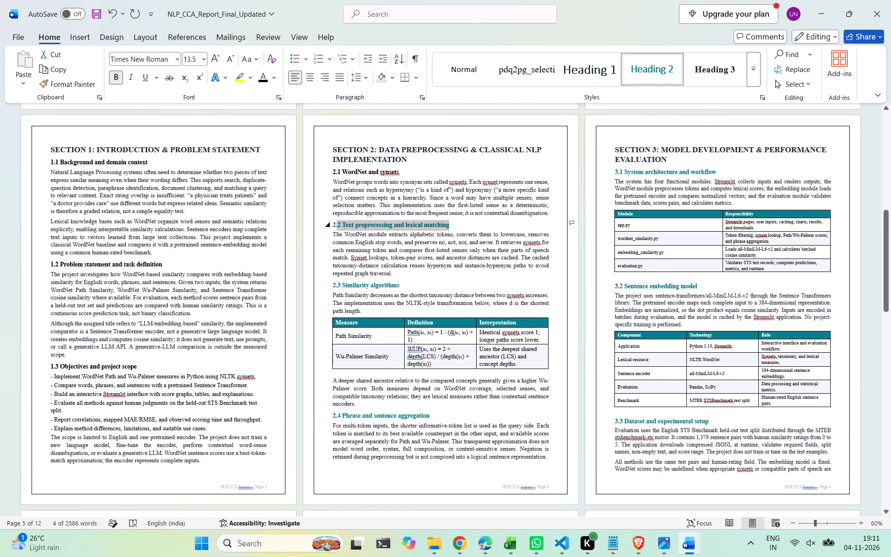
drag(336, 225, 332, 225)
click(262, 75)
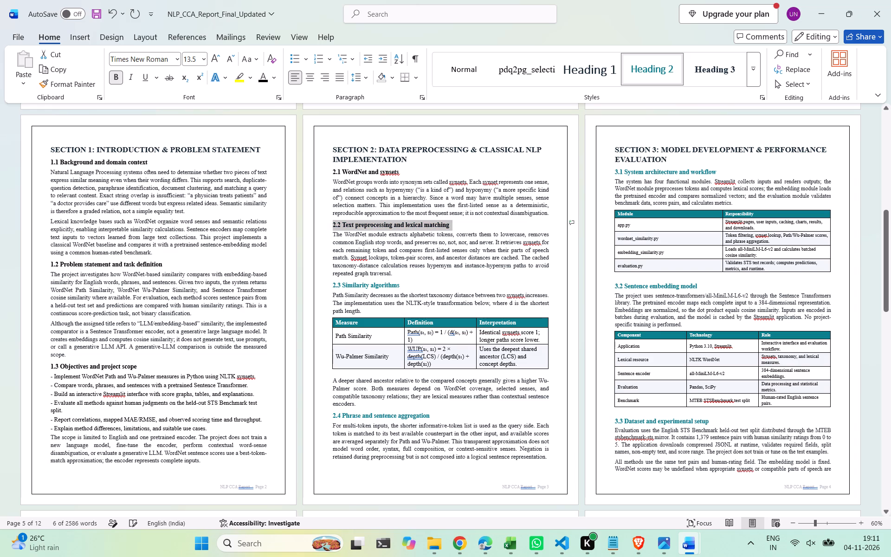
drag(406, 288, 332, 283)
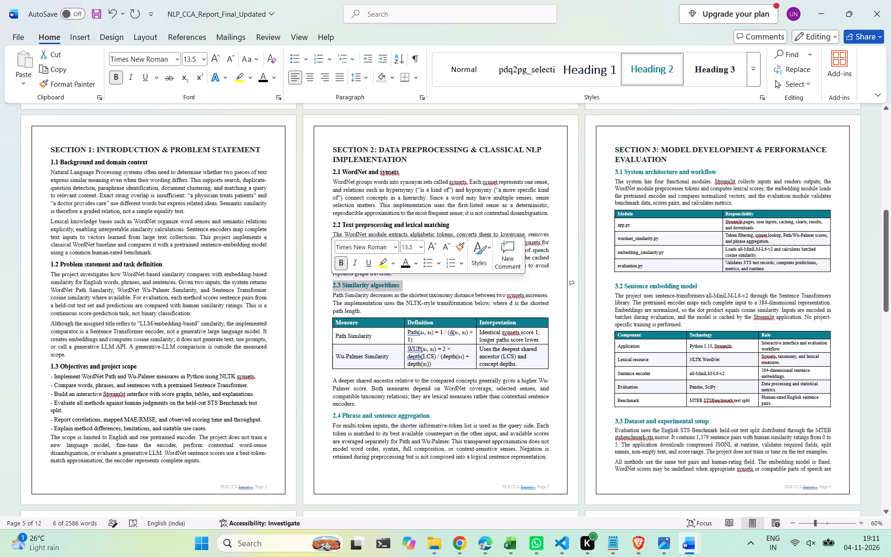
click(261, 76)
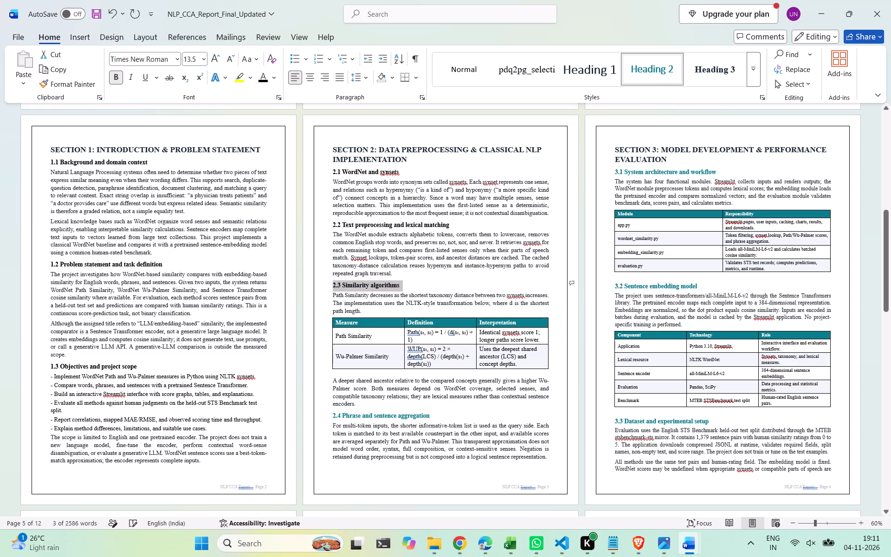
Shade the header row of the measures table under 2.3 light blue and make its text black.
scroll(378, 270, down, 2)
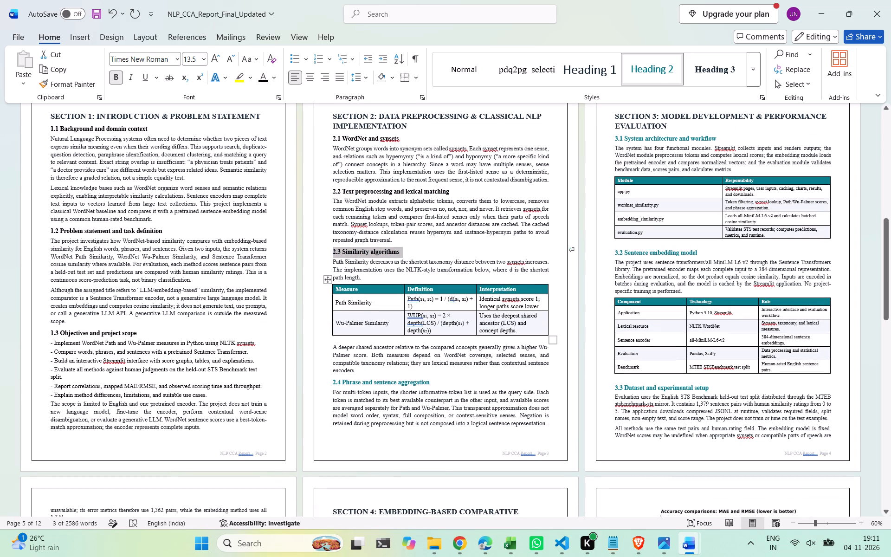
drag(544, 289, 332, 291)
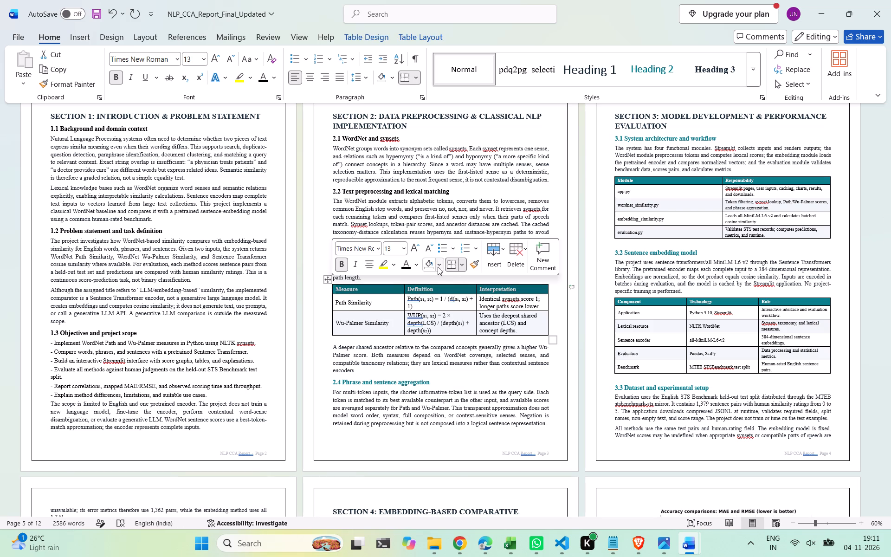
click(441, 267)
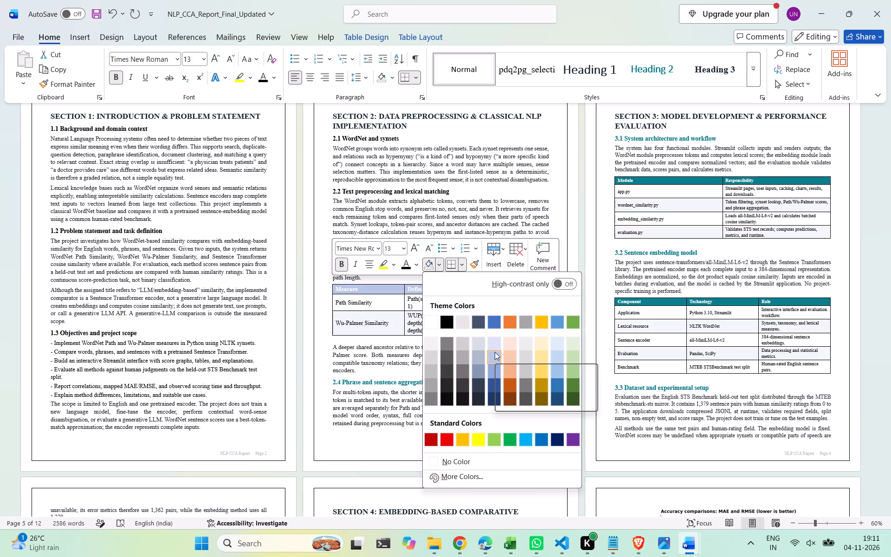
click(495, 352)
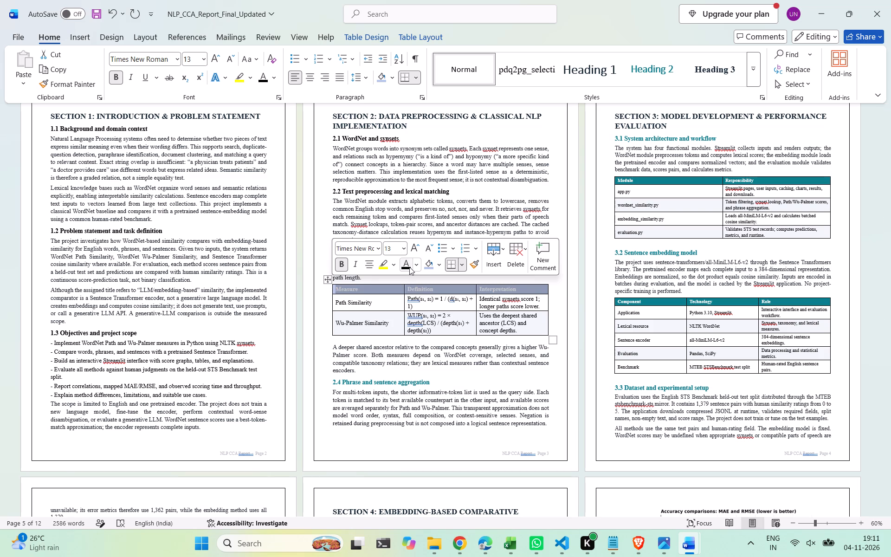
click(408, 267)
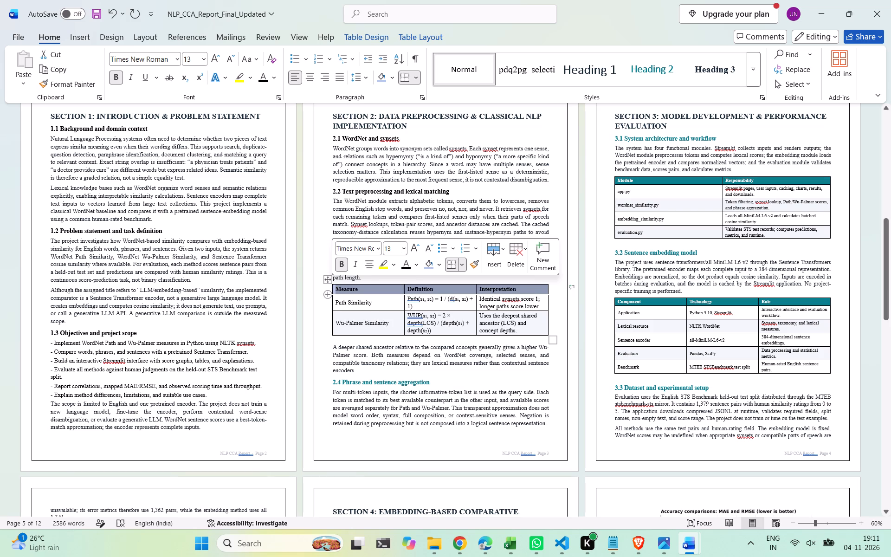
click(311, 295)
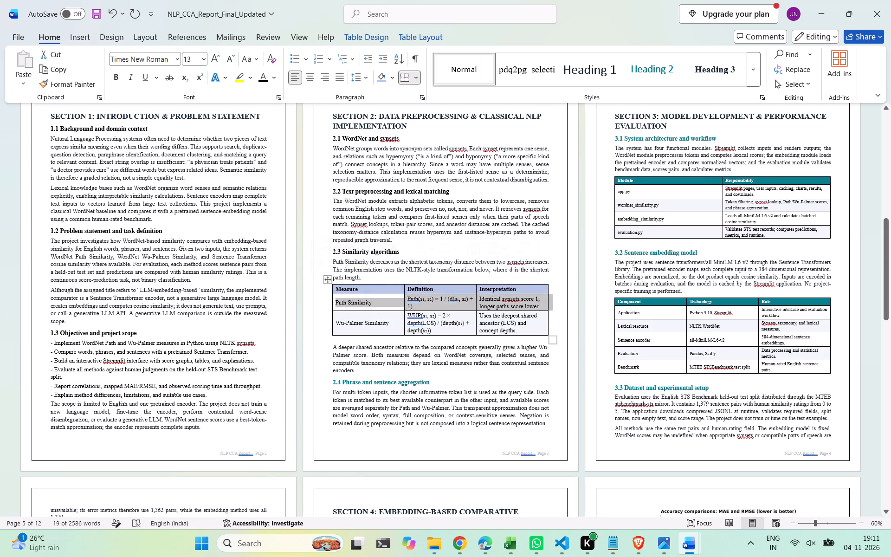
Change the font colour of subheadings 2.4 Phrase and sentence aggregation and 3.1 System architecture and workflow to black.
scroll(468, 330, down, 3)
drag(432, 332, 330, 330)
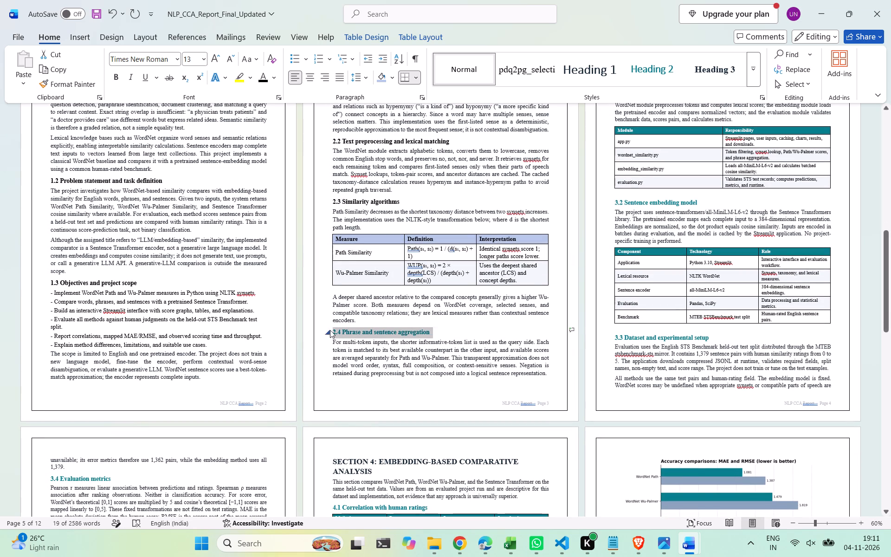
click(403, 312)
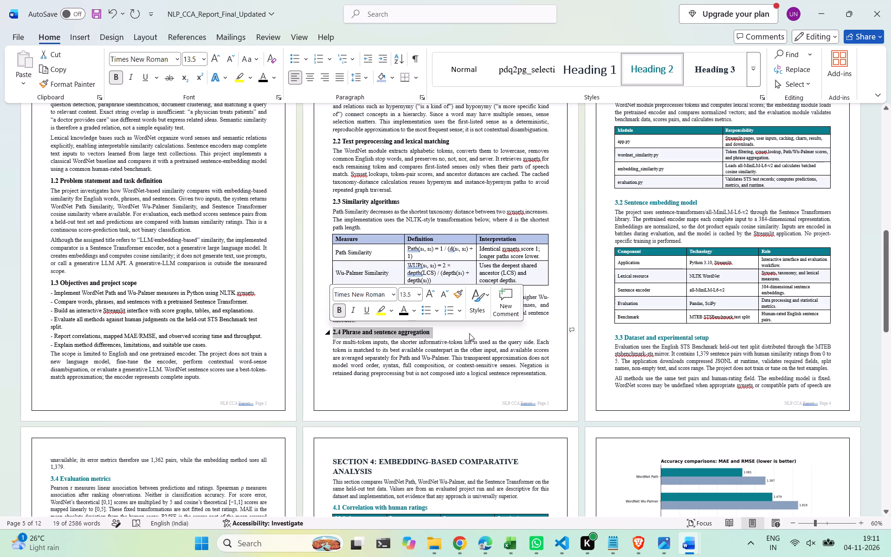
click(469, 331)
scroll(671, 300, up, 5)
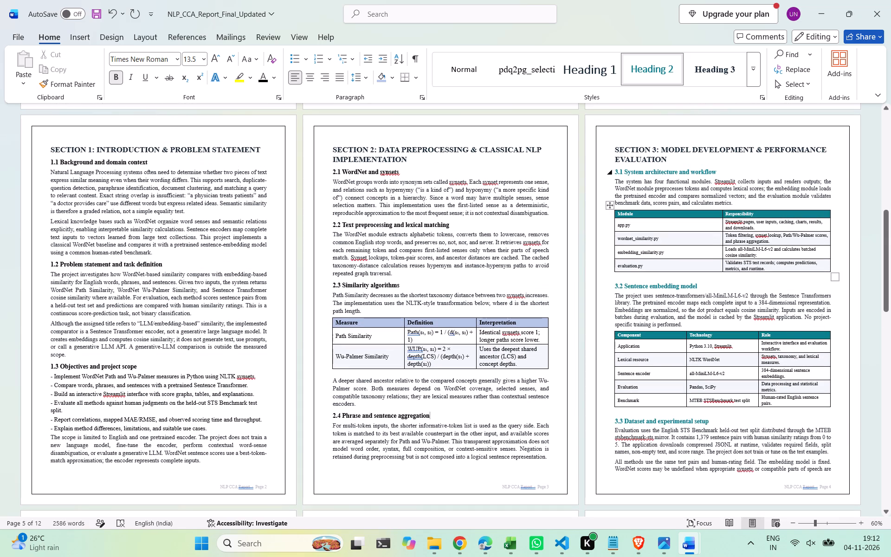
drag(720, 173, 609, 172)
click(680, 155)
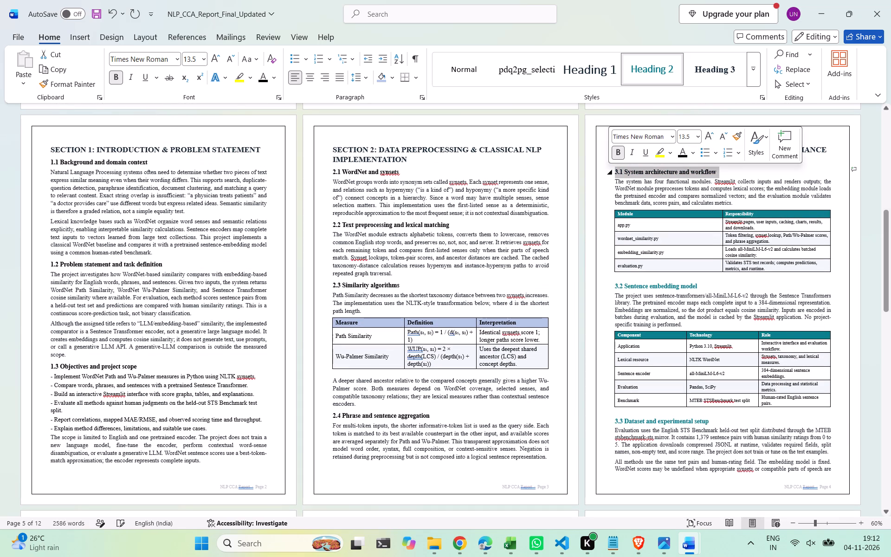
Set the body paragraph and the whole Module/Responsibility table under heading 3.1 to font size 13.
drag(739, 204, 612, 181)
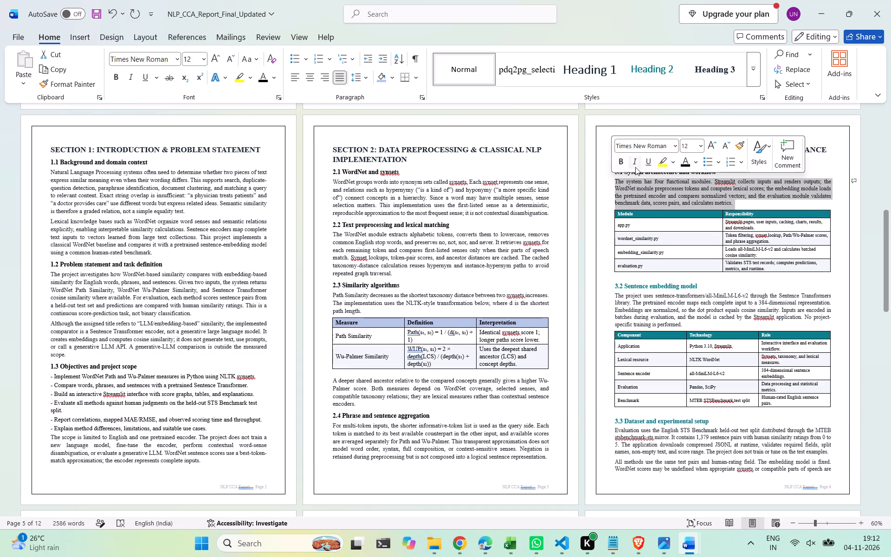
click(692, 146)
text(13)
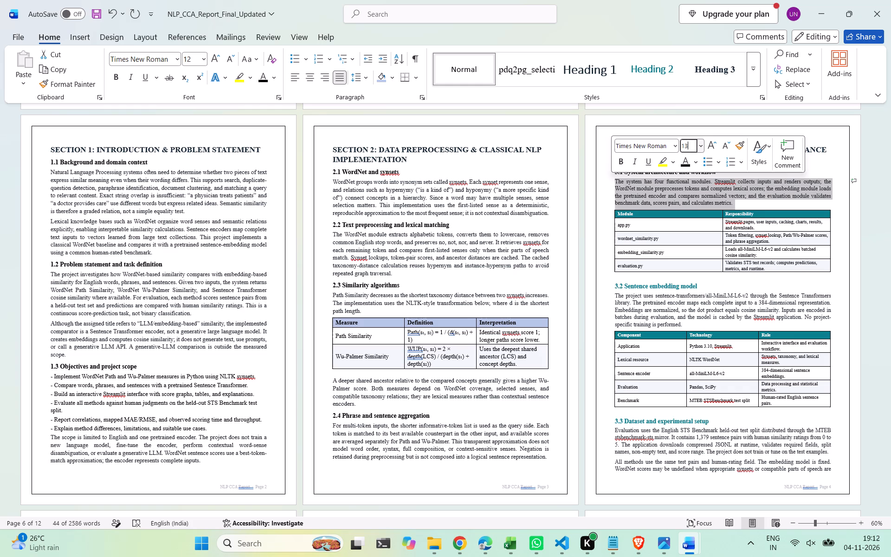
key(Return)
drag(771, 272, 643, 240)
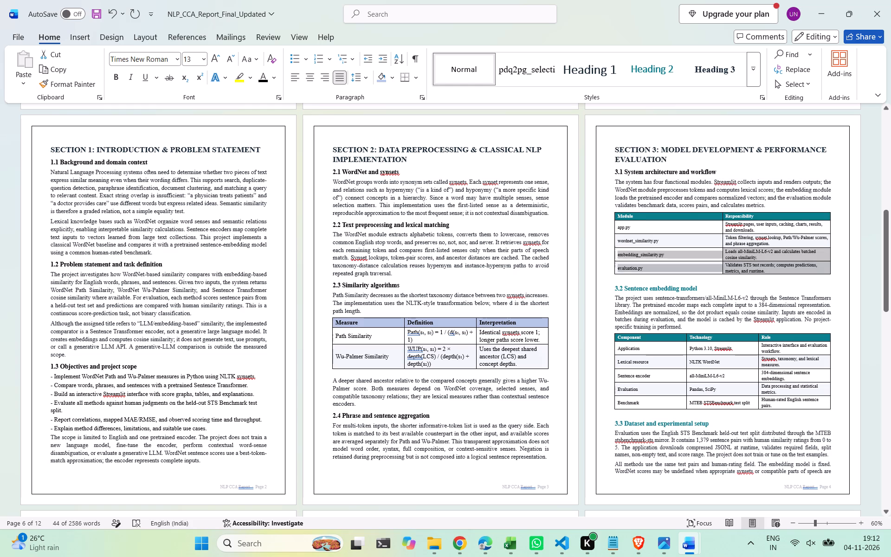
drag(643, 240, 613, 217)
click(675, 176)
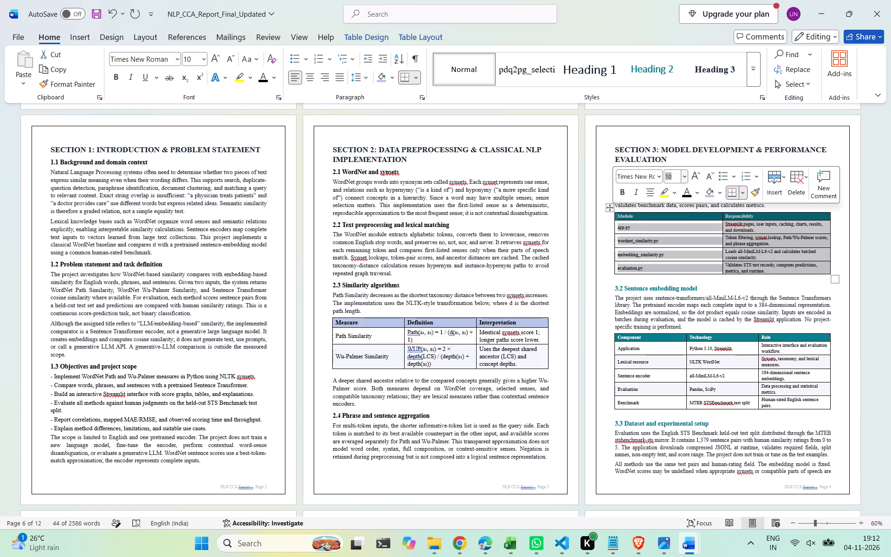
text(13)
key(Return)
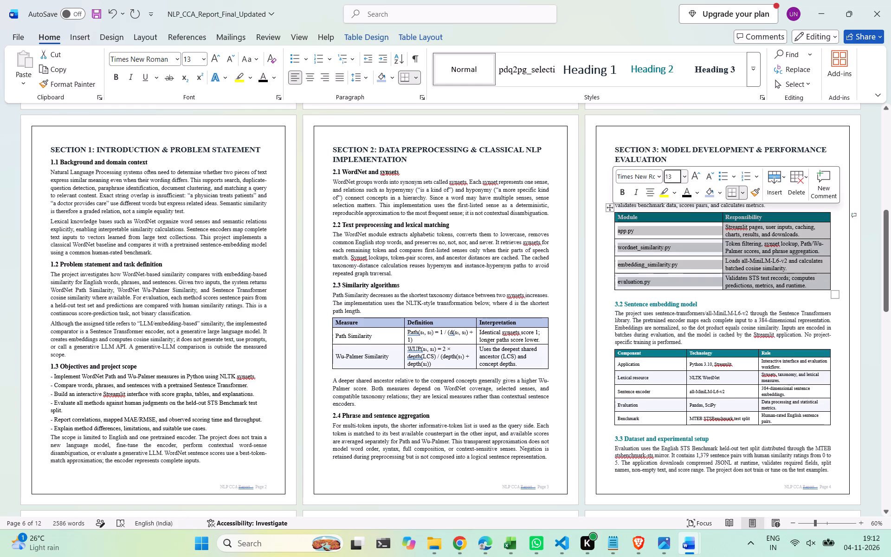
Change the font colour of subheading 3.2 Sentence embedding model to black.
scroll(682, 311, down, 2)
drag(688, 308, 680, 308)
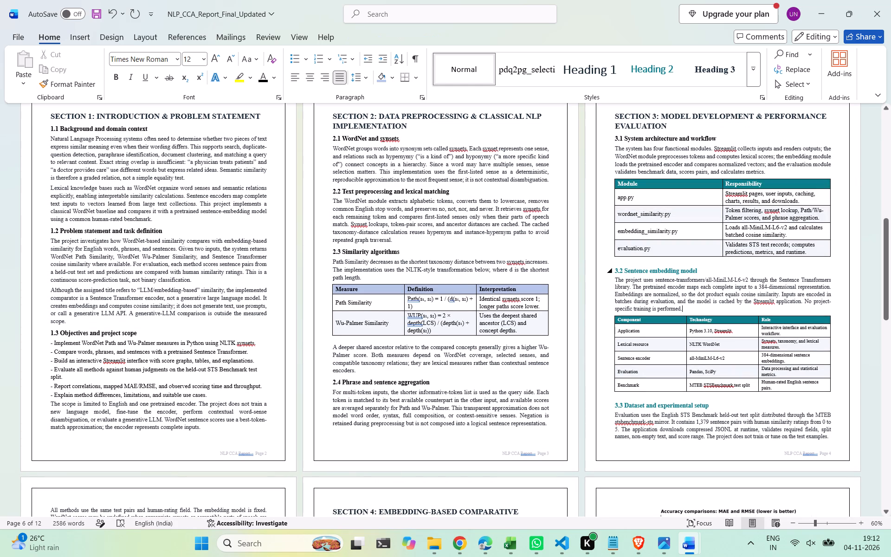
click(660, 269)
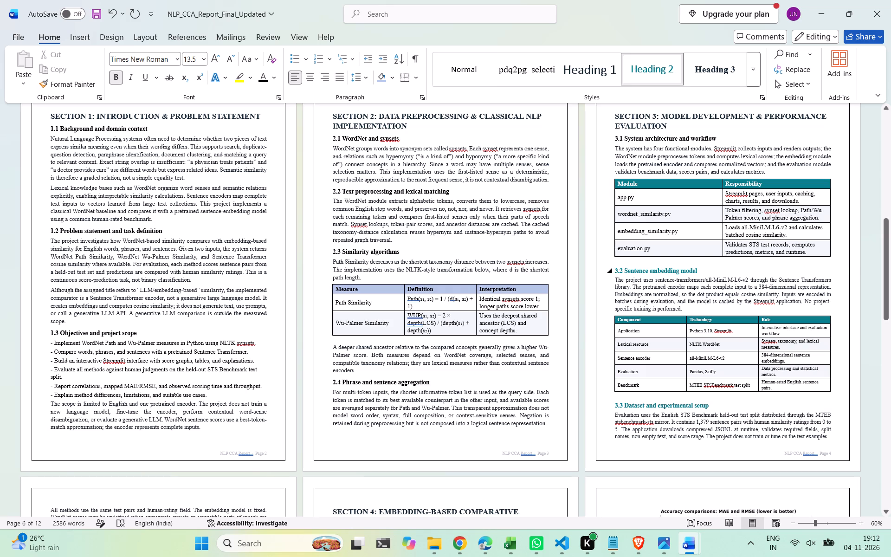
drag(704, 270, 607, 269)
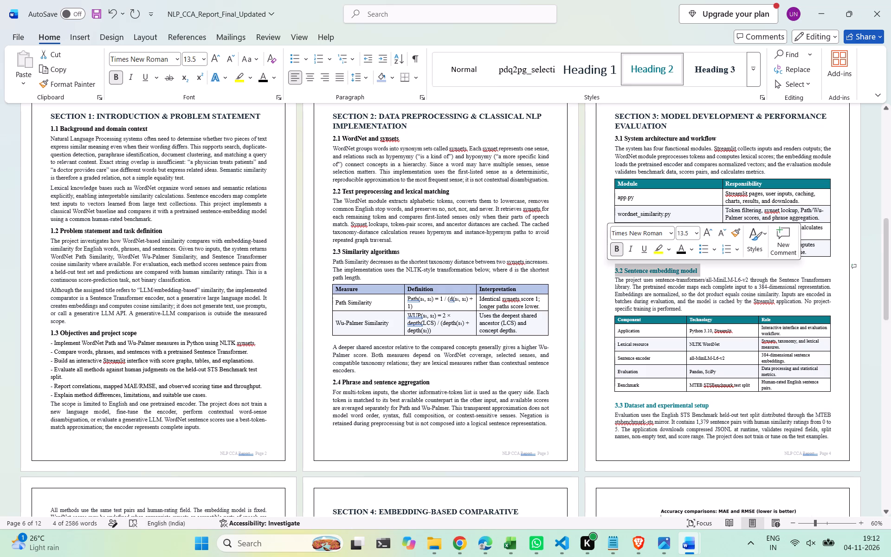
click(683, 248)
Set the body paragraph and the whole Component/Technology/Role table under heading 3.2 to font size 13.
drag(685, 310, 619, 284)
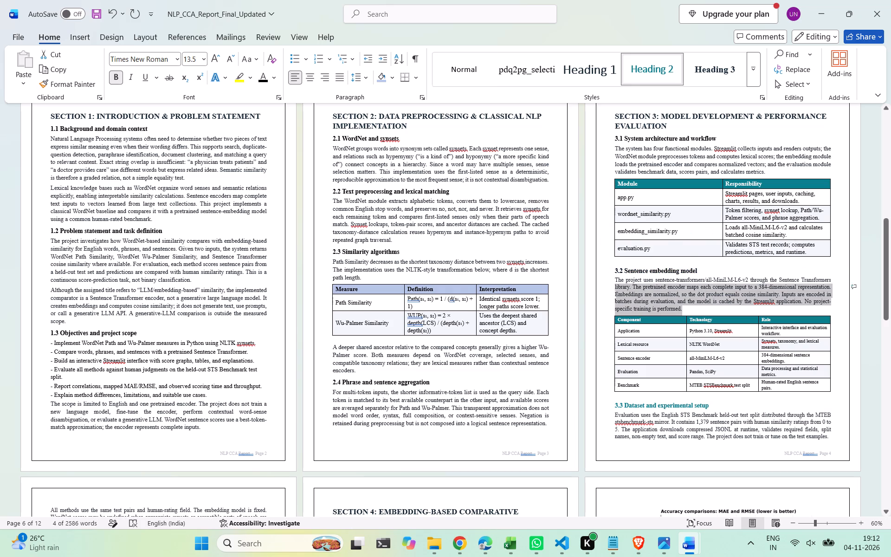
drag(619, 284, 613, 280)
click(691, 246)
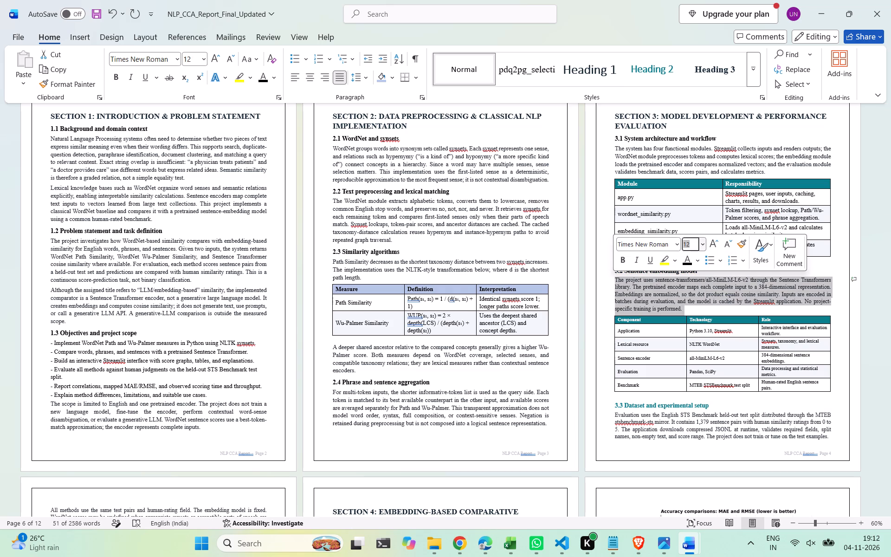
text(13)
key(Return)
scroll(731, 324, down, 2)
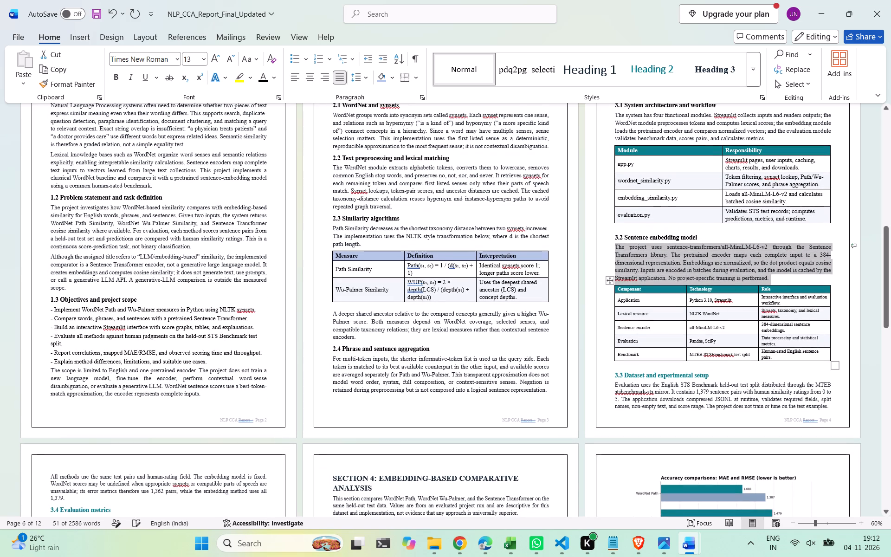
drag(783, 356, 616, 291)
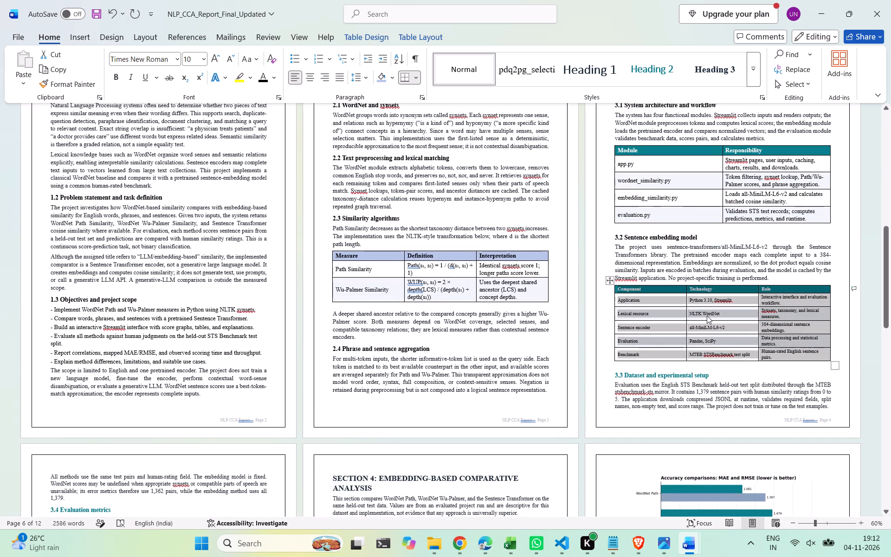
click(189, 59)
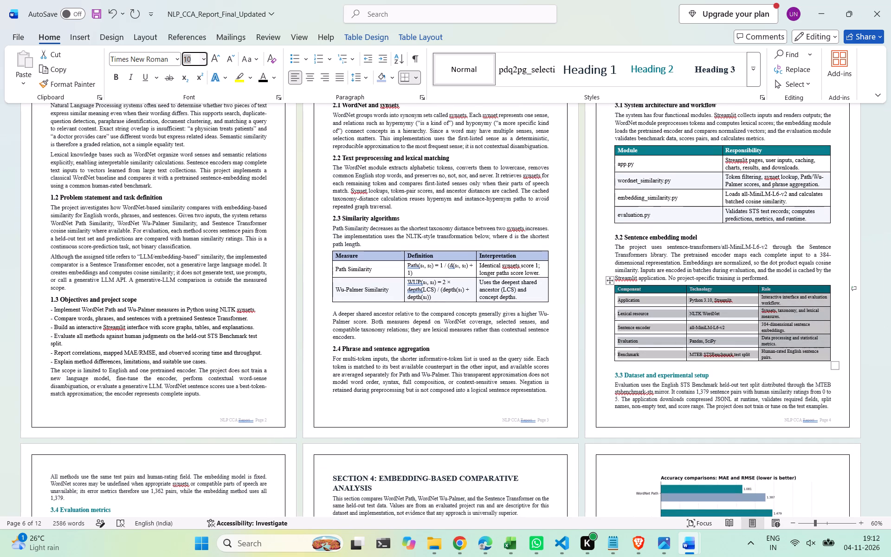
key(1)
key(3)
key(Return)
Shade the header row of the Component/Technology/Role table under 3.2 light blue and make its text black.
scroll(690, 252, down, 2)
click(667, 260)
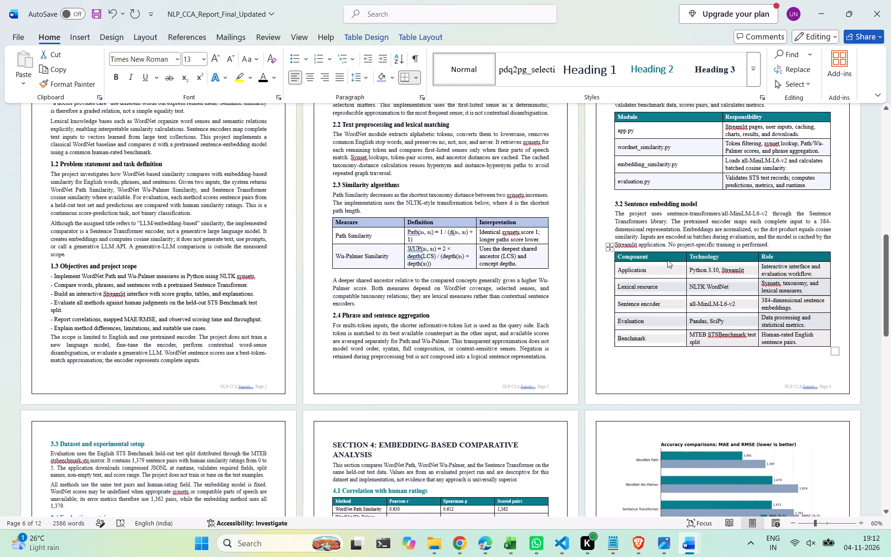
drag(618, 255, 788, 254)
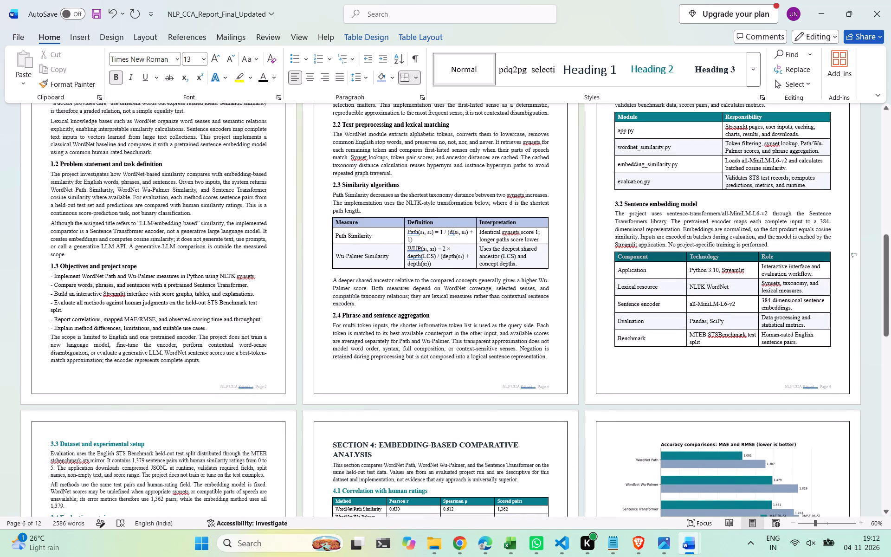
drag(788, 254, 802, 254)
click(758, 287)
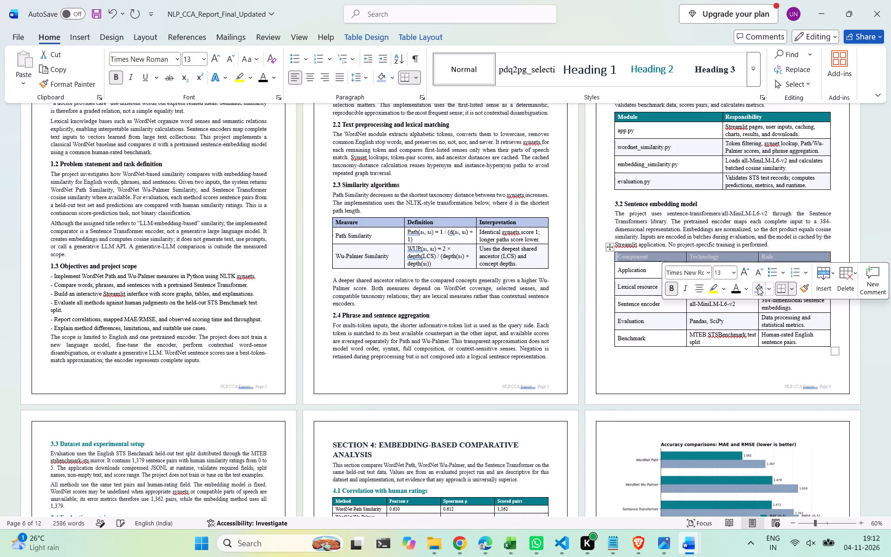
click(734, 288)
scroll(734, 288, down, 4)
scroll(653, 304, down, 5)
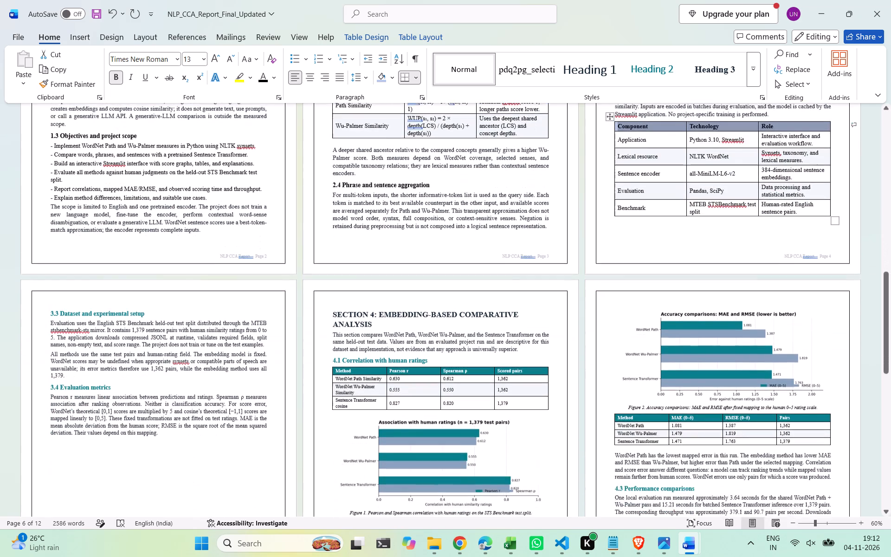
Set the body paragraphs under headings 3.3 Dataset and experimental setup and 3.4 Evaluation metrics to font size 13.
scroll(243, 290, down, 4)
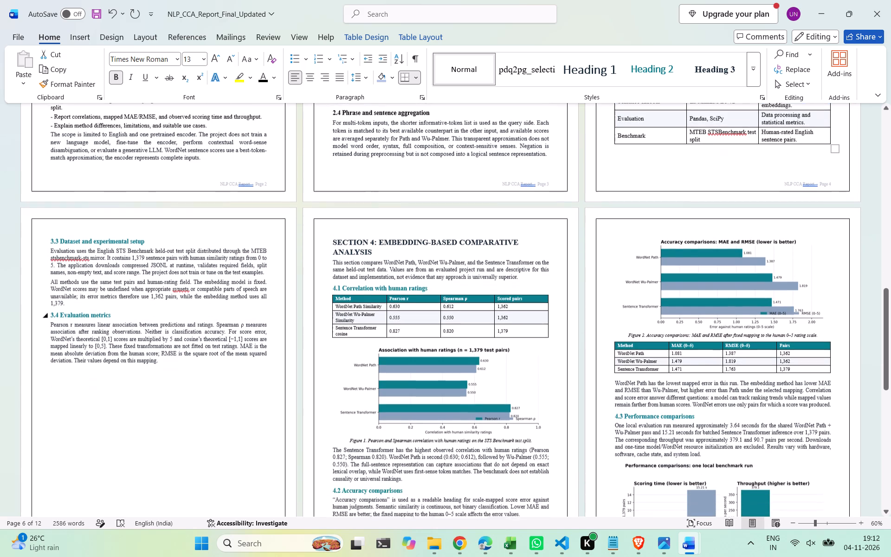
drag(72, 287, 47, 270)
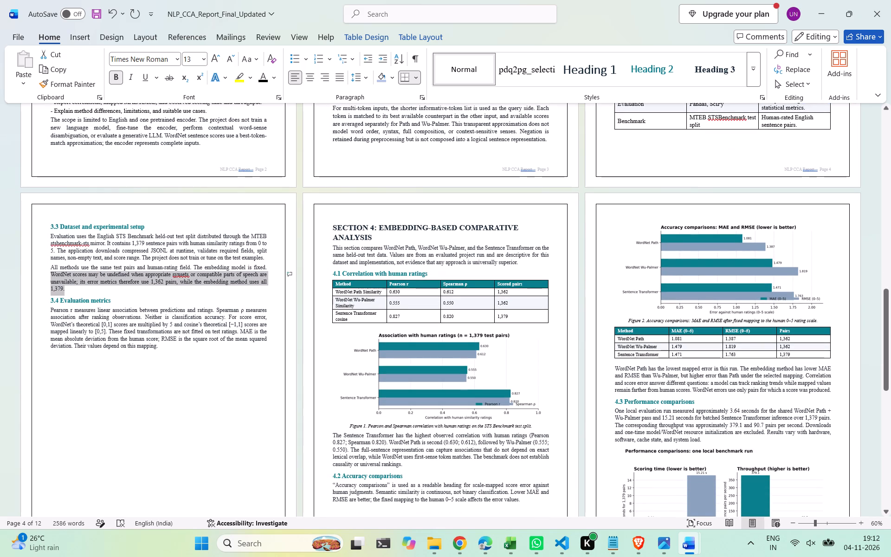
drag(47, 270, 46, 235)
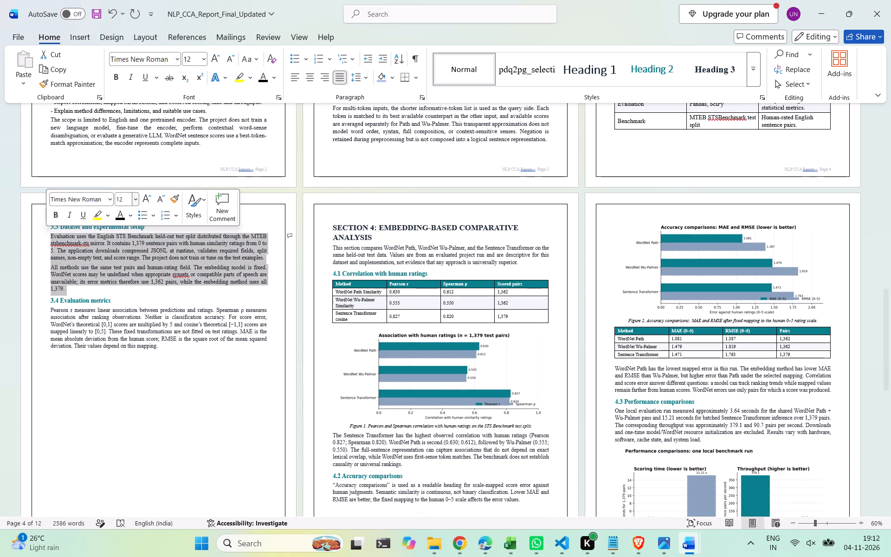
click(124, 198)
text(13)
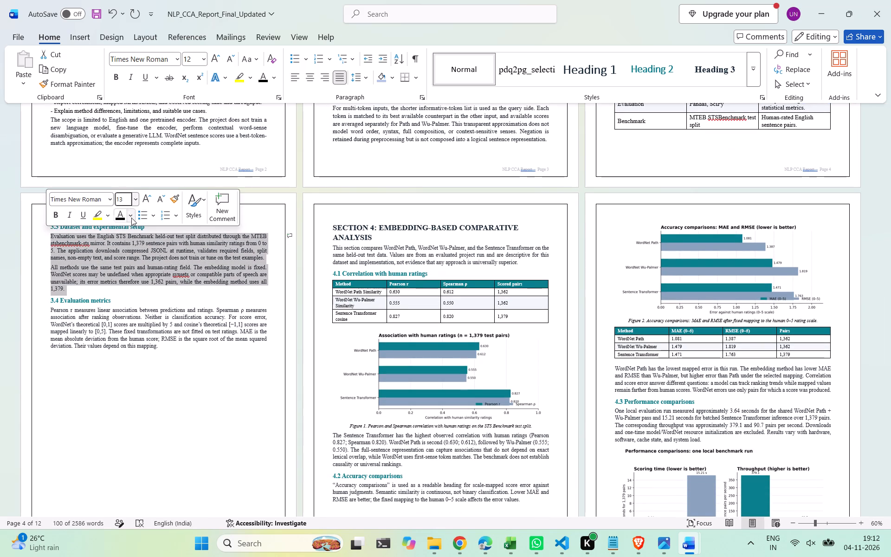
key(Return)
drag(167, 359, 53, 325)
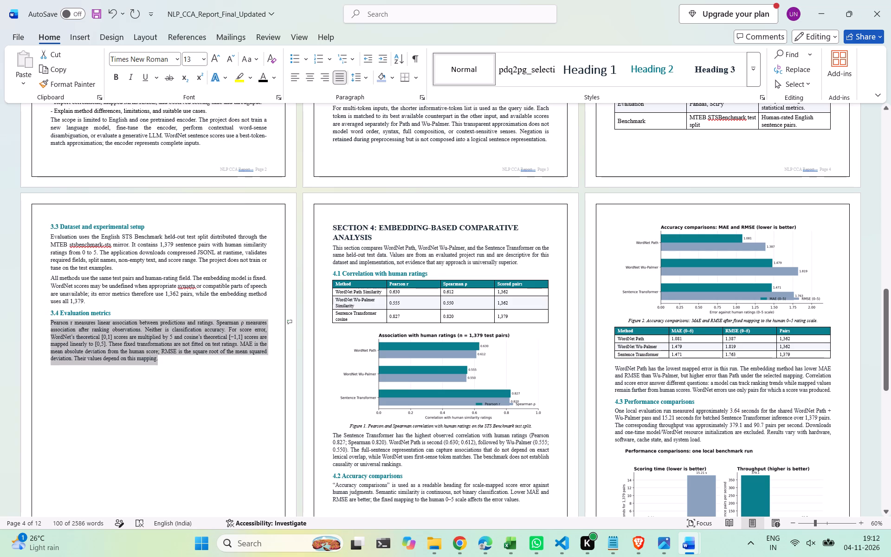
drag(53, 325, 51, 323)
click(127, 287)
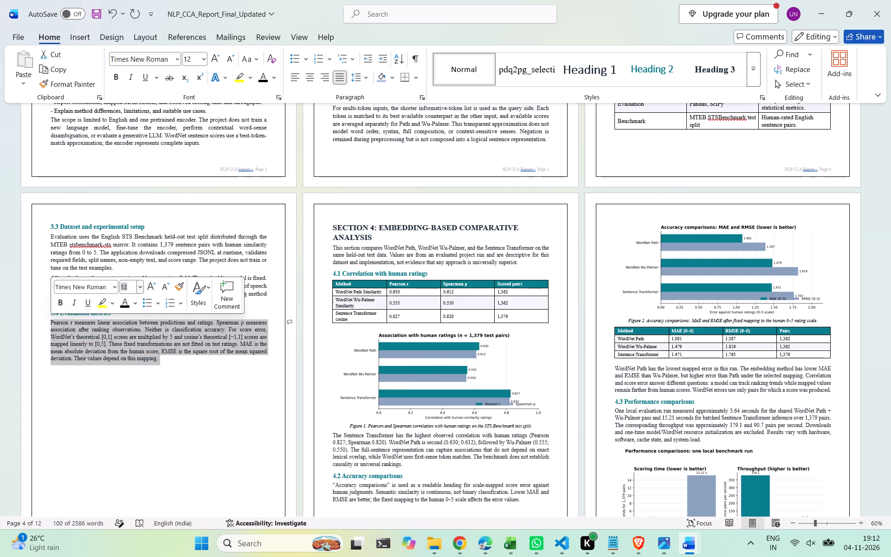
text(13)
key(Return)
click(184, 366)
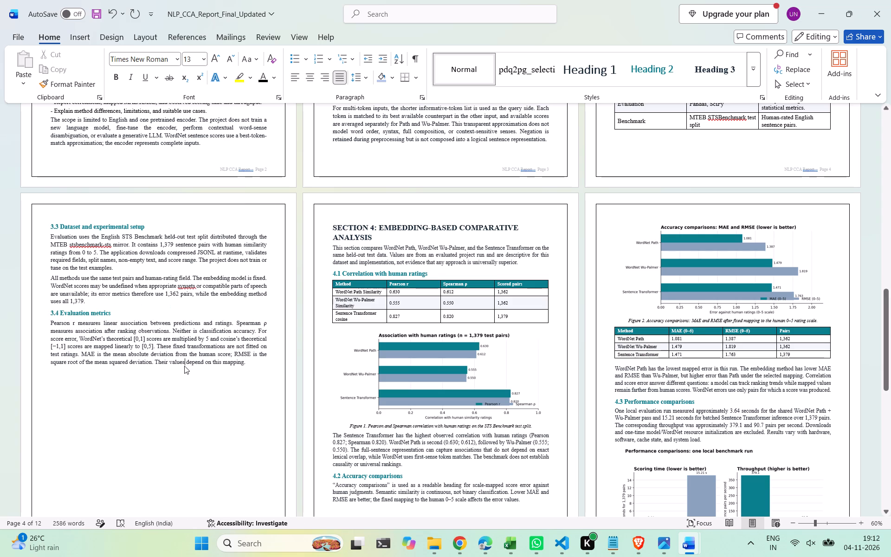
Change the font colour of subheadings 3.3 Dataset and experimental setup and 3.4 Evaluation metrics to black.
drag(149, 229, 45, 226)
click(116, 209)
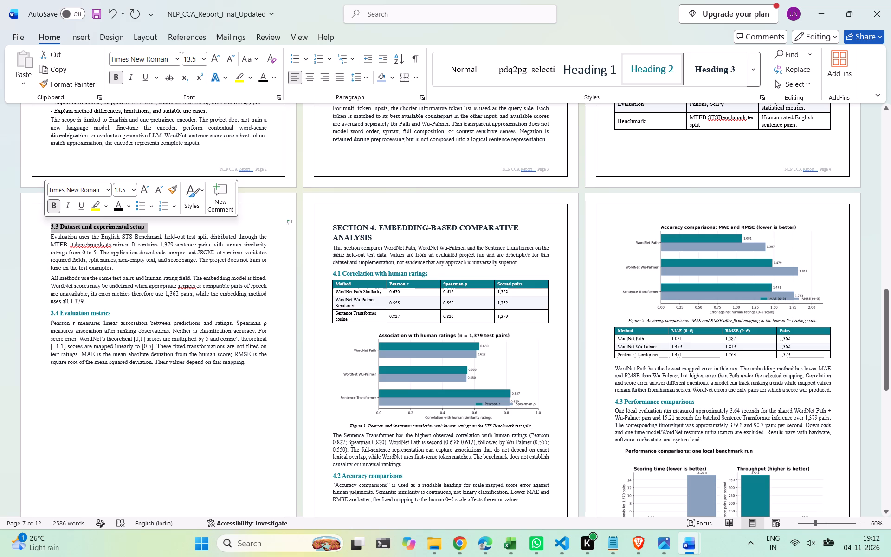
drag(121, 311, 46, 314)
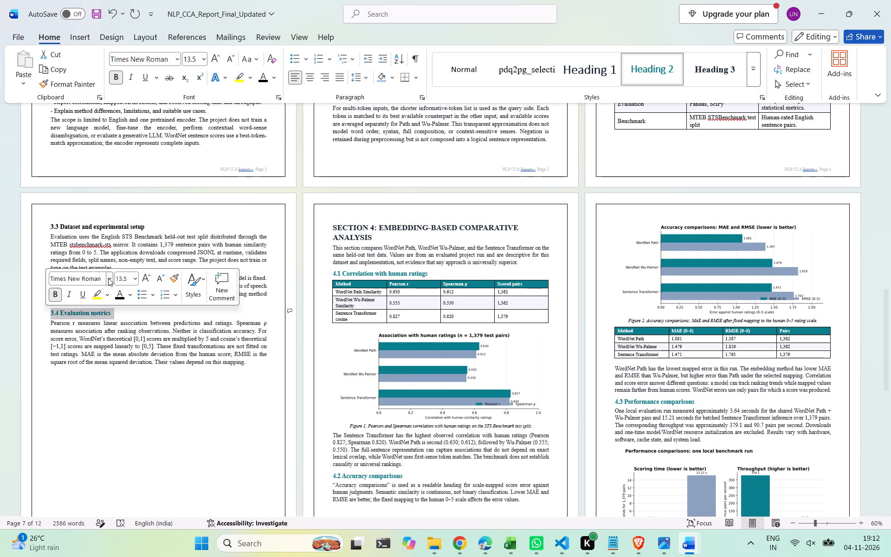
click(119, 296)
click(134, 317)
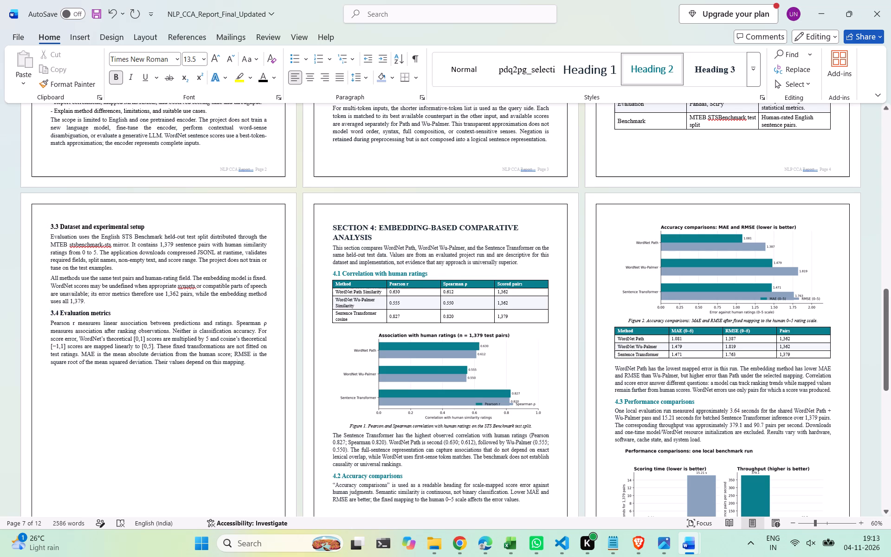
Change the font colour of subheading 4.1 Correlation with human ratings to black.
scroll(147, 307, up, 1)
drag(427, 291, 398, 288)
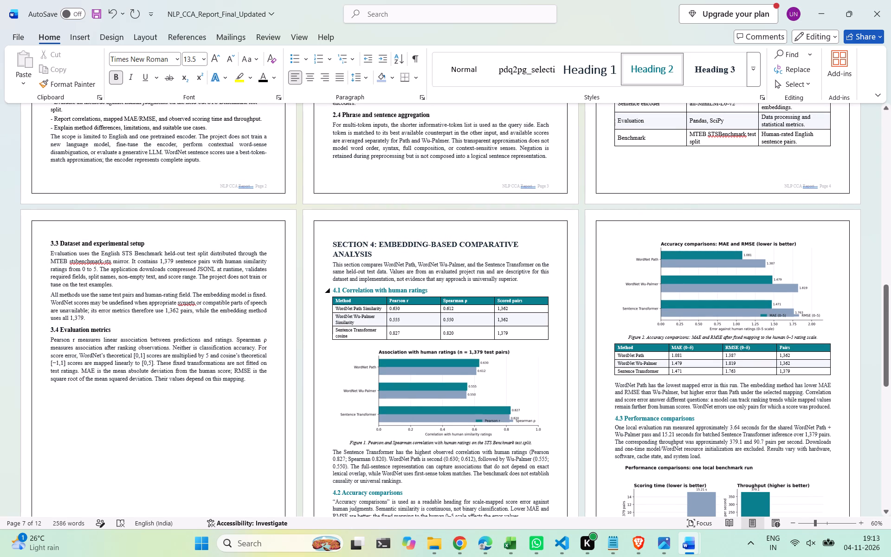
drag(398, 288, 331, 288)
click(403, 270)
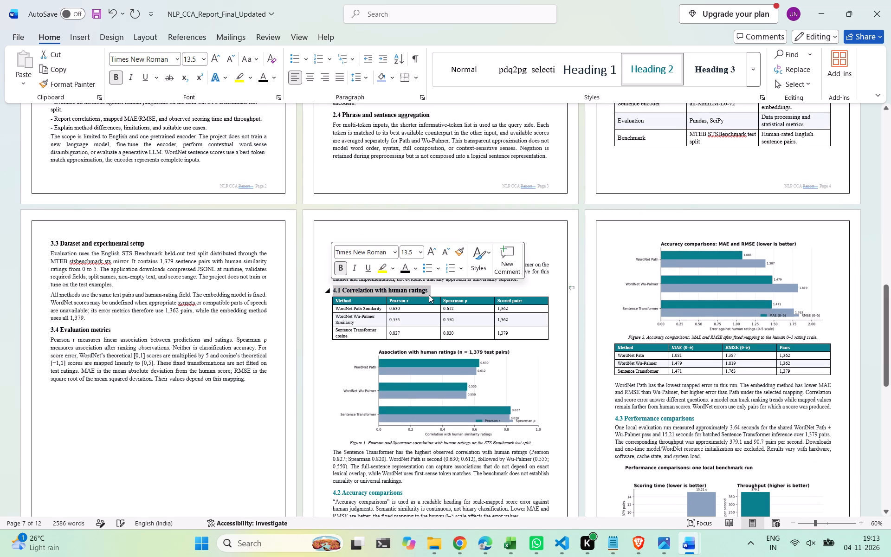
click(431, 291)
Set the introductory paragraph under the Section 4 heading to font size 13.
drag(526, 283, 482, 283)
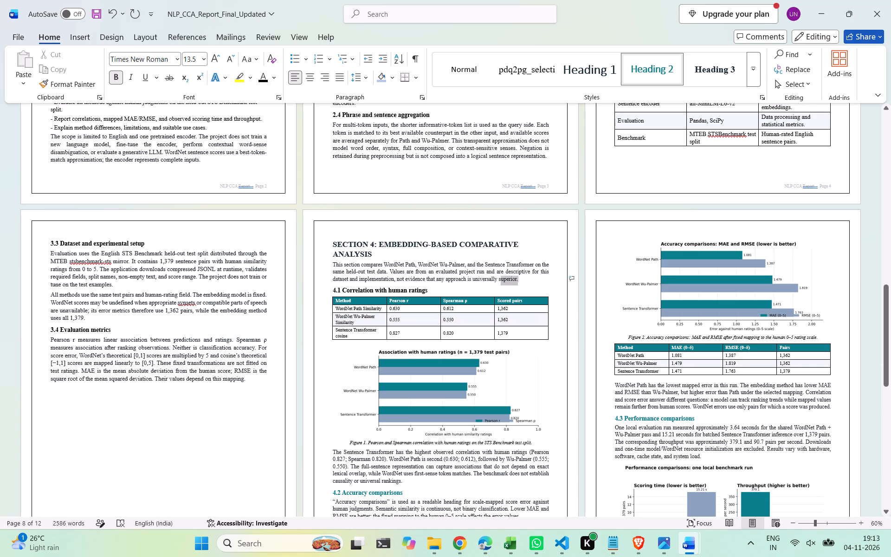
drag(482, 283, 323, 266)
click(402, 232)
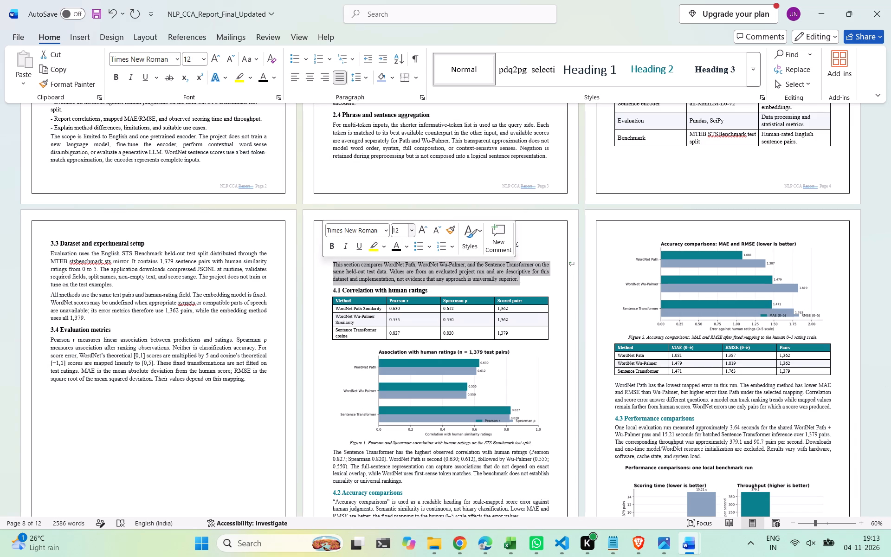
text(13)
key(Return)
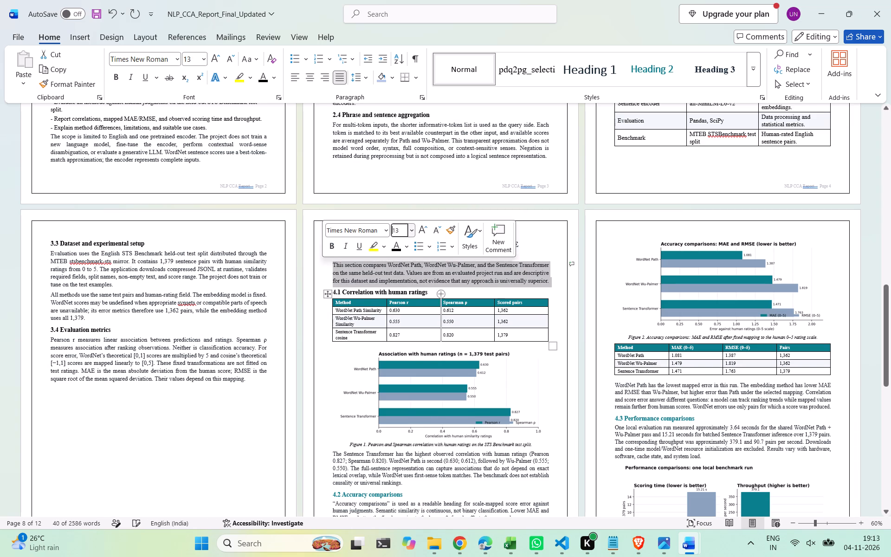
Set the whole Method/Pearson r/Spearman ρ/Scored pairs table under 4.1 to font size 13.
scroll(429, 301, down, 2)
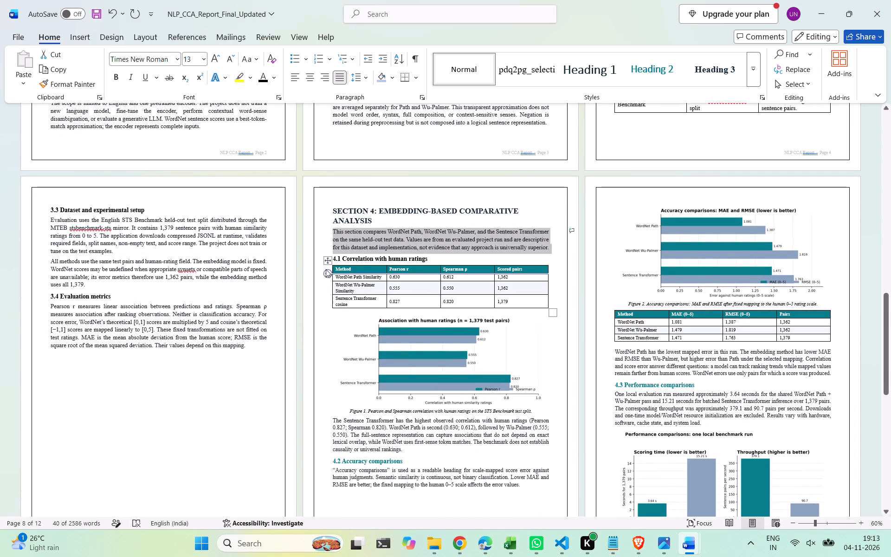
drag(337, 268, 345, 271)
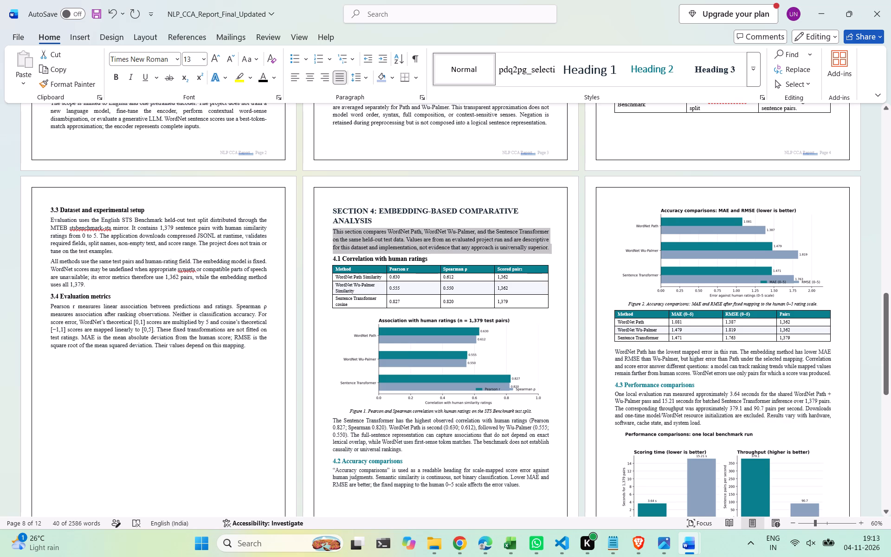
drag(345, 271, 515, 308)
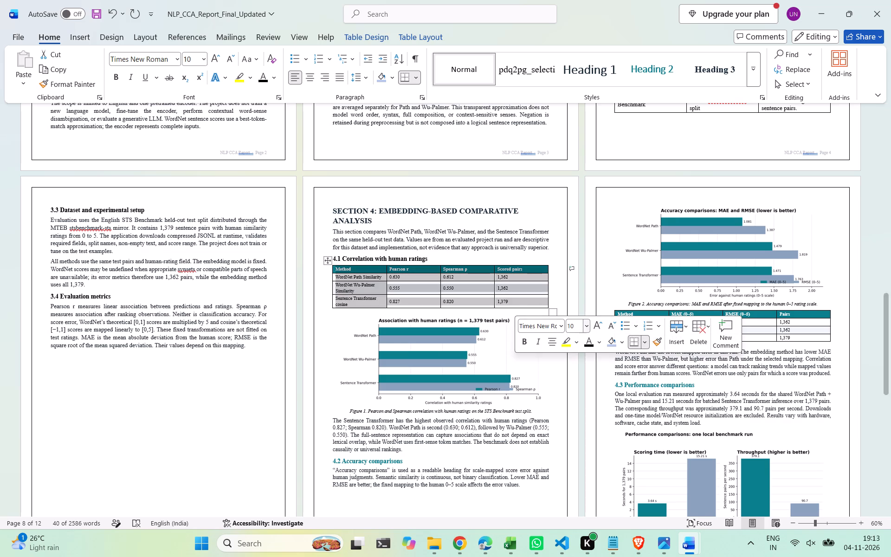
click(575, 328)
key(1)
key(3)
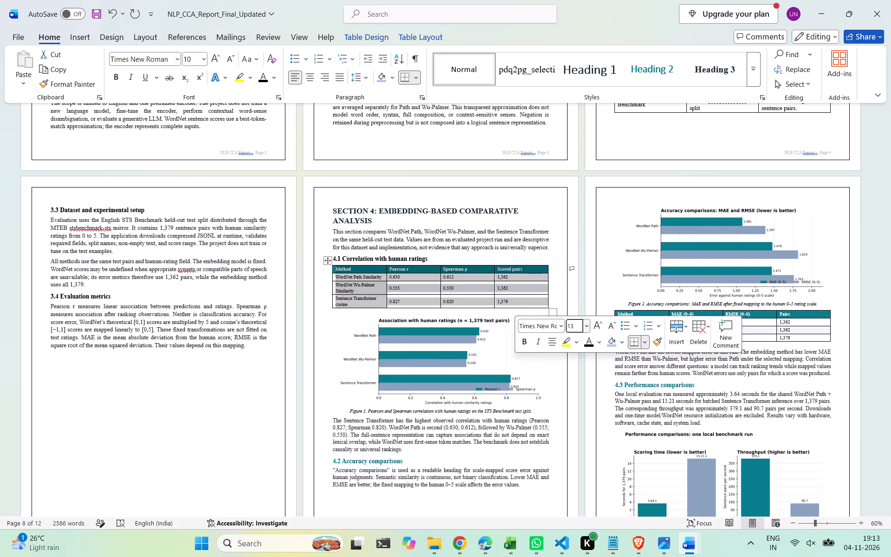
key(Return)
Make the header row text of the 4.1 correlation table black and shade that row light blue.
click(406, 269)
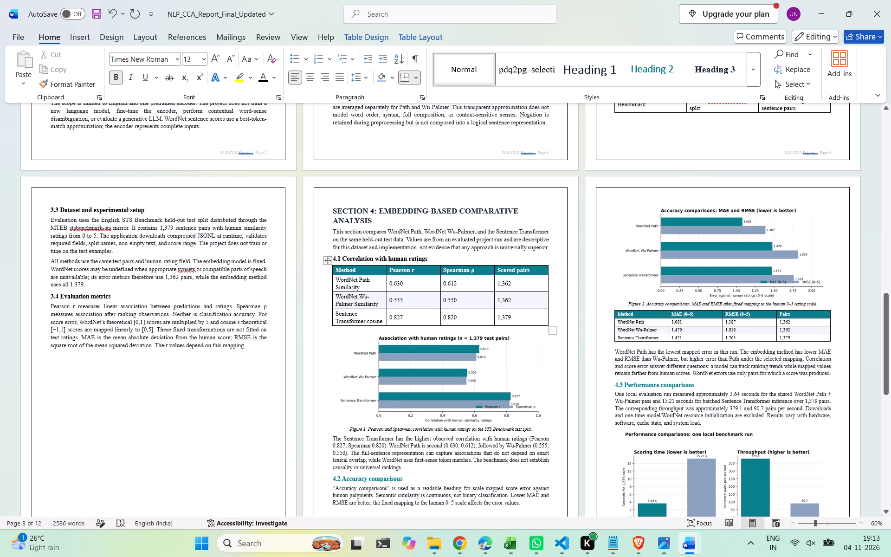
click(335, 269)
click(338, 270)
drag(337, 269, 529, 272)
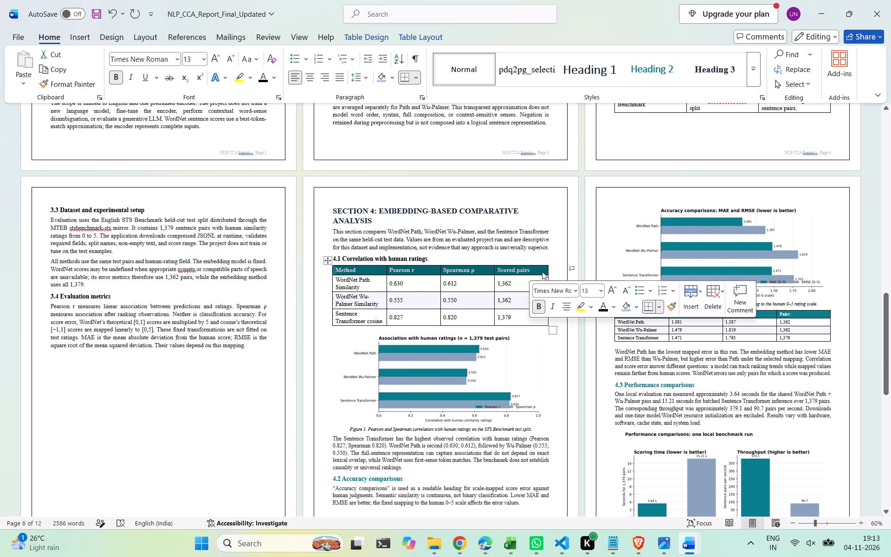
click(605, 307)
click(628, 308)
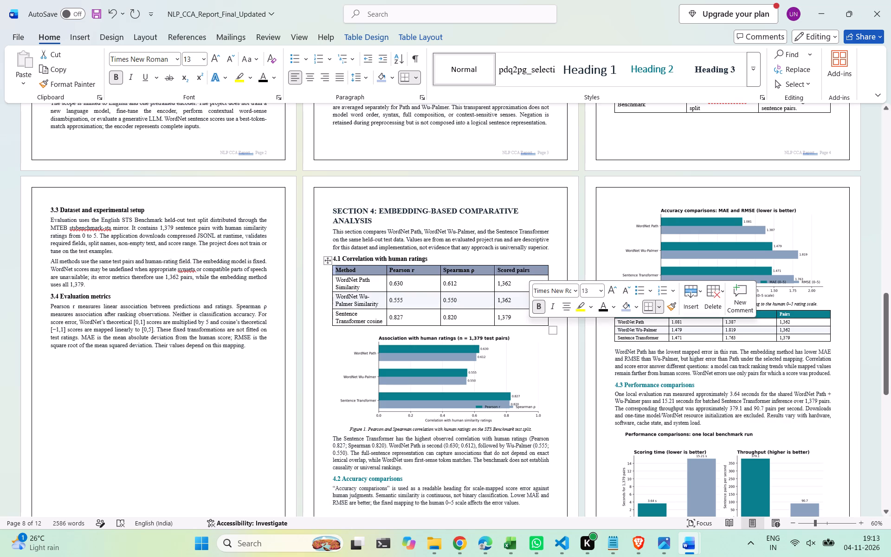
click(331, 362)
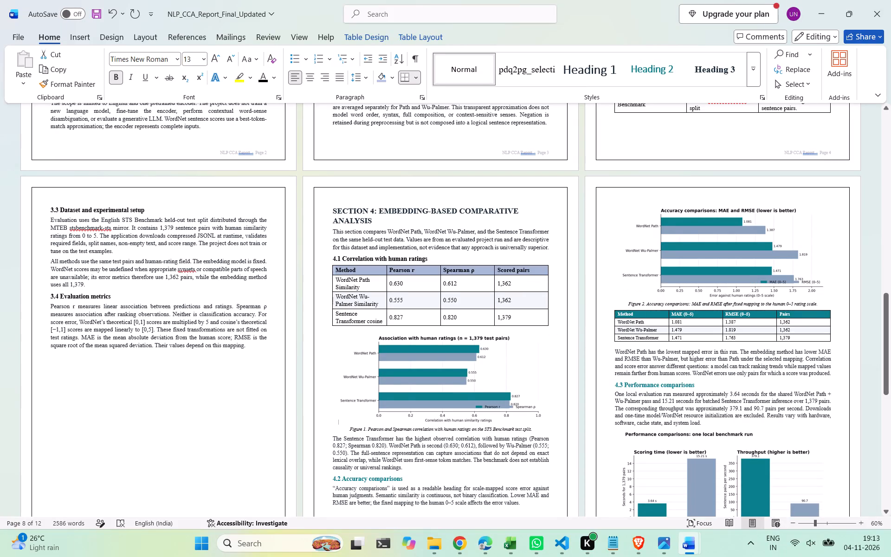
Set the paragraph below the Figure 1 caption, starting "The Sentence Transformer has the highest", to font size 13.
scroll(331, 362, down, 7)
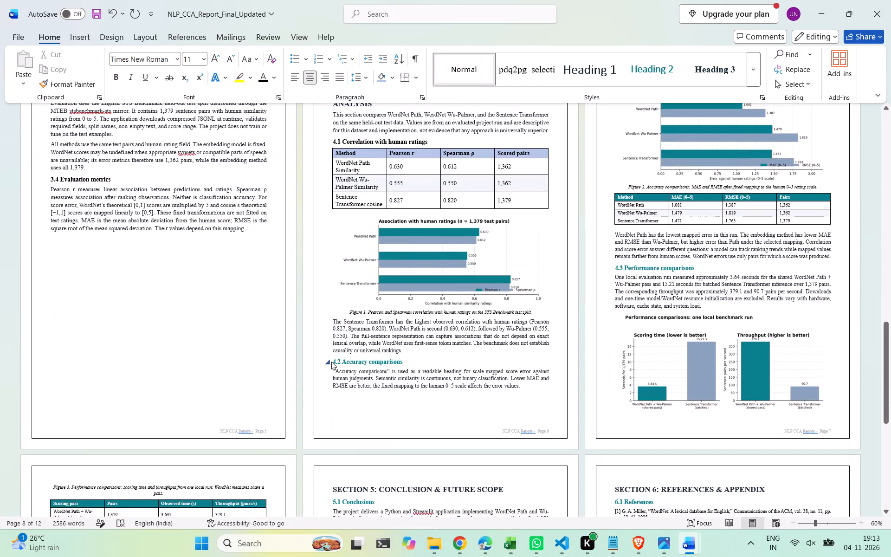
drag(408, 350, 387, 343)
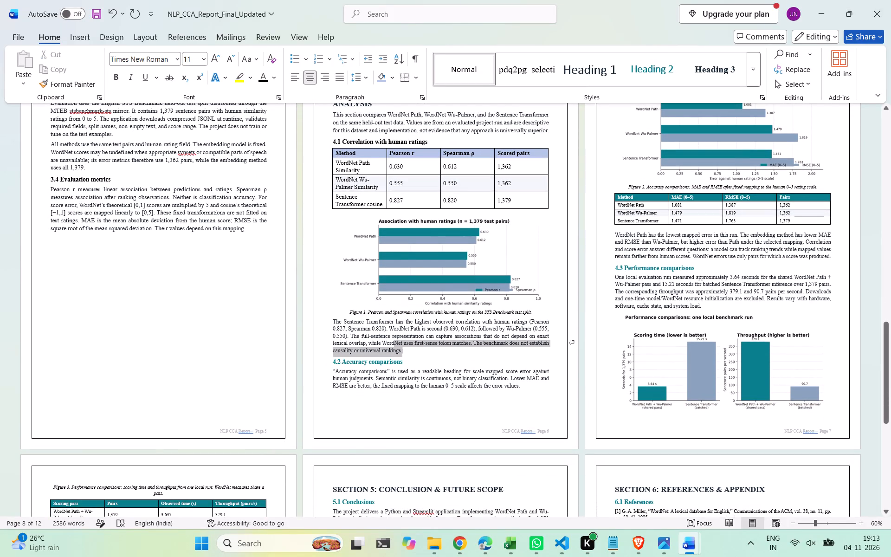
drag(387, 343, 328, 324)
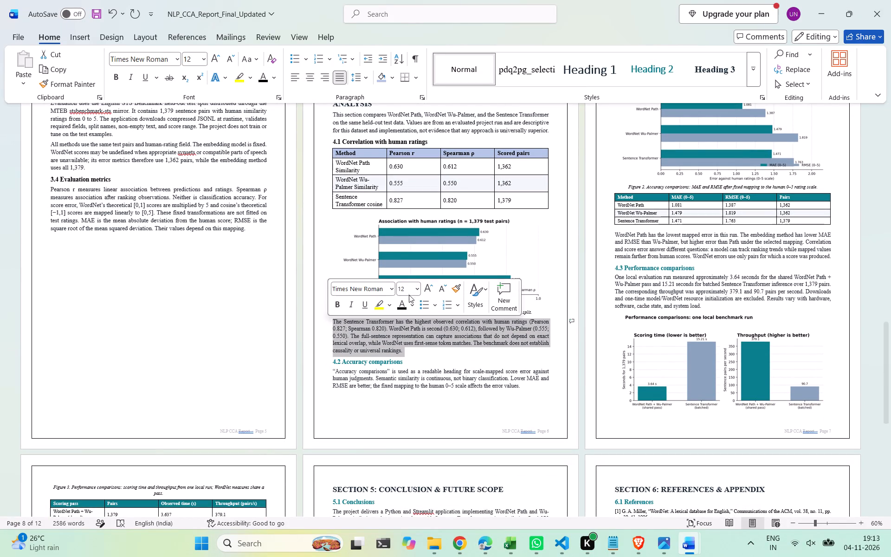
click(408, 289)
text(13)
key(Return)
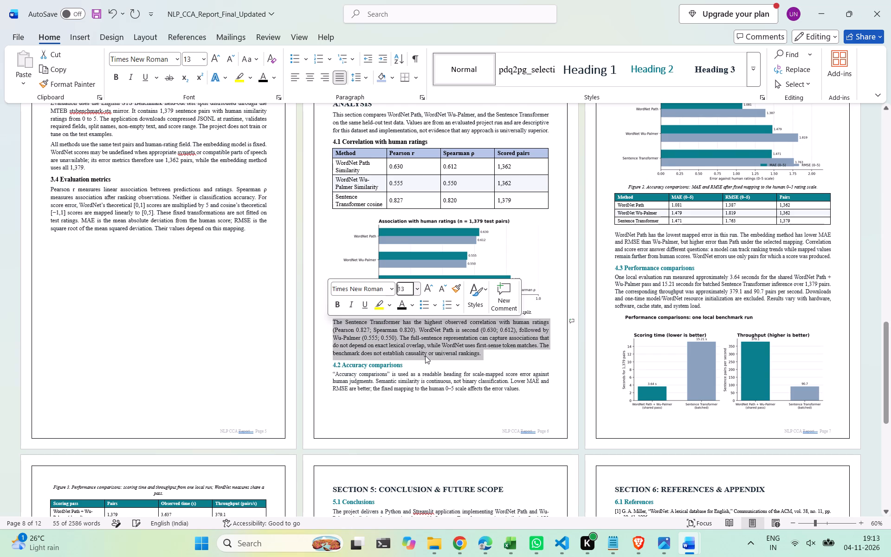
Change the font colour of subheading 4.2 Accuracy comparisons to black.
scroll(481, 356, down, 2)
drag(405, 331, 327, 329)
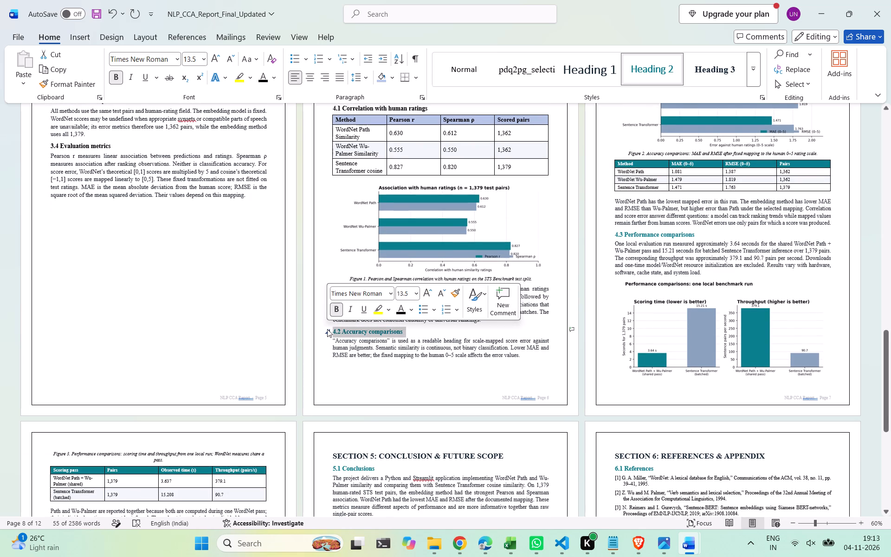
click(401, 312)
Set the body paragraph under heading 4.2 Accuracy comparisons to font size 13.
drag(527, 359, 525, 359)
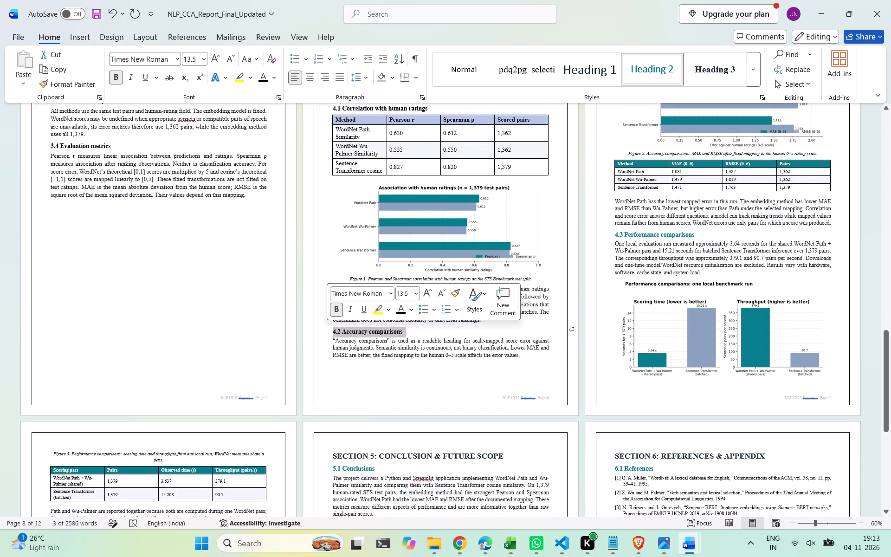
drag(525, 359, 329, 341)
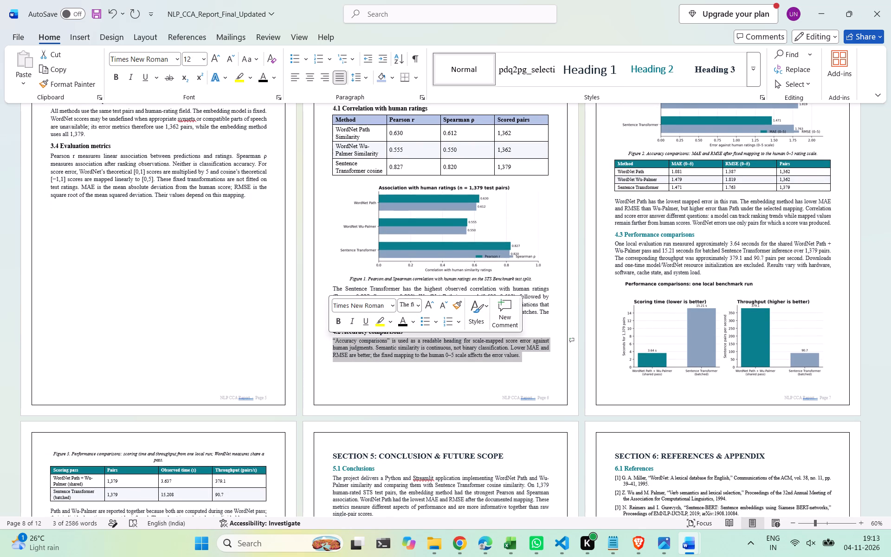
click(405, 305)
text(136)
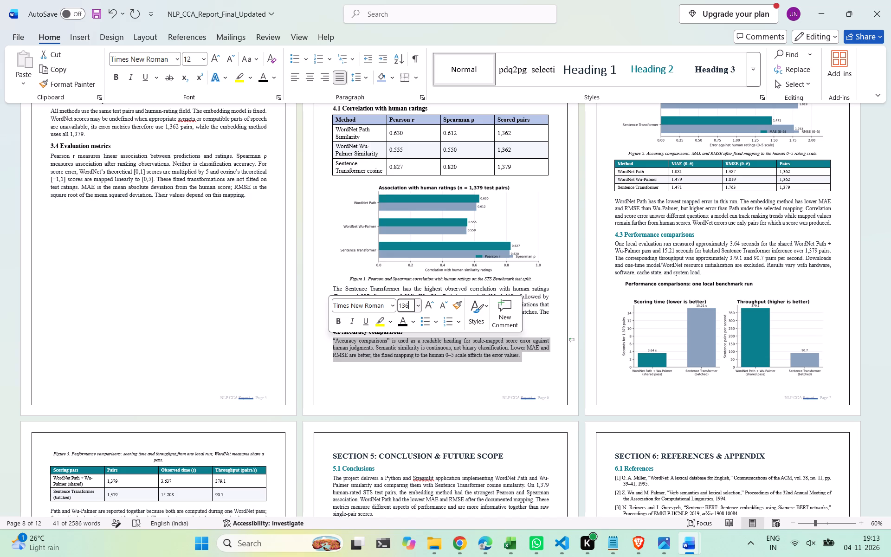
key(BackSpace)
key(Return)
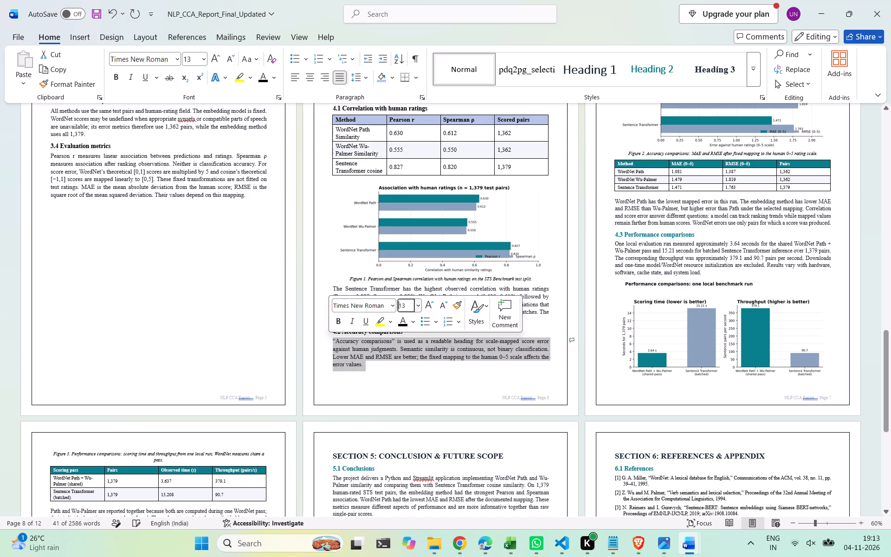
click(426, 374)
Set the Figure 1 caption under the correlation chart to font size 11.
scroll(420, 339, up, 2)
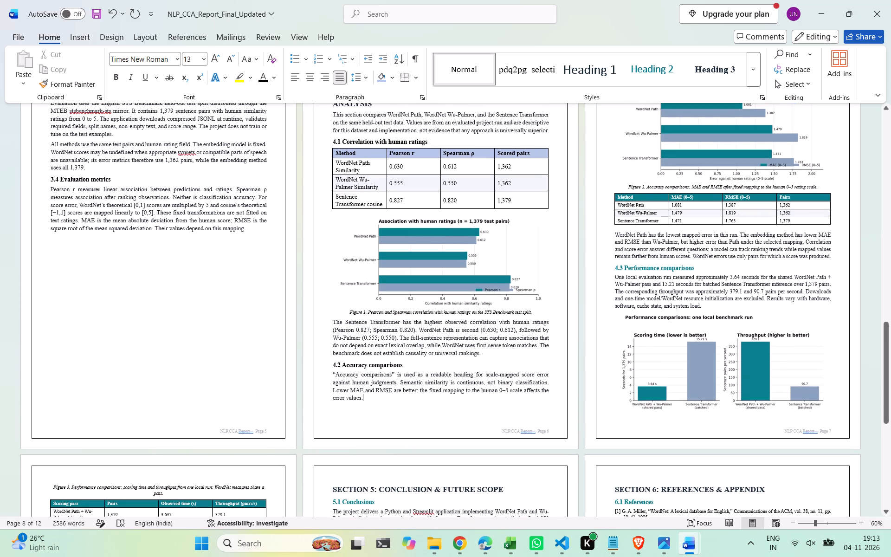
drag(535, 312, 350, 316)
click(432, 279)
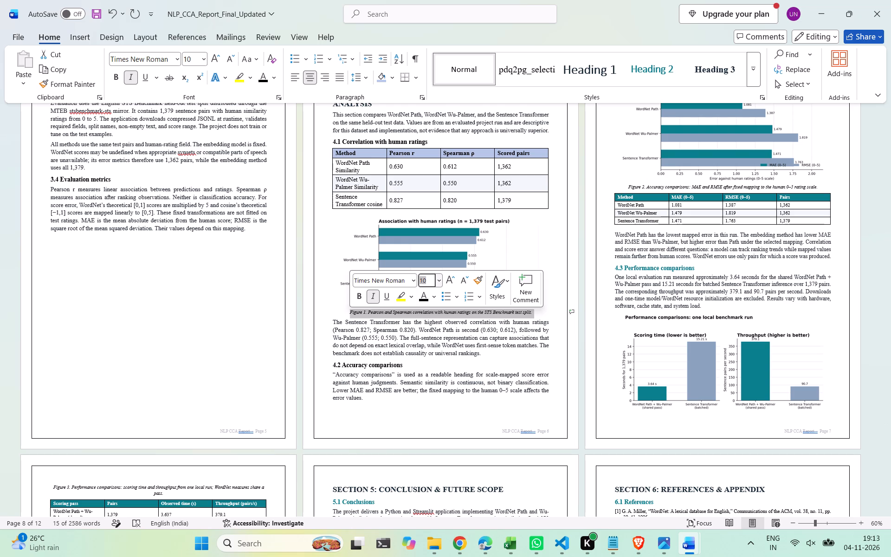
text(11)
key(Return)
click(485, 355)
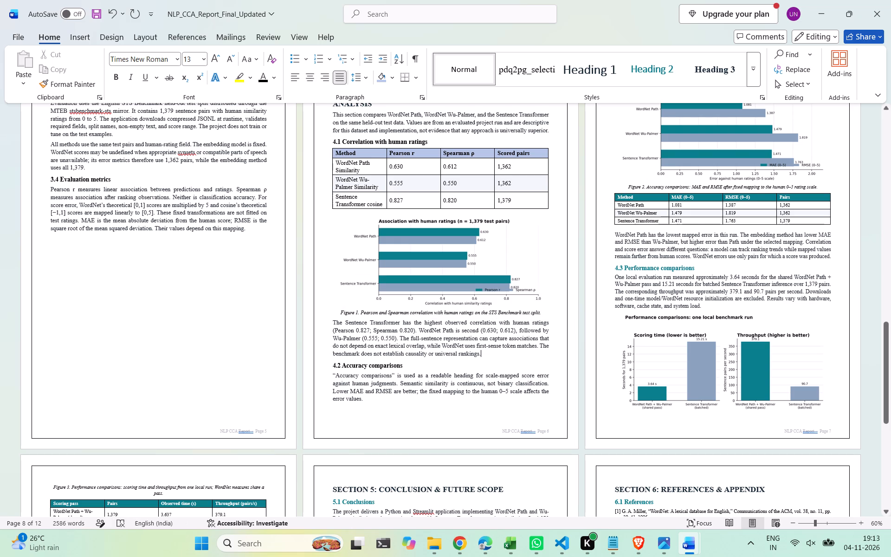
Enlarge the Figure 1 correlation chart slightly, keeping the 4.2 paragraph on the same page.
scroll(445, 318, up, 4)
click(454, 327)
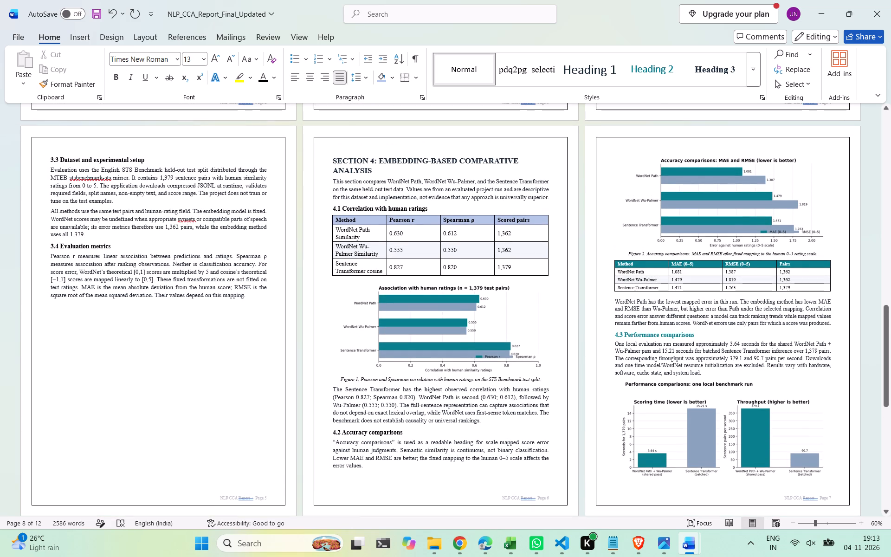
scroll(484, 335, down, 3)
drag(546, 325, 546, 327)
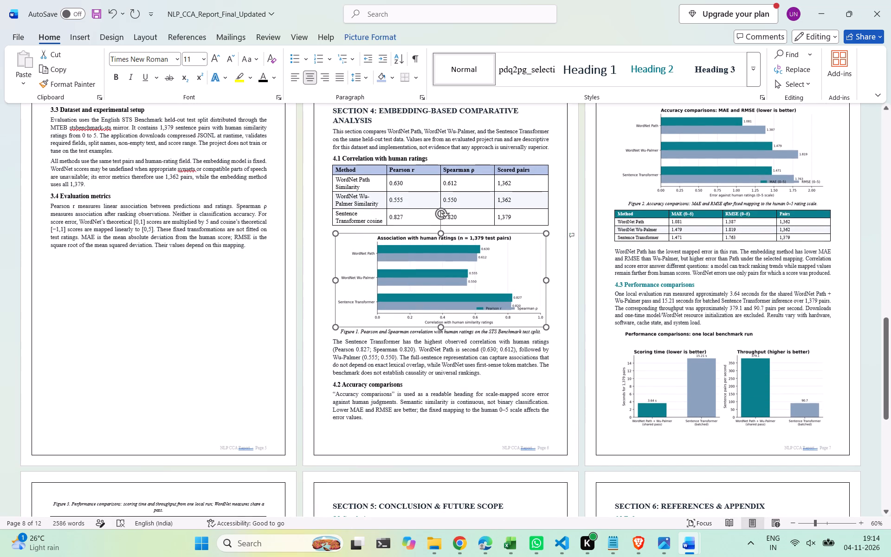
drag(546, 327, 548, 333)
scroll(400, 422, down, 4)
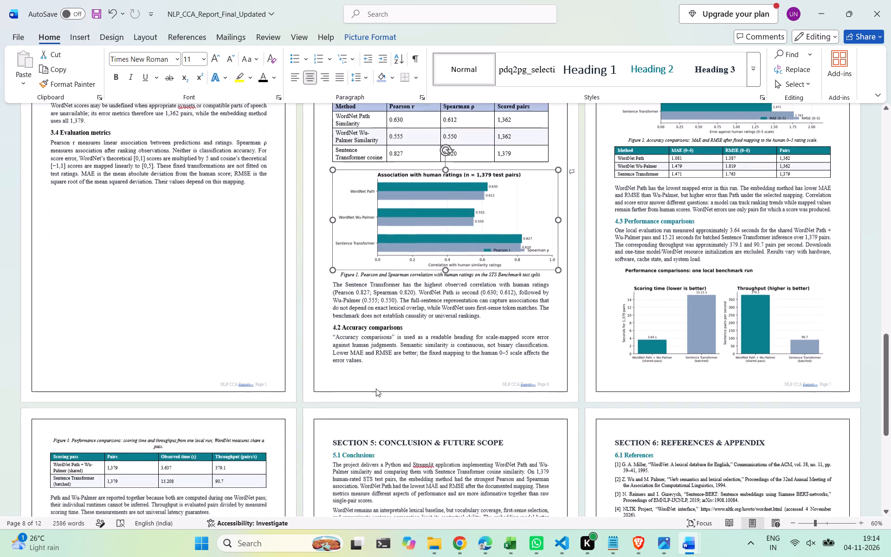
click(381, 361)
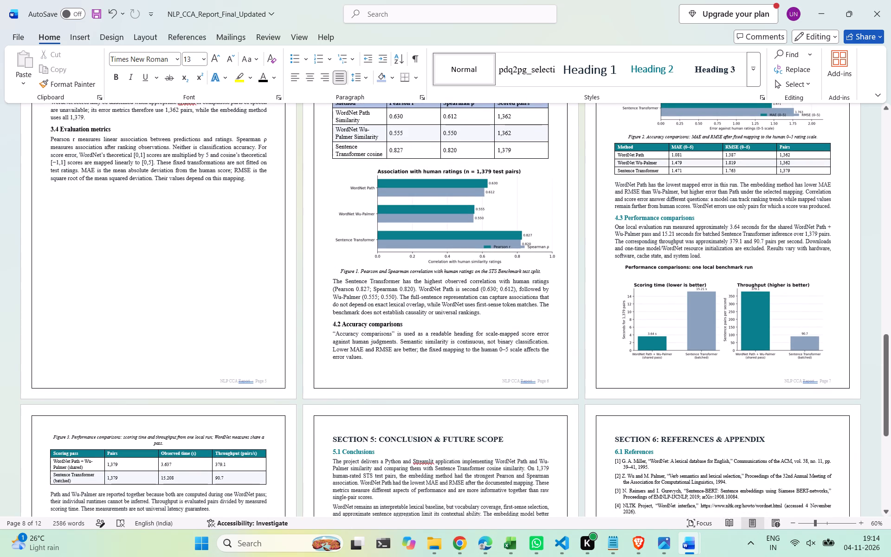
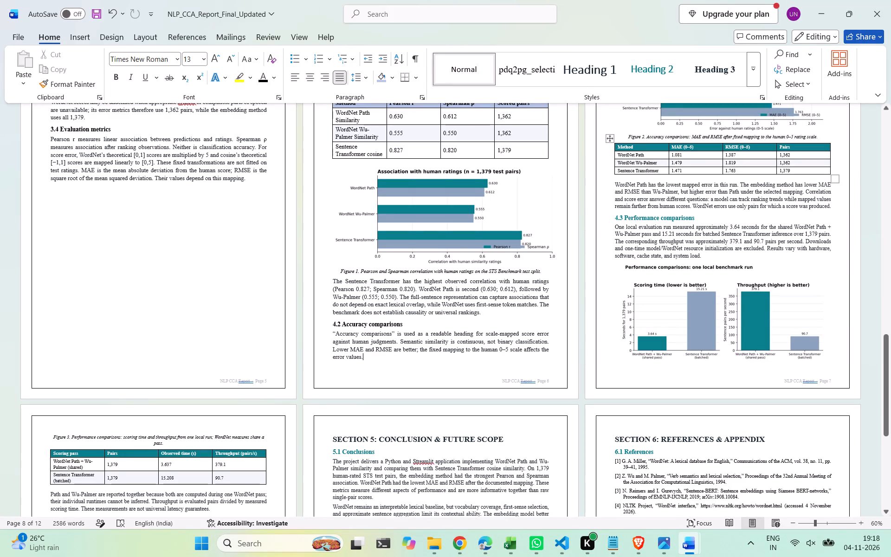
Switch to Chrome and search the web in a new tab for "which side of body will heart be there".
key(alt+Tab)
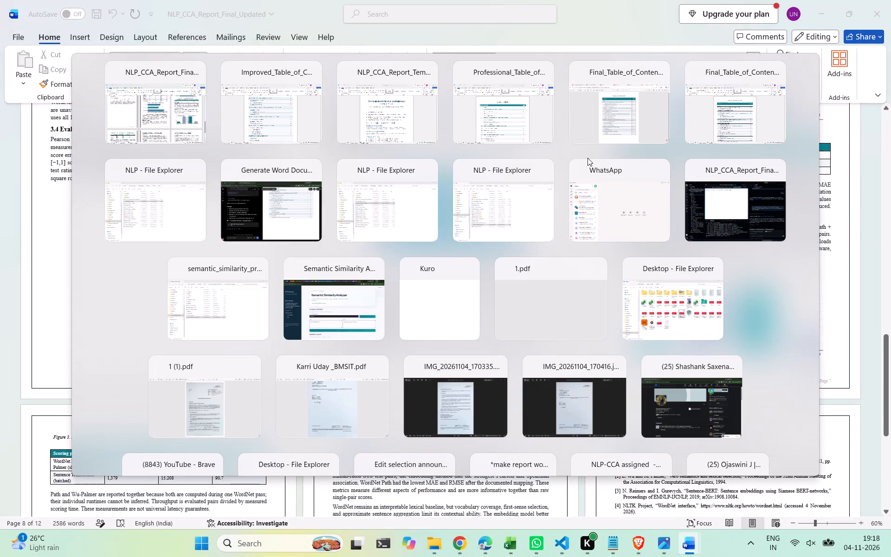
key(alt+Tab)
key(alt+Tab)
key(alt+Tab)
key(alt+Tab)
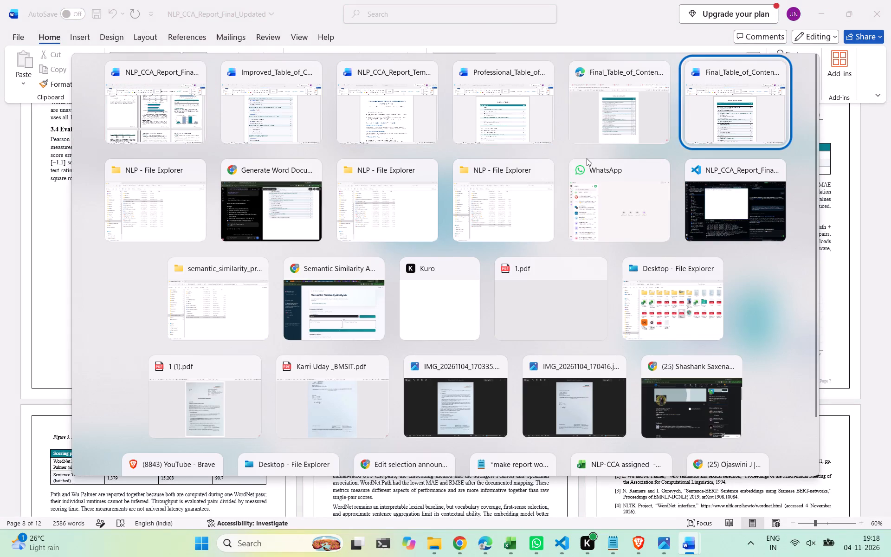
key(alt+Tab)
key(alt+Tab)
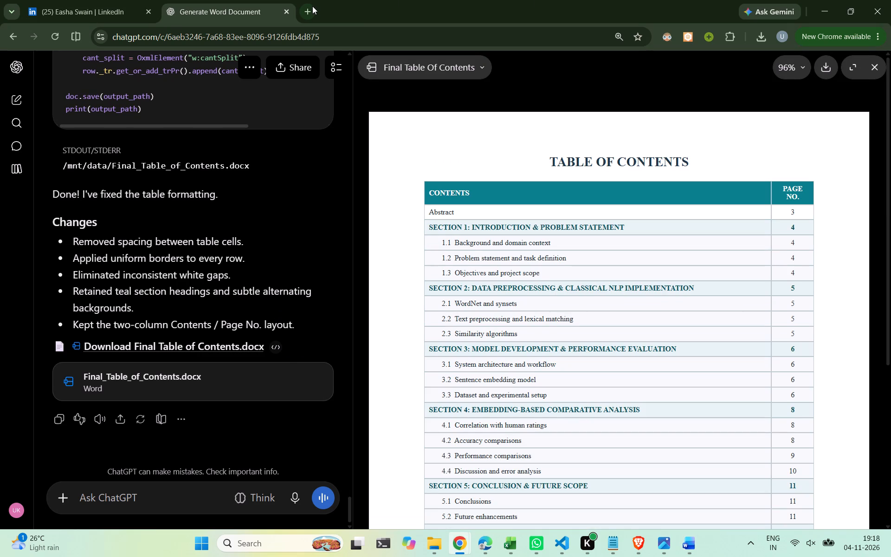
click(312, 6)
text(which side of b)
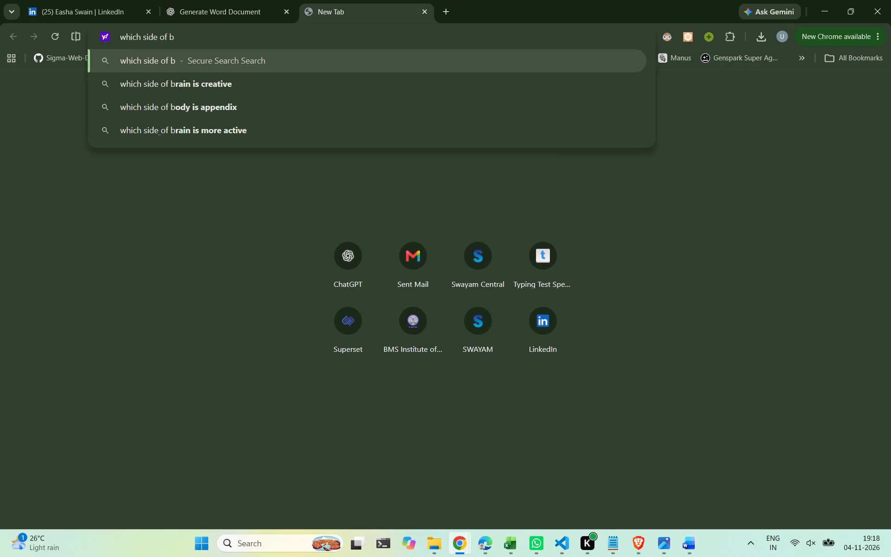
key(o)
text(dy will heart)
key(space)
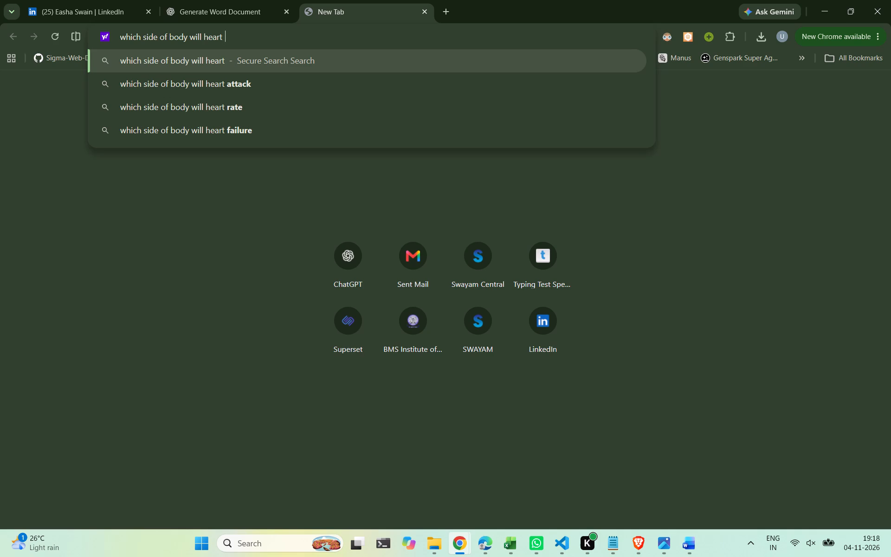
text(be there)
key(Return)
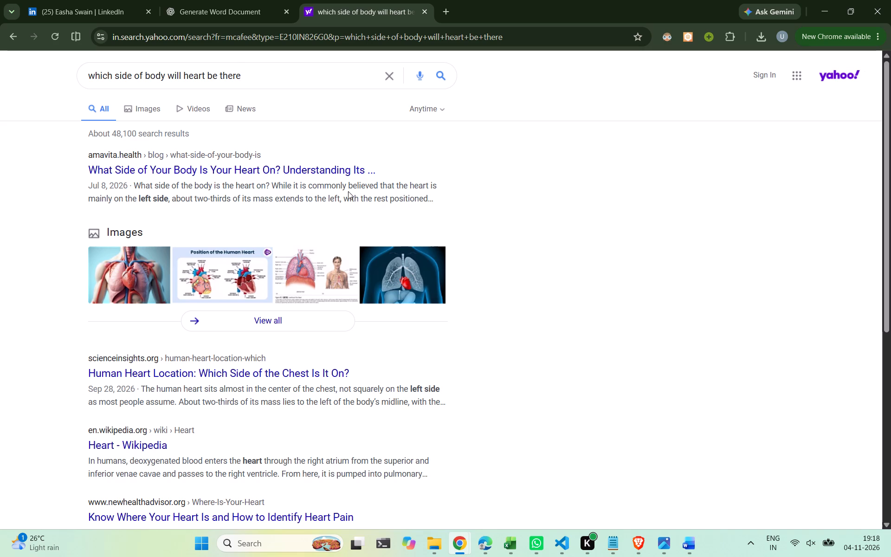
Open the amavita.health article on which side of the body the heart is on, examine its heart location section, and close it.
click(262, 173)
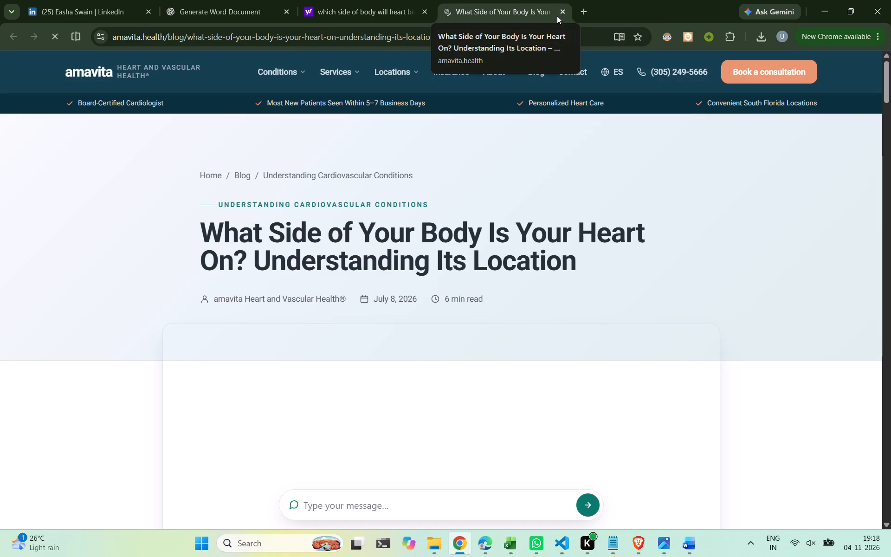
scroll(474, 270, down, 4)
scroll(400, 371, down, 5)
scroll(400, 371, up, 4)
scroll(400, 371, down, 5)
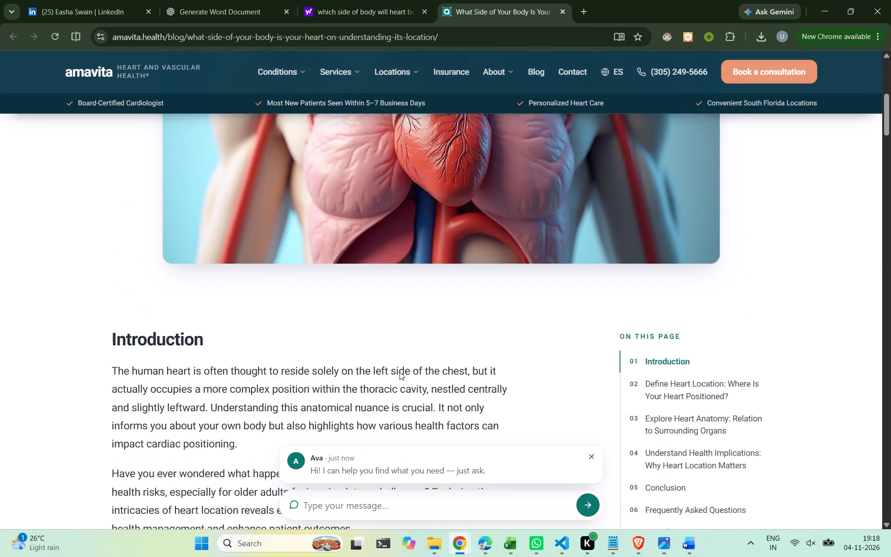
scroll(400, 372, down, 6)
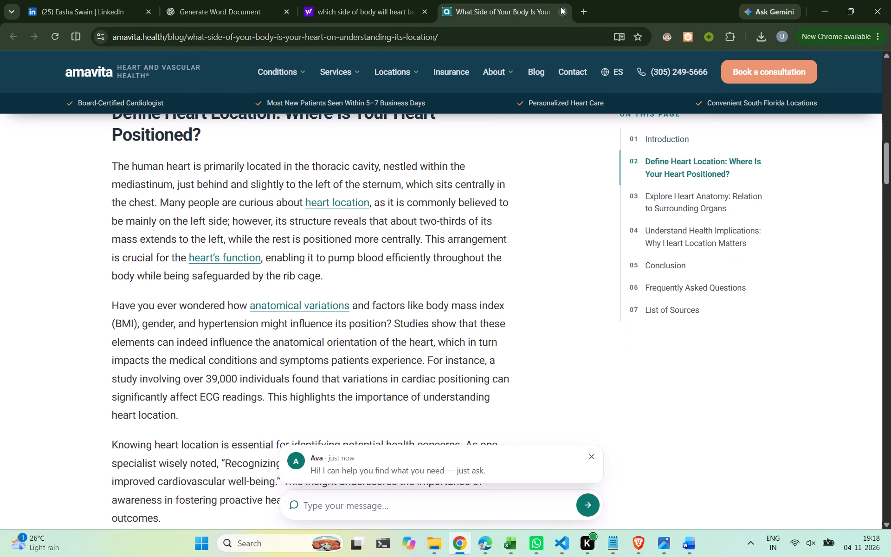
click(565, 12)
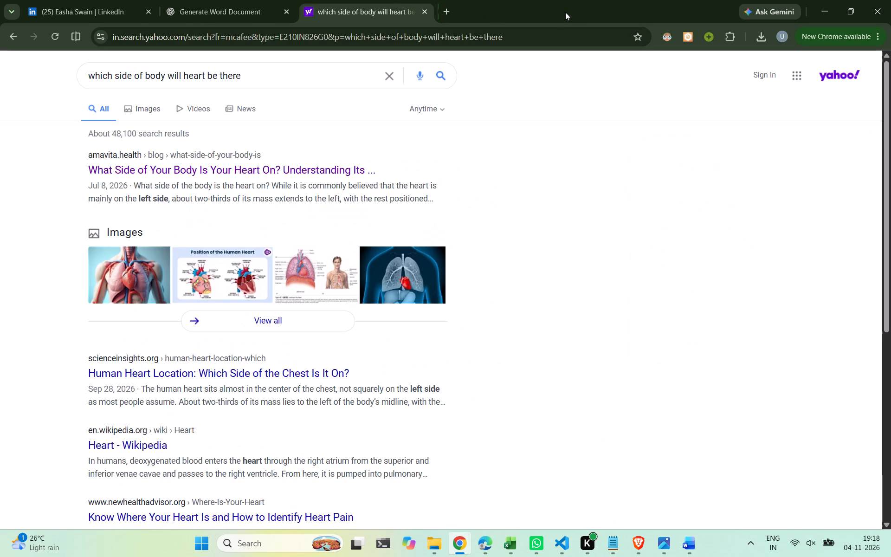
Return to the Word report and enlarge the Figure 2 accuracy comparisons chart slightly, to about the width of the table below it.
key(alt+Tab)
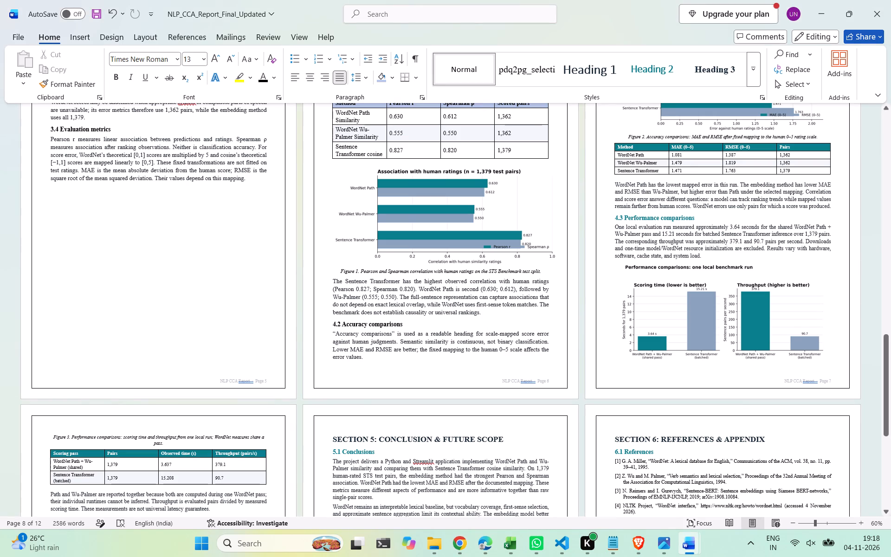
scroll(653, 184, up, 8)
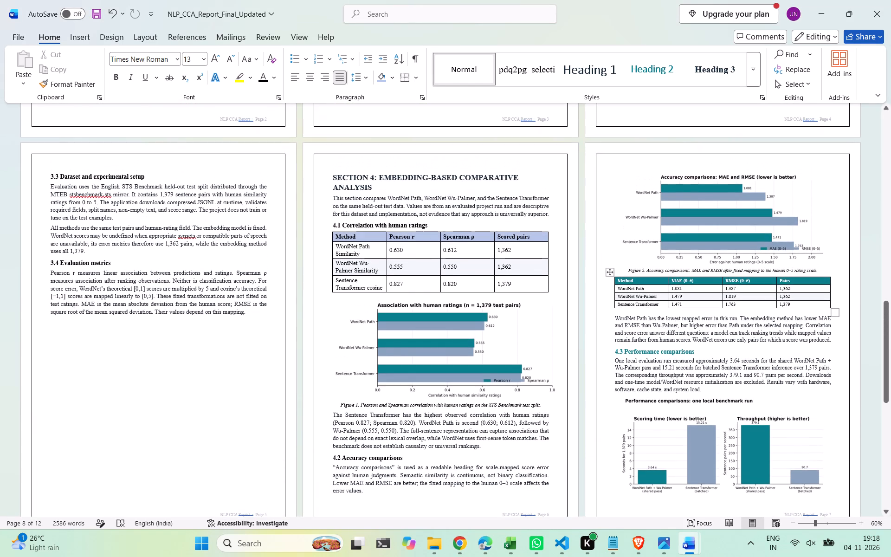
click(751, 222)
scroll(751, 226, down, 8)
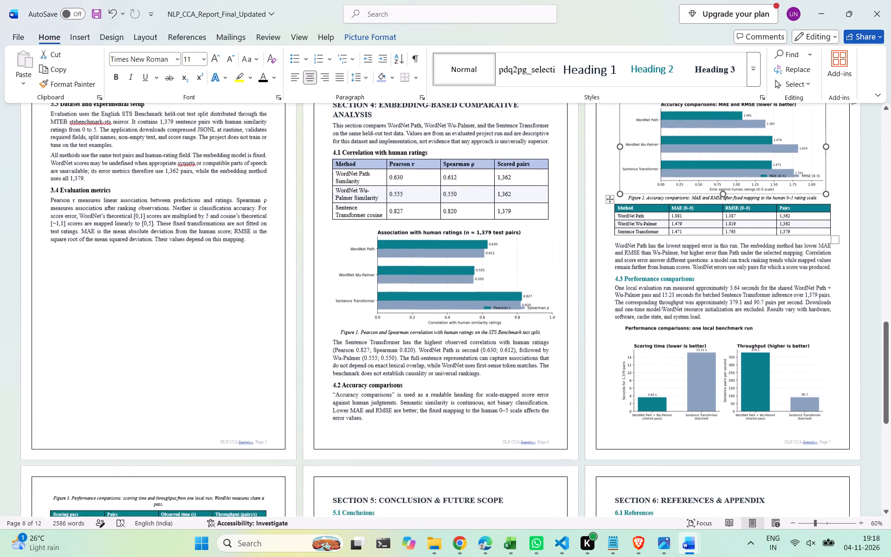
scroll(704, 296, down, 3)
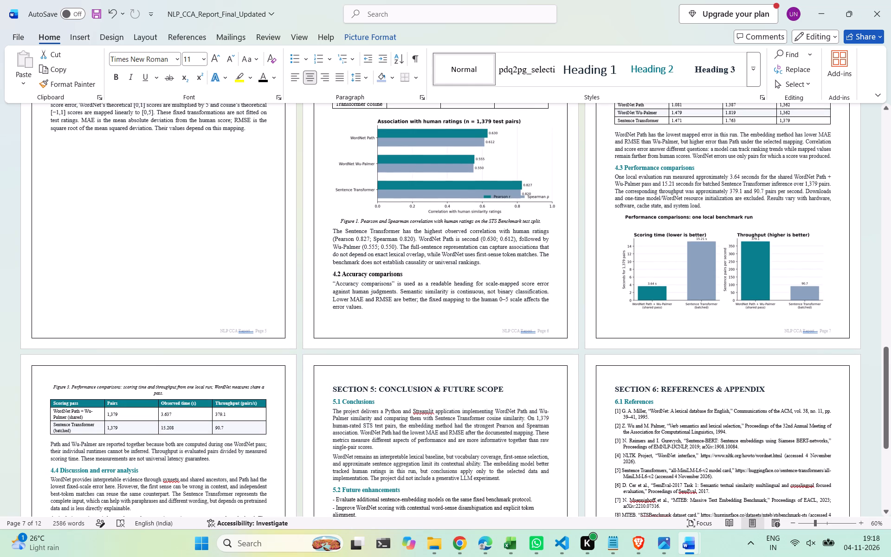
scroll(642, 267, up, 10)
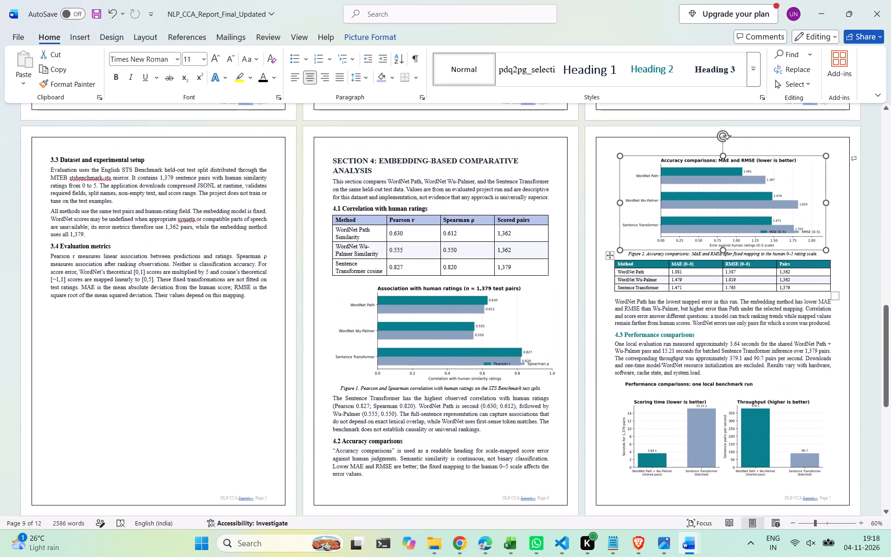
scroll(71, 377, down, 20)
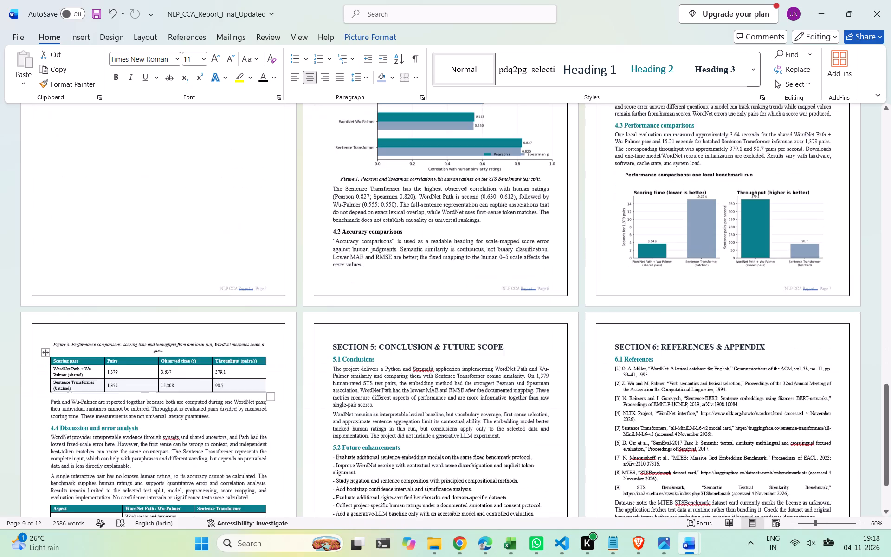
scroll(102, 410, down, 6)
scroll(102, 410, up, 15)
scroll(635, 210, up, 5)
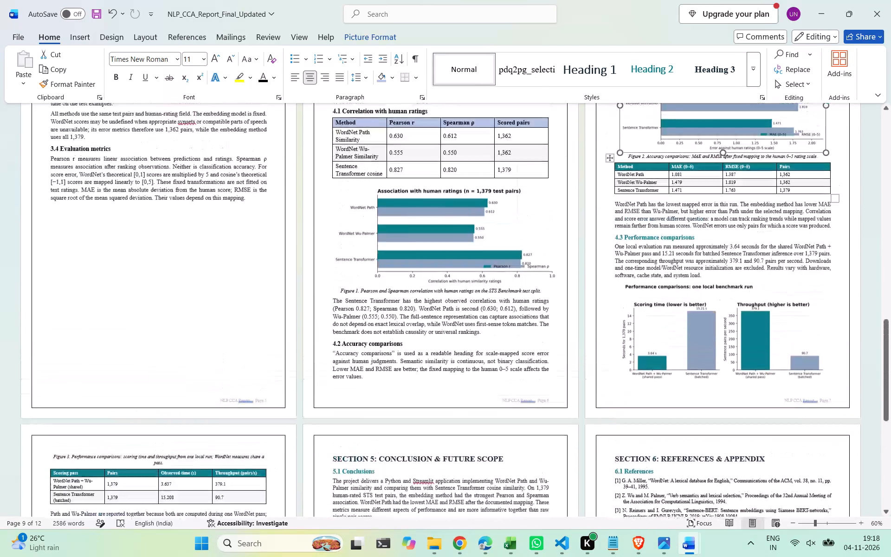
scroll(635, 210, up, 7)
drag(826, 300, 831, 306)
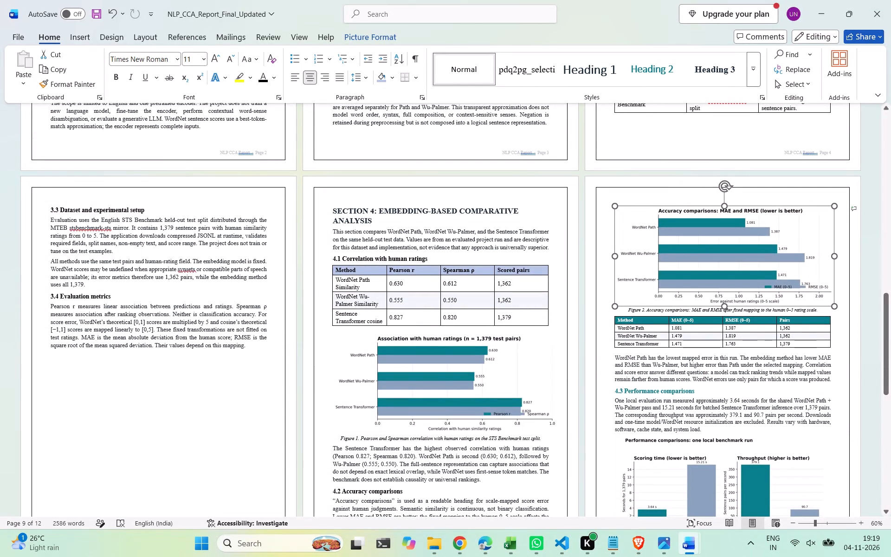
drag(831, 306, 826, 307)
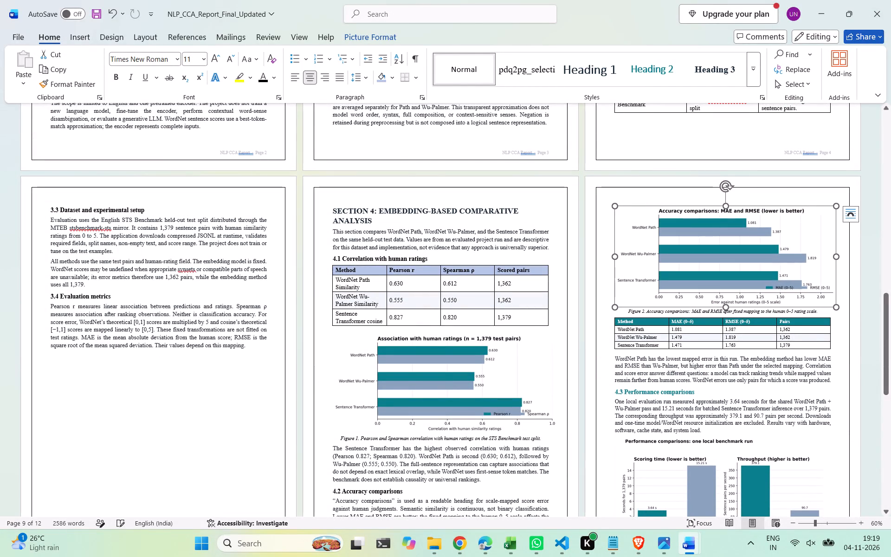
Set the Figure 2 caption under the accuracy comparisons chart to font size 11.
drag(820, 311, 625, 310)
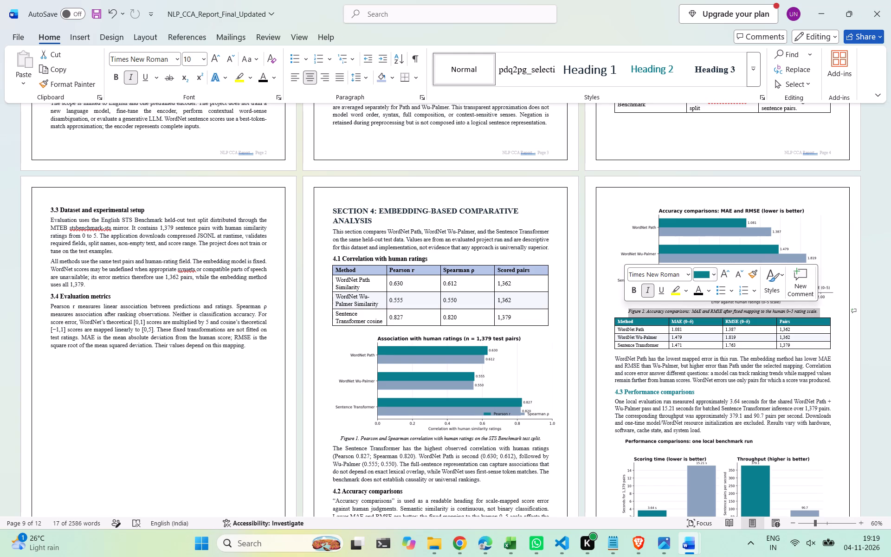
click(703, 277)
text(11)
key(Return)
Set all text in the MAE and RMSE table below Figure 2 to font size 13.
scroll(710, 329, down, 2)
drag(836, 311, 748, 312)
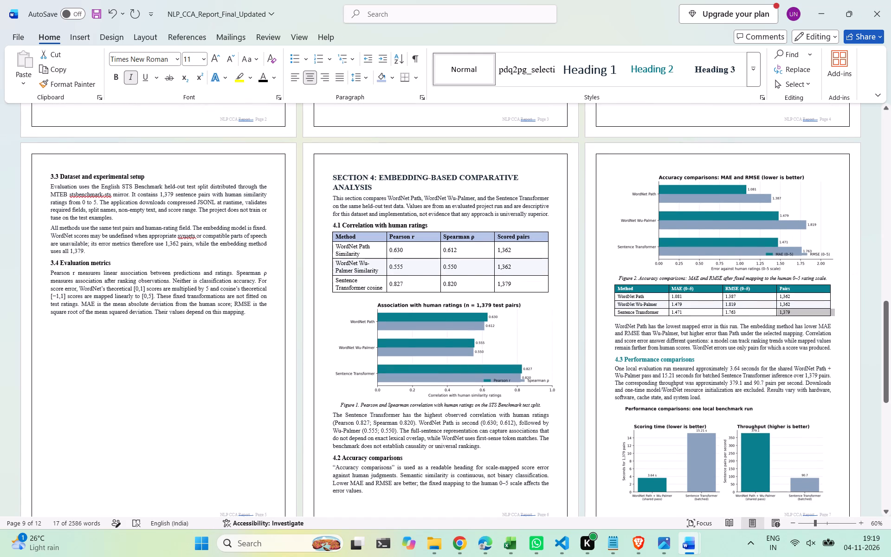
drag(748, 312, 606, 291)
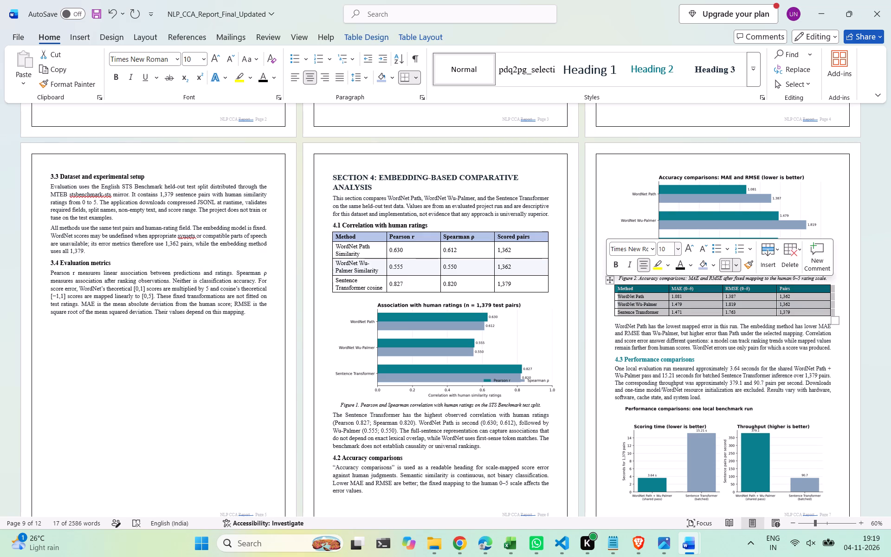
click(665, 250)
key(1)
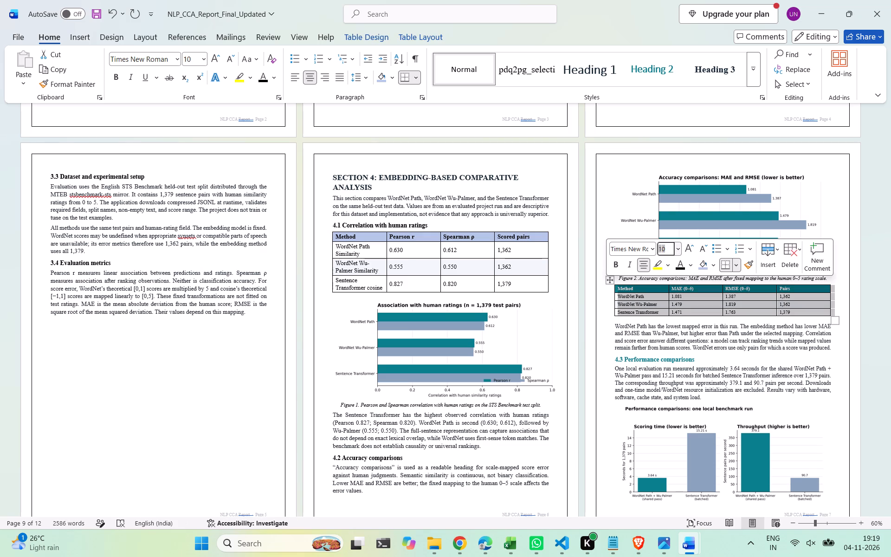
key(3)
key(Return)
Set the paragraph below the MAE and RMSE table, starting "WordNet Path has the lowest mapped error", to font size 13.
scroll(684, 270, down, 3)
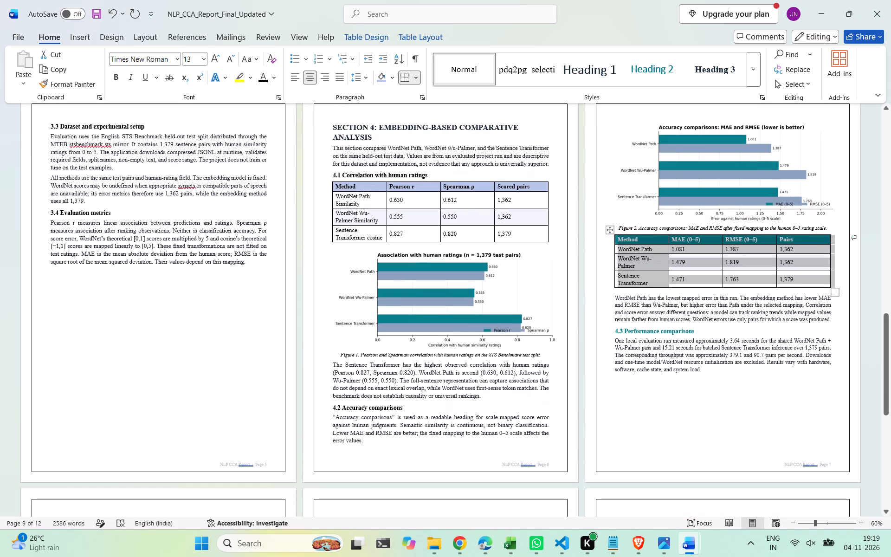
drag(837, 320, 825, 320)
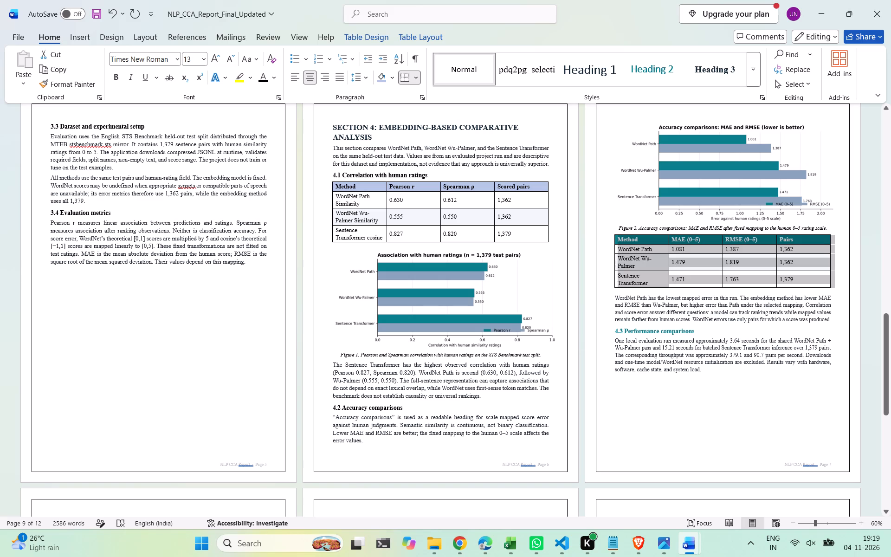
drag(825, 320, 611, 297)
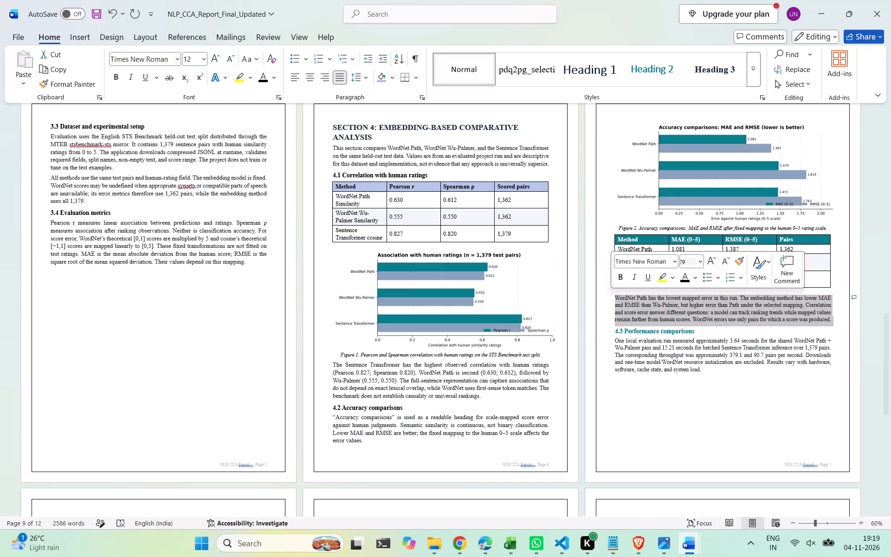
click(689, 264)
text(13)
key(Return)
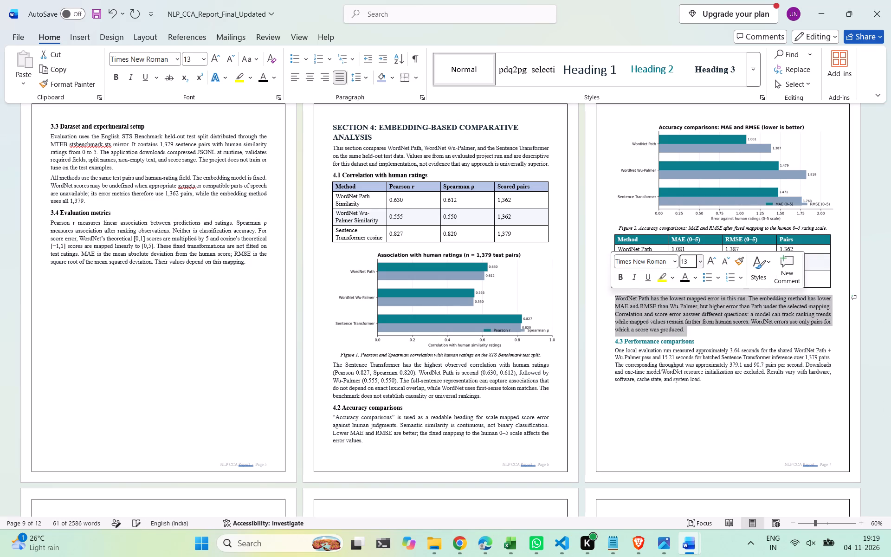
Set the body paragraph under heading 4.3 Performance comparisons to font size 13.
scroll(689, 320, down, 9)
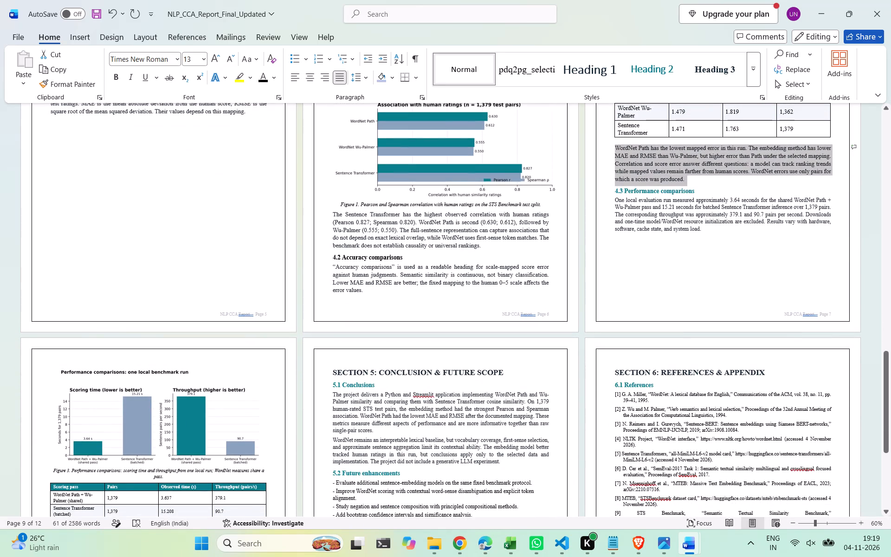
drag(707, 233, 613, 192)
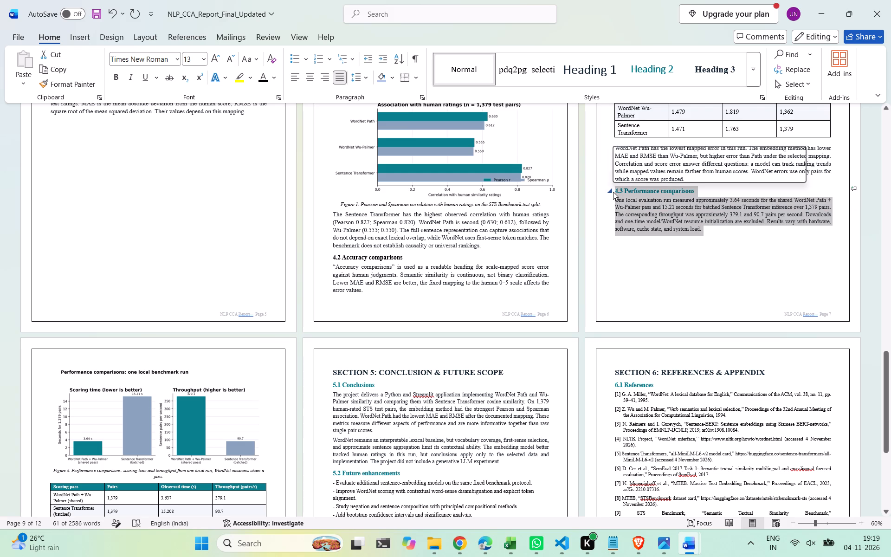
click(710, 237)
drag(704, 232, 609, 201)
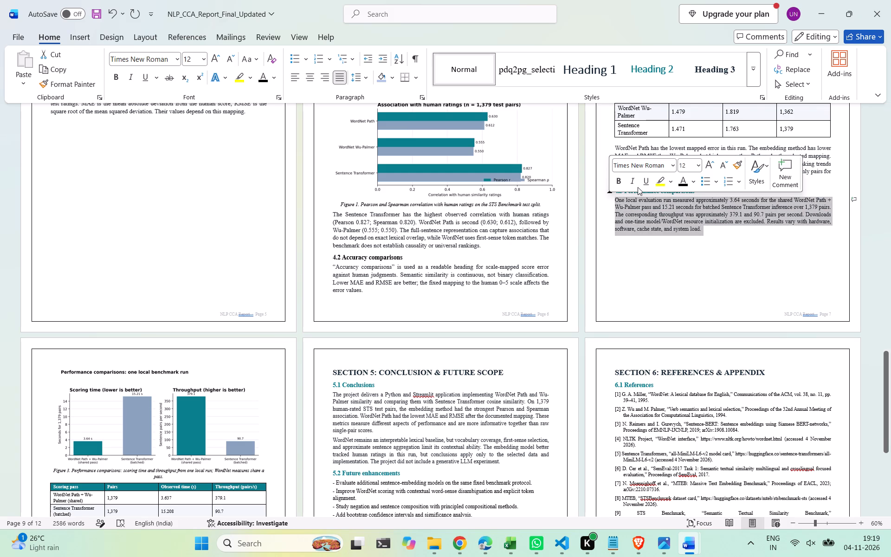
click(688, 166)
text(13)
key(Return)
click(735, 236)
Change the font colour of subheading 4.3 Performance comparisons to black.
scroll(735, 236, up, 2)
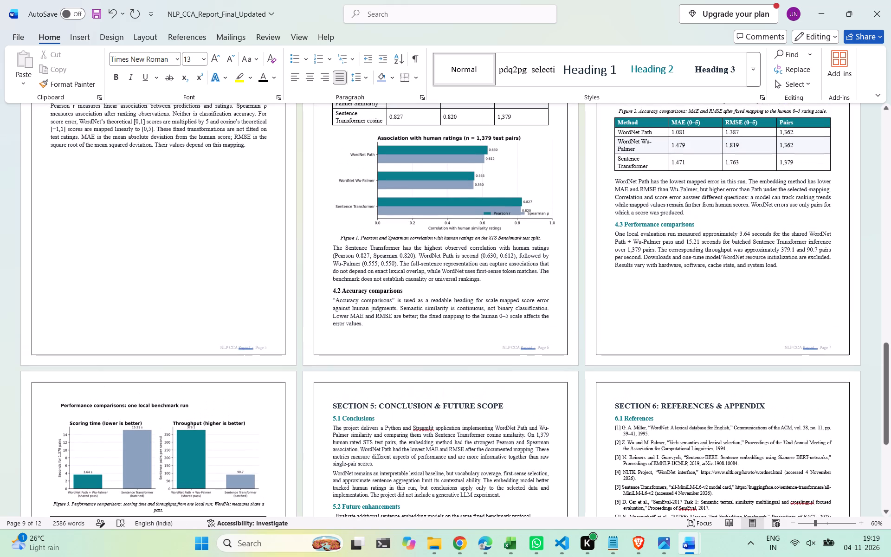
drag(697, 225, 613, 226)
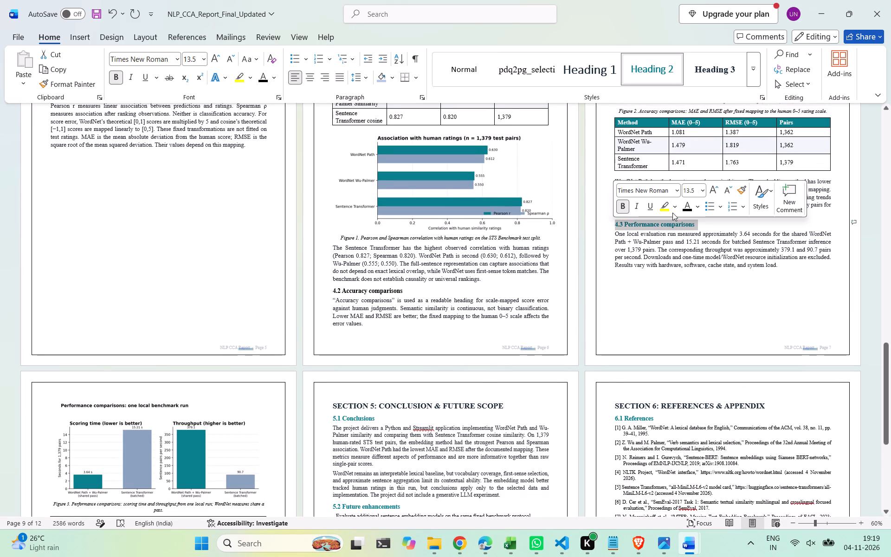
click(690, 204)
click(776, 267)
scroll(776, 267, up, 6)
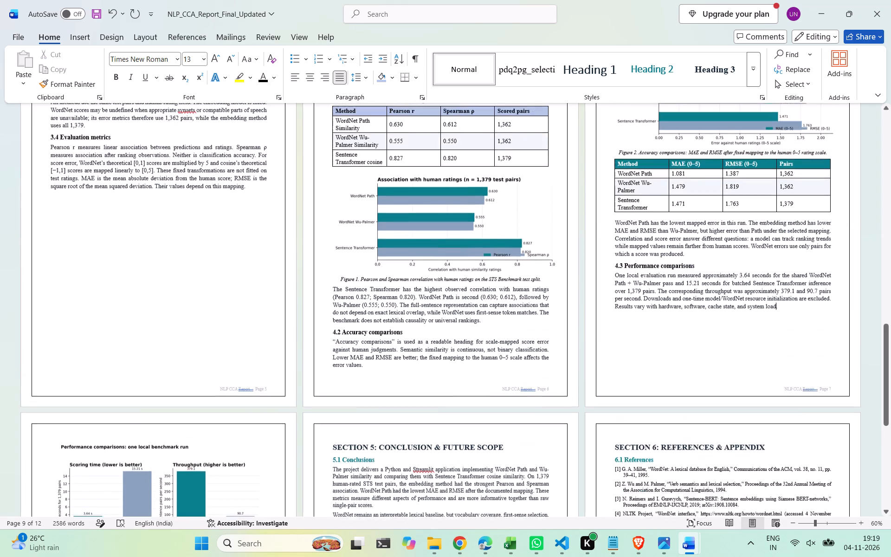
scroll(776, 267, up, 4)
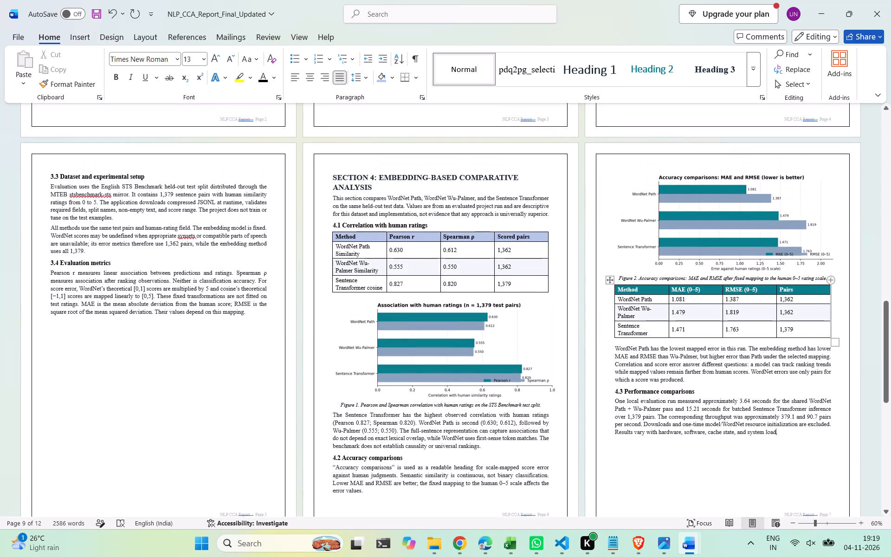
Insert a blank line between the Figure 2 caption and the MAE and RMSE table.
click(840, 277)
key(Return)
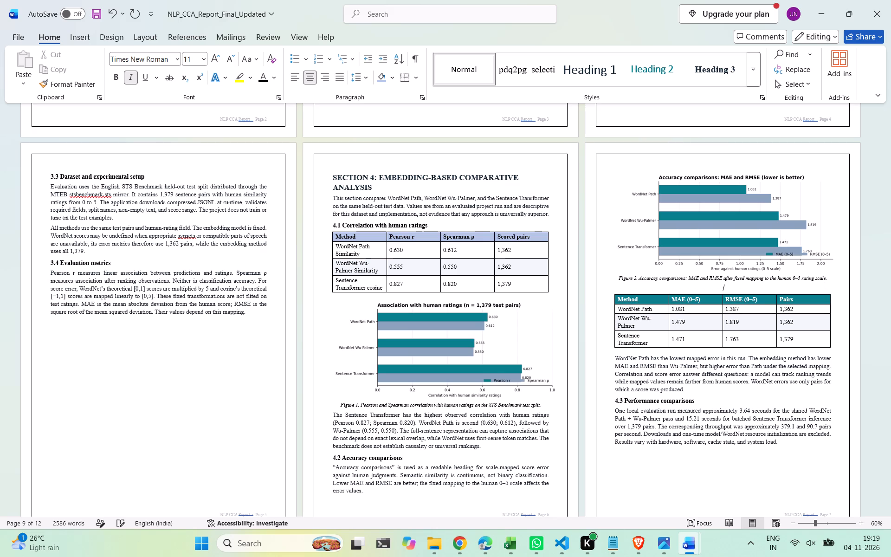
Insert a blank line between the end of section 3.3 and the subheading 3.4 Evaluation metrics.
scroll(743, 278, down, 4)
scroll(765, 321, down, 3)
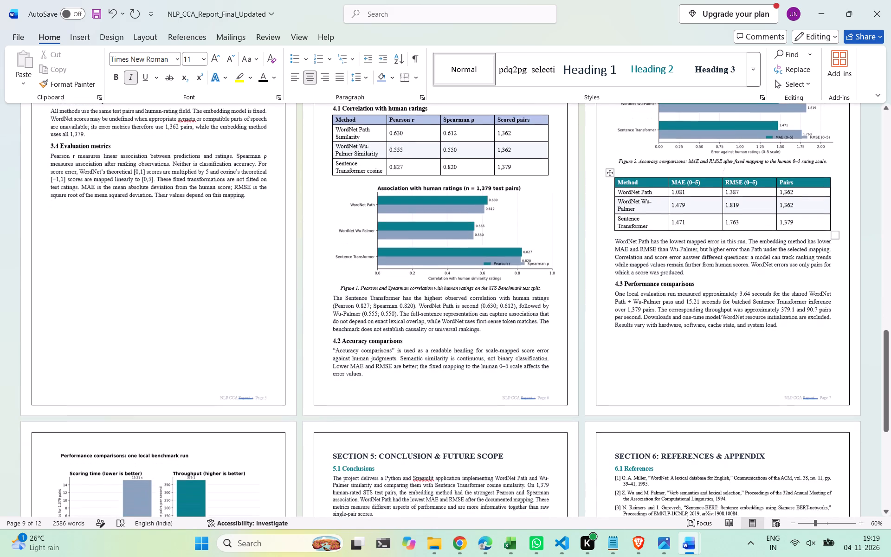
scroll(704, 278, down, 4)
scroll(704, 278, up, 6)
scroll(704, 278, down, 2)
scroll(704, 278, up, 10)
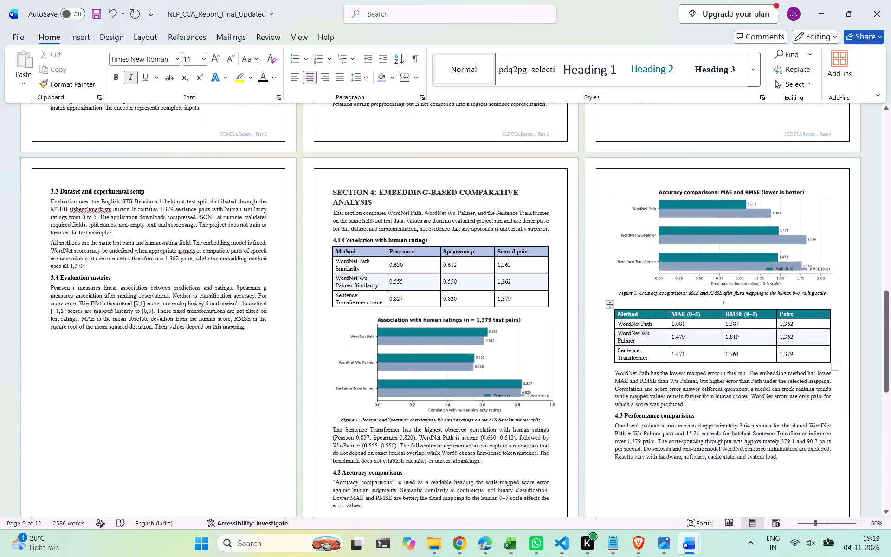
scroll(658, 311, down, 6)
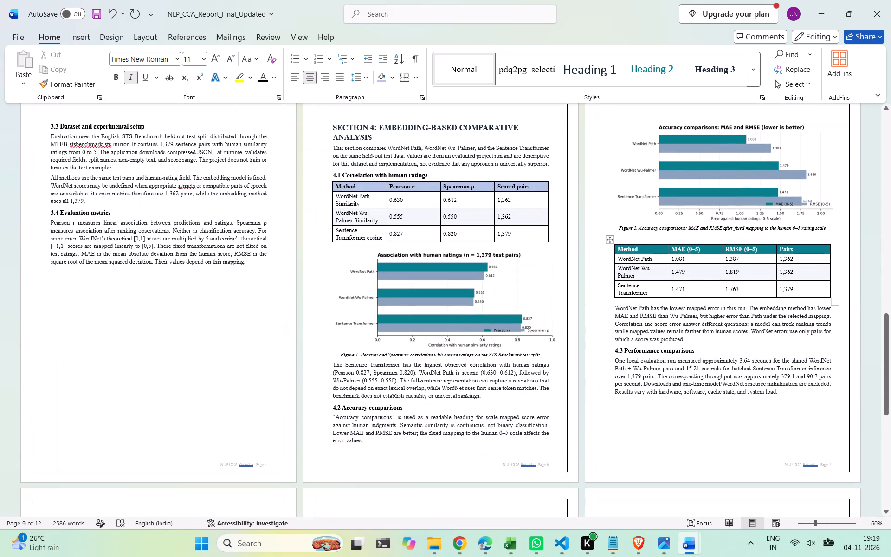
click(110, 202)
key(Return)
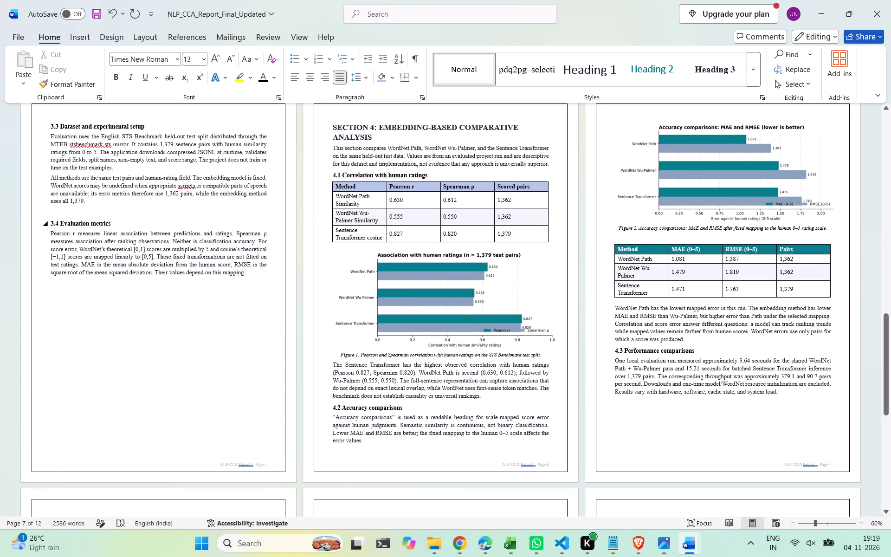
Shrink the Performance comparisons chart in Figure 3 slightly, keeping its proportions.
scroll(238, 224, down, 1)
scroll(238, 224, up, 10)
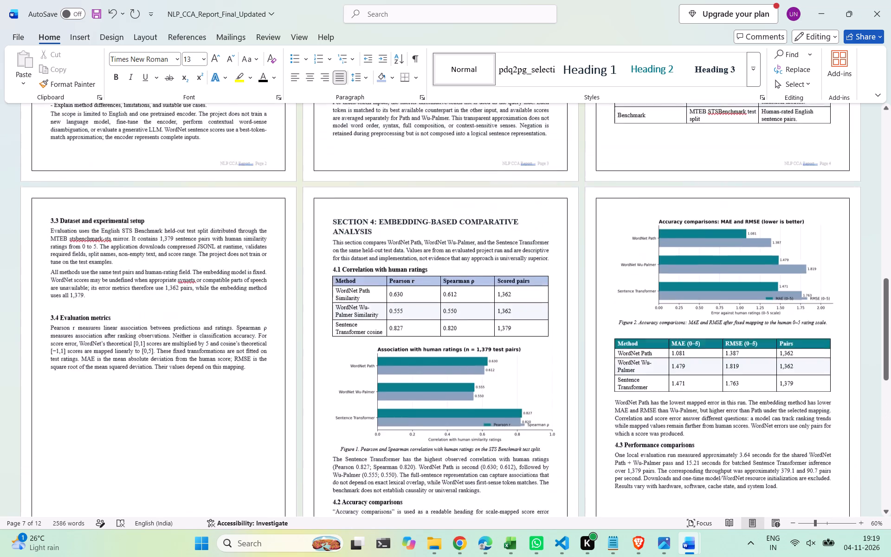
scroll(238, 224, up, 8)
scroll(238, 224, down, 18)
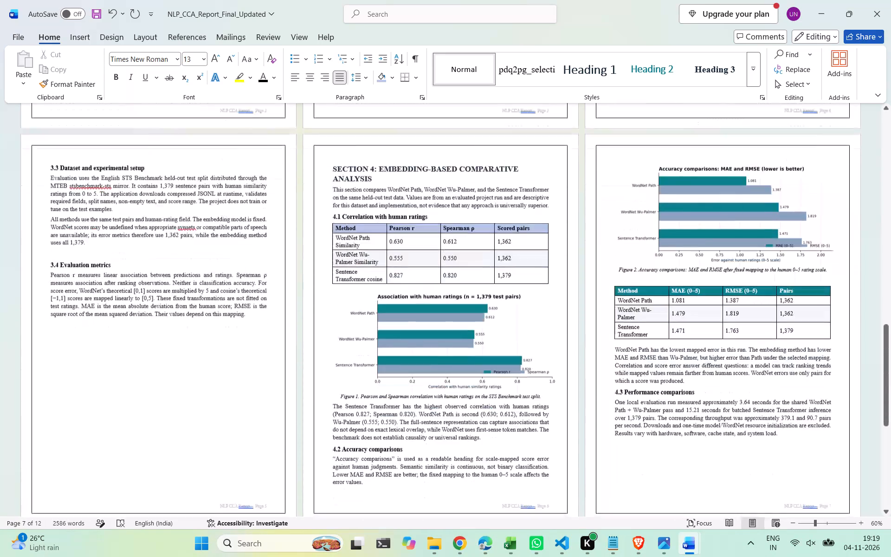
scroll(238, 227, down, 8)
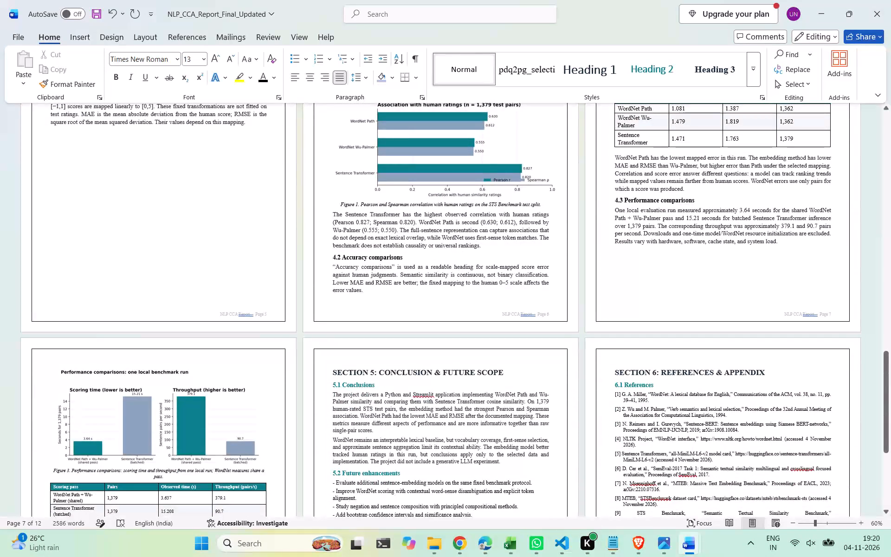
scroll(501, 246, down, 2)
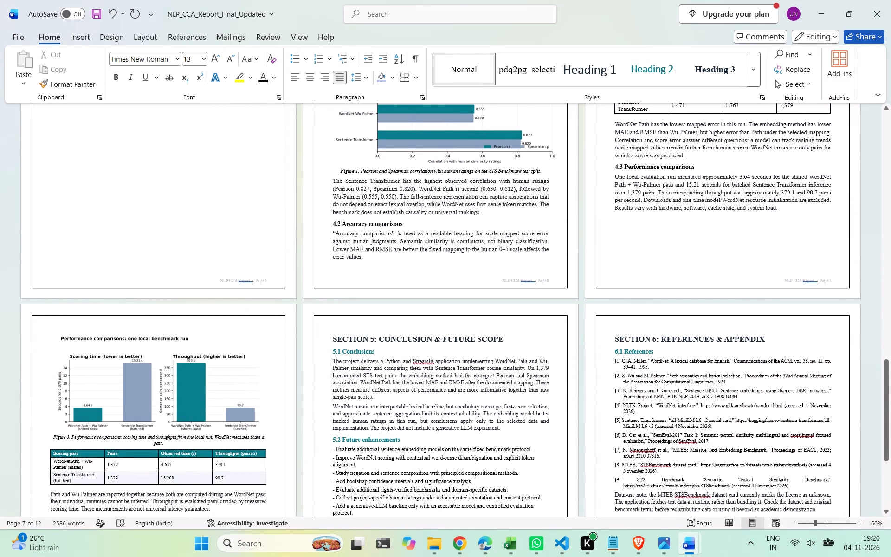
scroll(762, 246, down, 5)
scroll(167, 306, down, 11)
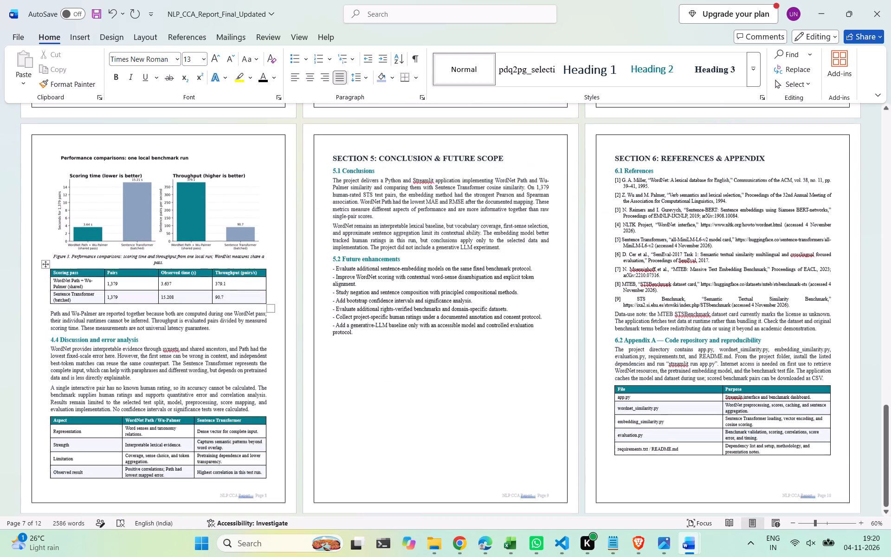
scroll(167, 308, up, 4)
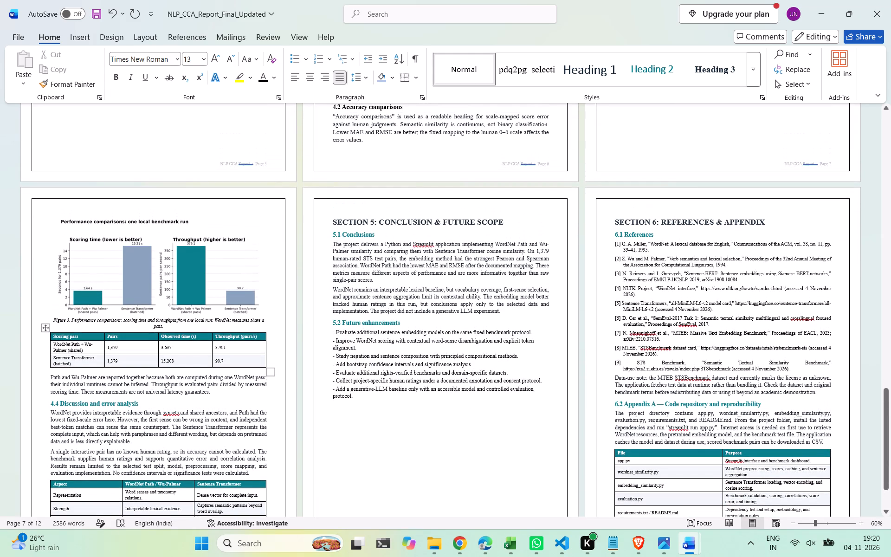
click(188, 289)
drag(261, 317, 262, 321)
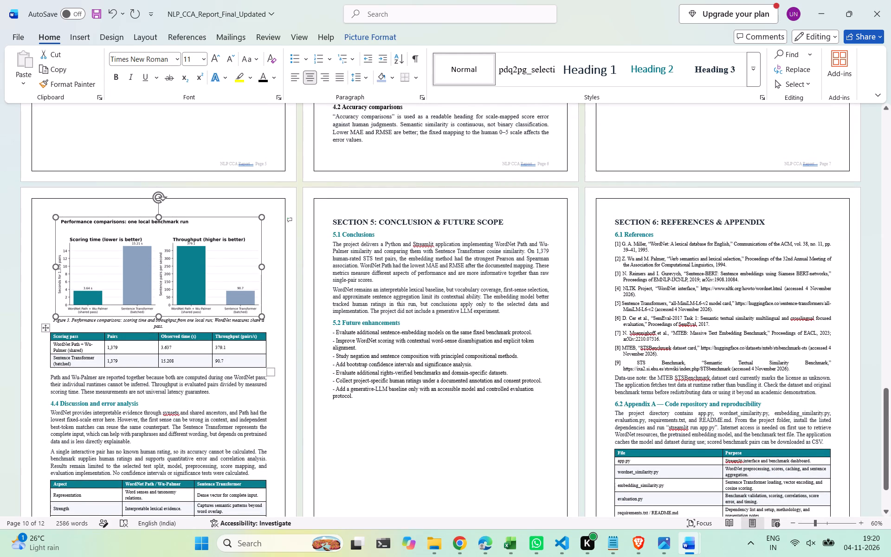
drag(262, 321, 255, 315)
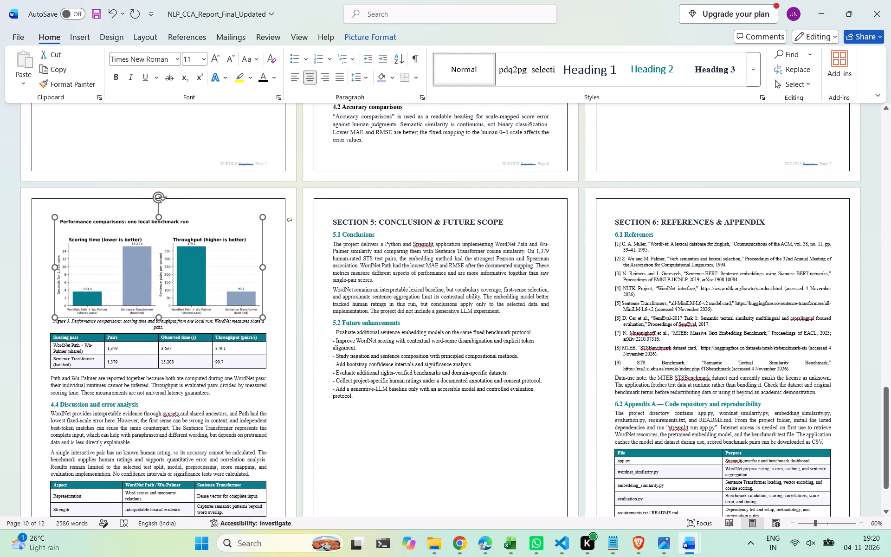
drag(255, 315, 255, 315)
Resize the Figure 2 accuracy comparisons chart slightly smaller so that its width matches the table below it.
scroll(230, 346, down, 4)
scroll(229, 348, up, 6)
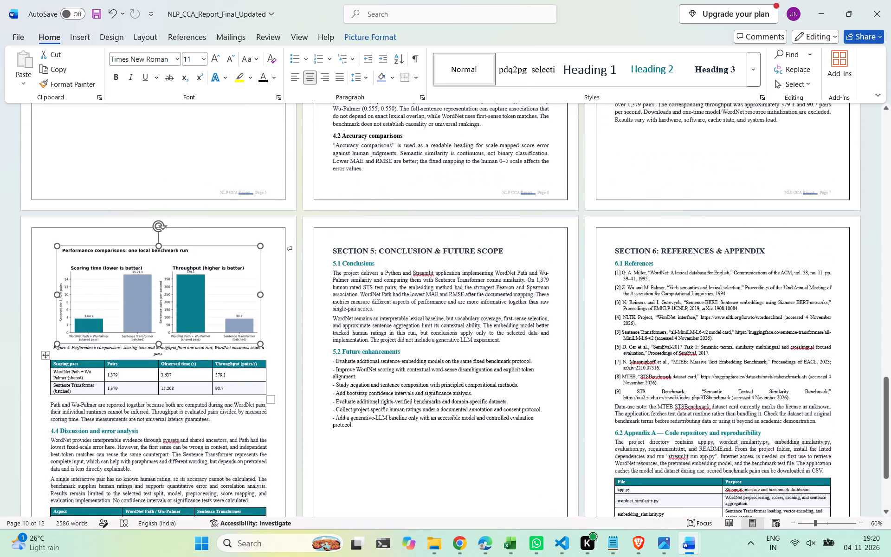
scroll(229, 348, up, 20)
scroll(229, 348, up, 3)
scroll(717, 293, down, 5)
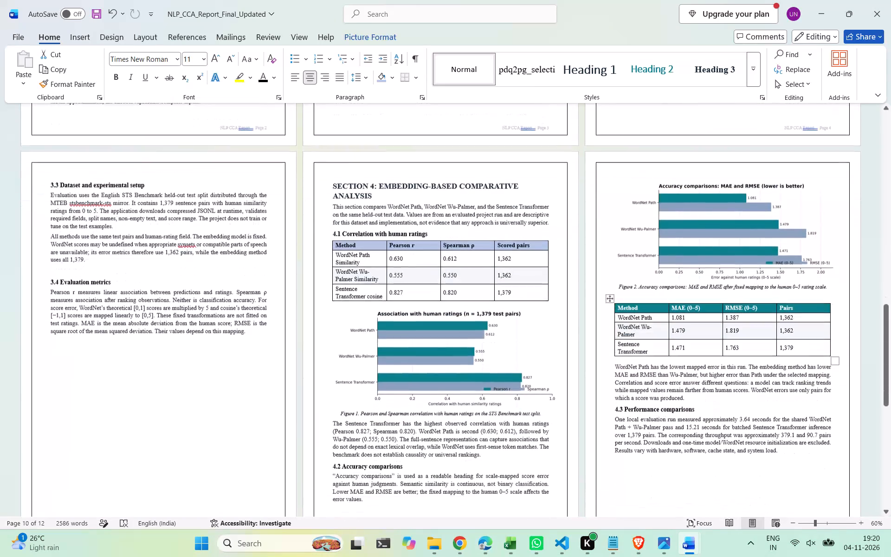
click(757, 204)
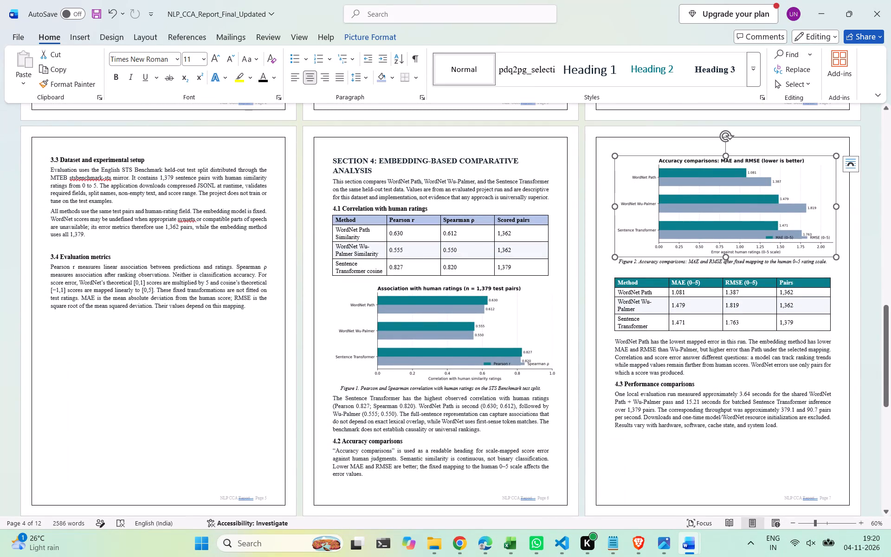
drag(837, 257, 807, 212)
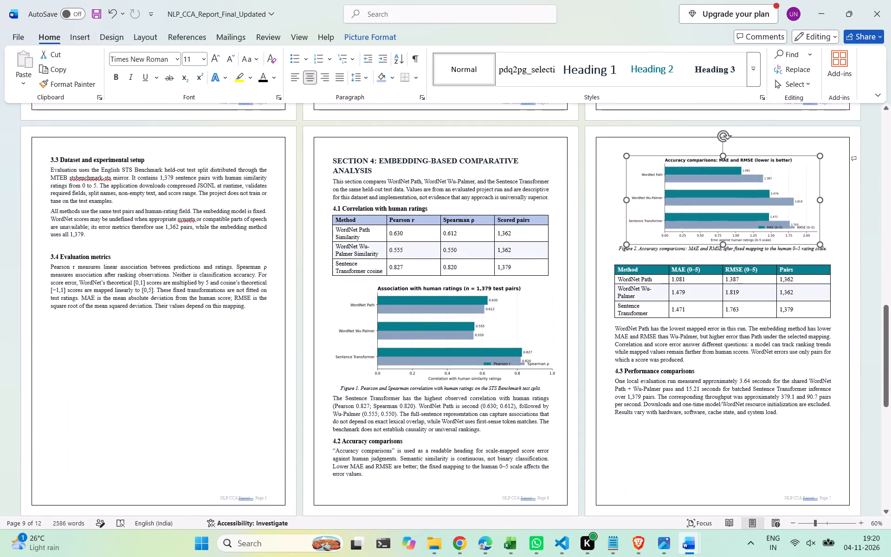
drag(807, 212, 777, 154)
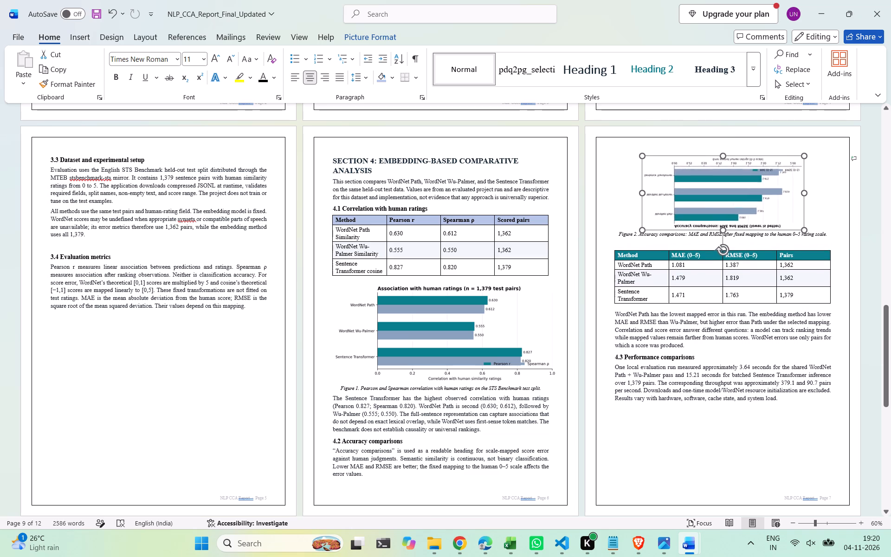
drag(777, 154, 820, 225)
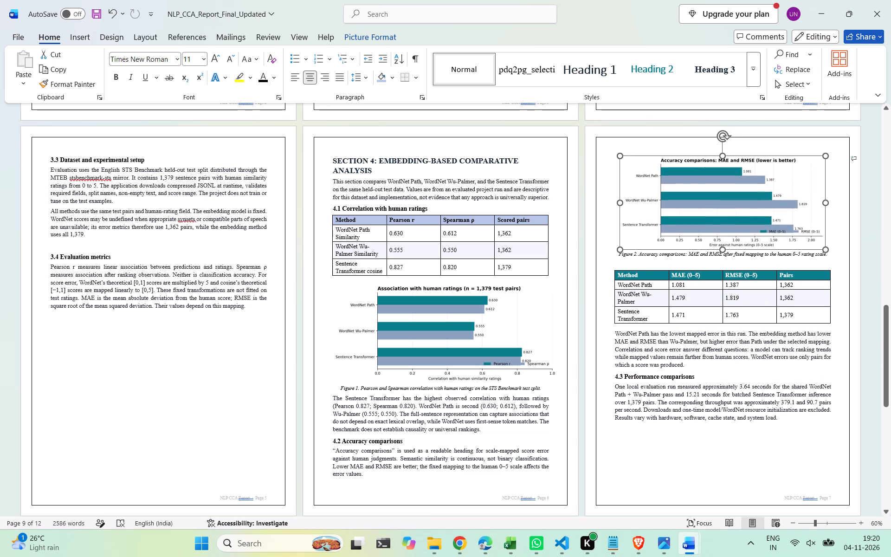
drag(820, 225, 836, 255)
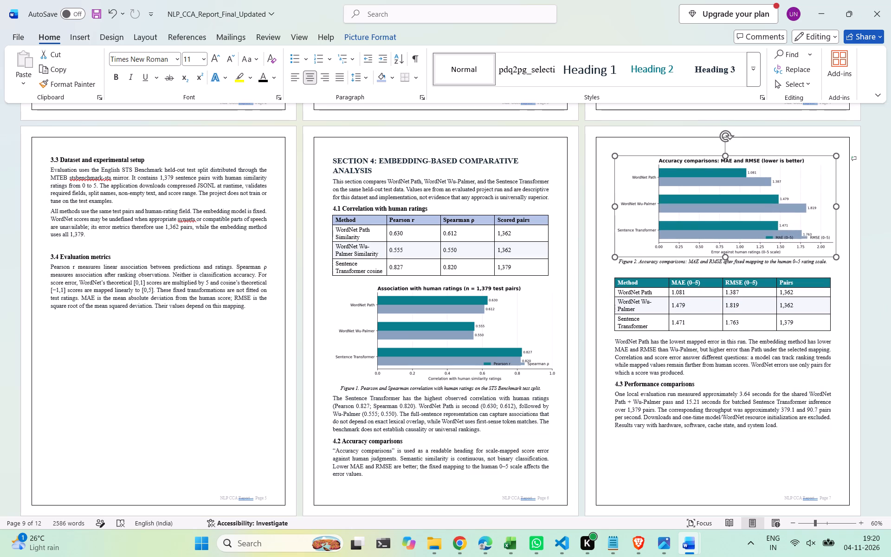
drag(836, 255, 822, 254)
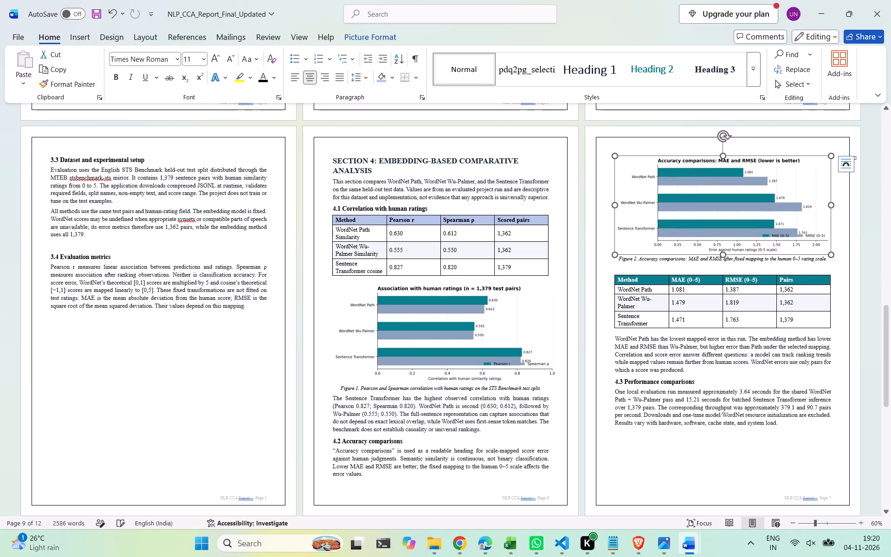
Delete the paragraph starting "Path and Wu-Palmer are reported together" between the Scoring pass table and subheading 4.4.
scroll(729, 303, down, 9)
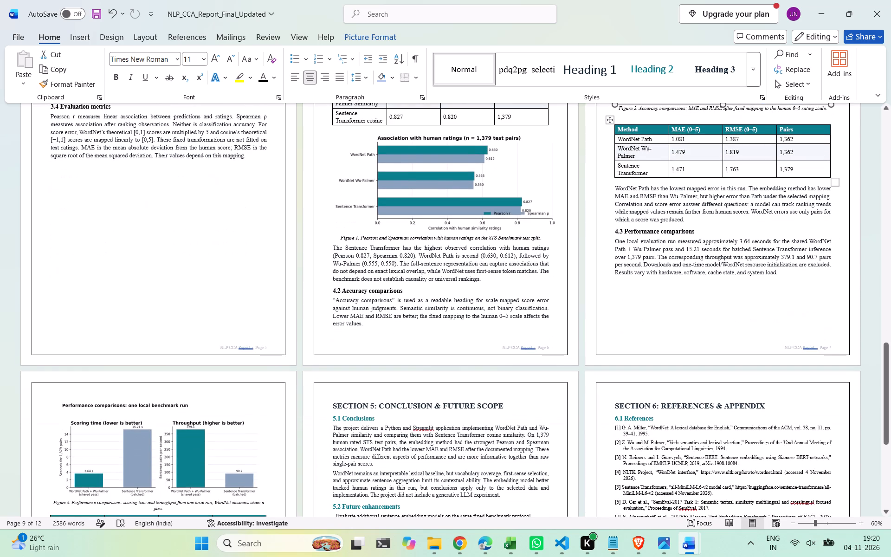
scroll(783, 275, down, 10)
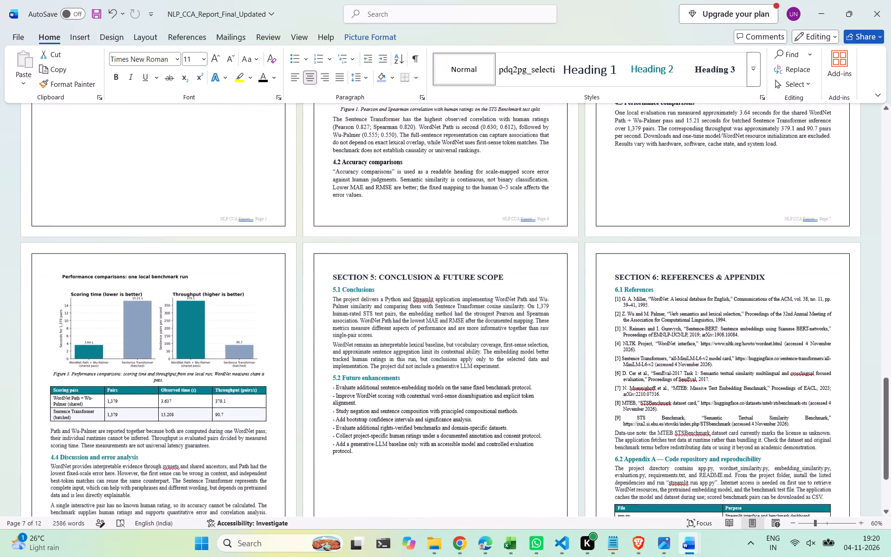
scroll(217, 403, down, 5)
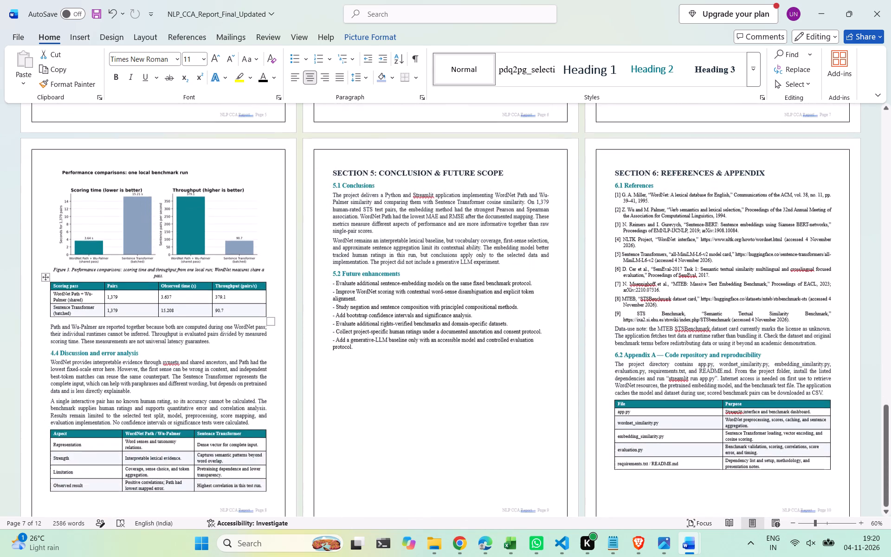
drag(214, 325, 62, 312)
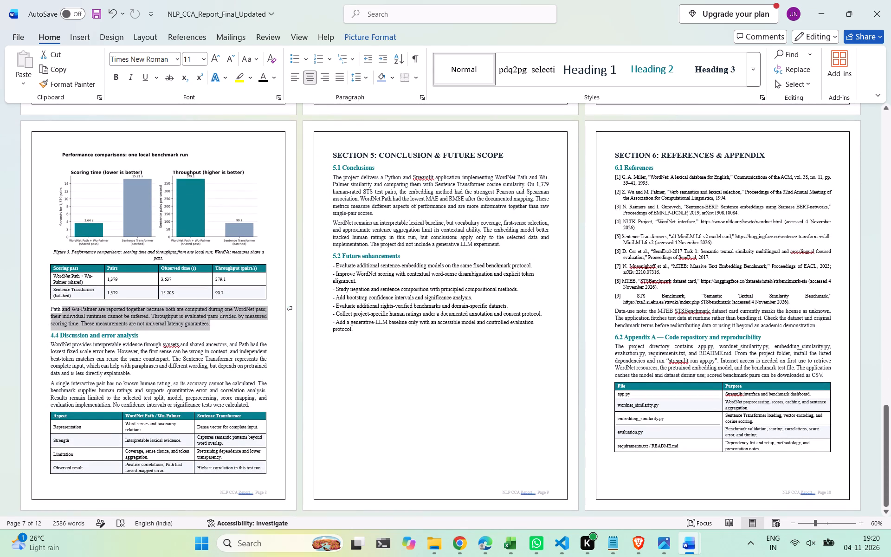
drag(62, 312, 46, 307)
key(BackSpace)
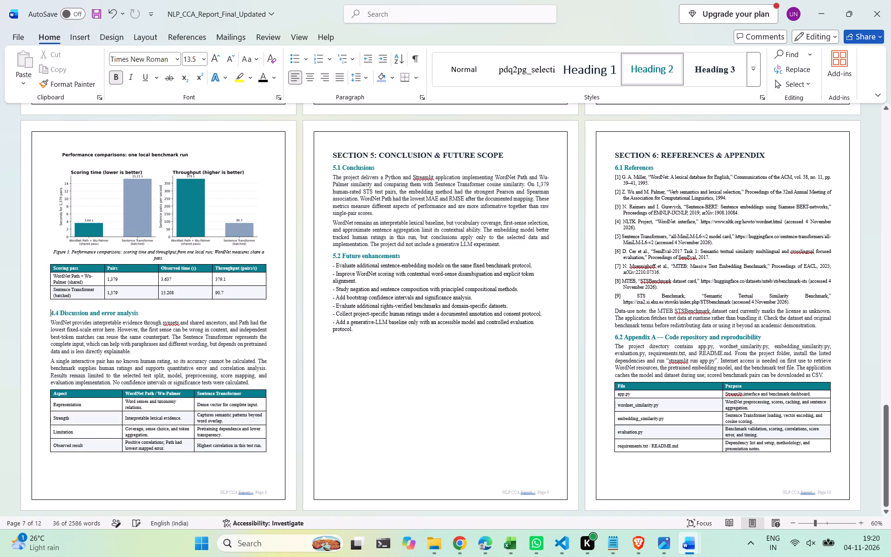
Enlarge the Performance comparisons chart in Figure 3 to about the width of the Scoring pass table below it.
click(222, 220)
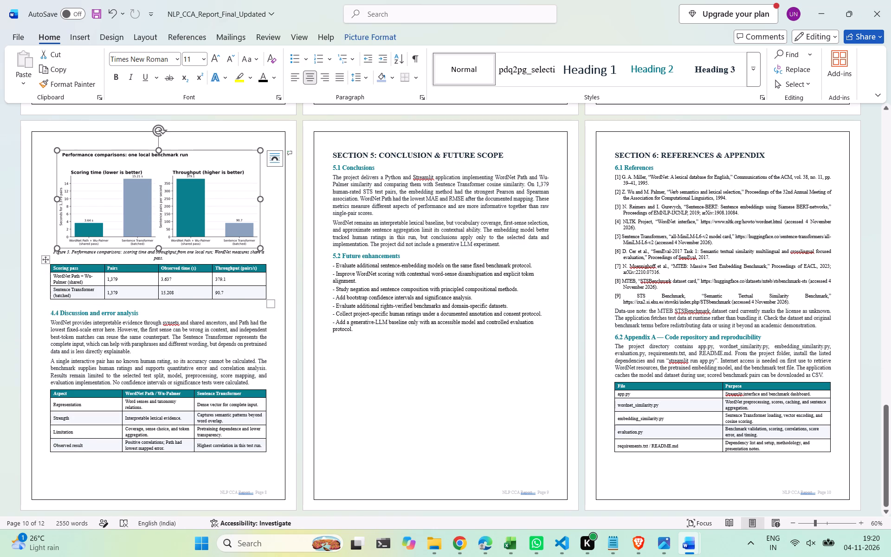
drag(260, 248, 259, 258)
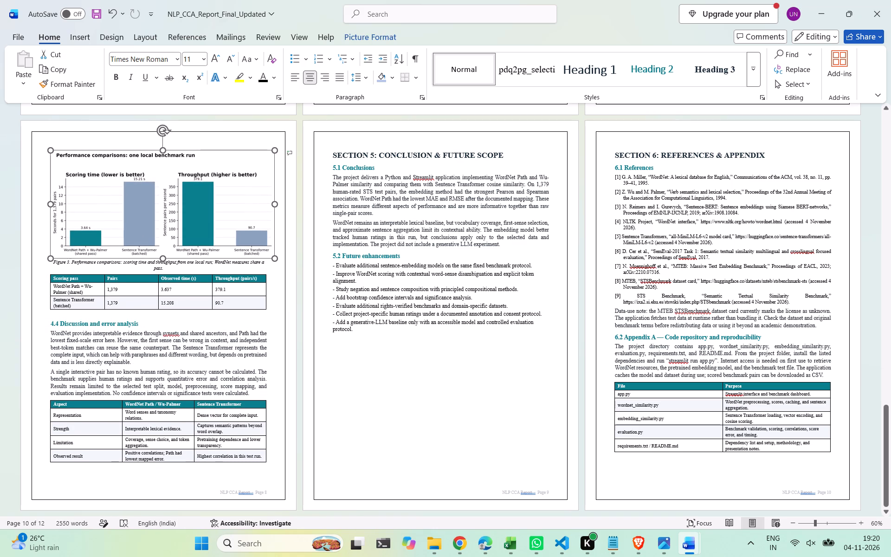
drag(259, 258, 256, 257)
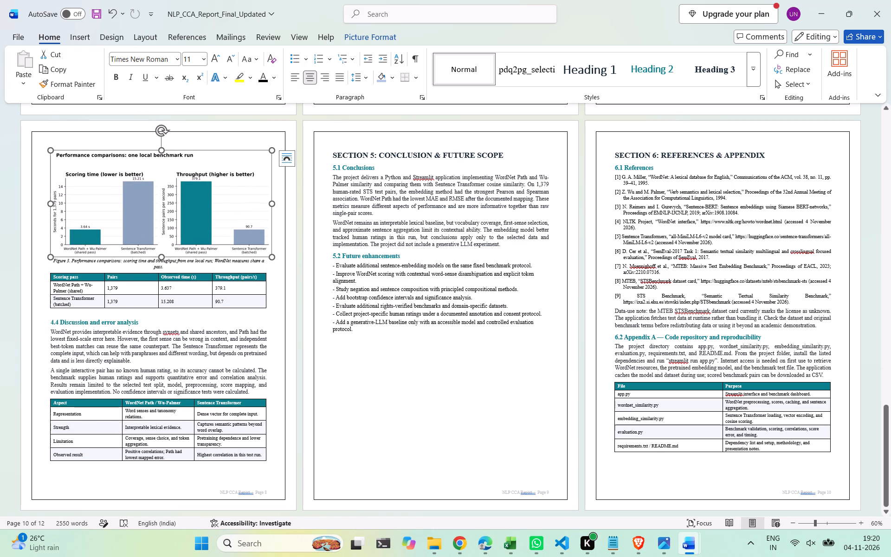
Set the Figure 3 caption to font size 11.
drag(180, 265, 46, 260)
click(127, 227)
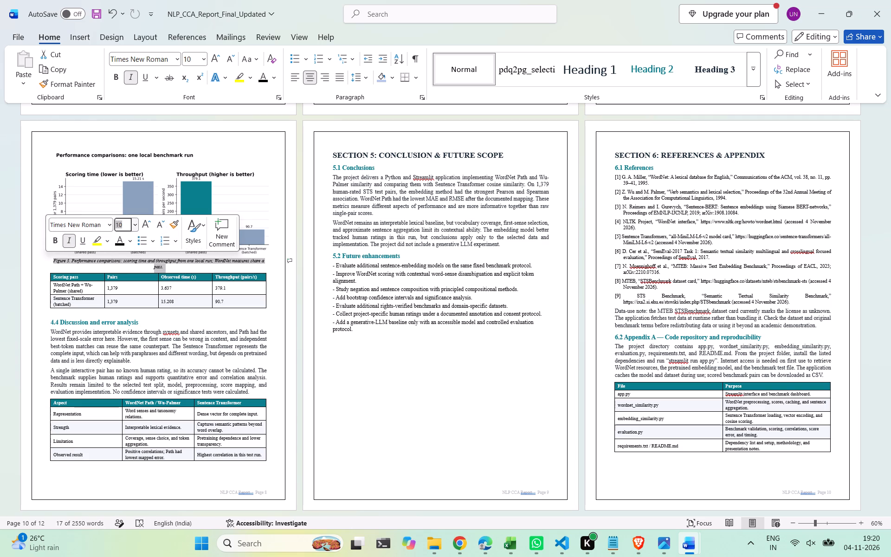
text(11)
key(Return)
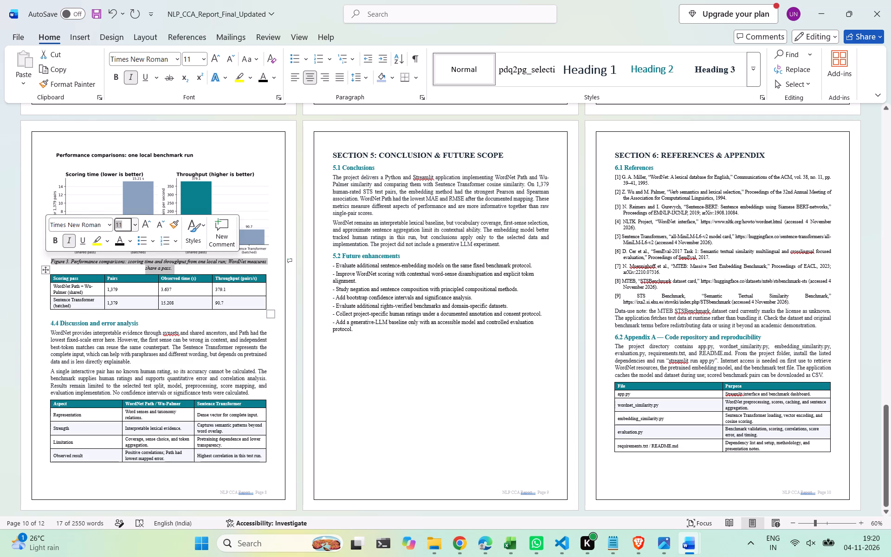
Set all text in the Scoring pass table below Figure 3 to font size 13.
drag(53, 278, 237, 313)
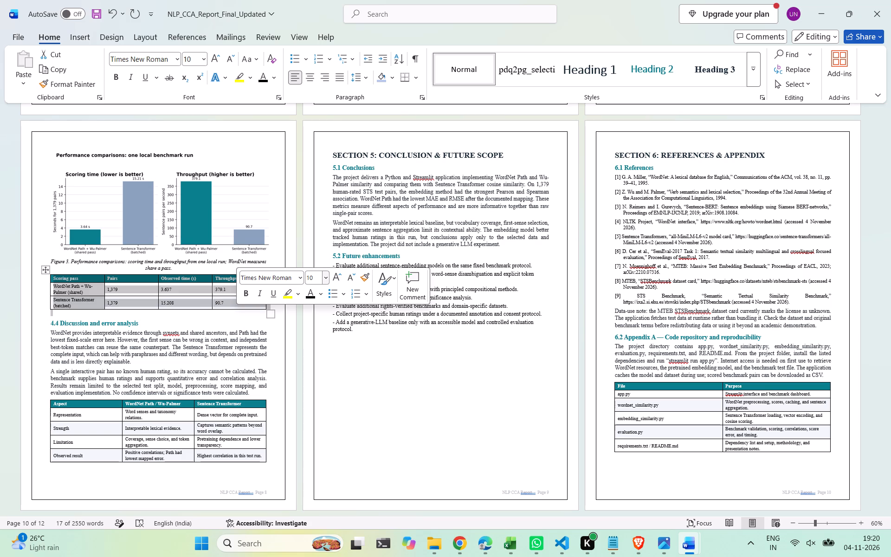
click(311, 277)
text(13)
key(Return)
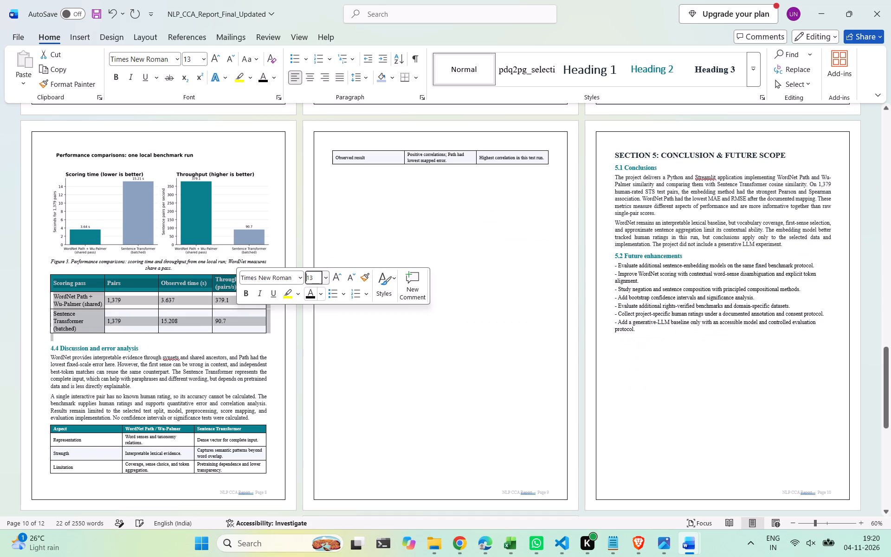
Set all text in the Scoring pass table below Figure 3 to font size 12.
double_click(315, 278)
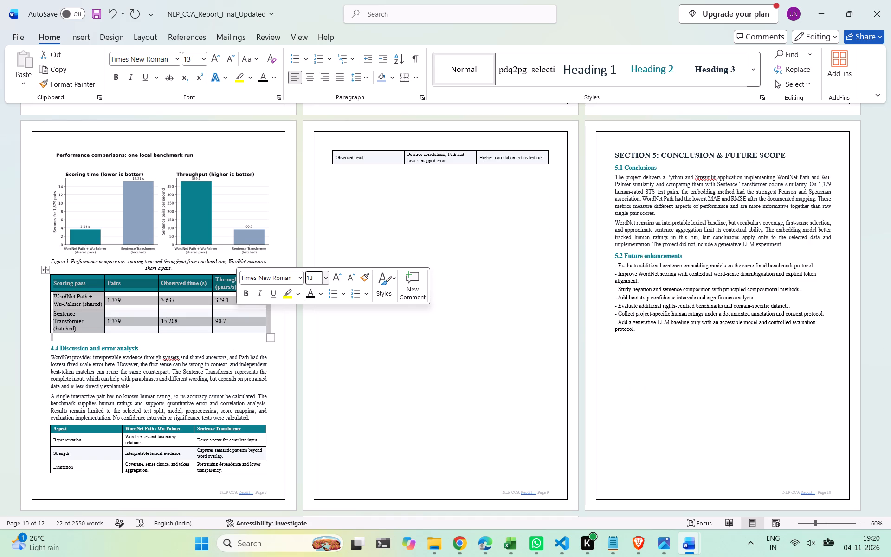
click(315, 278)
key(BackSpace)
key(2)
key(Return)
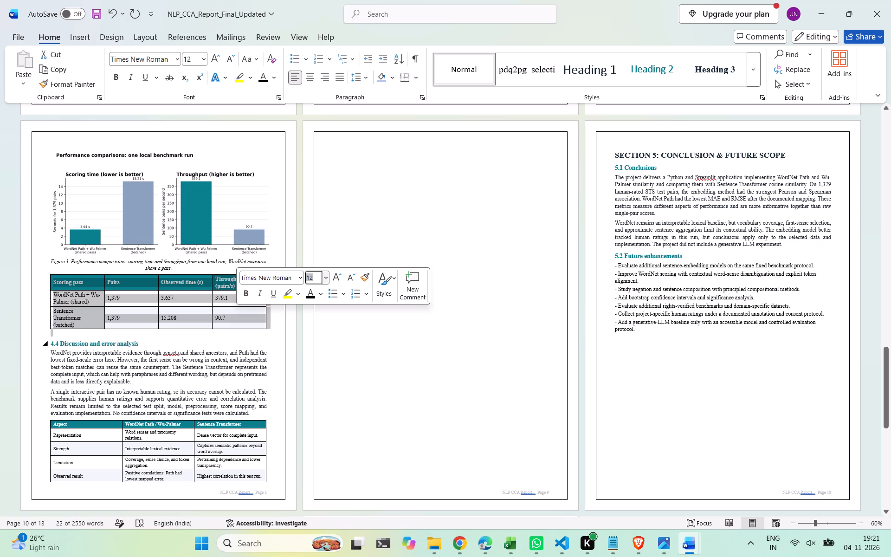
click(204, 330)
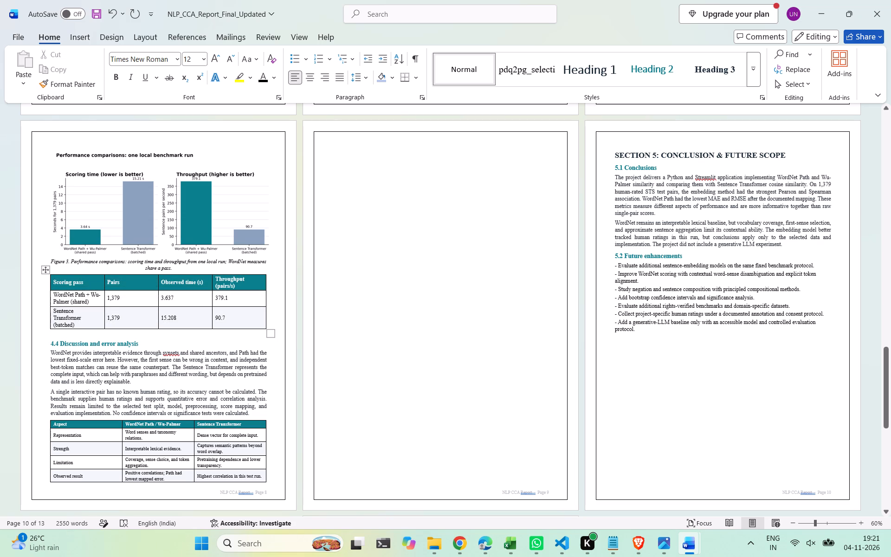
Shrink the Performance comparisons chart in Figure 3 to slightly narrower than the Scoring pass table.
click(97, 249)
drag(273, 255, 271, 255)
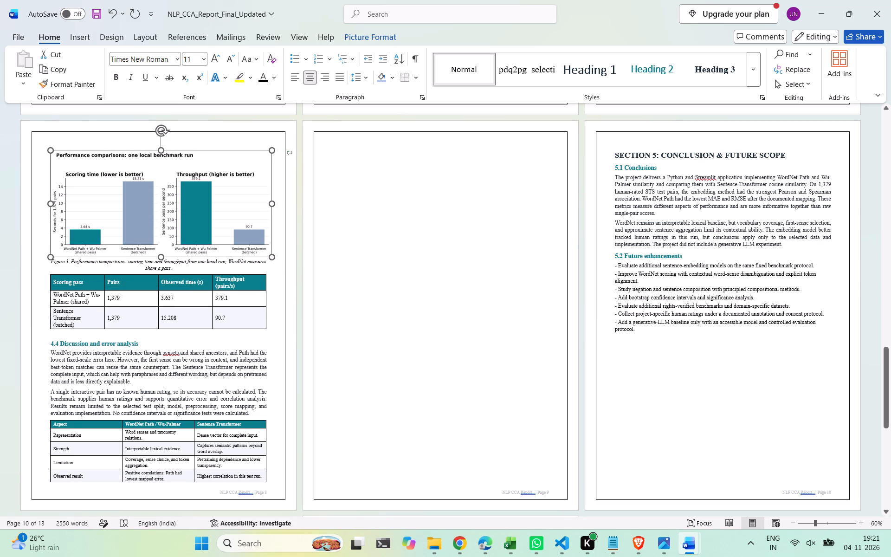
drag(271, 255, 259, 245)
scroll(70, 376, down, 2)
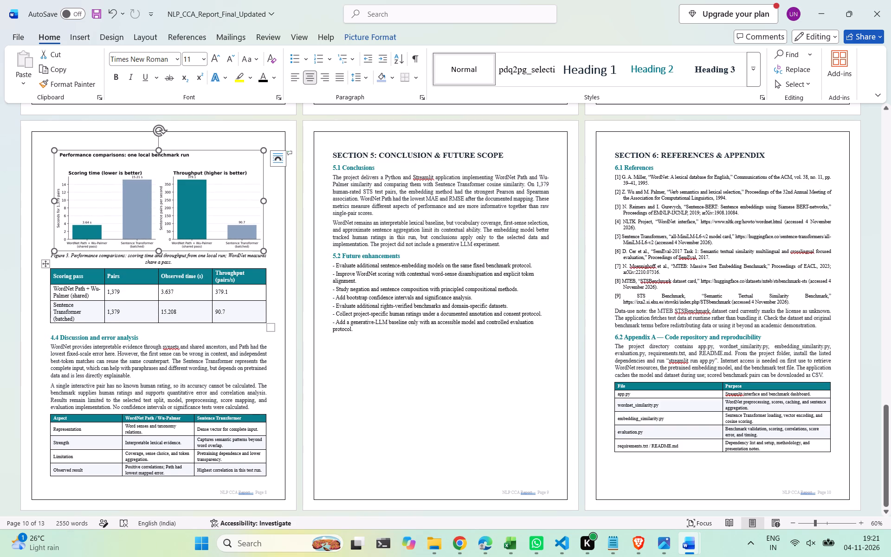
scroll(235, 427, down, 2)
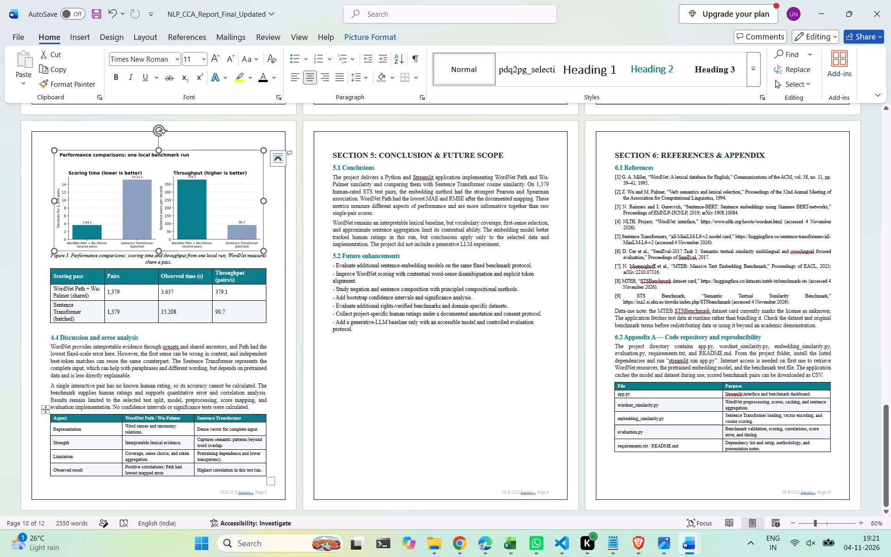
Delete the paragraph starting "WordNet Path has the lowest mapped error" between the MAE/RMSE table and subheading 4.3.
scroll(209, 319, up, 17)
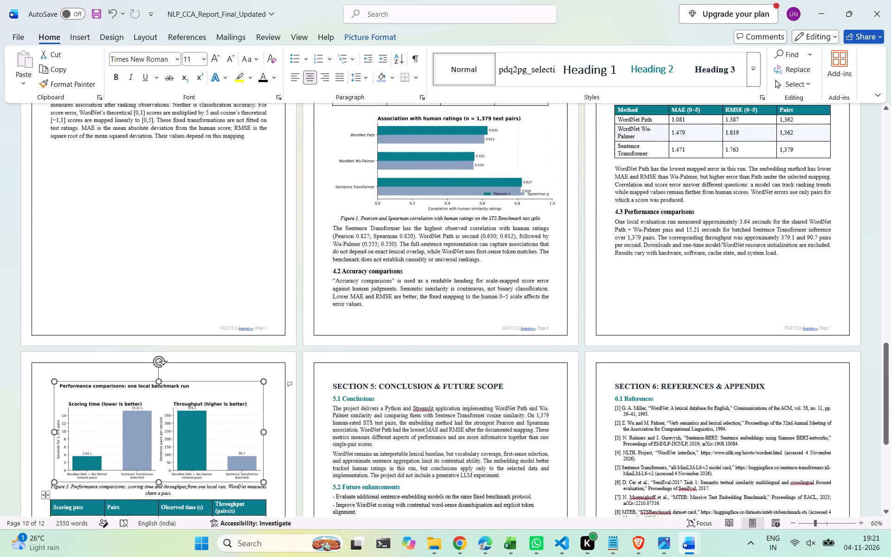
scroll(233, 330, up, 4)
scroll(702, 313, up, 1)
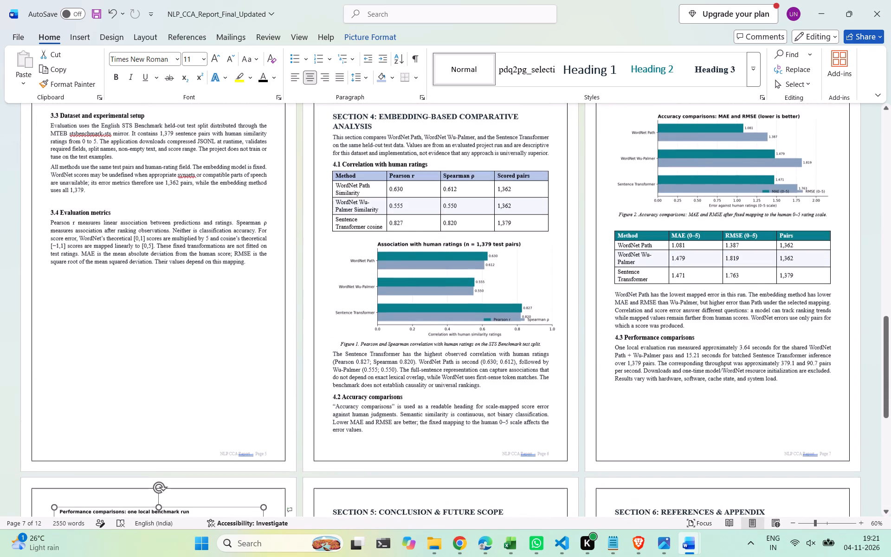
drag(687, 337, 612, 305)
key(BackSpace)
Shrink the Accuracy comparisons chart in Figure 2 to slightly narrower than the MAE/RMSE table below it.
scroll(649, 317, up, 4)
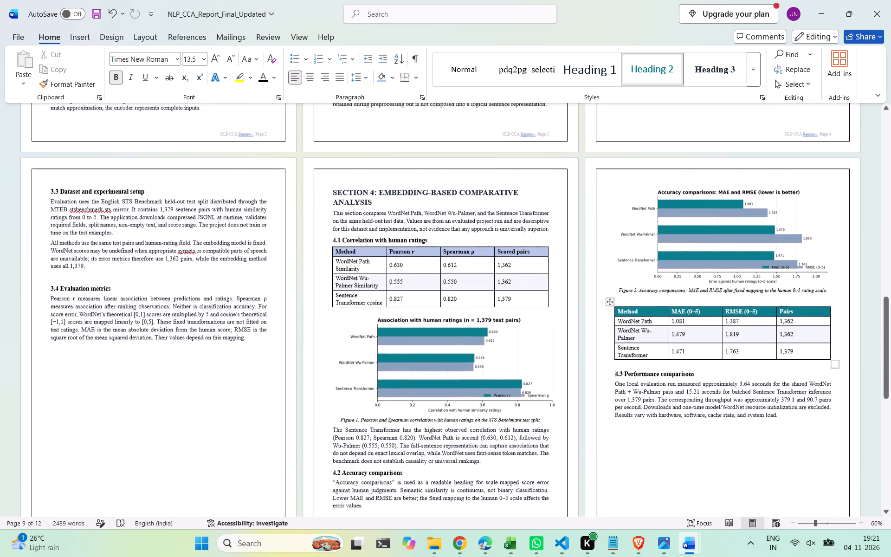
click(776, 239)
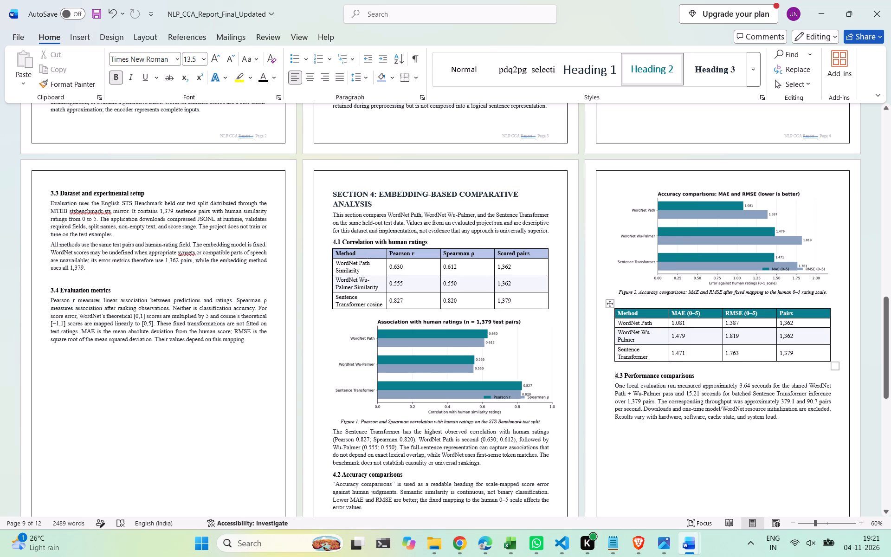
drag(831, 287, 820, 279)
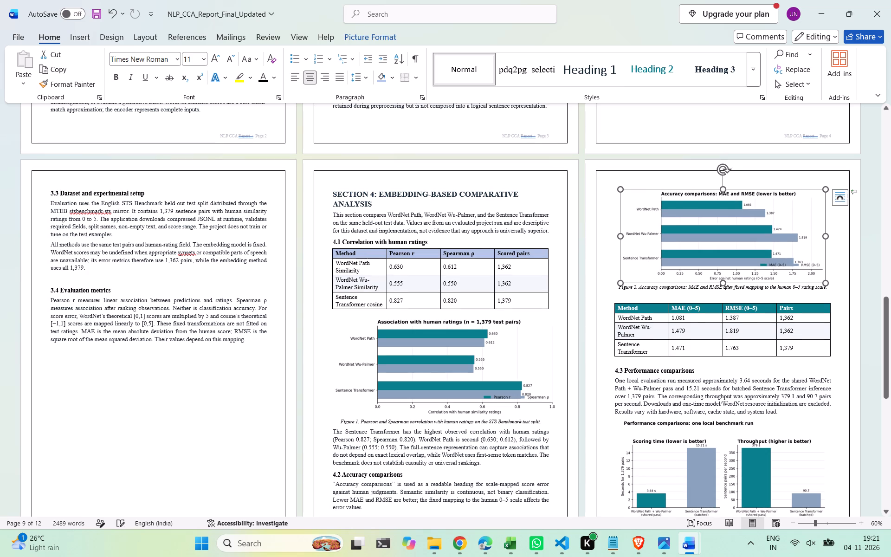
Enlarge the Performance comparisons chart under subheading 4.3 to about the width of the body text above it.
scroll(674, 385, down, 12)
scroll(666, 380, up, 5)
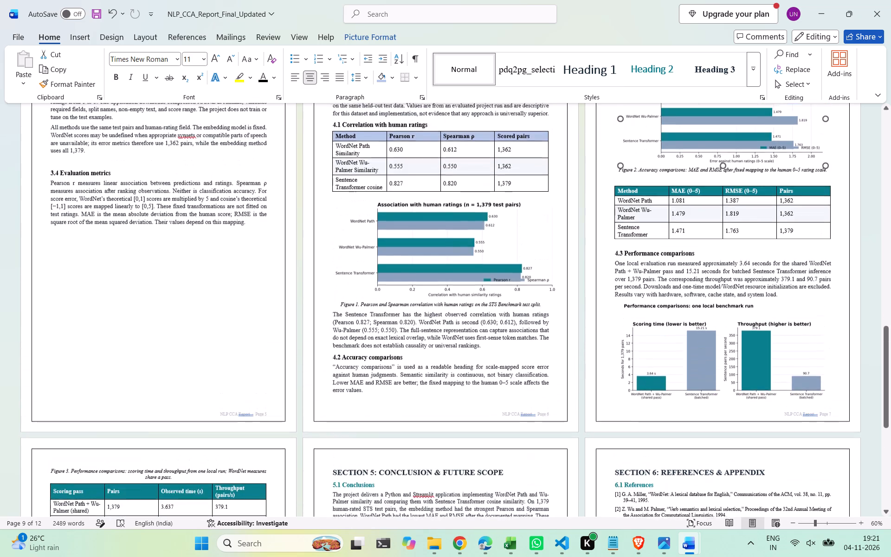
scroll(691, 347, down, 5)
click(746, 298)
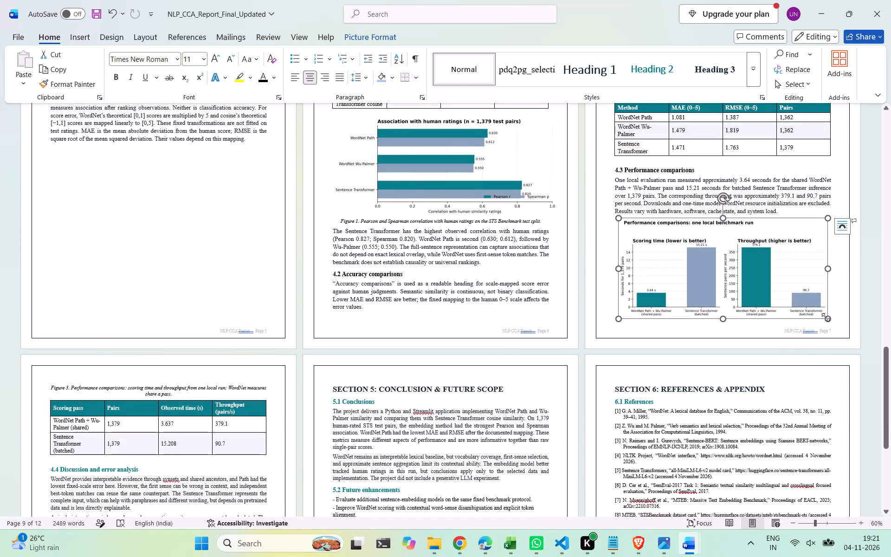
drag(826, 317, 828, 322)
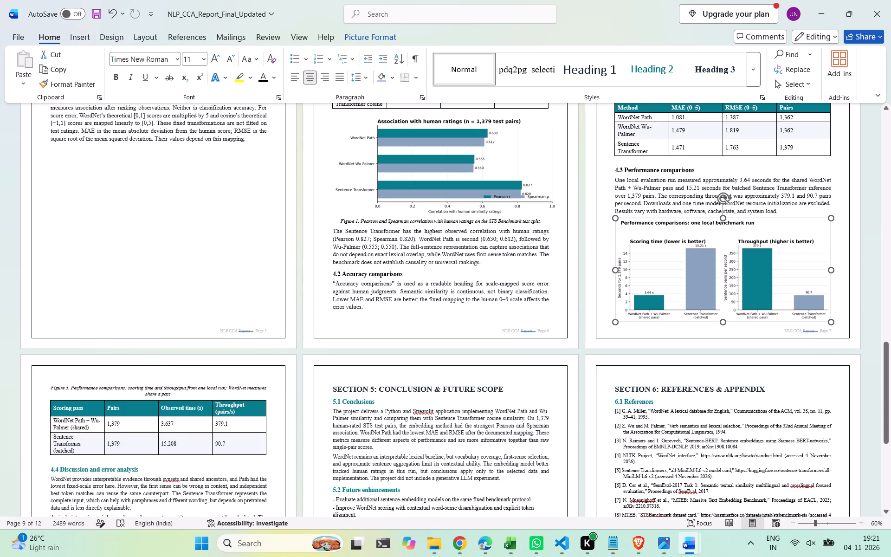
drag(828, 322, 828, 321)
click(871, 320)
Set all text in the MAE/RMSE table below Figure 2 to font size 12.
scroll(713, 298, up, 13)
scroll(713, 298, down, 5)
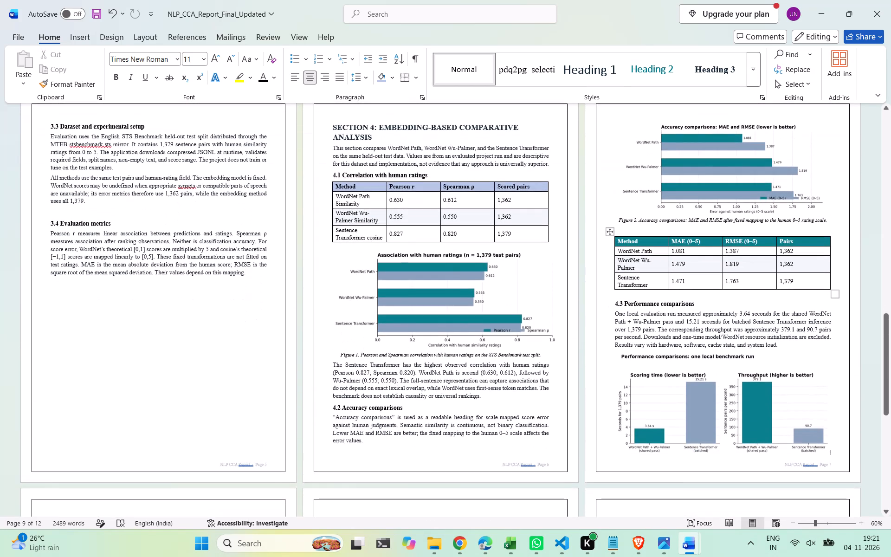
drag(801, 285, 616, 241)
click(681, 259)
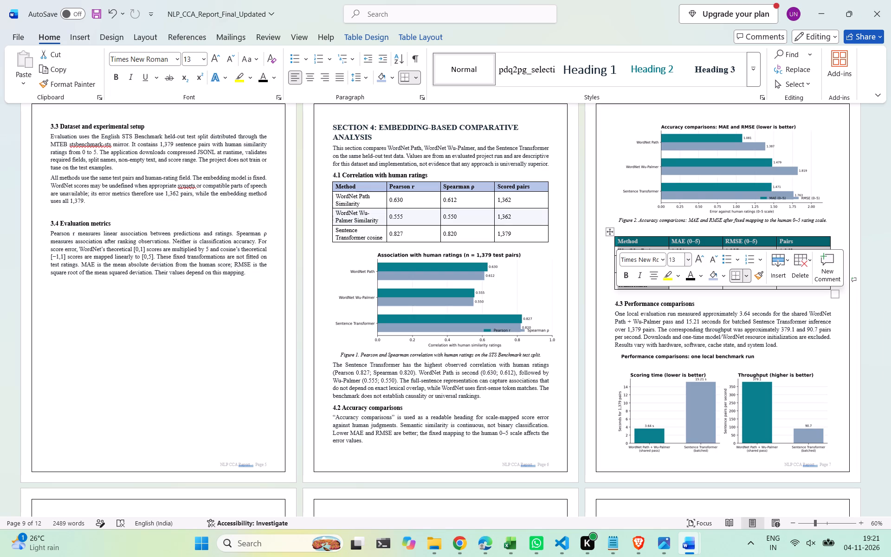
text(12)
key(Return)
Enlarge the Performance comparisons chart under subheading 4.3 beyond the body text width, almost to the page border.
scroll(719, 309, down, 3)
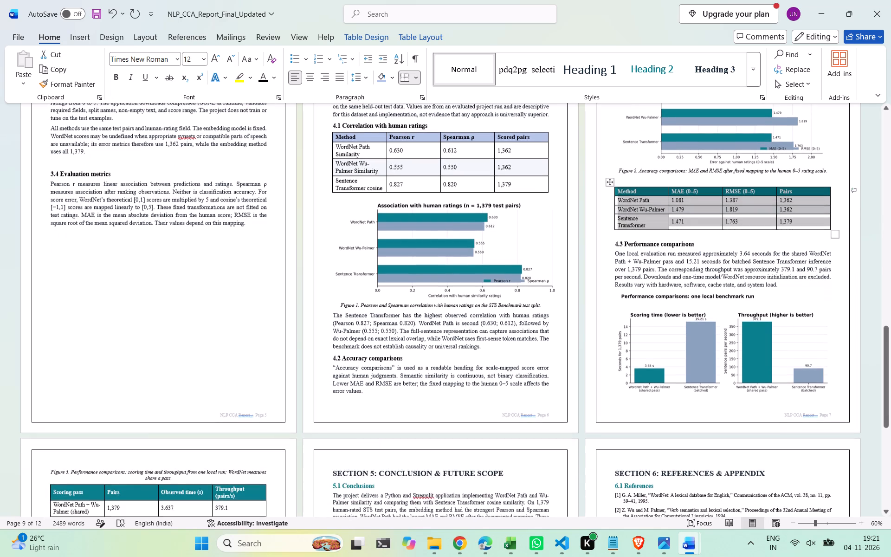
scroll(835, 304, down, 5)
click(765, 280)
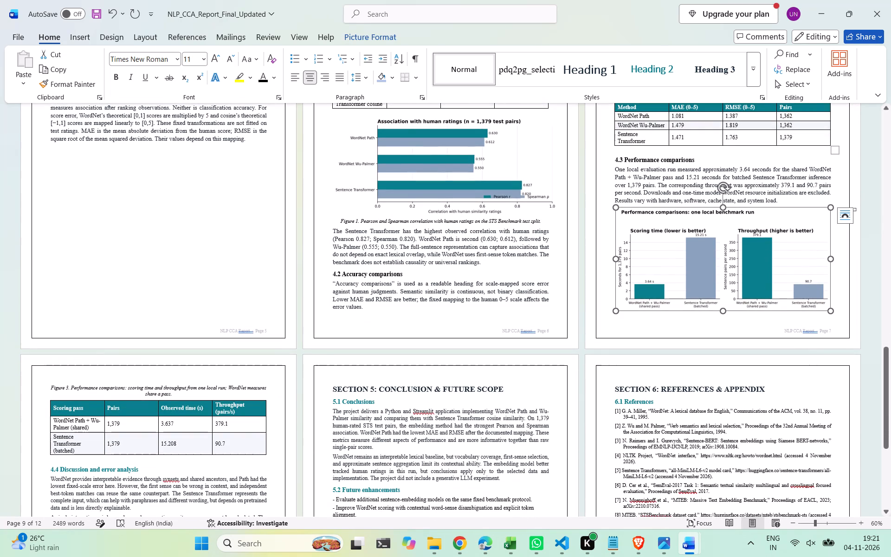
drag(830, 311, 825, 319)
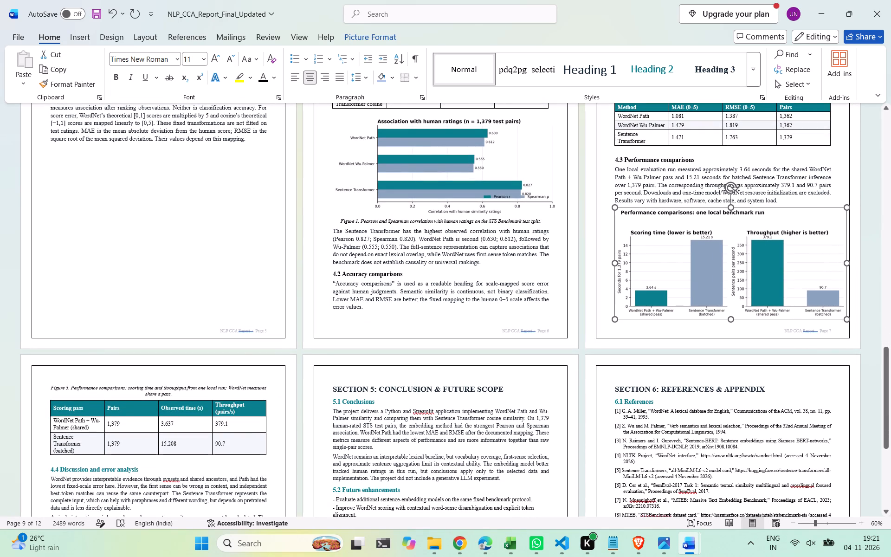
drag(825, 319, 822, 317)
click(730, 318)
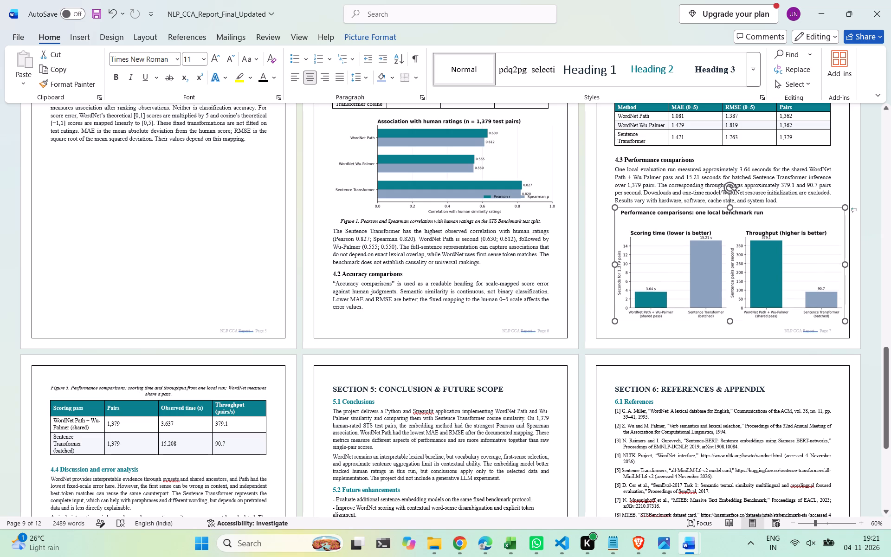
click(614, 262)
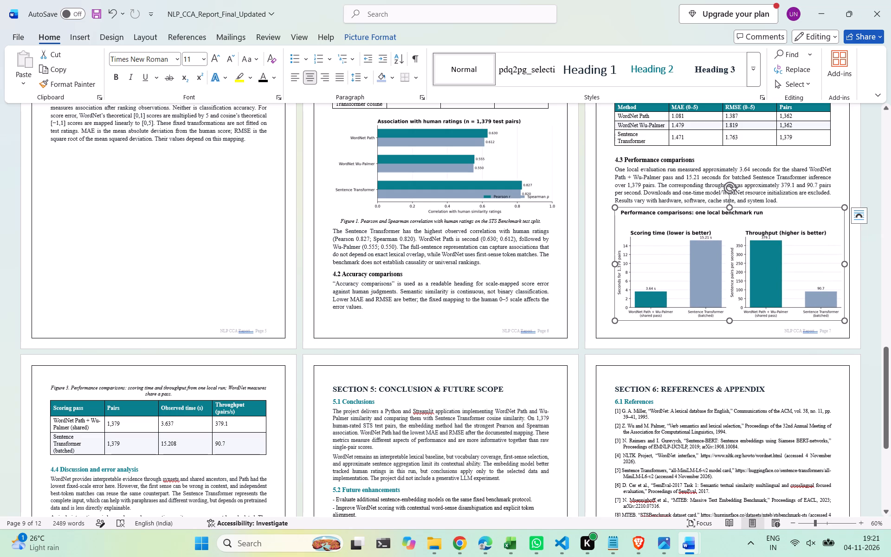
click(875, 297)
Enlarge the Accuracy comparisons chart in Figure 2 slightly, keeping it a little narrower than the table below.
scroll(748, 301, up, 4)
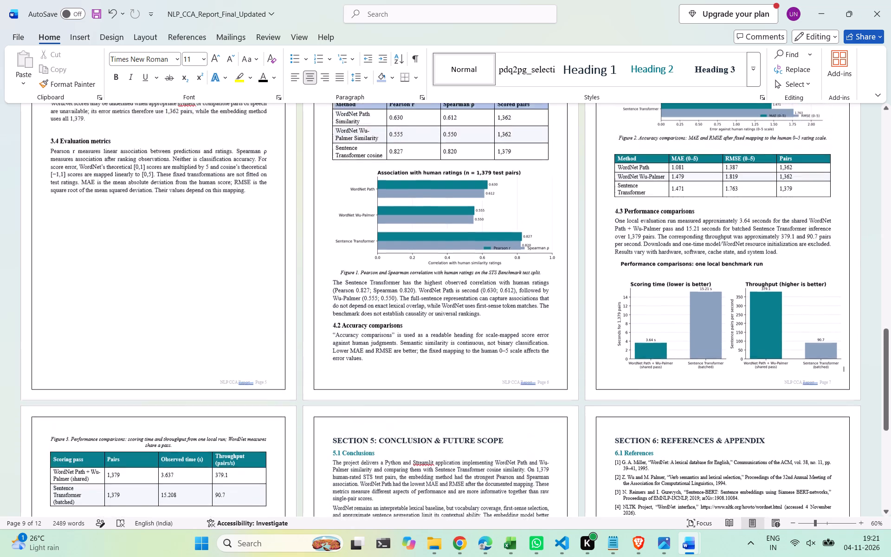
scroll(748, 301, up, 8)
click(755, 221)
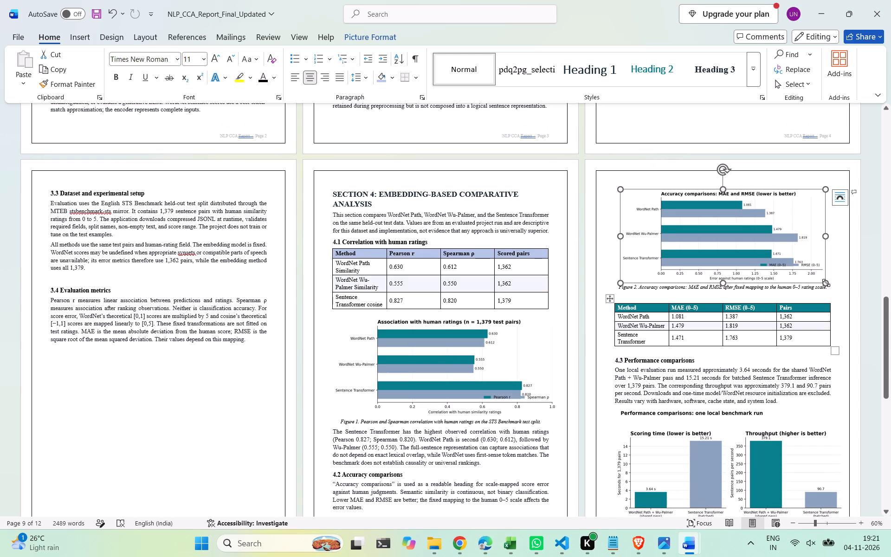
click(826, 283)
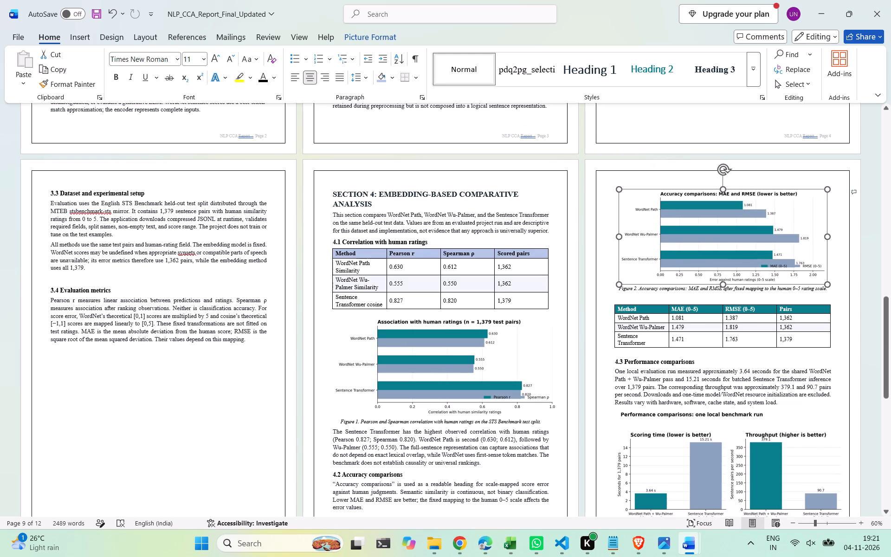
Set the paragraphs under subheading 4.4 and the Aspect table below them to font size 13.
scroll(750, 337, down, 12)
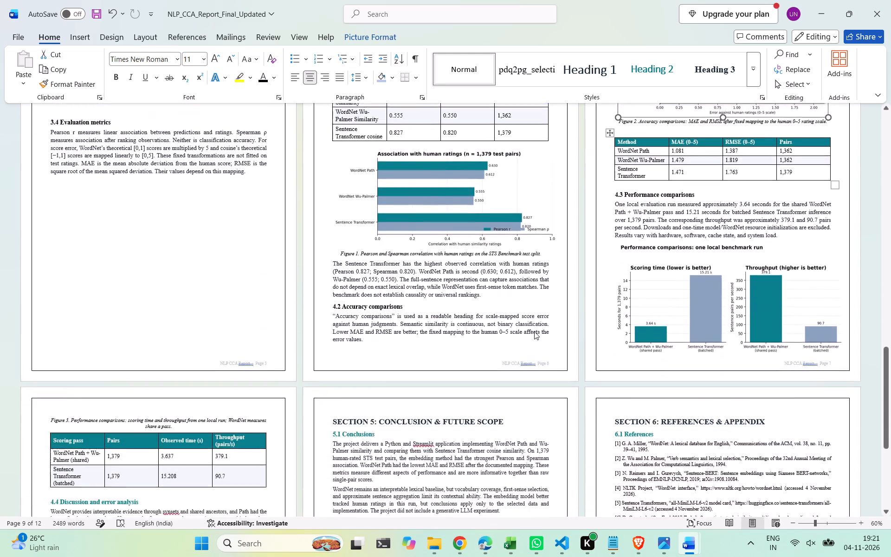
scroll(518, 331, down, 7)
scroll(188, 358, down, 3)
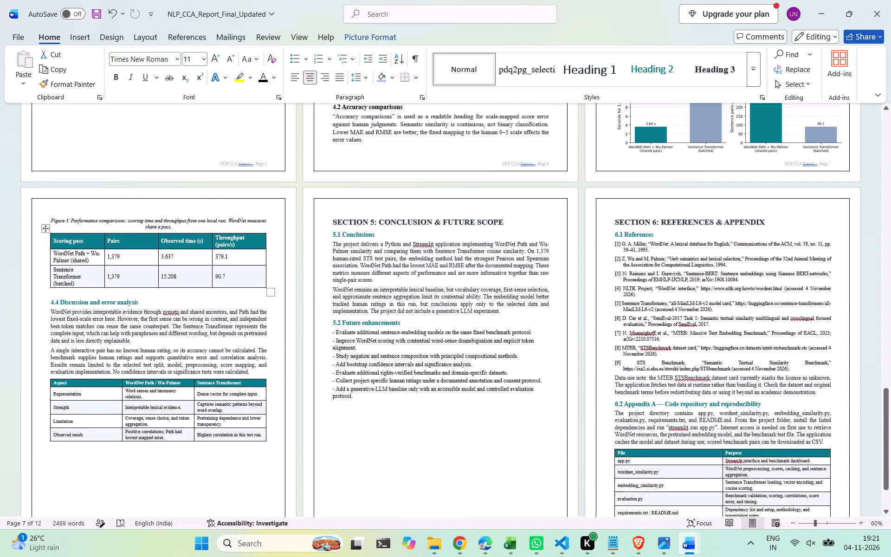
scroll(190, 360, down, 3)
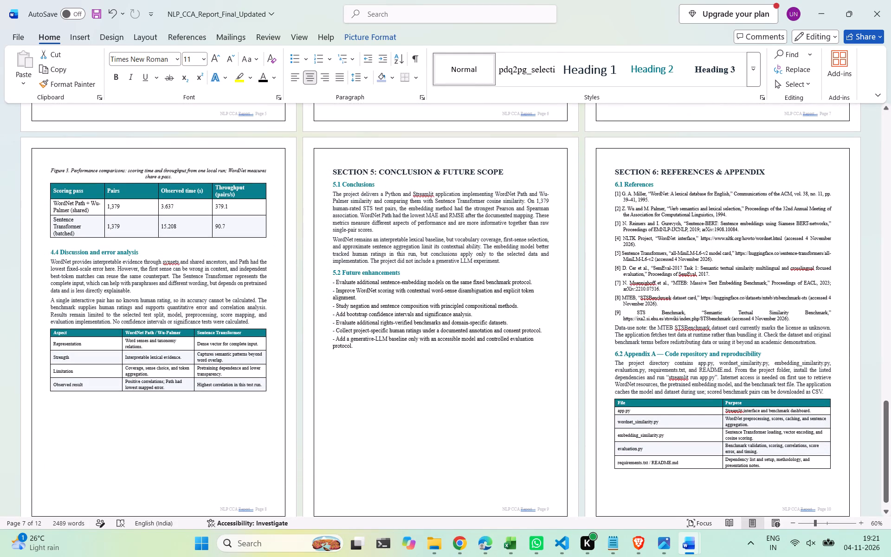
drag(50, 260, 258, 384)
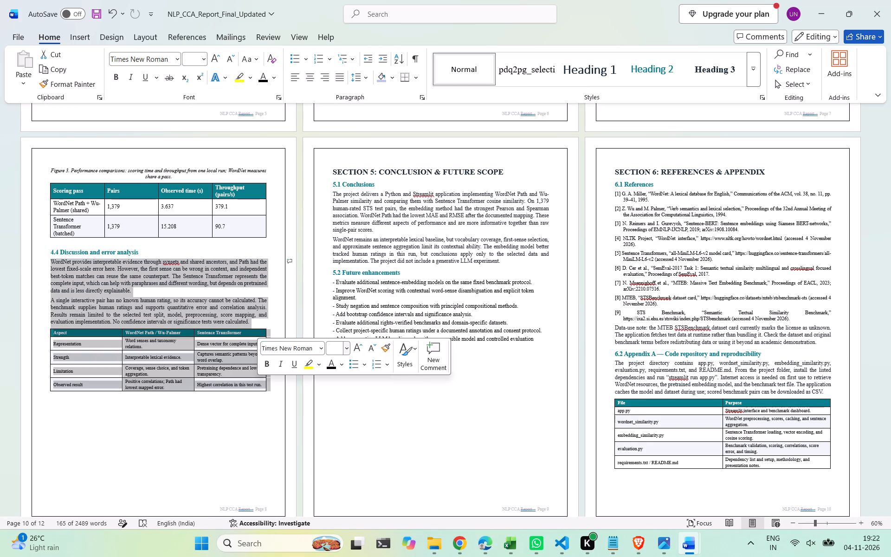
click(337, 347)
text(13)
key(Return)
click(217, 441)
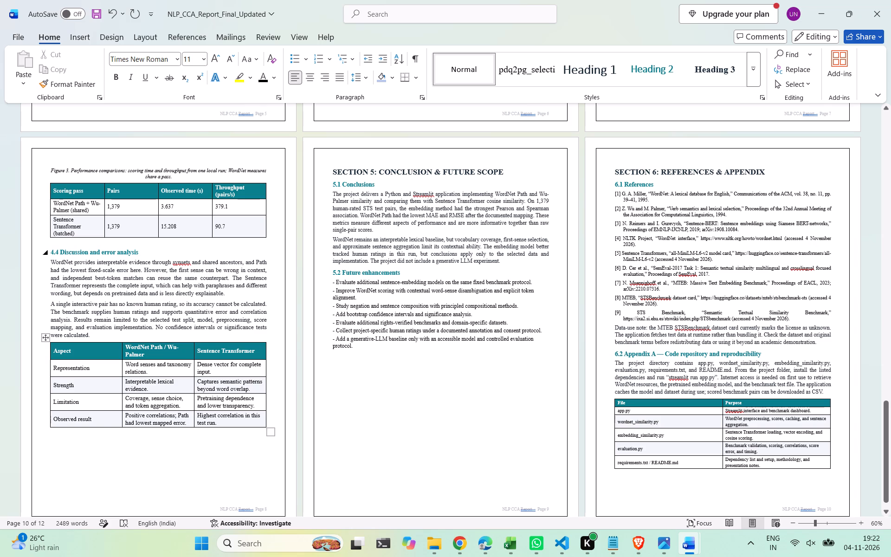
Change the font color of subheading "4.4 Discussion and error analysis" to black.
drag(146, 254, 34, 246)
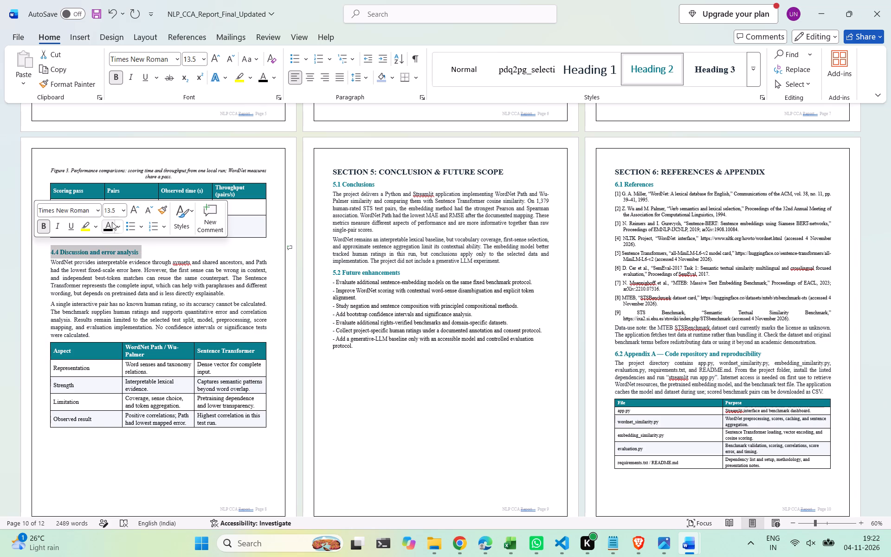
click(108, 224)
click(148, 248)
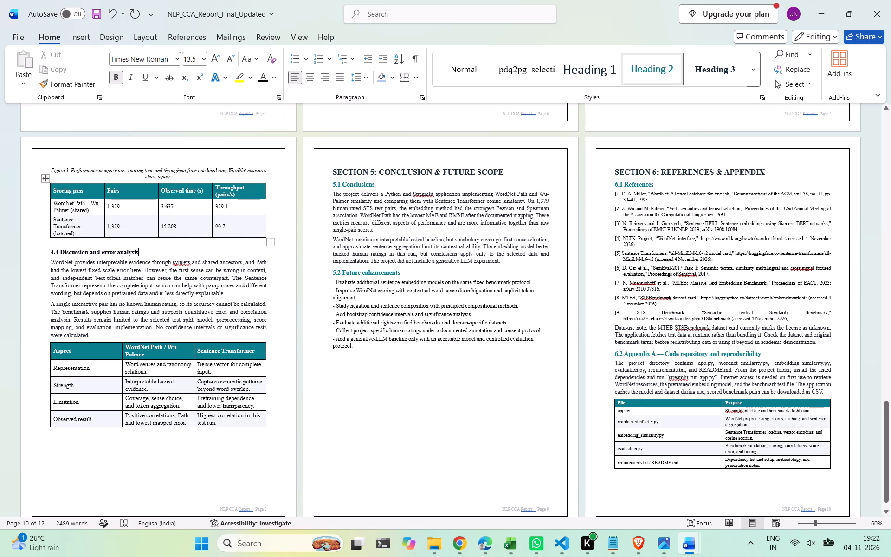
Shade the header row of the Scoring pass table light blue and make its text black.
drag(260, 192, 67, 195)
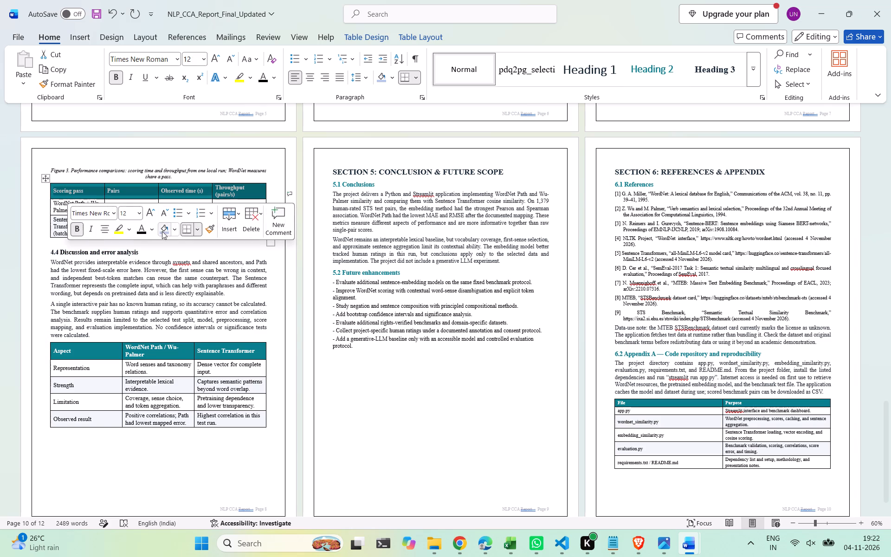
click(162, 231)
click(143, 231)
Make the header row text of the Aspect table under 4.4 black and shade the row light blue.
drag(257, 352, 190, 357)
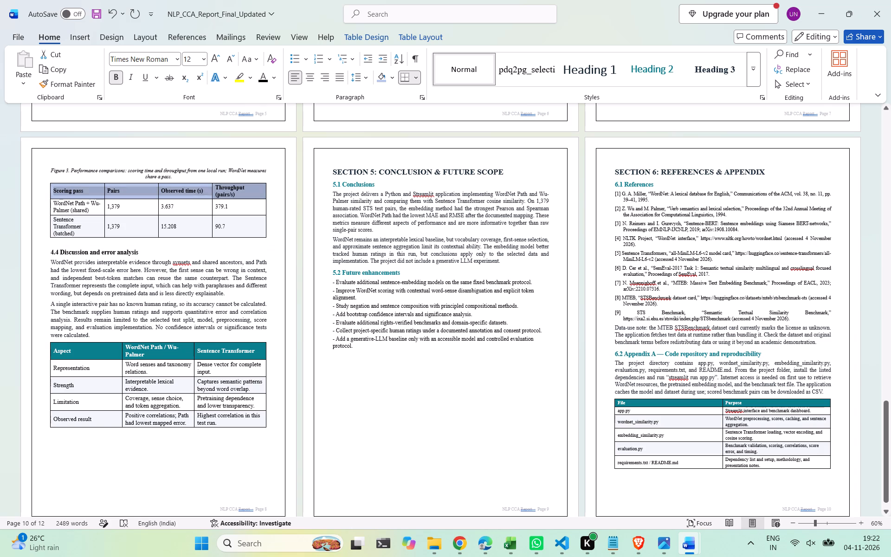
drag(190, 357, 56, 350)
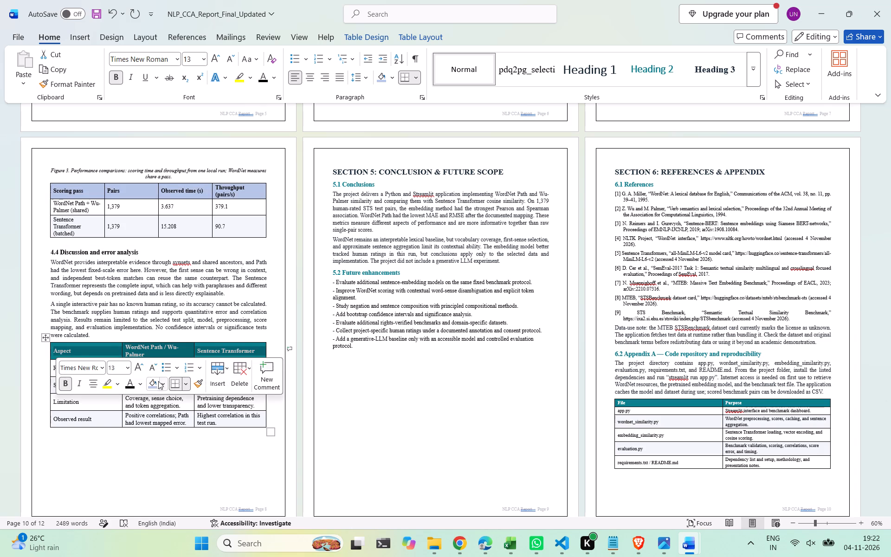
click(124, 382)
click(151, 385)
click(170, 440)
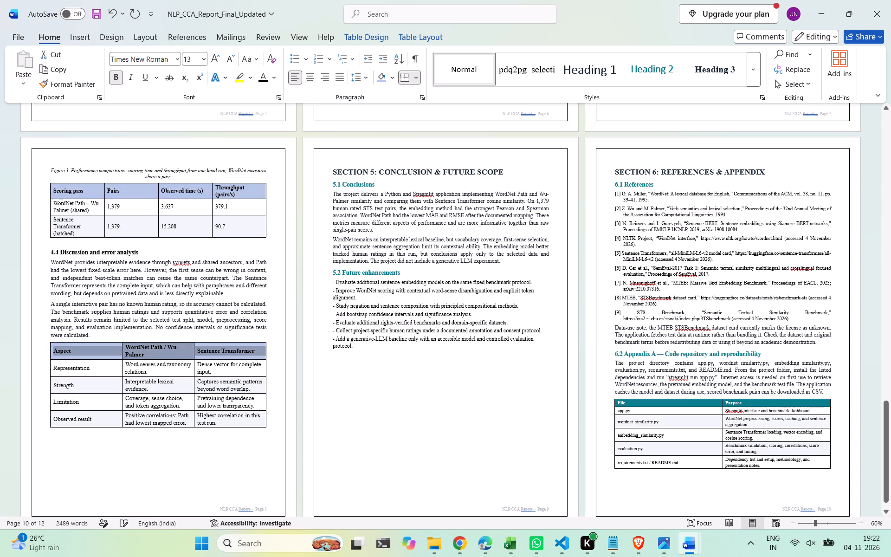
Make the header row text of the MAE/RMSE table below Figure 2 black and shade the row light blue.
scroll(212, 324, up, 13)
scroll(747, 274, up, 6)
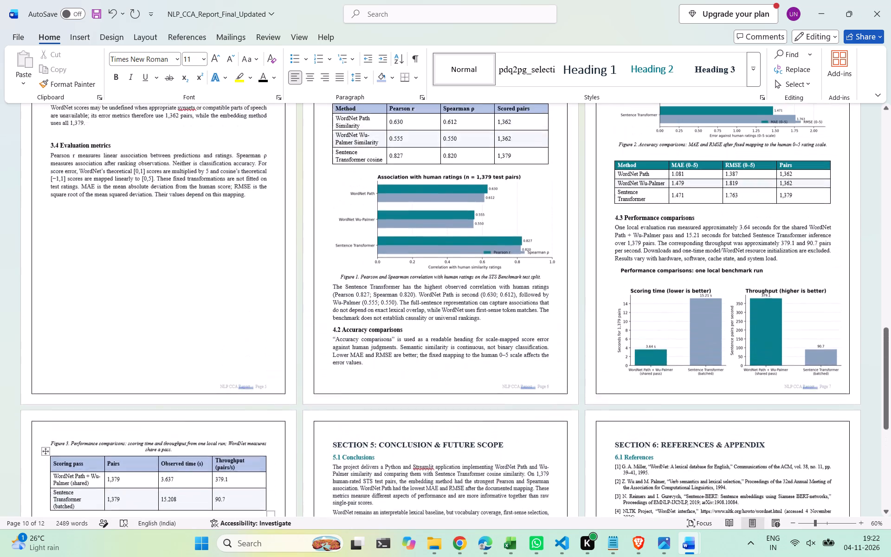
drag(803, 210, 775, 207)
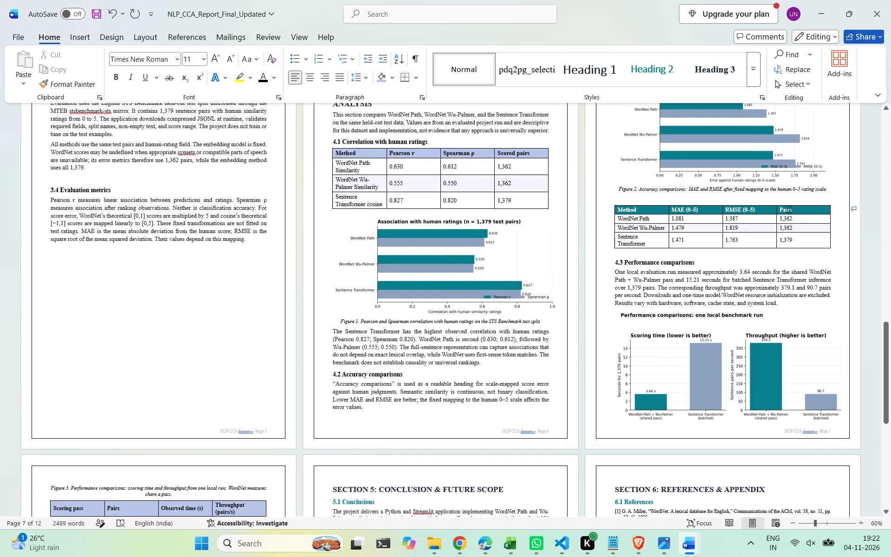
drag(775, 207, 620, 207)
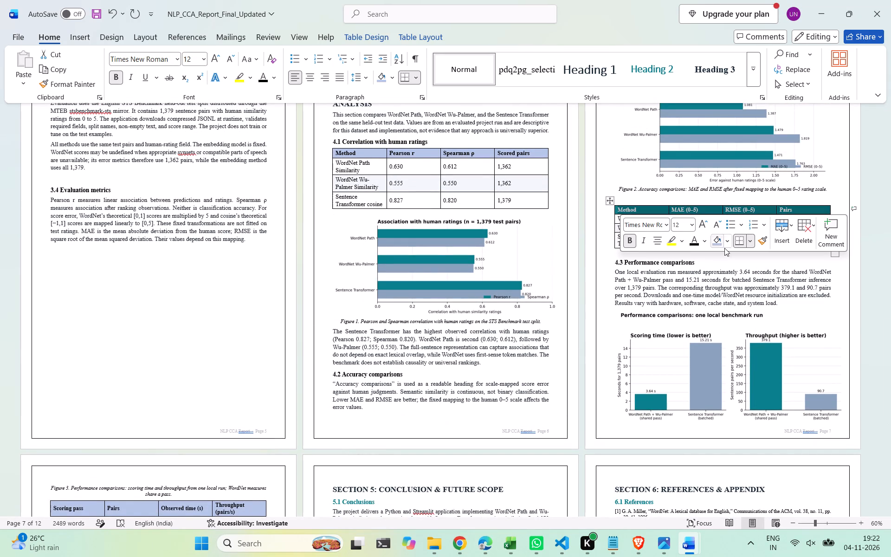
click(696, 243)
click(720, 244)
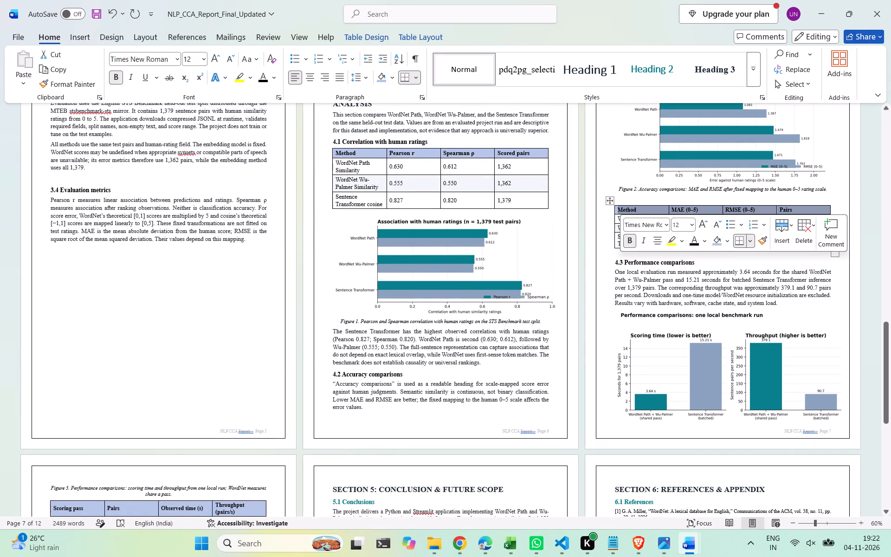
click(867, 219)
Change the font color of subheadings "5.1 Conclusions" and "5.2 Future enhancements" to black.
scroll(592, 266, up, 7)
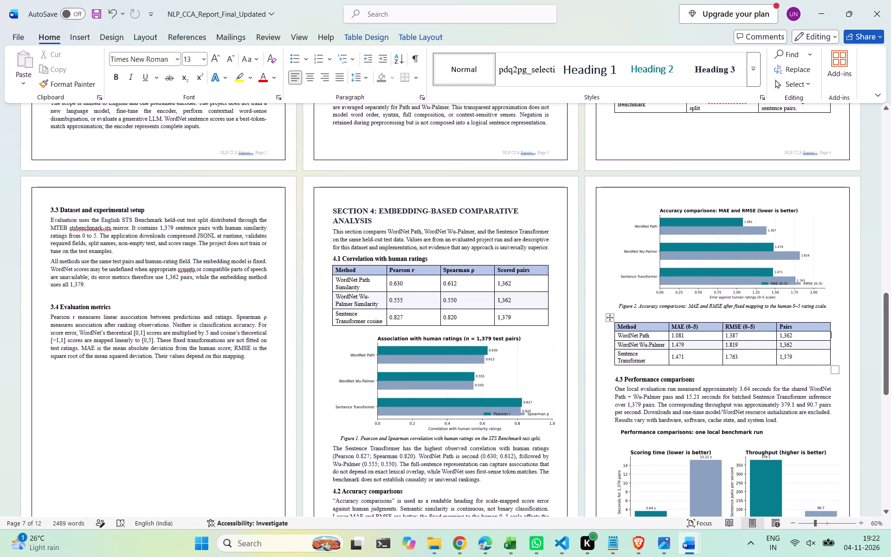
scroll(556, 280, up, 6)
scroll(556, 280, down, 20)
scroll(556, 280, down, 2)
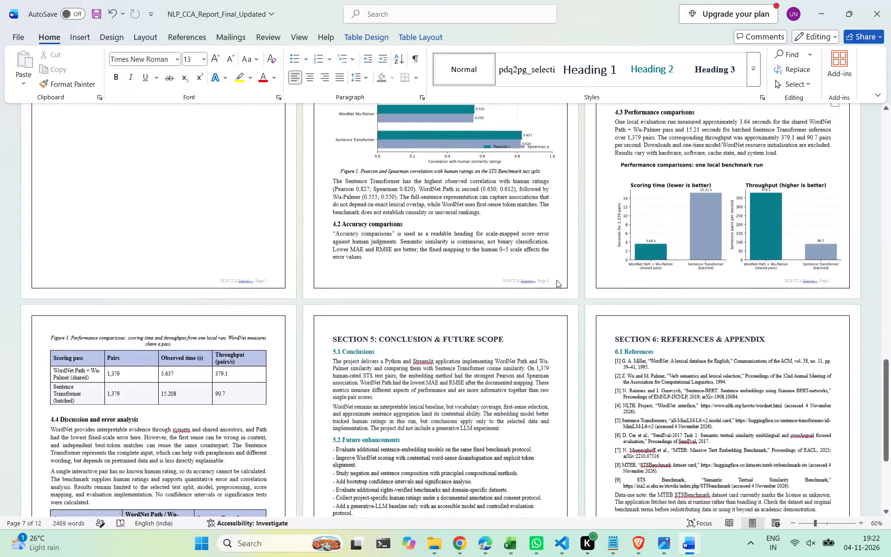
scroll(556, 280, down, 15)
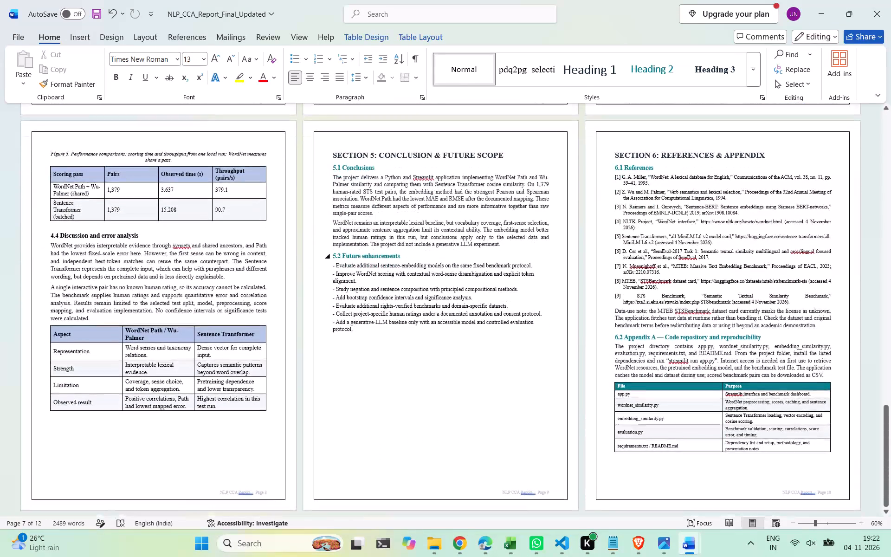
drag(377, 168, 327, 168)
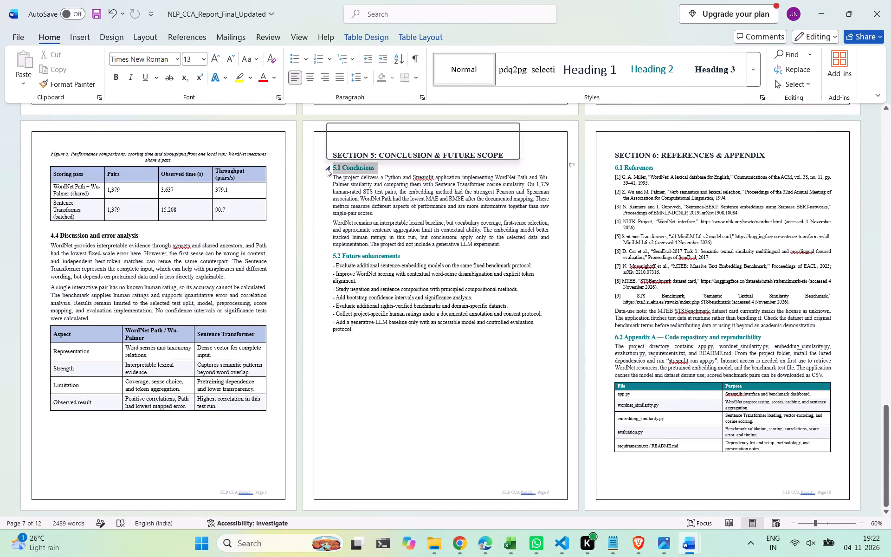
click(401, 149)
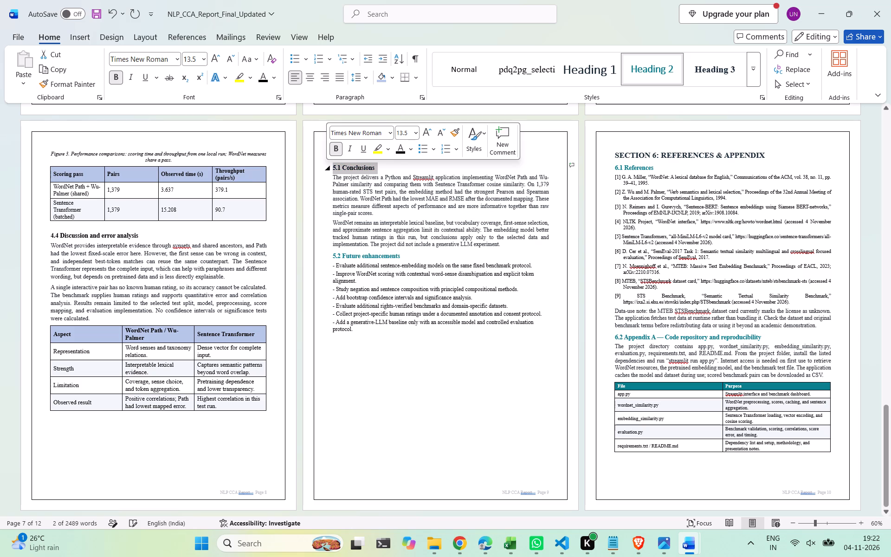
drag(404, 257, 331, 257)
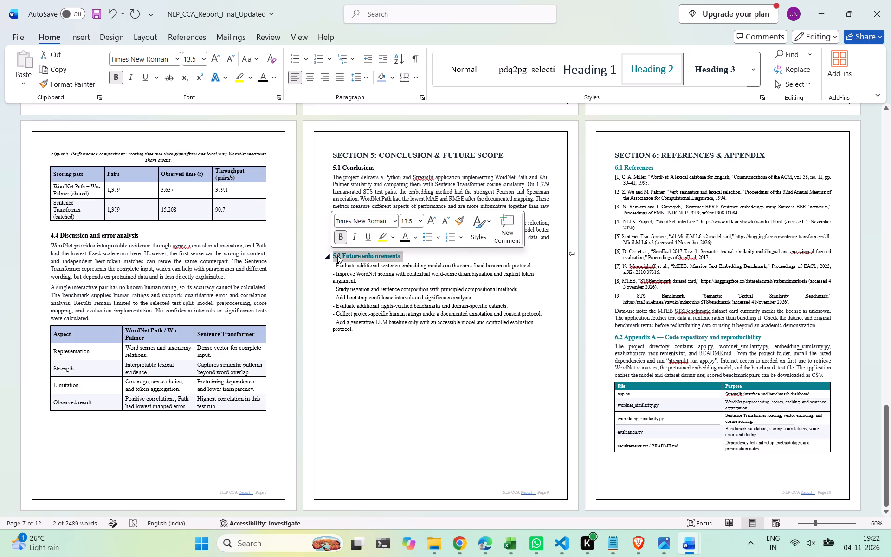
click(404, 236)
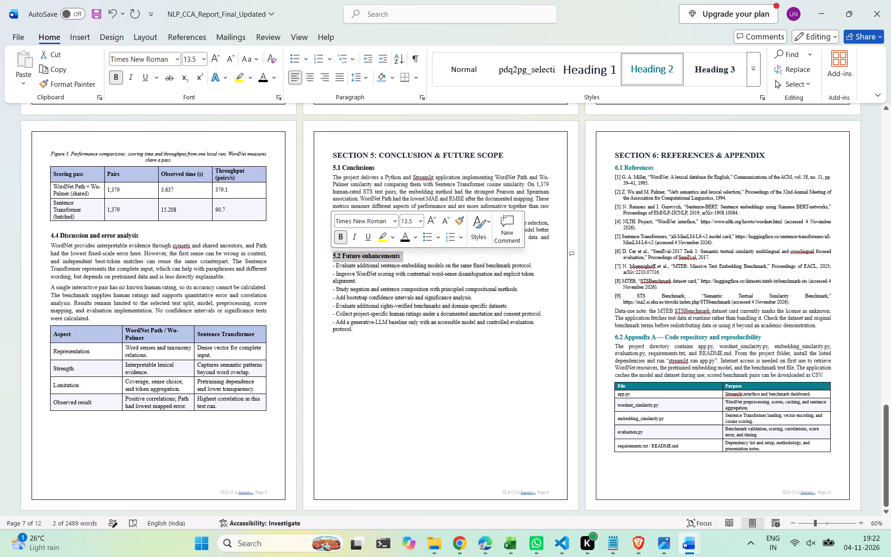
click(374, 340)
Set the two paragraphs under subheading 5.1 Conclusions to font size 13.
drag(505, 243, 359, 189)
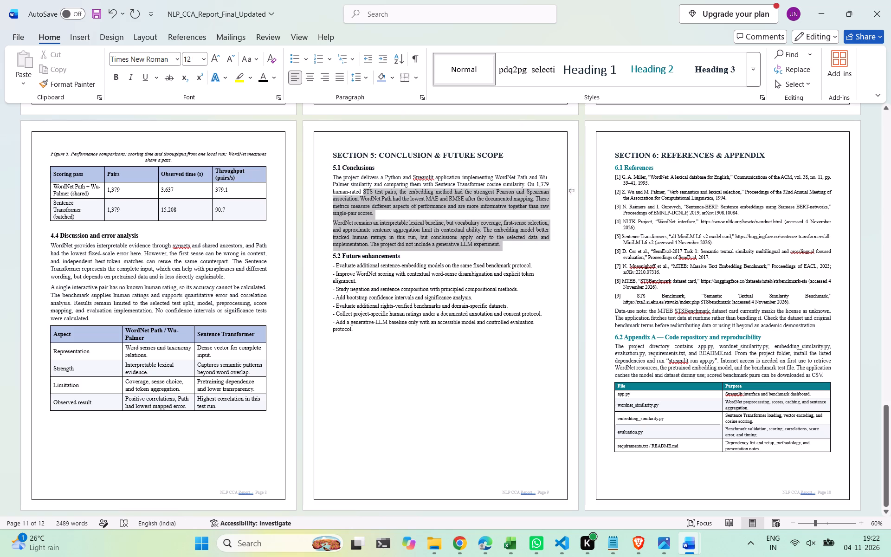
drag(359, 189, 334, 176)
click(416, 140)
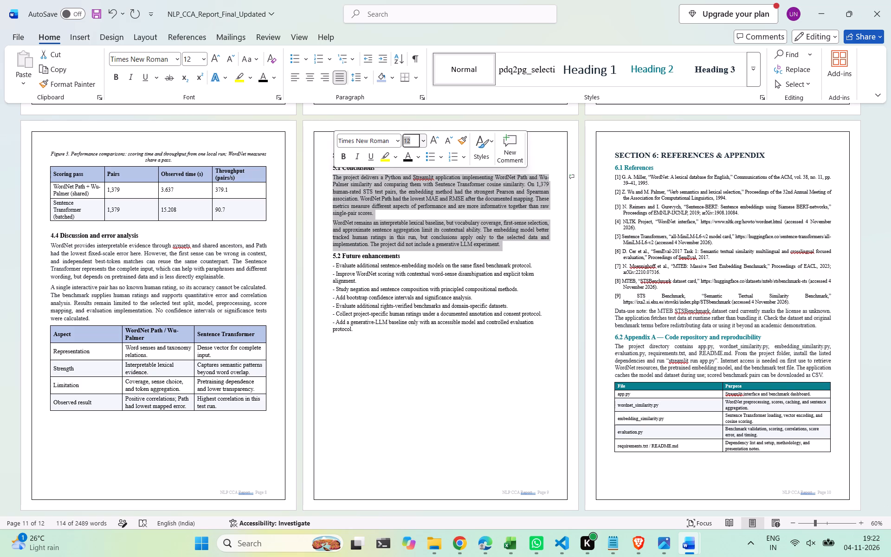
text(13)
key(Return)
click(389, 259)
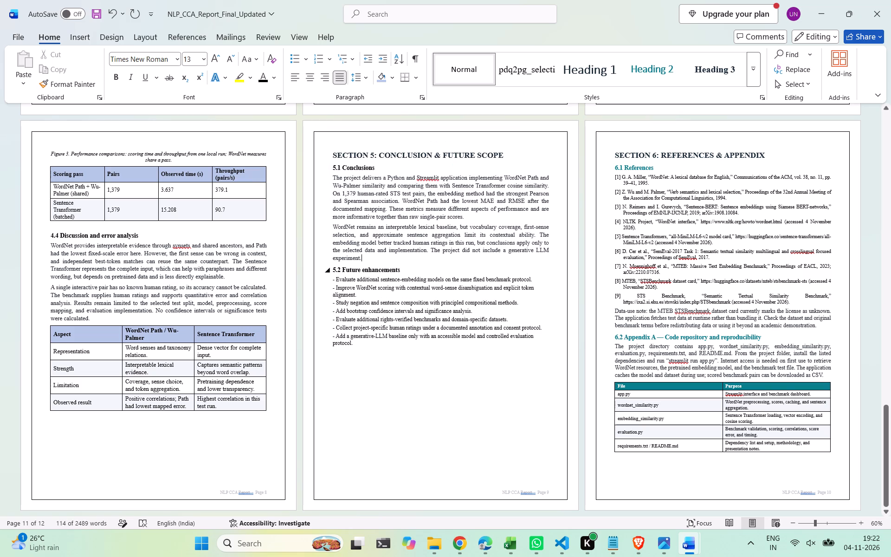
Set the list of items under subheading 5.2 Future enhancements to font size 13.
drag(359, 346, 326, 281)
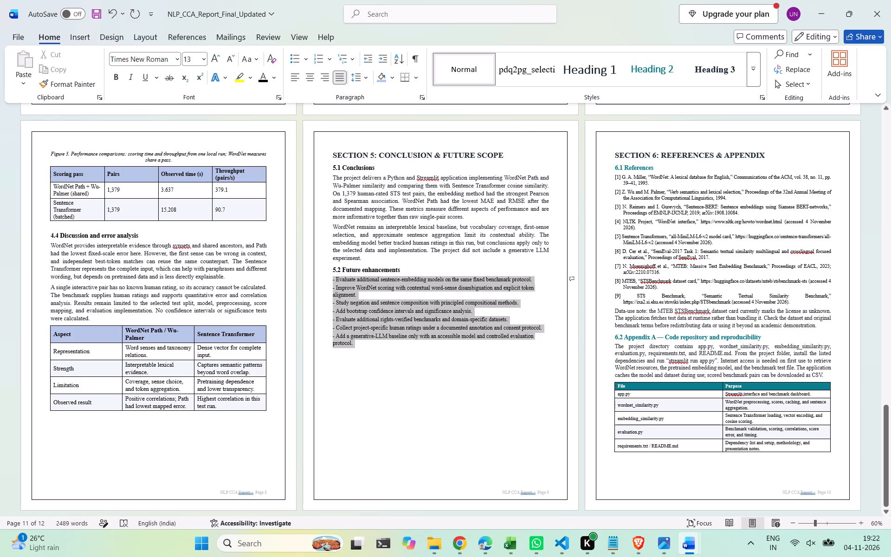
drag(326, 281, 326, 279)
click(405, 243)
text(13)
key(Return)
click(424, 354)
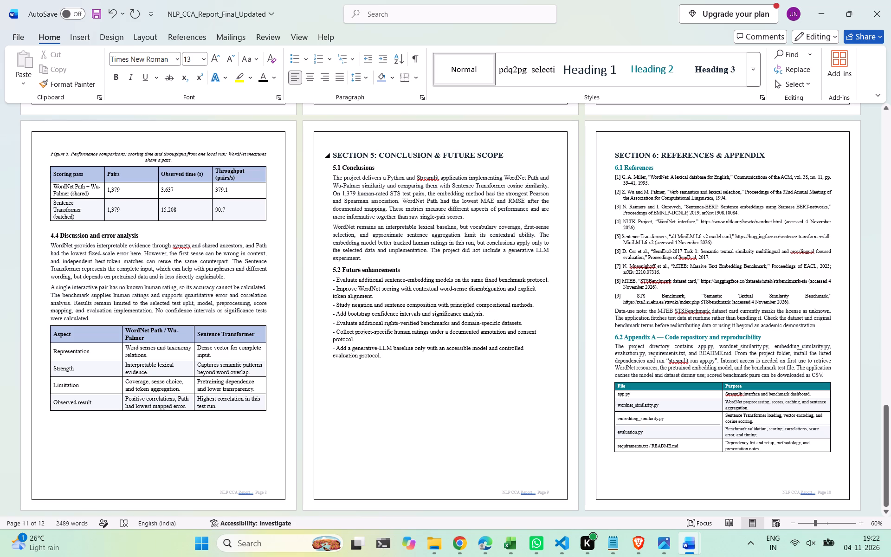
Insert a blank line below the Section 5 heading and shrink the spacing there to font size 8.
click(506, 153)
key(Return)
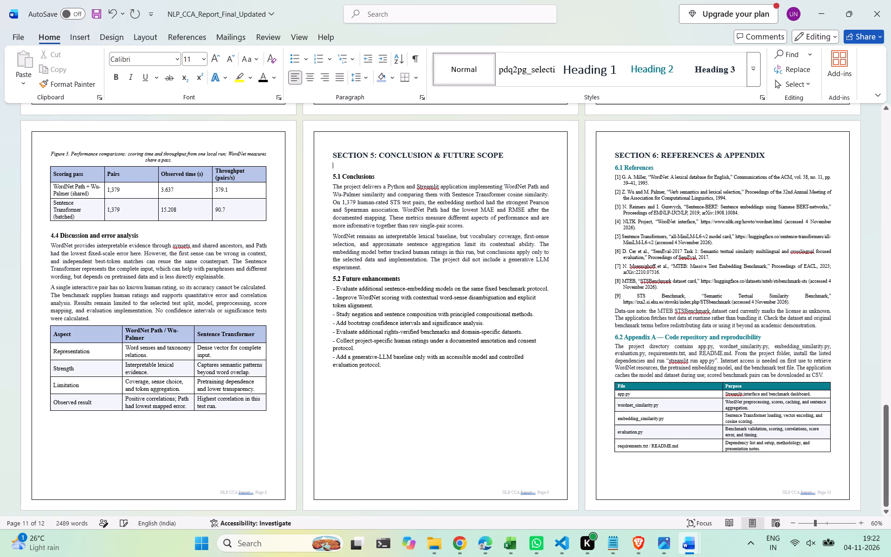
drag(333, 177, 459, 151)
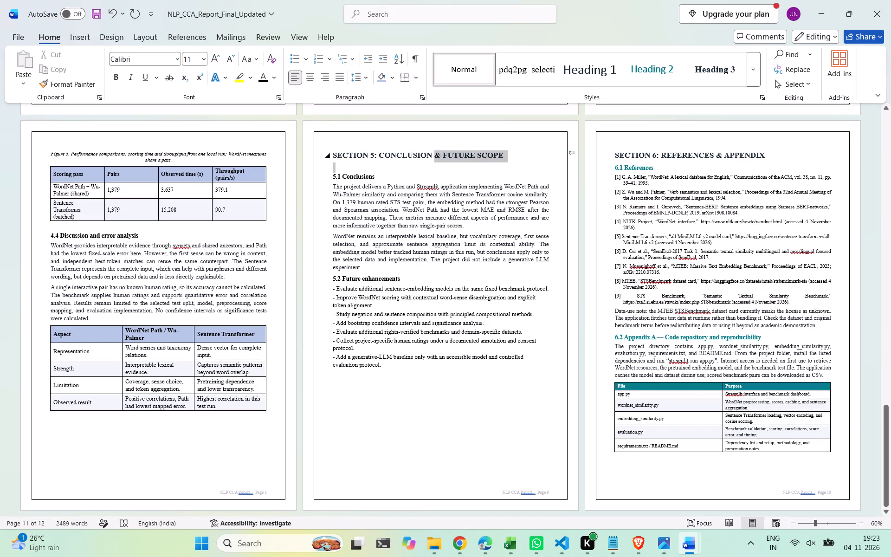
drag(459, 151, 511, 150)
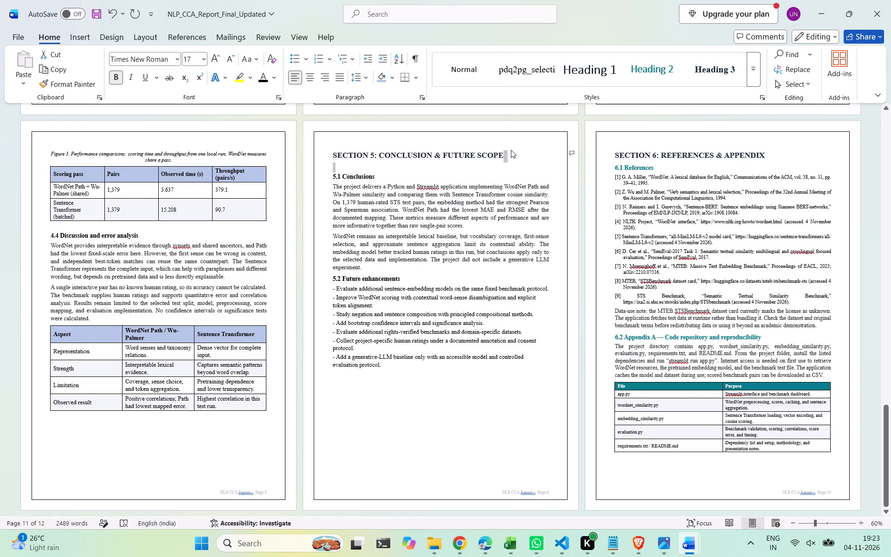
key(ctrl+shift+comma)
key(ctrl+shift+comma)
key(ctrl+shift+comma)
key(ctrl+shift+comma)
key(ctrl+shift+comma)
key(ctrl+shift+comma)
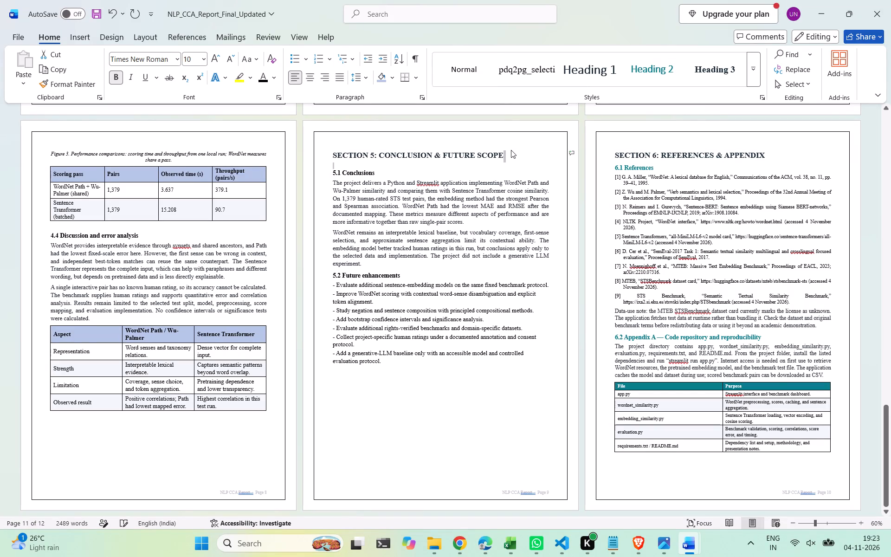
key(ctrl+shift+comma)
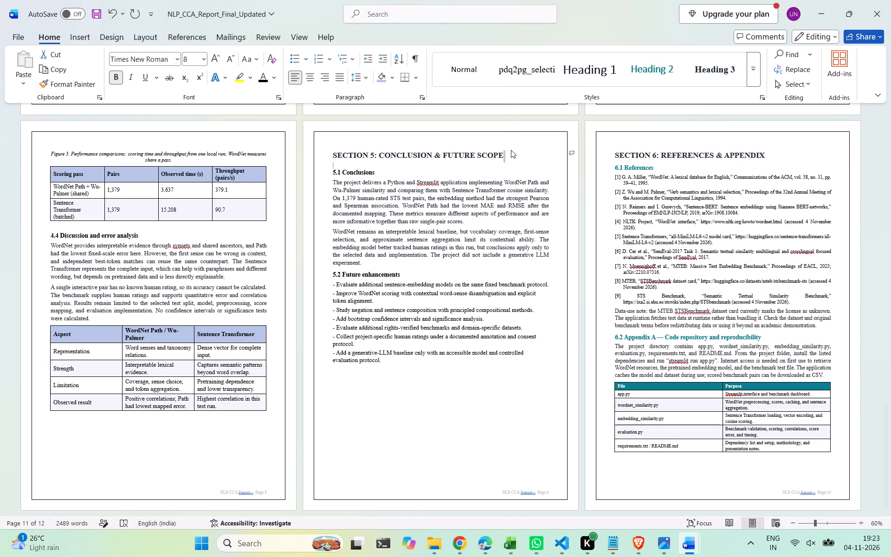
click(511, 150)
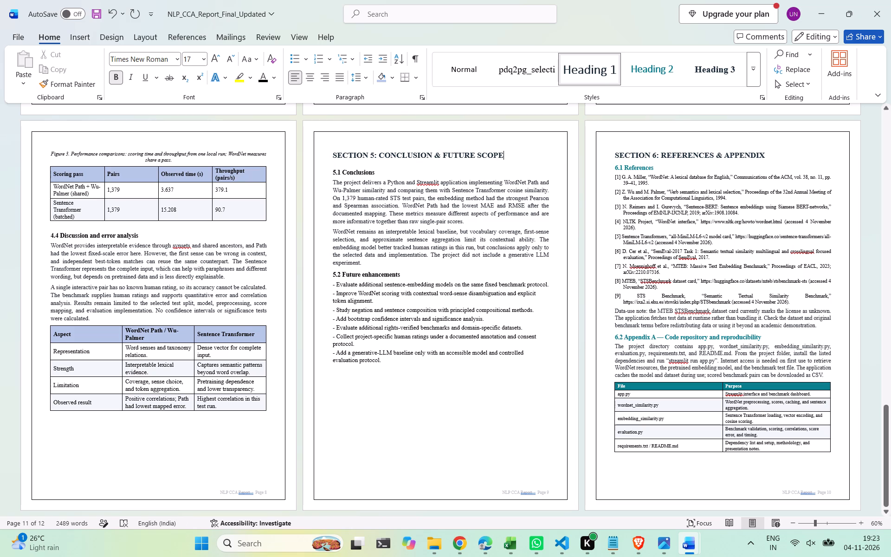
Change the font color of subheadings "6.1 References" and "6.2 Appendix A — Code repository and reproducibility" to black.
scroll(660, 233, down, 1)
drag(659, 169, 615, 169)
click(690, 149)
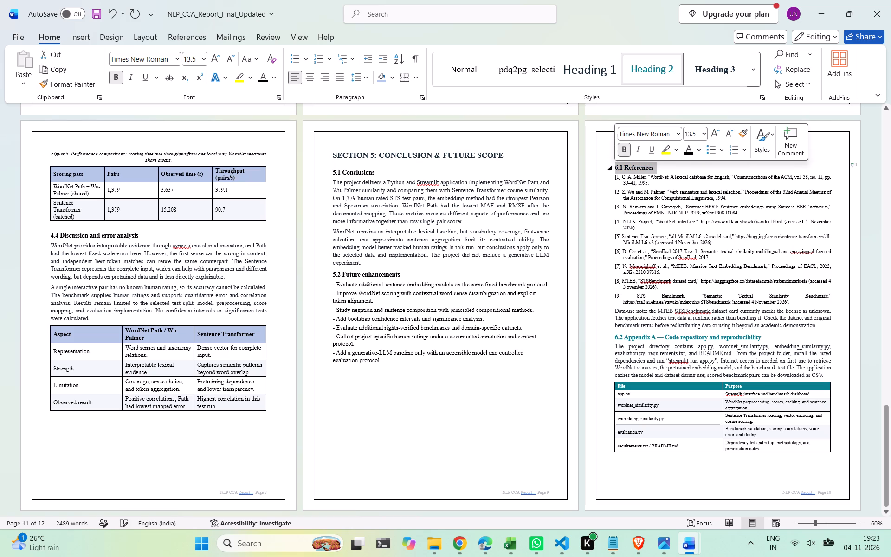
scroll(688, 214, down, 4)
drag(769, 336, 618, 339)
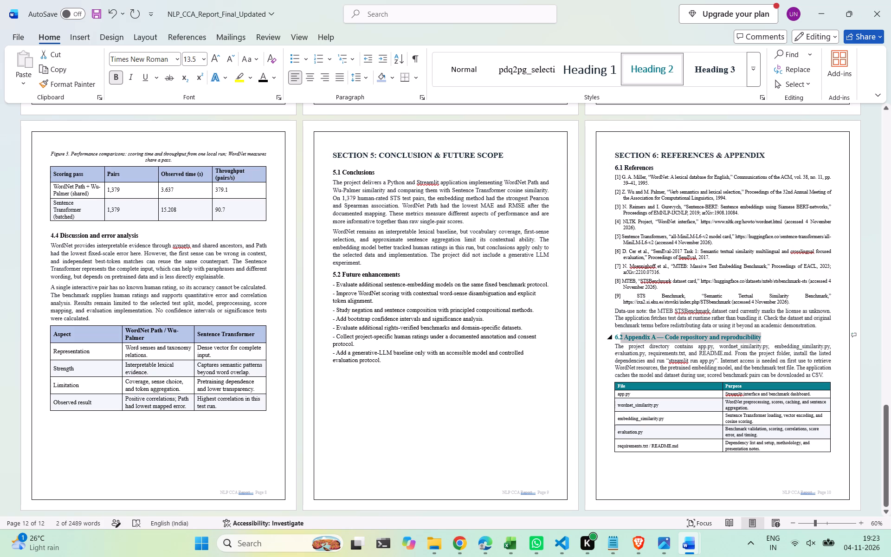
drag(618, 339, 608, 337)
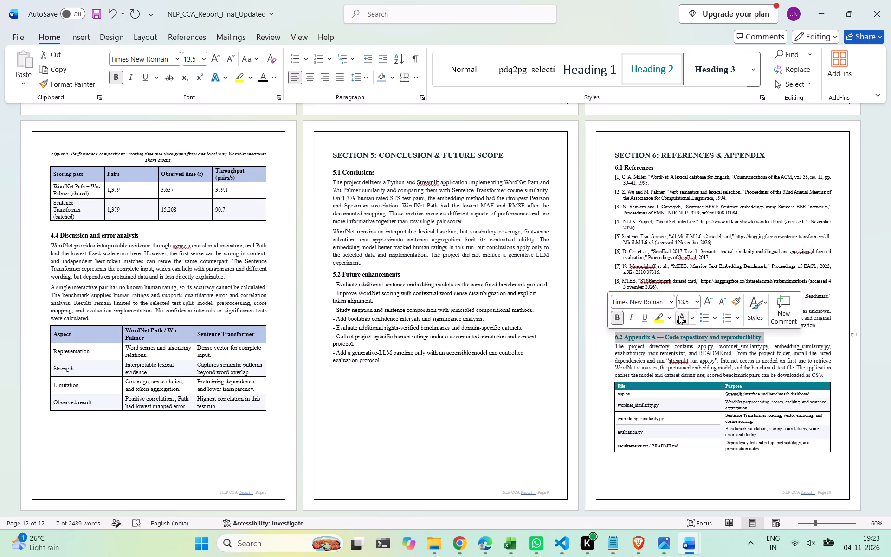
click(678, 316)
click(771, 335)
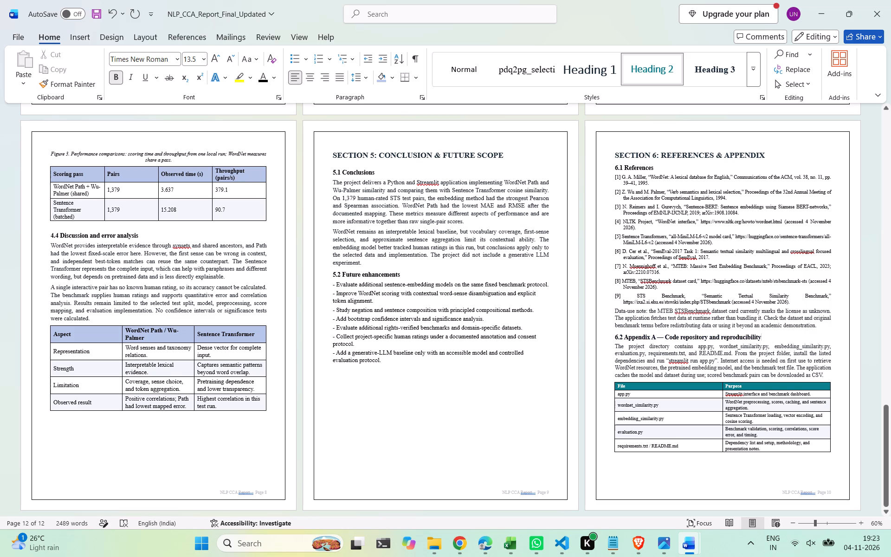
Set the reference entries and the data-use note under subheading 6.1 to font size 13.
drag(821, 328, 745, 288)
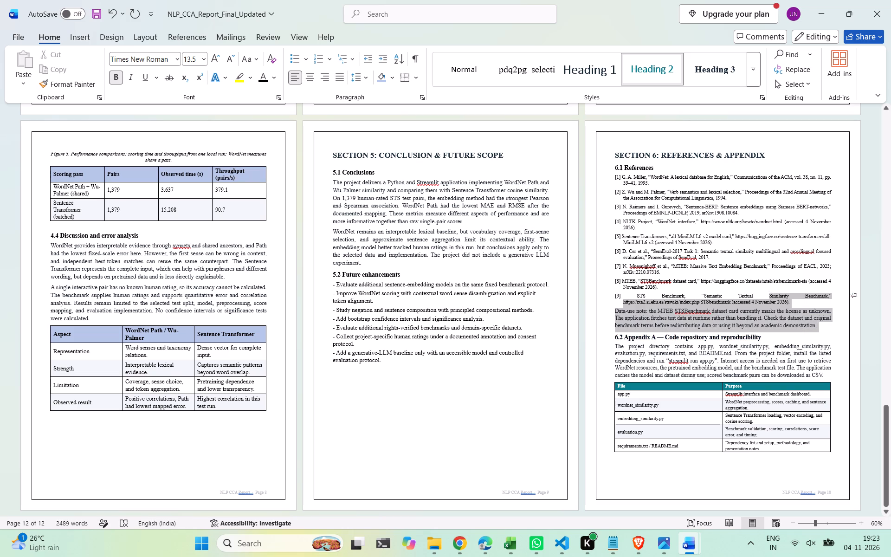
drag(745, 288, 611, 178)
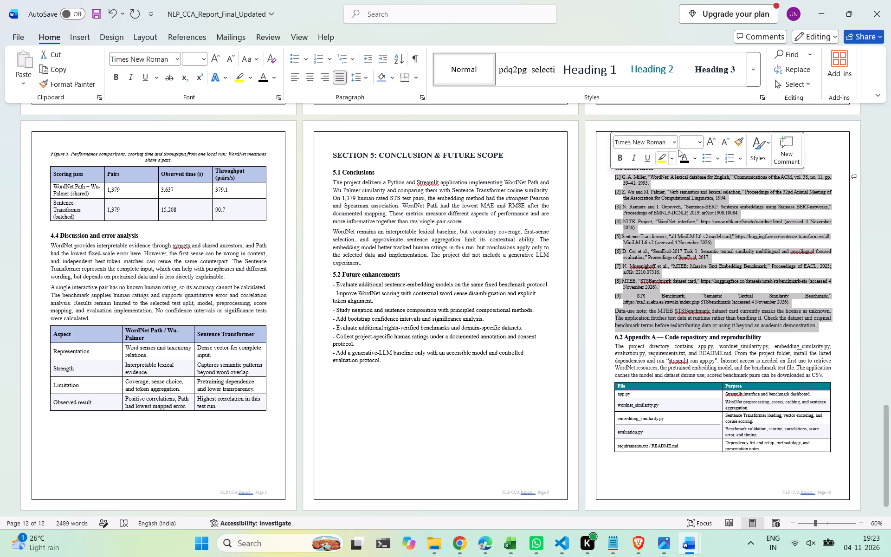
click(689, 141)
text(13)
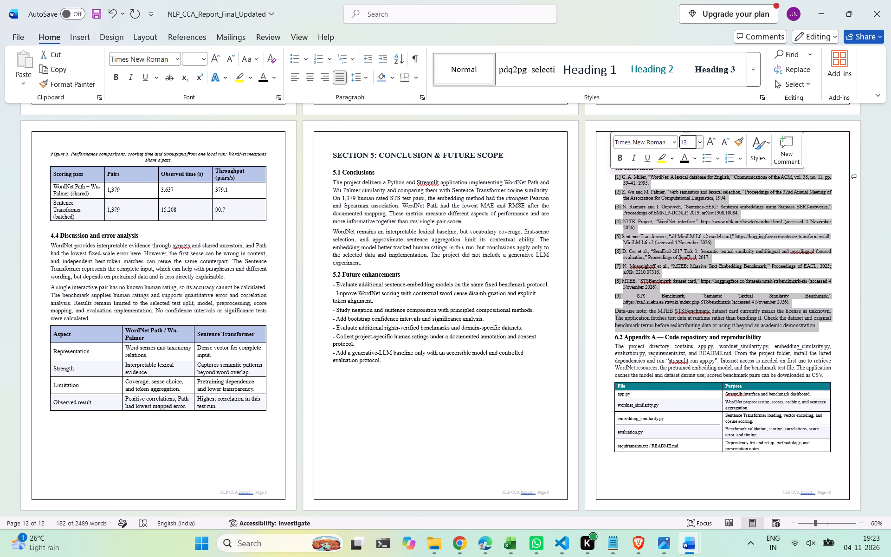
key(Return)
click(726, 179)
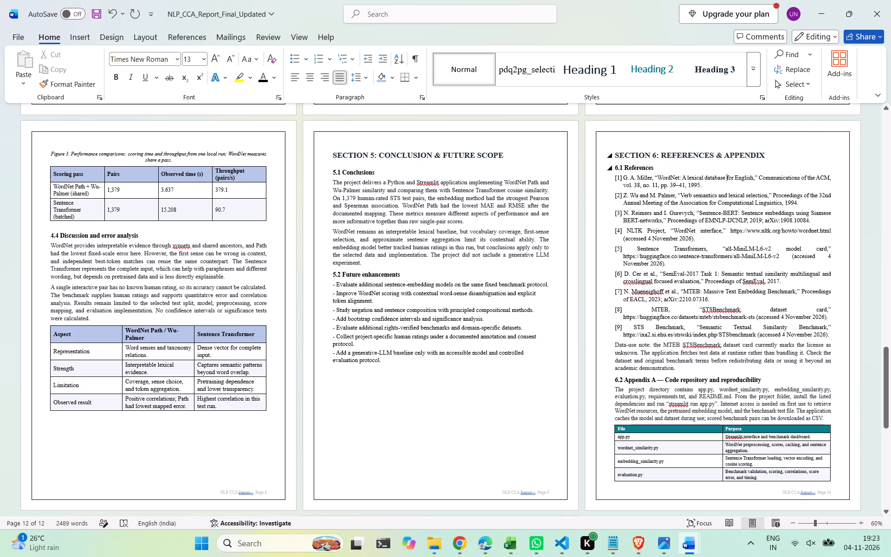
Insert a blank line below the Section 6 heading and shrink its font size to tighten the gap above subheading 6.1.
click(776, 156)
key(Return)
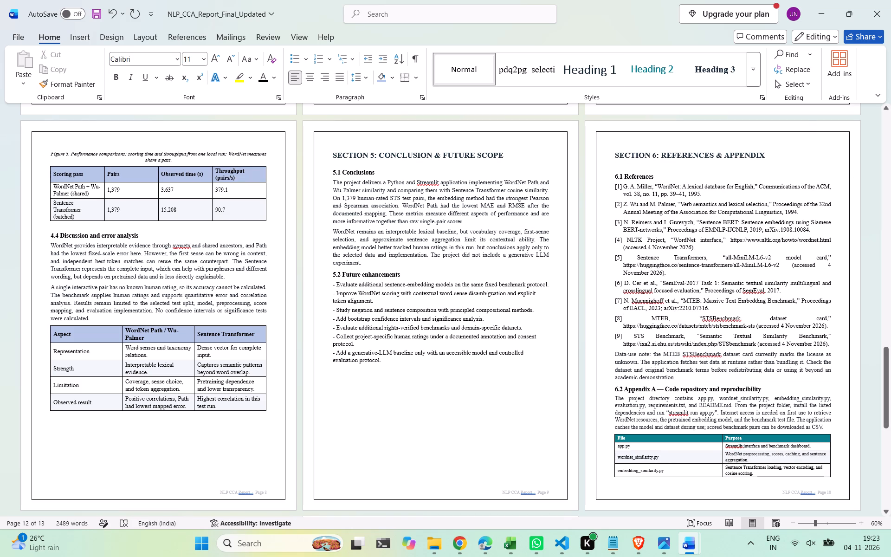
drag(615, 172, 778, 155)
drag(614, 175, 777, 156)
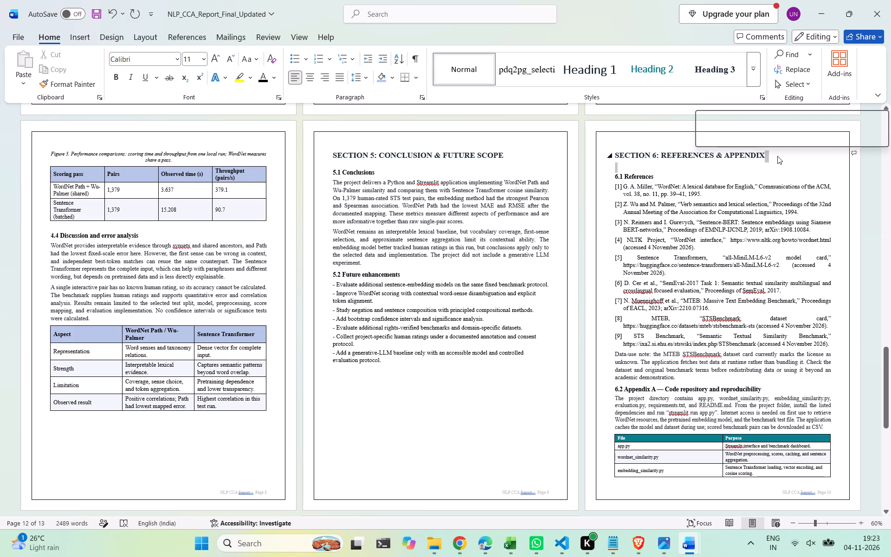
key(ctrl+shift+comma)
key(ctrl+shift+comma)
key(ctrl+shift+comma)
key(ctrl+shift+comma)
key(ctrl+shift+comma)
key(ctrl+shift+comma)
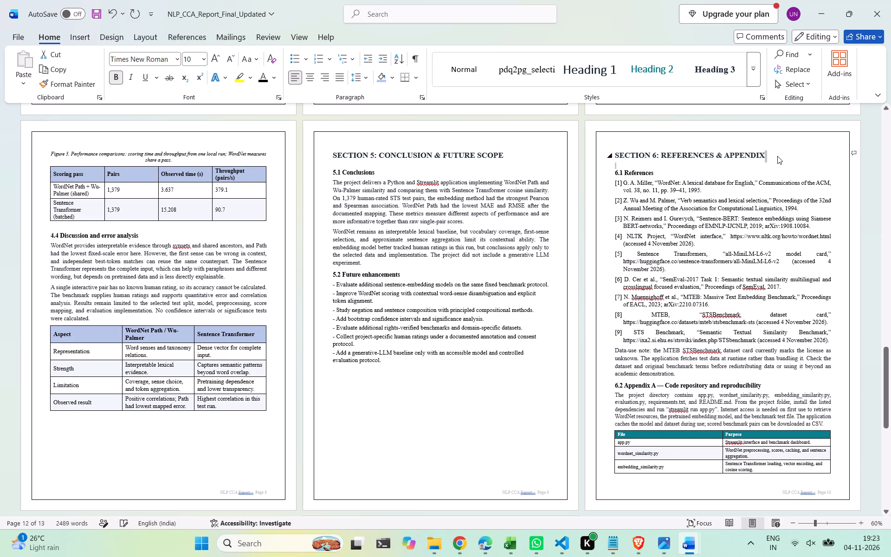
key(ctrl+shift+comma)
click(777, 156)
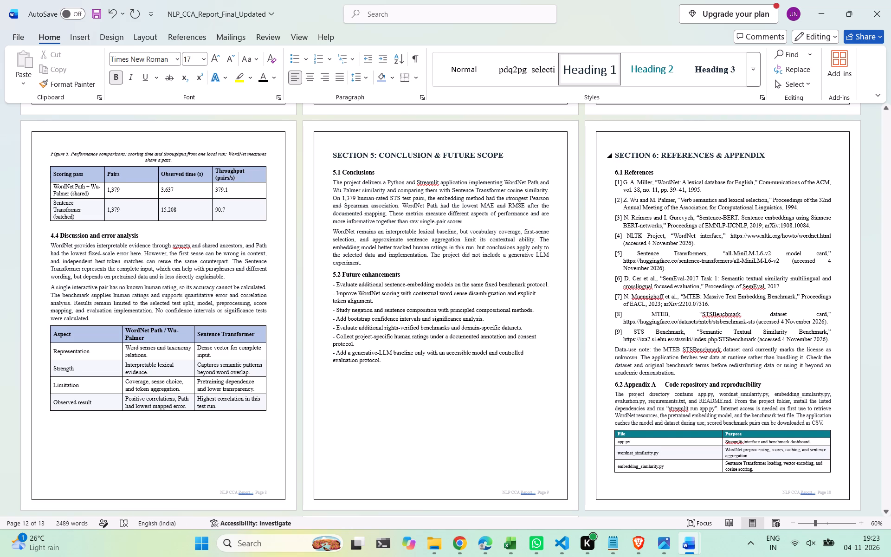
Insert a blank line between the data-use note and subheading 6.2 Appendix A.
scroll(771, 225, down, 6)
scroll(711, 289, down, 3)
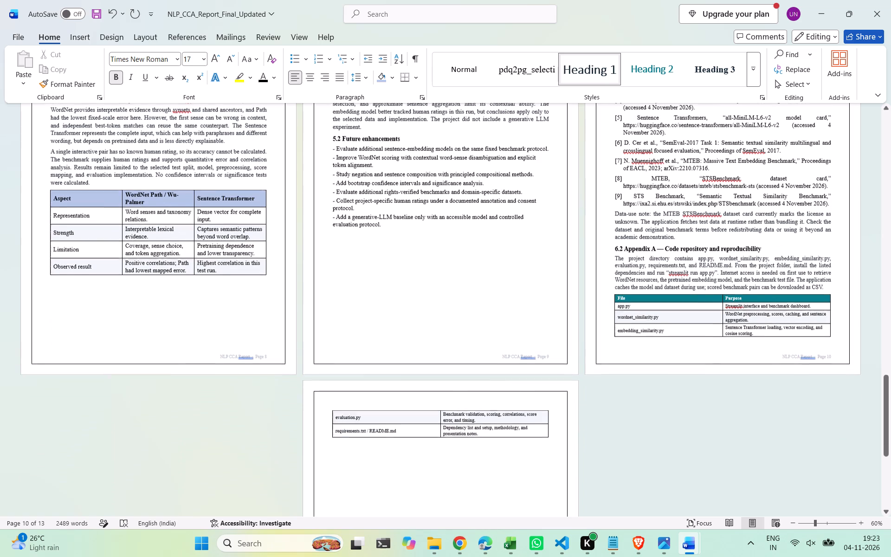
scroll(710, 288, down, 3)
scroll(691, 231, up, 2)
click(700, 208)
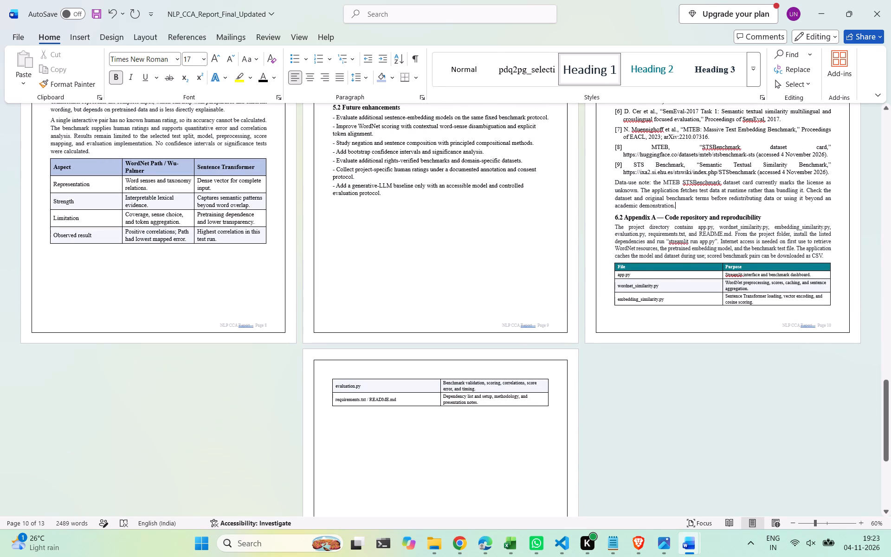
key(Return)
Set the project directory paragraph under subheading 6.2 to font size 13.
scroll(660, 257, down, 3)
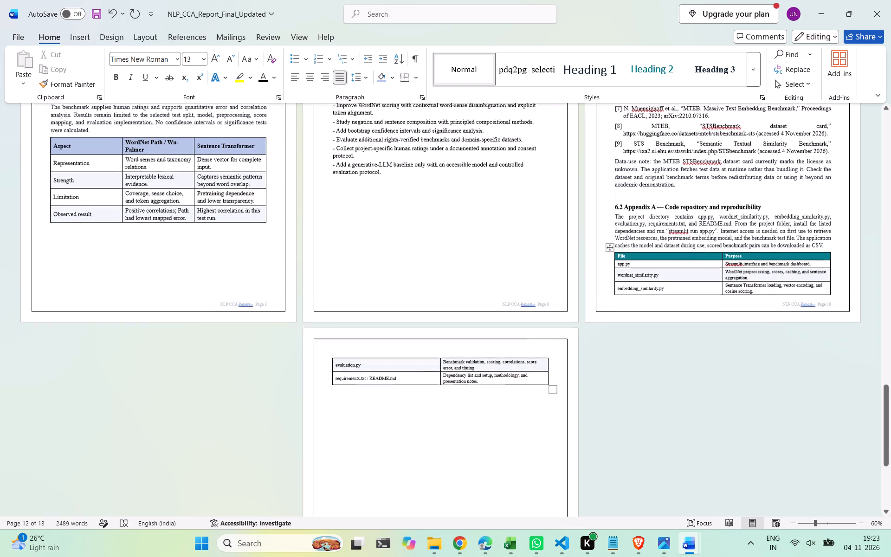
scroll(694, 227, up, 4)
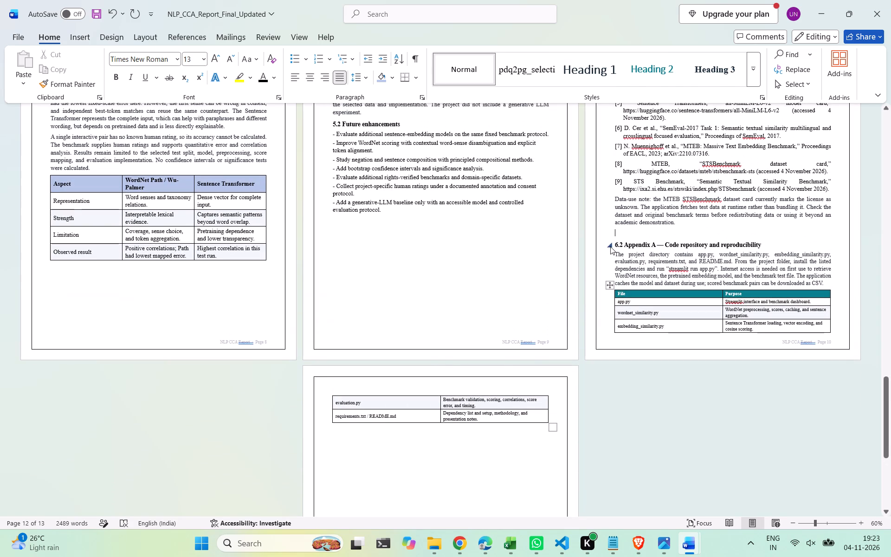
drag(615, 254, 844, 272)
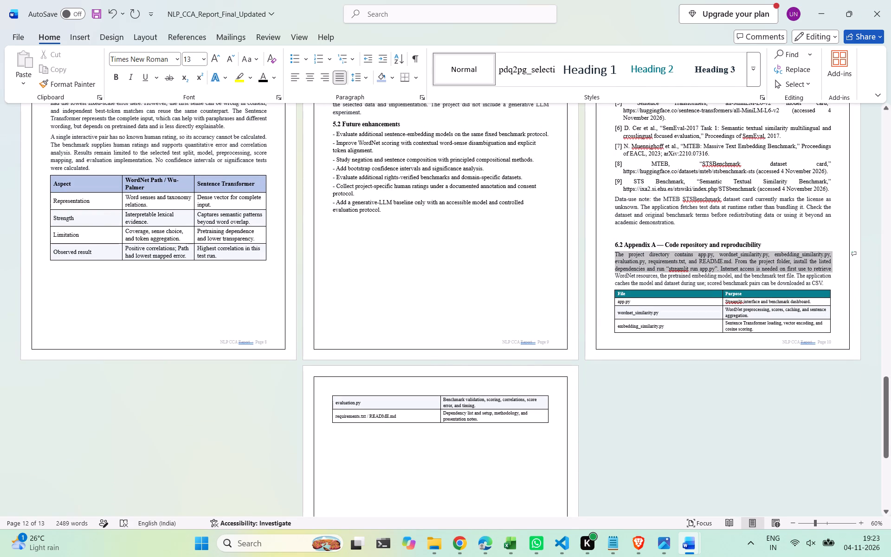
drag(844, 272, 840, 282)
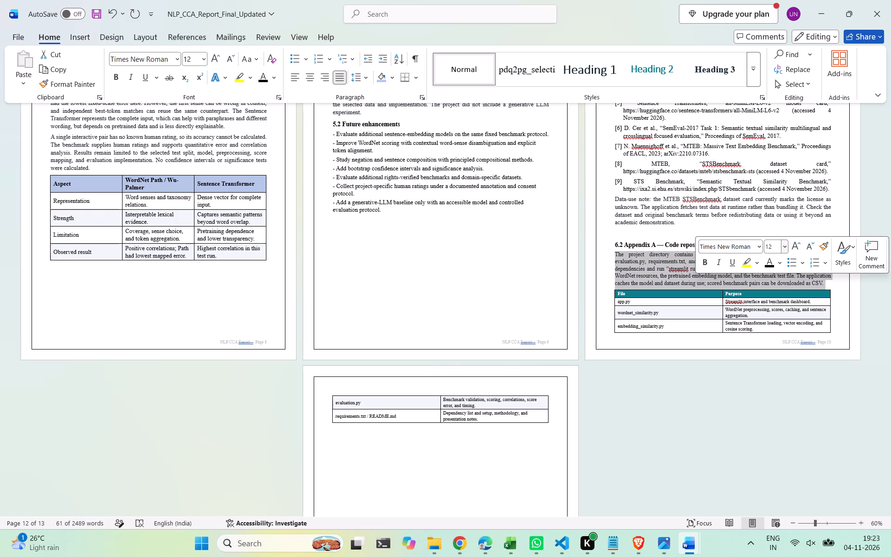
click(778, 246)
text(13)
key(Return)
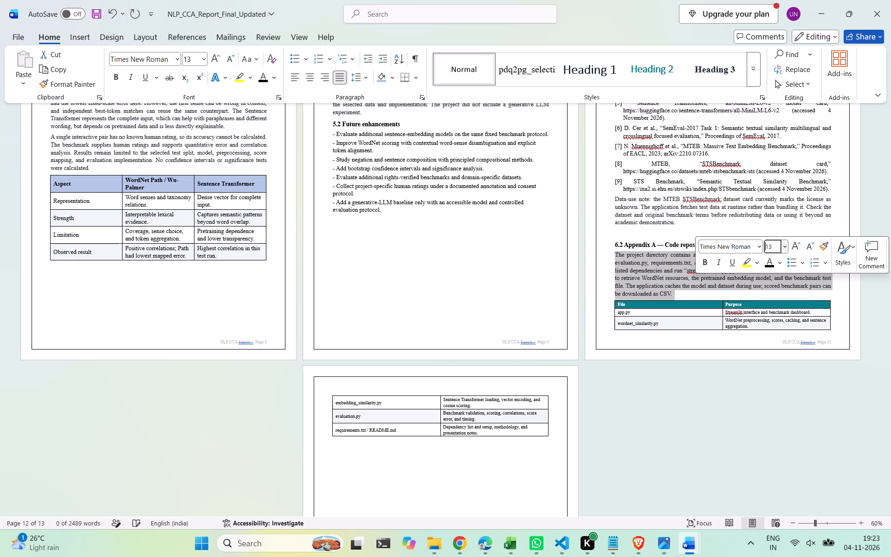
click(684, 295)
Switch to the NLP_CCA_Report_Template document and copy the label "Appendix B - Extended Outputs" from its Section 6.
scroll(593, 312, down, 4)
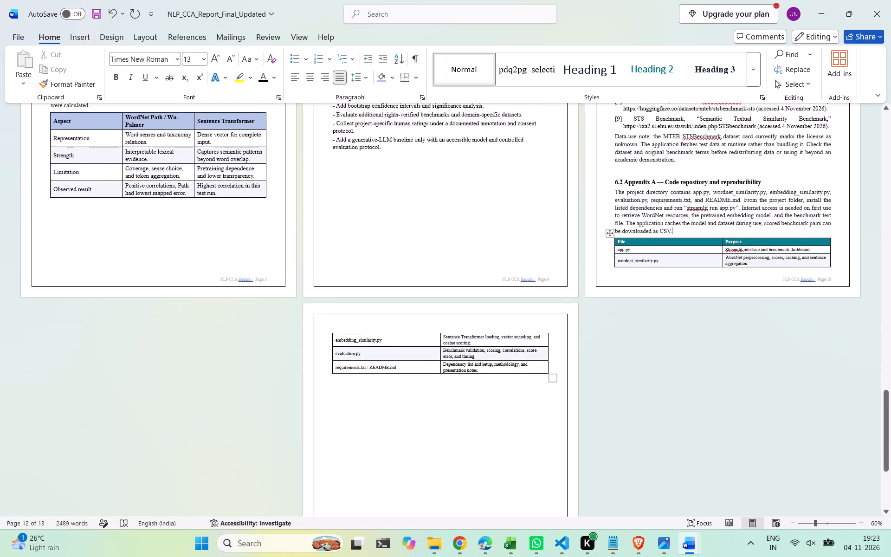
scroll(515, 349, down, 2)
scroll(487, 395, down, 10)
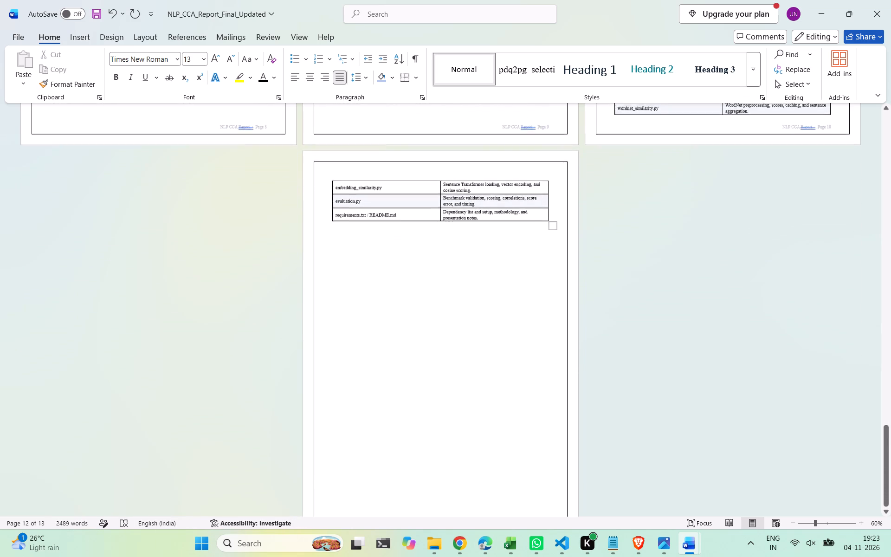
scroll(487, 396, up, 6)
key(alt+Tab)
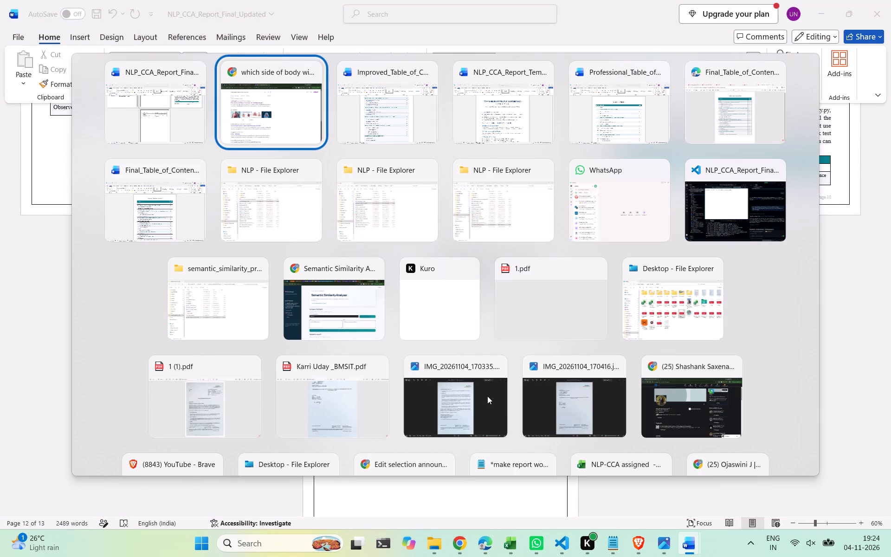
key(alt+Tab)
scroll(502, 459, down, 11)
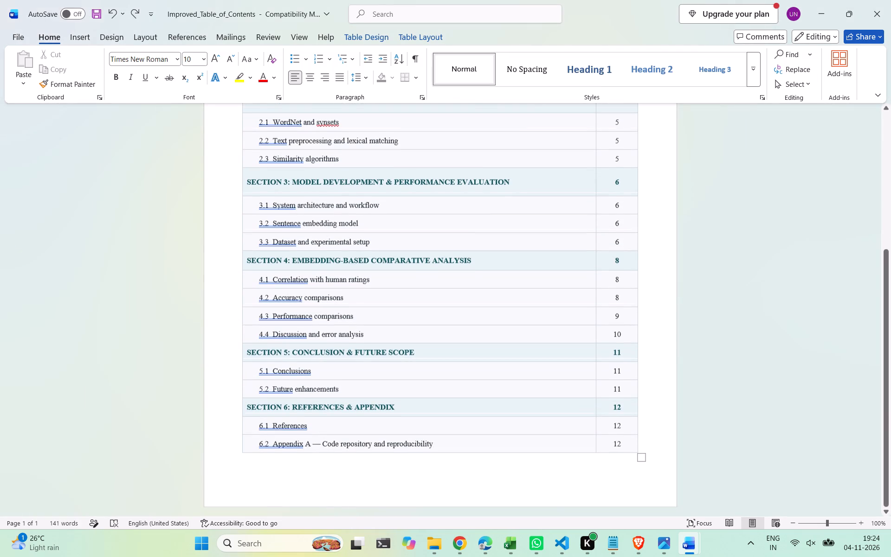
scroll(341, 411, down, 1)
key(alt+Tab)
key(alt+Tab)
key(alt+Tab)
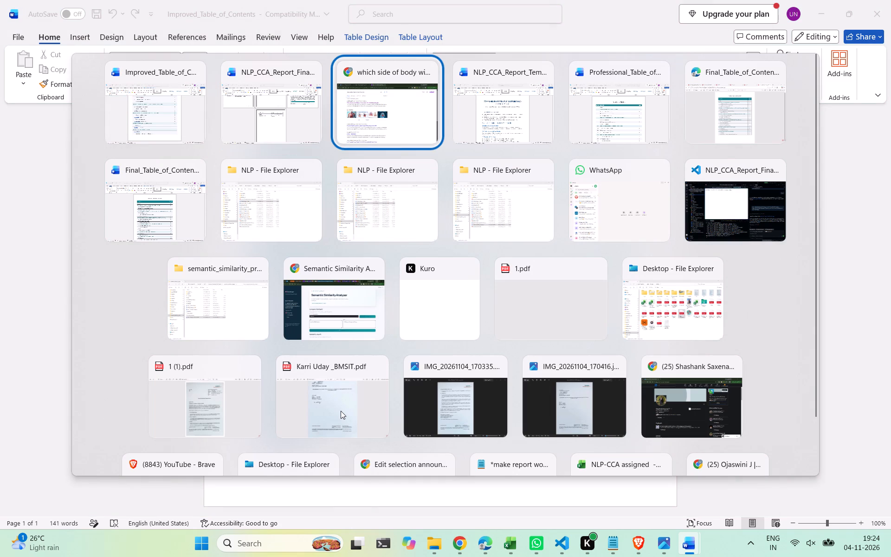
scroll(386, 291, down, 20)
scroll(386, 291, down, 19)
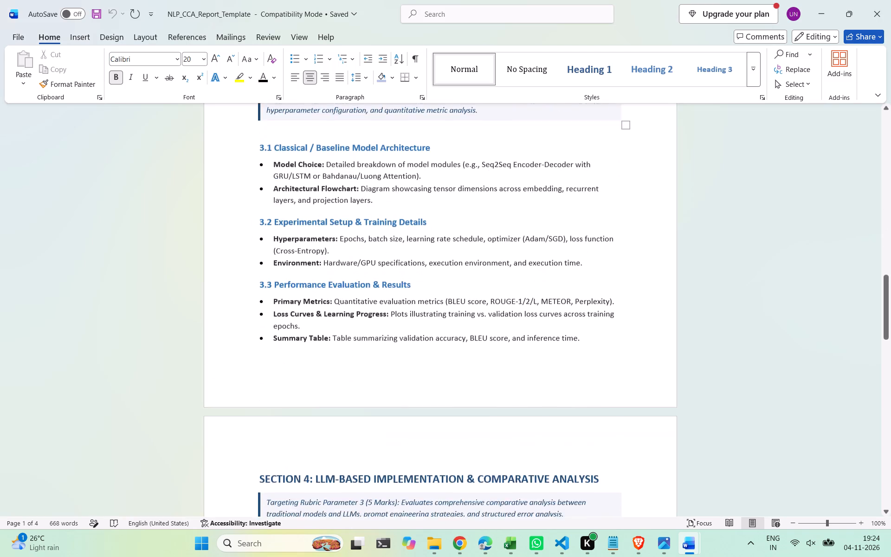
scroll(389, 291, down, 14)
scroll(389, 291, down, 14)
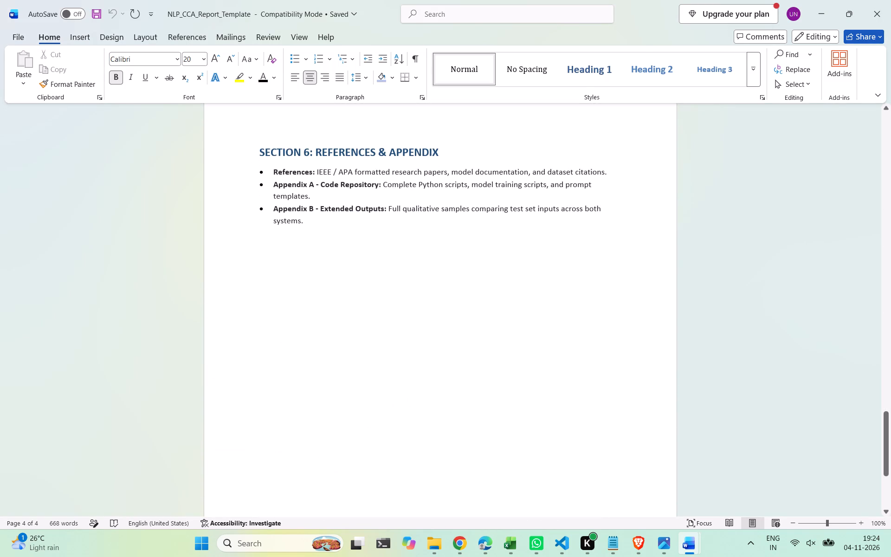
drag(271, 210, 273, 210)
drag(273, 210, 378, 209)
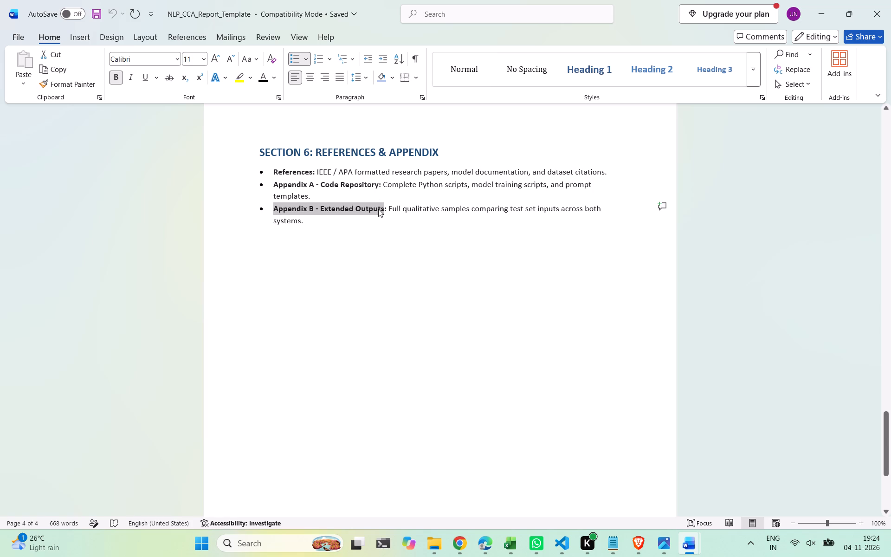
key(ctrl+c)
Return to the NLP_CCA_Report_Final_Updated document and set the whole File/Purpose table under subheading 6.2 to font size 13.
key(alt+Tab)
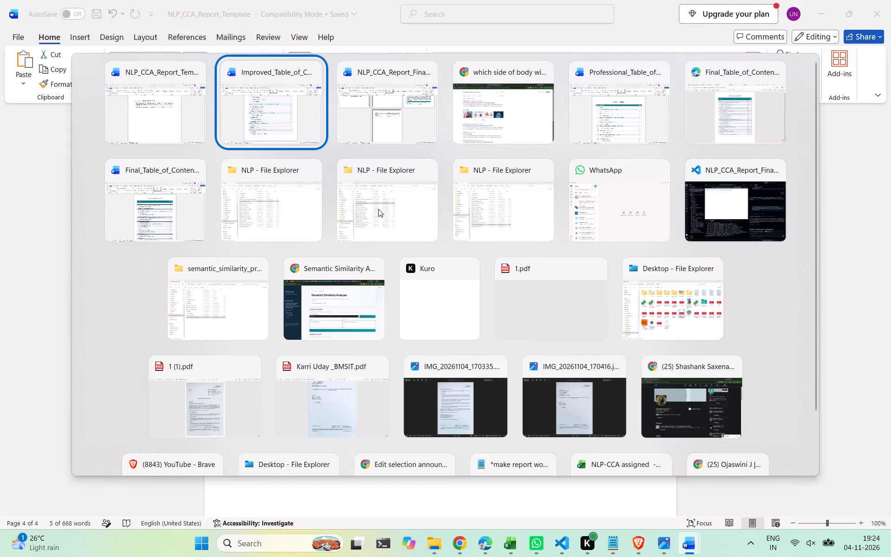
key(alt+Tab)
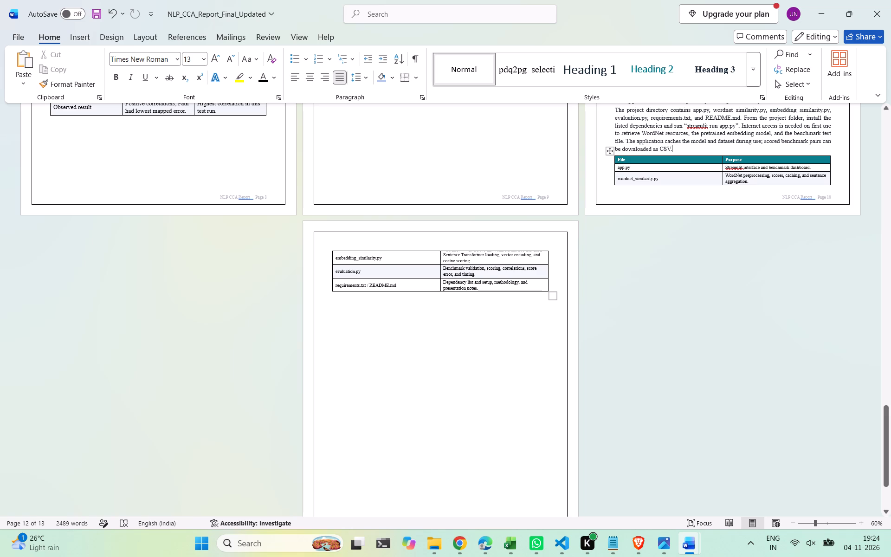
drag(481, 287, 652, 168)
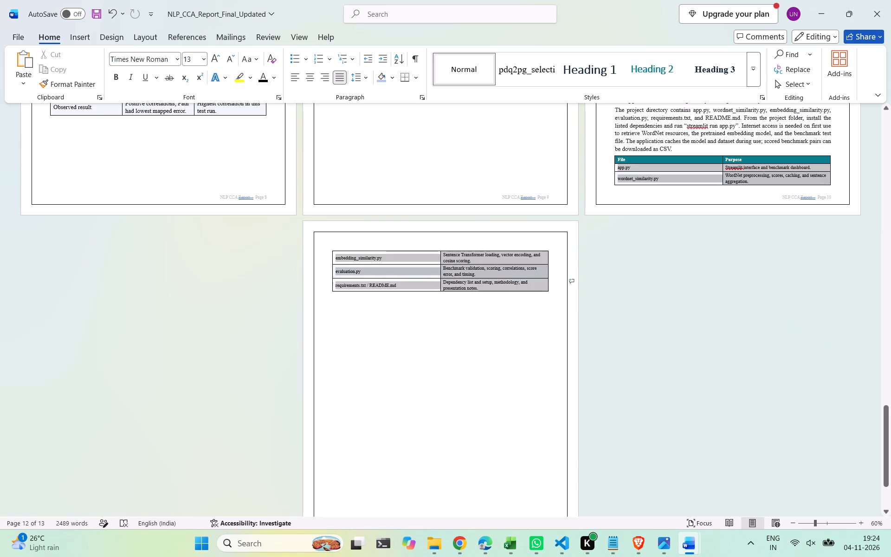
drag(652, 168, 615, 159)
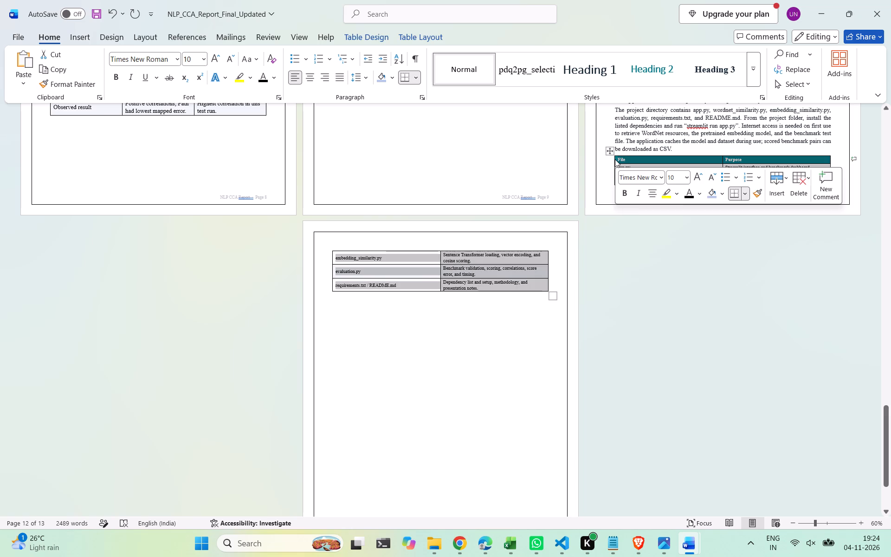
click(674, 175)
text(13)
key(Return)
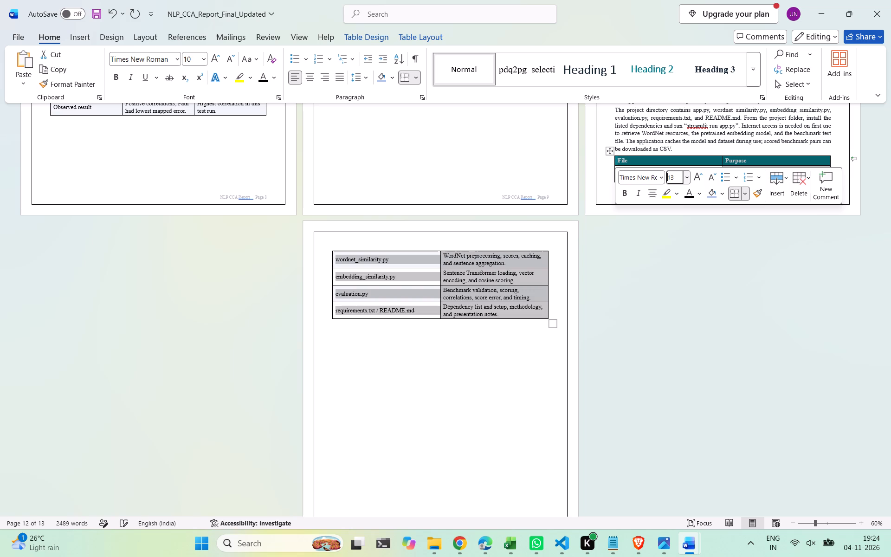
click(662, 267)
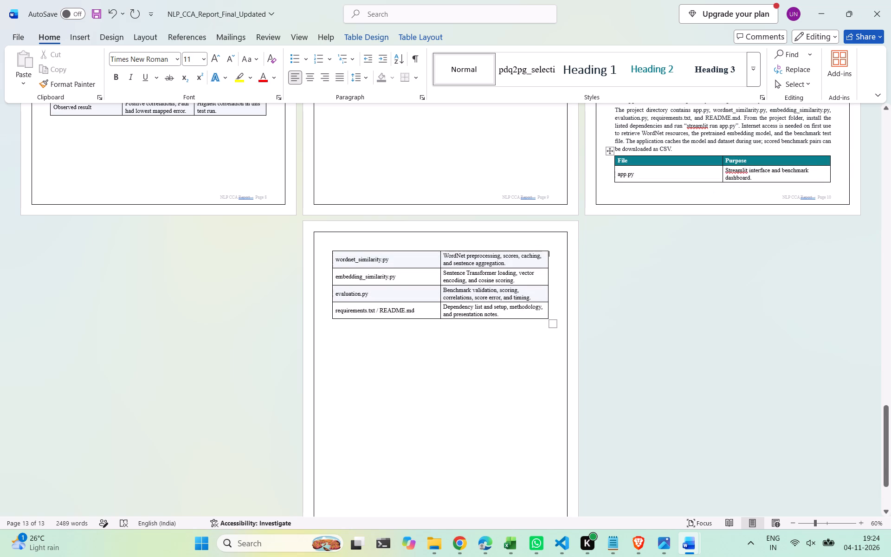
Add blank lines below the File/Purpose table and paste the copied "Appendix B - Extended Outputs" label there.
scroll(653, 265, up, 4)
scroll(624, 271, down, 3)
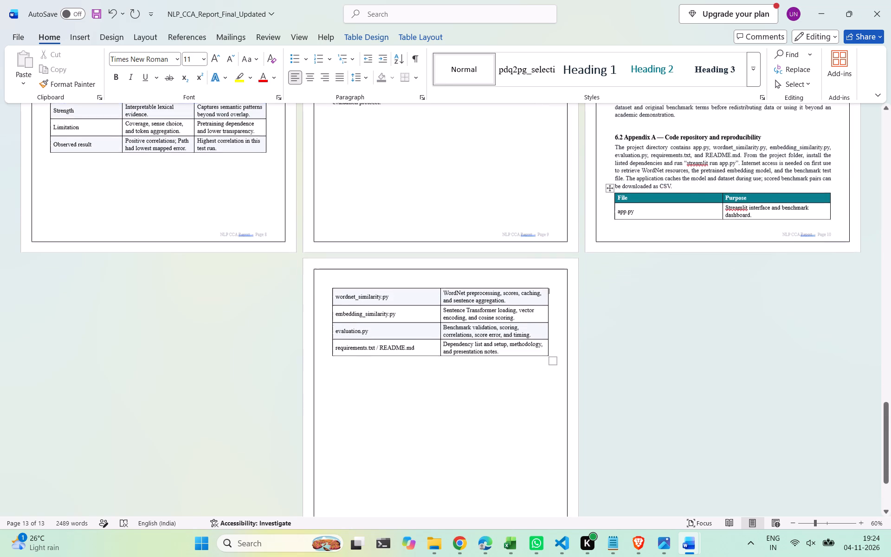
scroll(615, 283, down, 6)
click(345, 253)
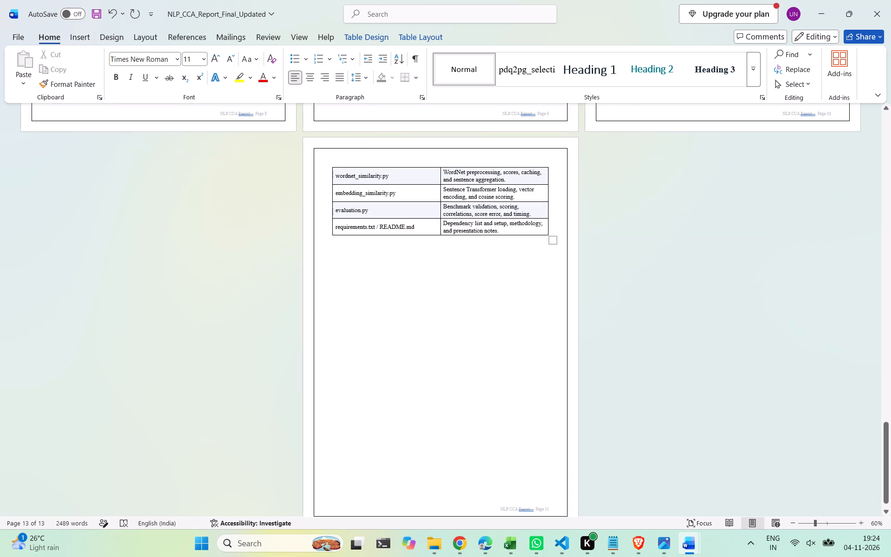
key(Return)
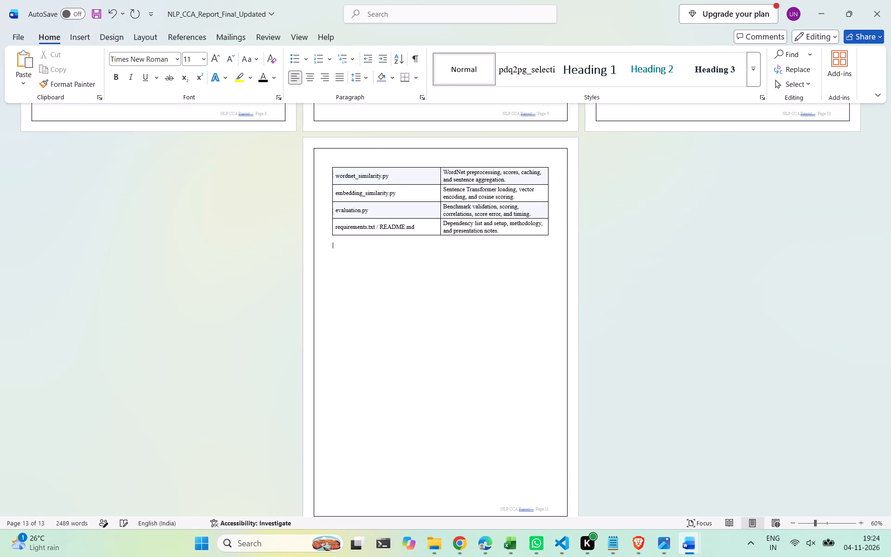
key(Return)
key(ctrl+v)
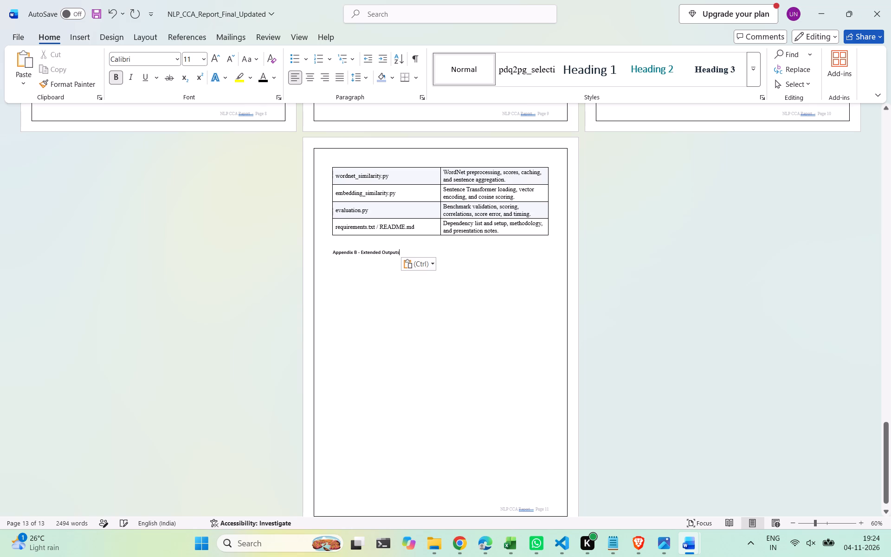
Format the pasted "Appendix B - Extended Outputs" heading in Times New Roman at font size 13.5.
drag(407, 252, 325, 252)
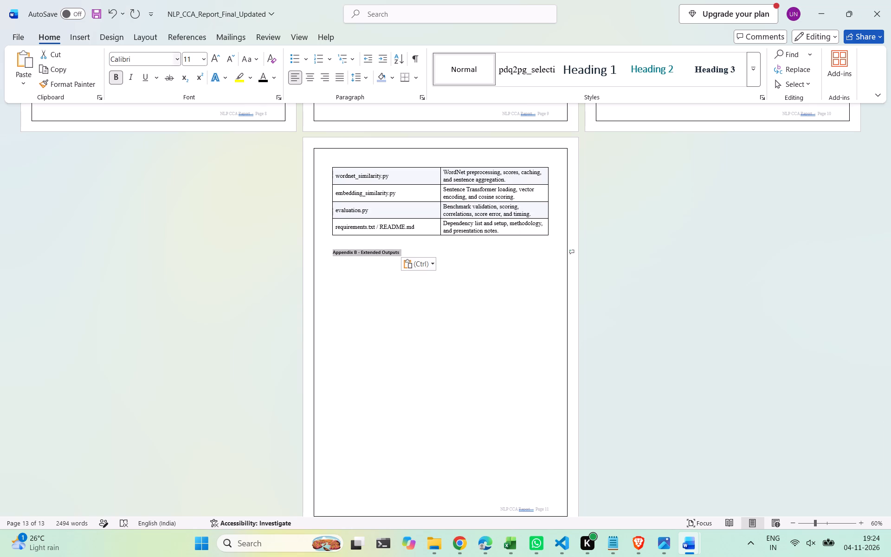
click(134, 62)
key(t)
key(Return)
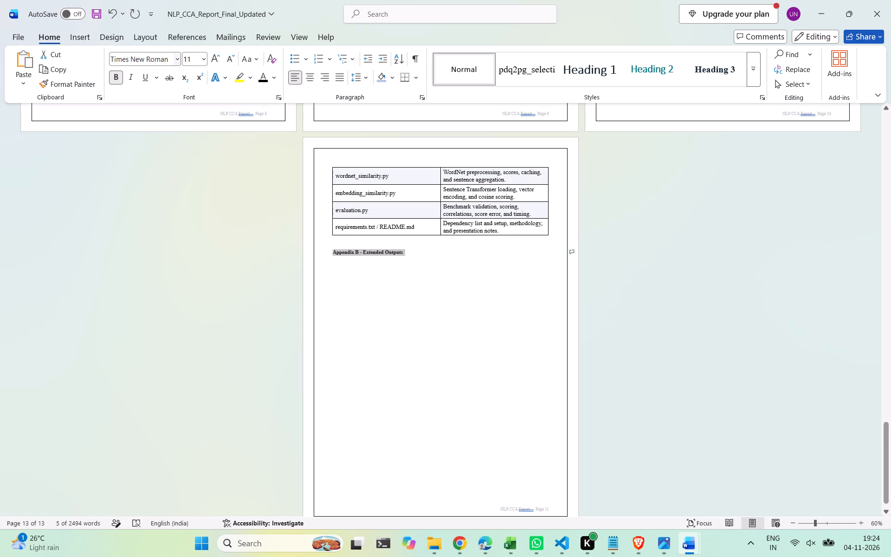
click(193, 59)
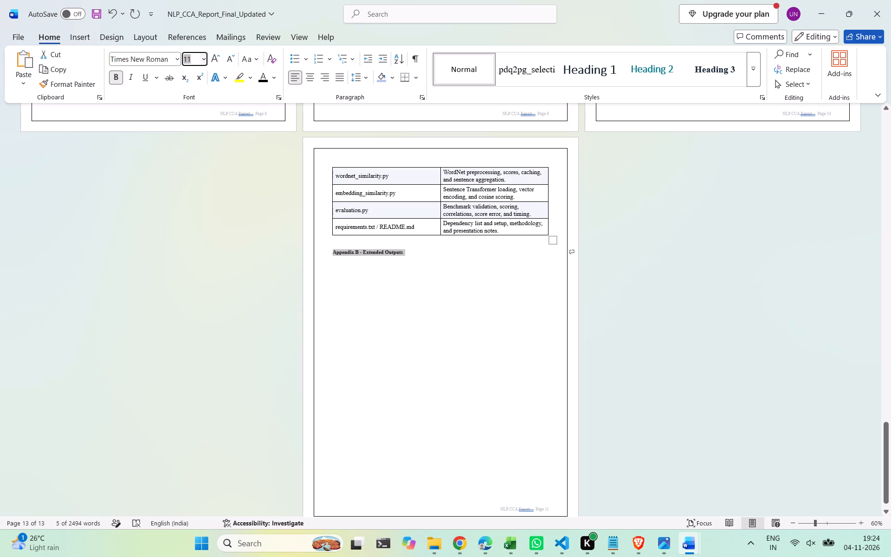
text(13.5)
key(Return)
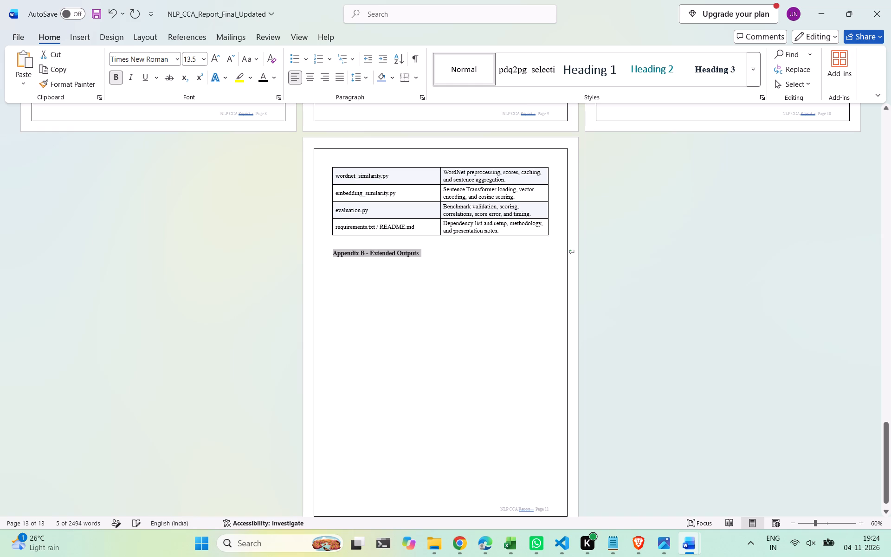
Add blank lines below the "Appendix B - Extended Outputs" heading.
click(435, 250)
key(Return)
key(Return)
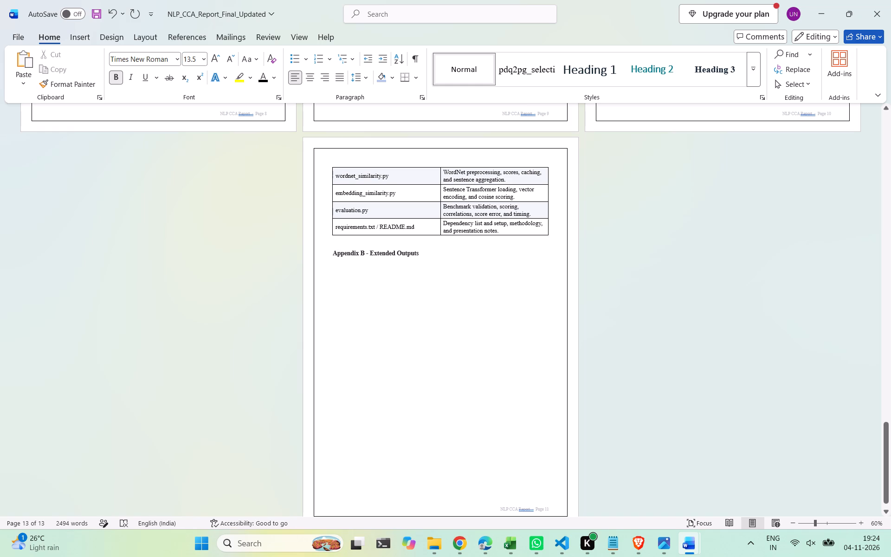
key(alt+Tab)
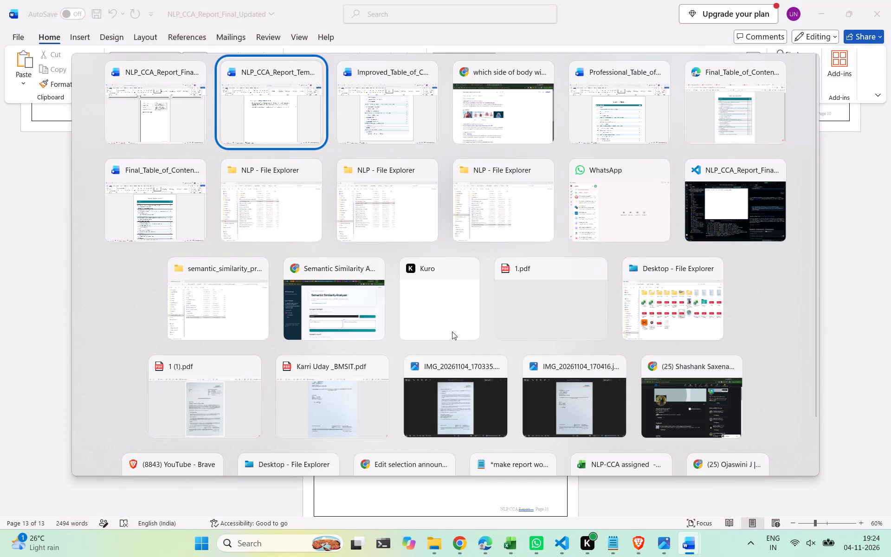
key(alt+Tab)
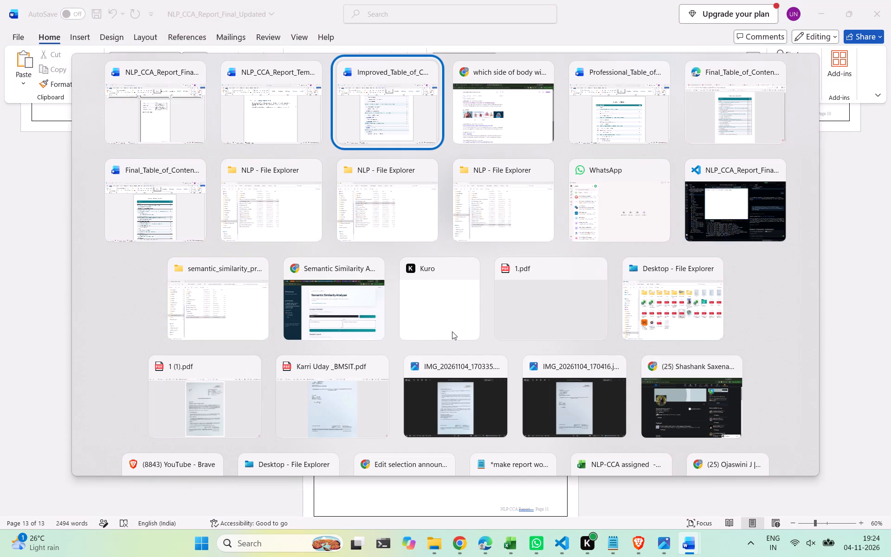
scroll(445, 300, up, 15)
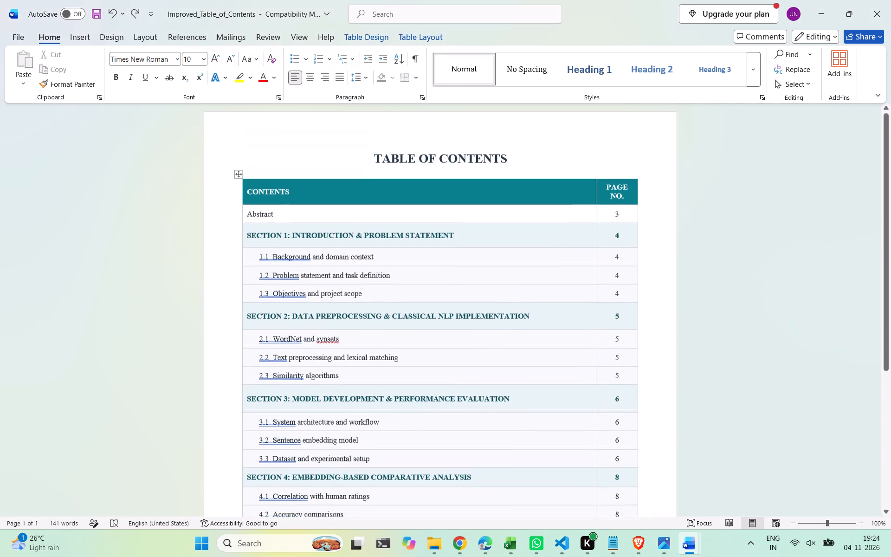
Switch to Visual Studio Code, enlarge the terminal panel upward and look through the streamlit terminal output.
key(alt+Tab)
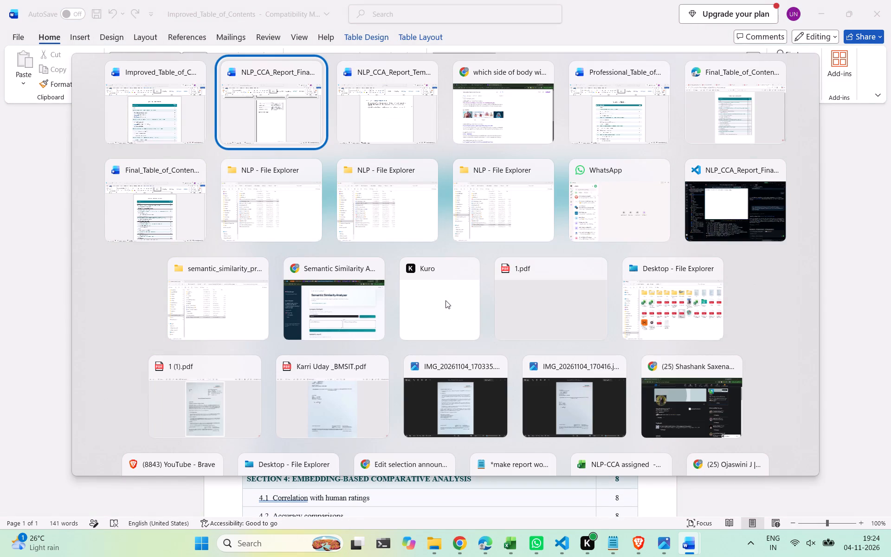
key(alt+Tab)
key(alt+Tab)
key(alt+Tab)
key(alt+Tab)
key(alt+Tab)
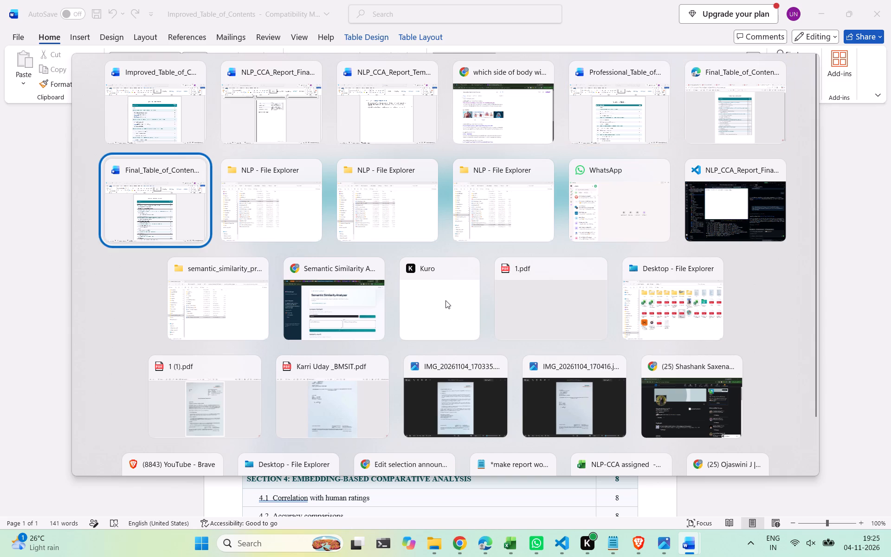
key(alt+Tab)
key(alt+Tab)
key(alt+Tab)
key(alt+Tab)
key(alt+Tab)
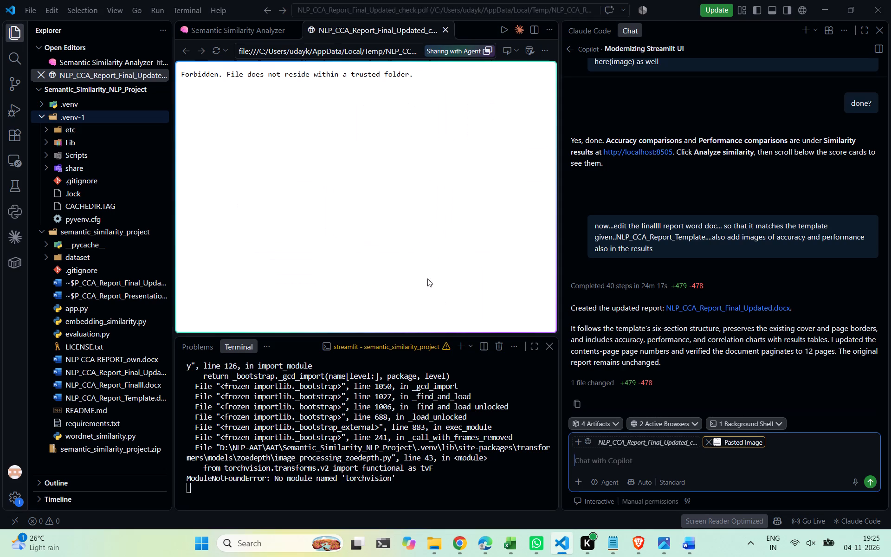
scroll(413, 311, down, 5)
scroll(372, 379, up, 5)
drag(363, 336, 371, 254)
scroll(352, 423, up, 17)
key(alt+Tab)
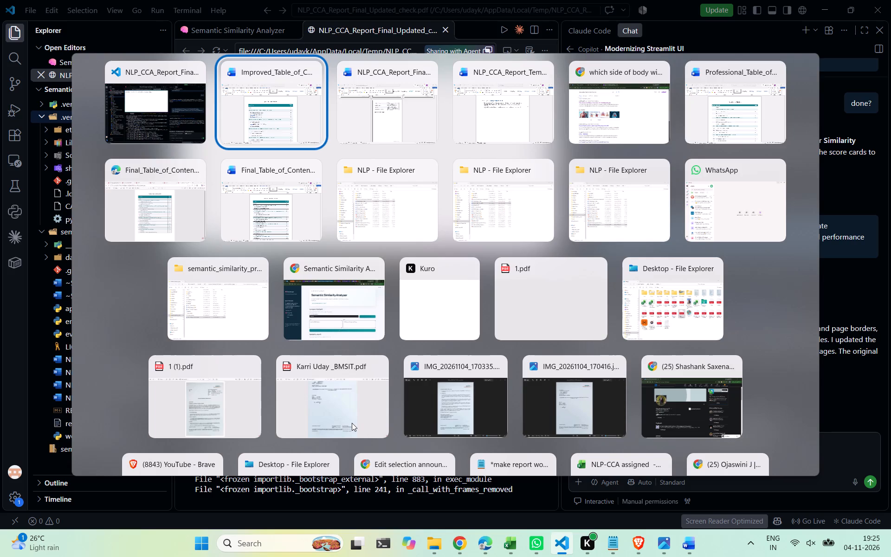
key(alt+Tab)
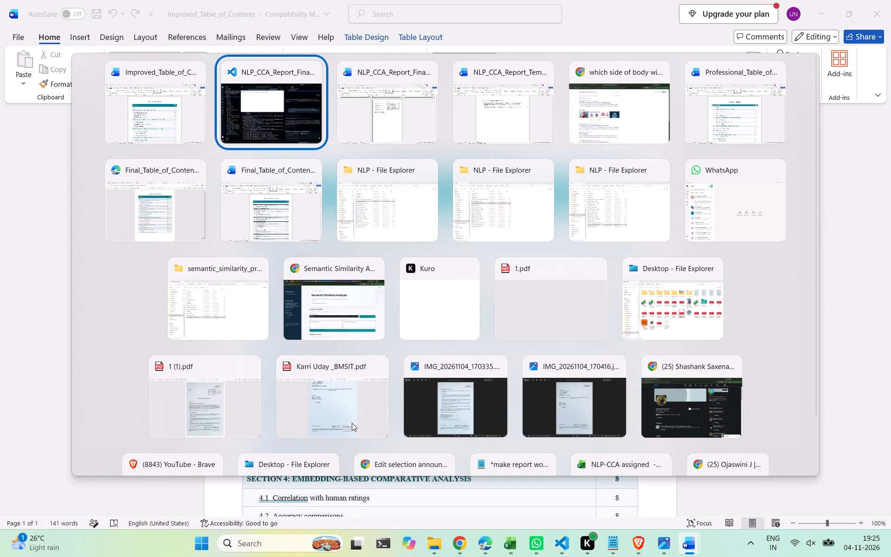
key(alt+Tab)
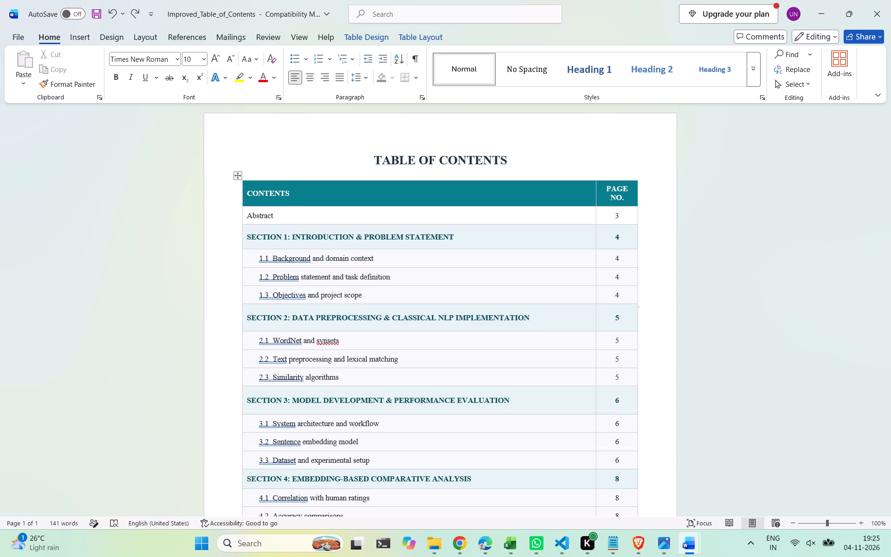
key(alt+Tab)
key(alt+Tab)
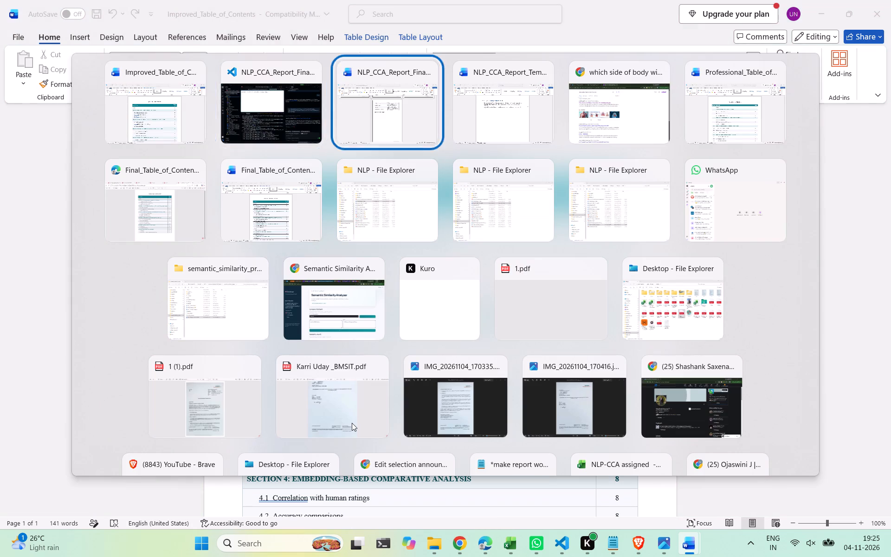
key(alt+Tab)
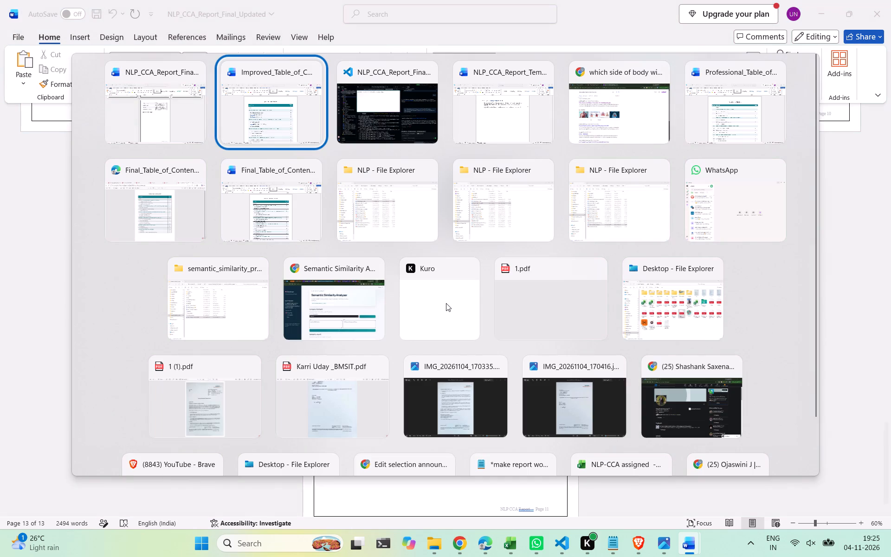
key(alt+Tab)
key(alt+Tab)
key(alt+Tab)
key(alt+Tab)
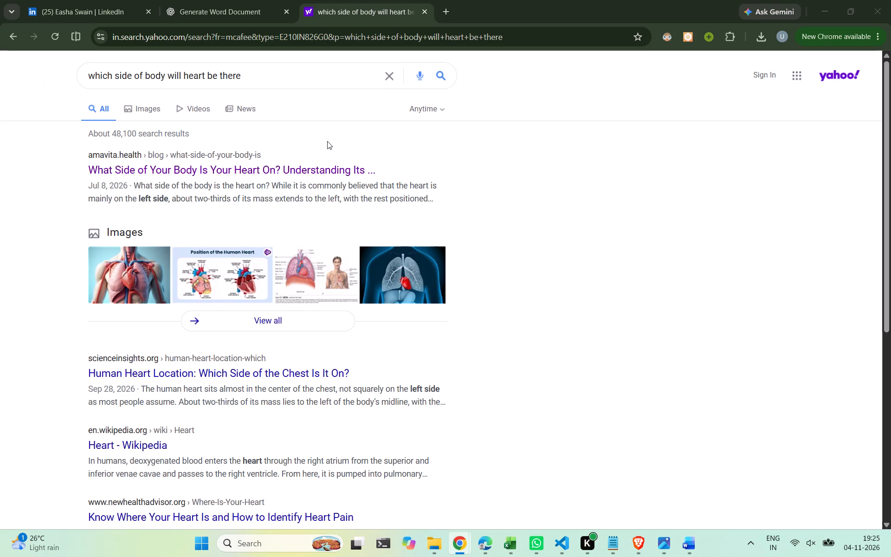
Switch to the Semantic Similarity Analyzer page in Chrome and examine its similarity results, graphs, and accuracy and performance comparisons.
key(alt+Tab)
key(alt+Tab)
key(alt+Tab)
key(alt+Tab)
key(alt+Tab)
key(alt+Tab)
key(alt+Tab)
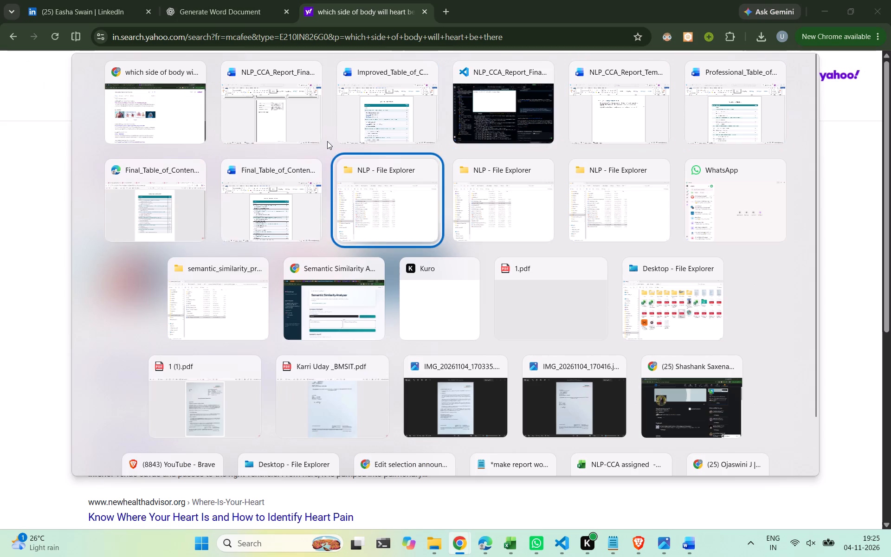
key(alt+Tab)
key(alt+Tab)
key(alt+Tab)
key(alt+Tab)
key(alt+Tab)
scroll(396, 266, down, 3)
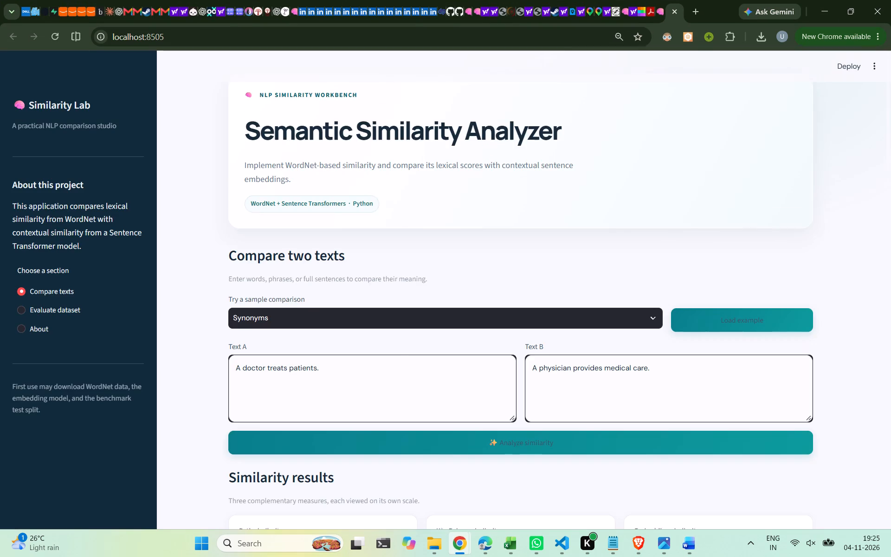
scroll(395, 272, down, 2)
scroll(390, 295, down, 20)
scroll(390, 295, down, 7)
scroll(310, 381, down, 7)
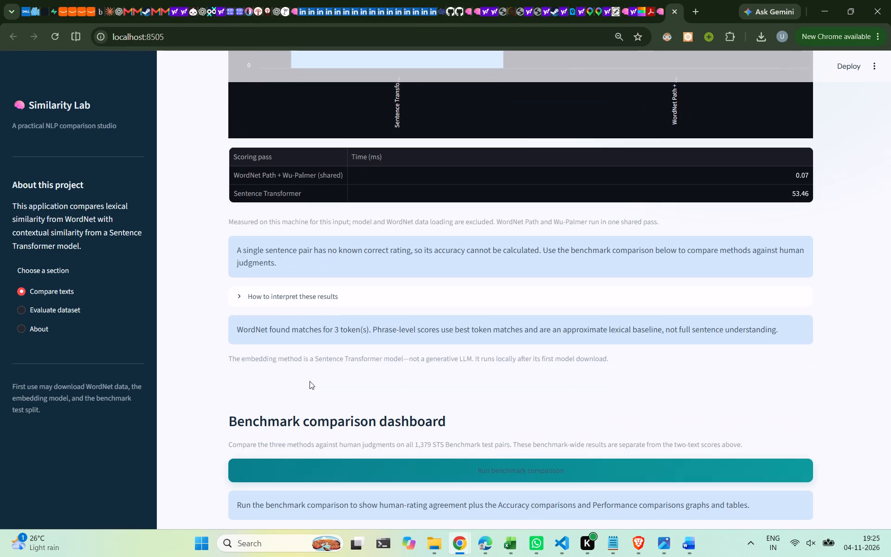
scroll(432, 311, up, 5)
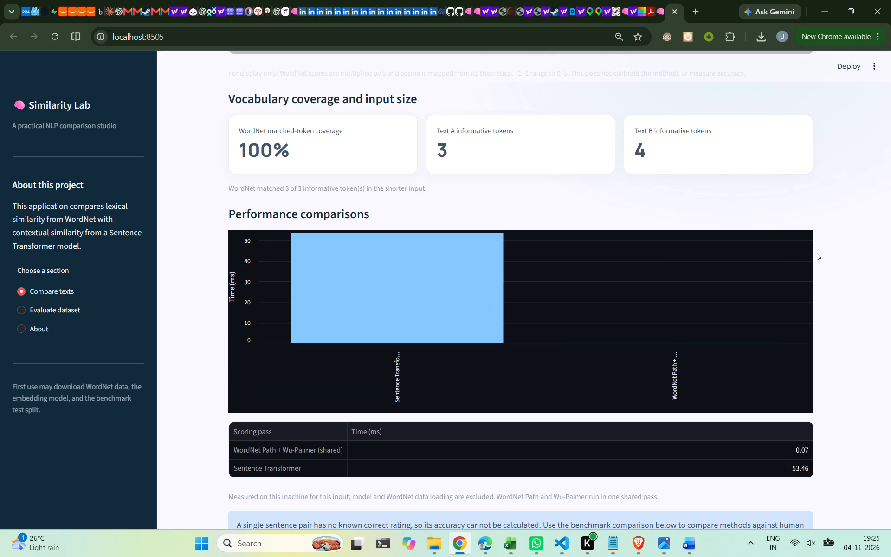
scroll(715, 224, up, 7)
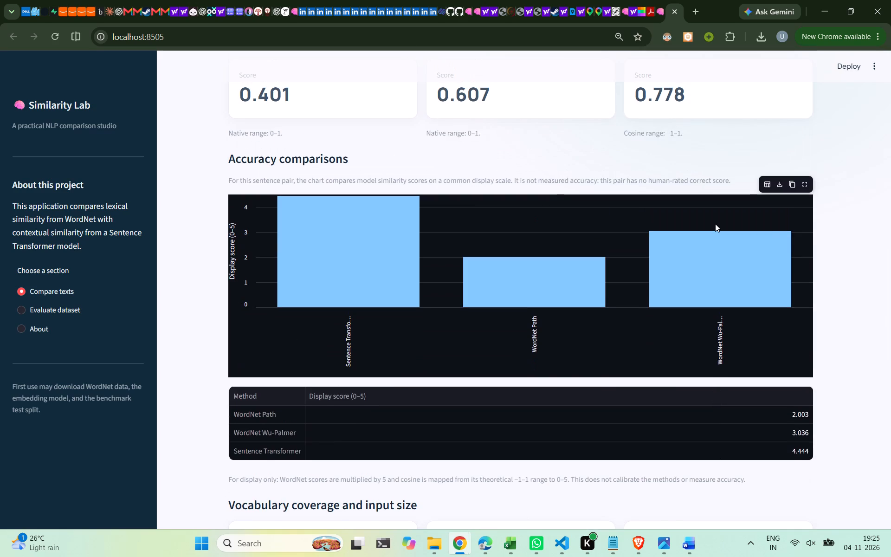
scroll(865, 311, up, 9)
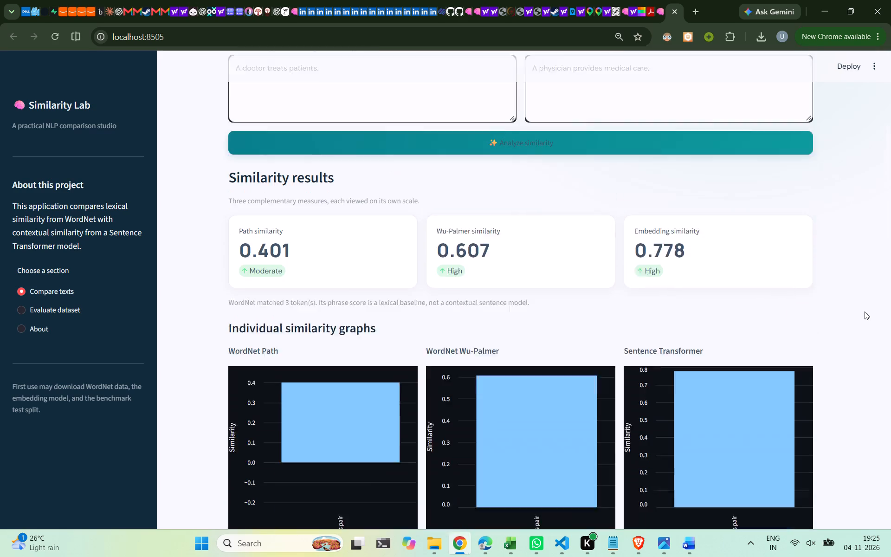
scroll(865, 311, down, 4)
key(alt+Tab)
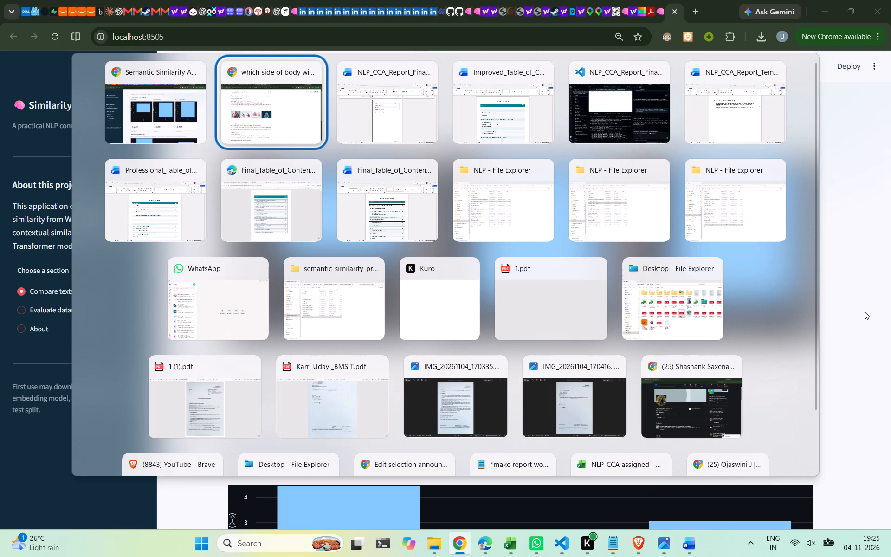
key(alt+Tab)
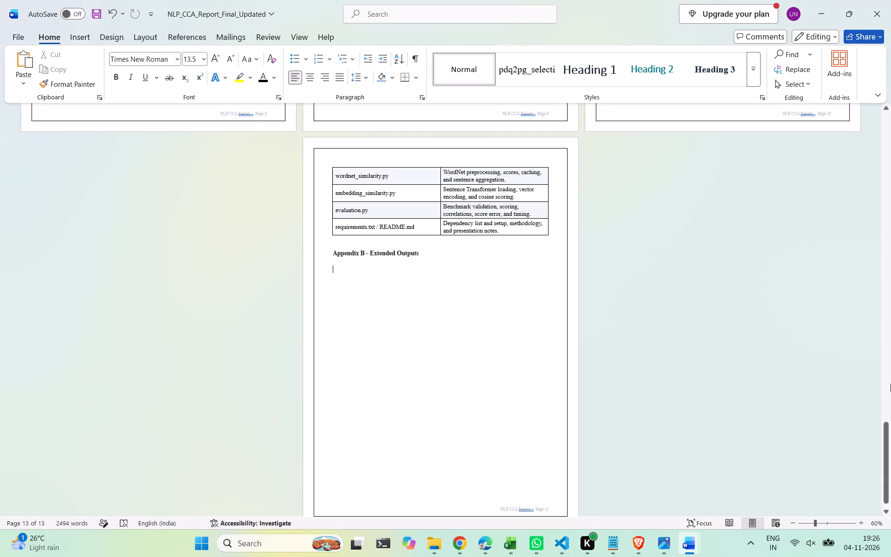
drag(889, 447, 878, 271)
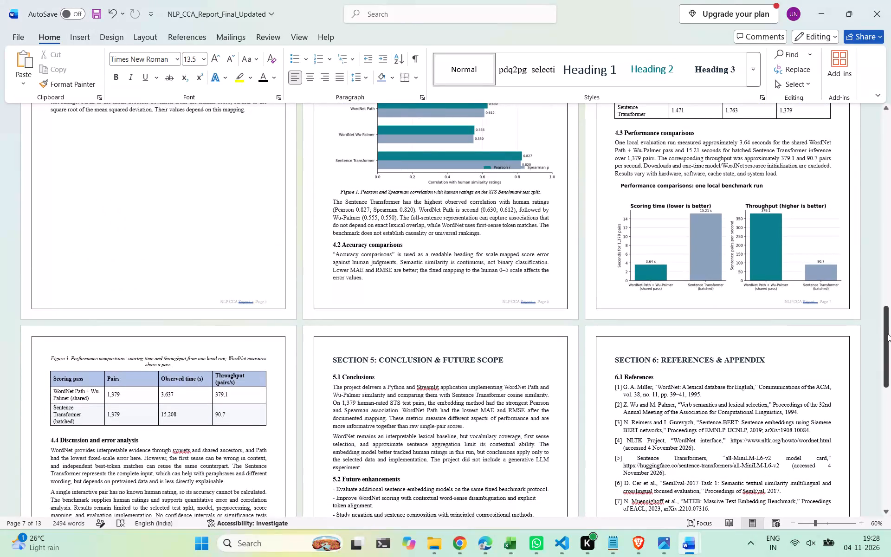
drag(888, 334, 888, 336)
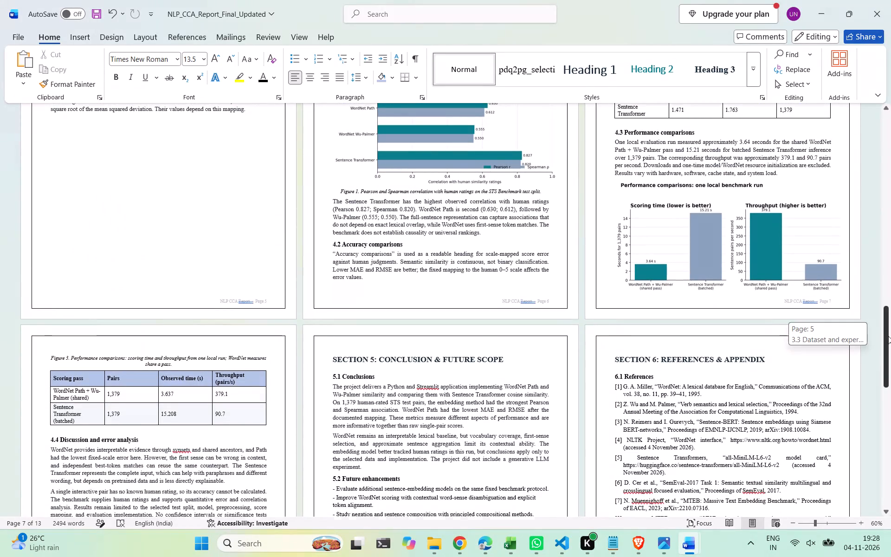
drag(888, 336, 888, 348)
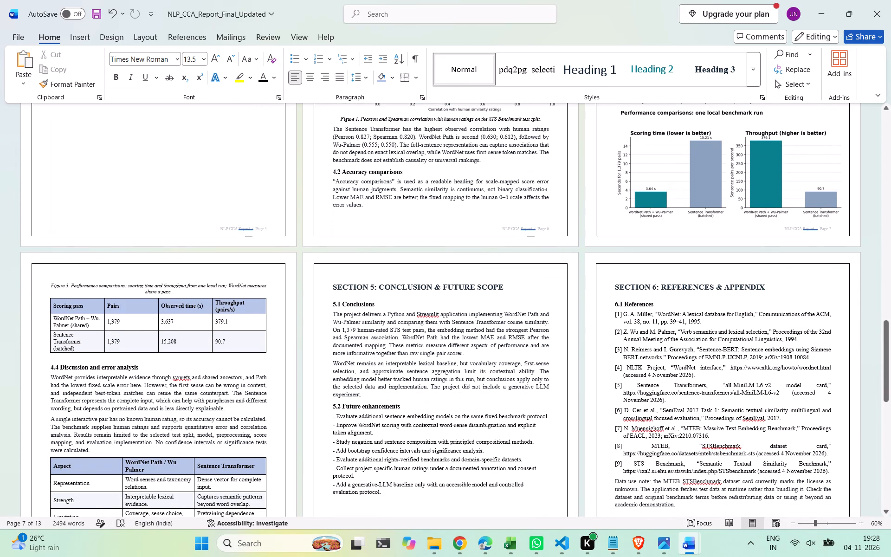
click(699, 320)
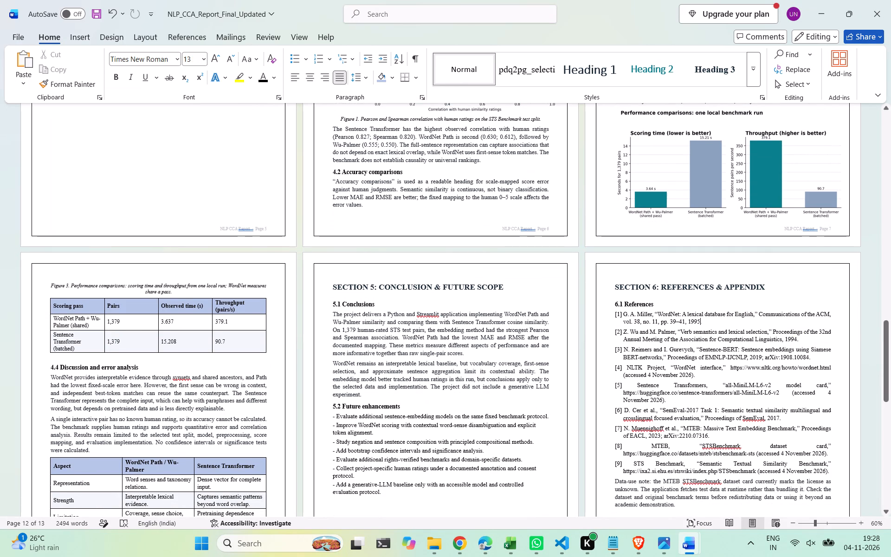
key(BackSpace)
key(BackSpace)
key(BackSpace)
key(BackSpace)
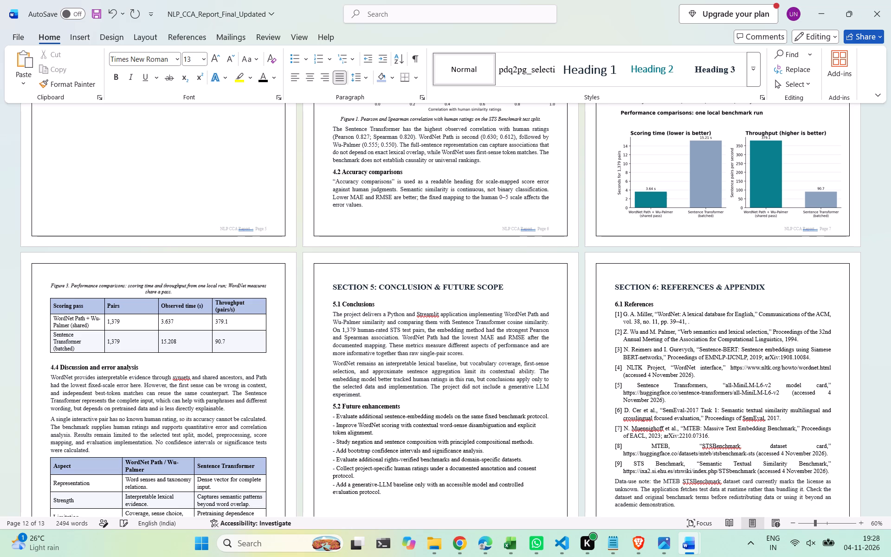
text(2024)
Change the publication year of reference [2] in Section 6.1 to 2024.
click(796, 340)
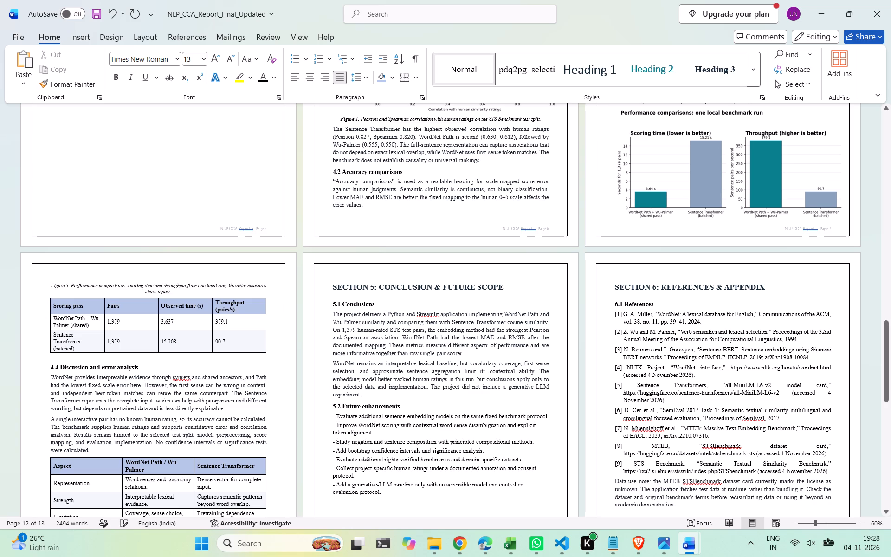
key(BackSpace)
key(BackSpace)
key(BackSpace)
key(BackSpace)
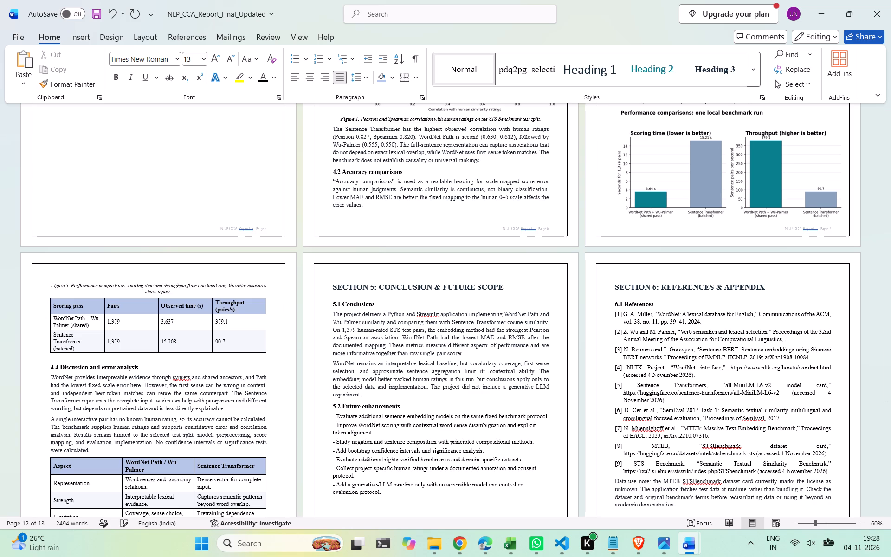
text(2024)
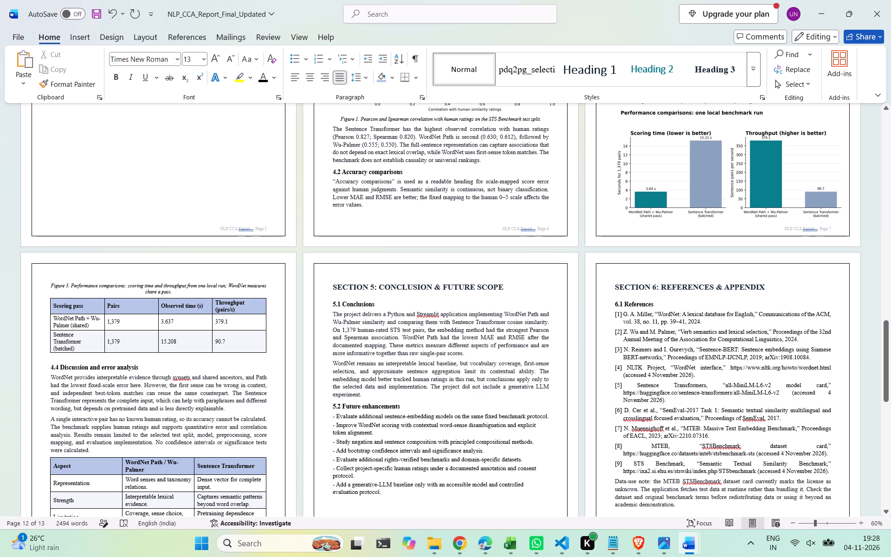
Review the report pages from the evaluation sections through Appendix B, checking the tables' formatting and layout.
scroll(694, 430, down, 1)
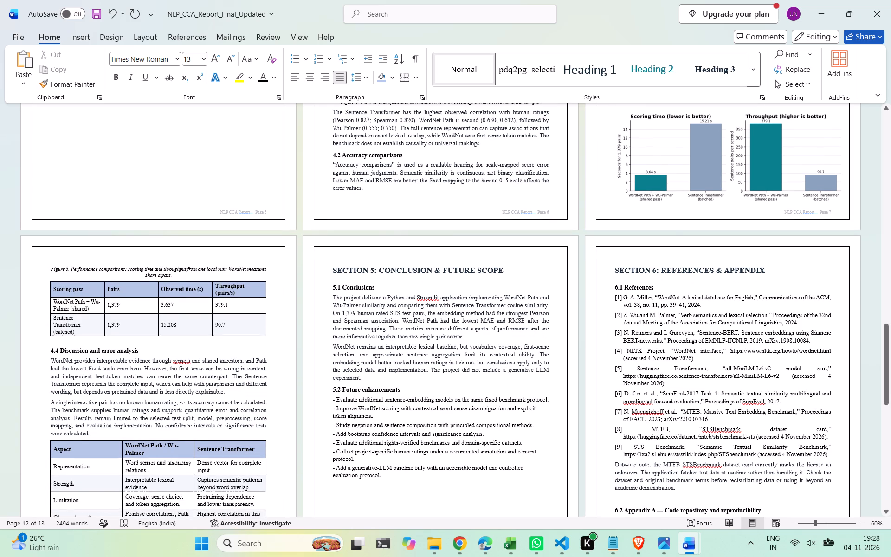
scroll(694, 430, down, 10)
scroll(694, 430, down, 20)
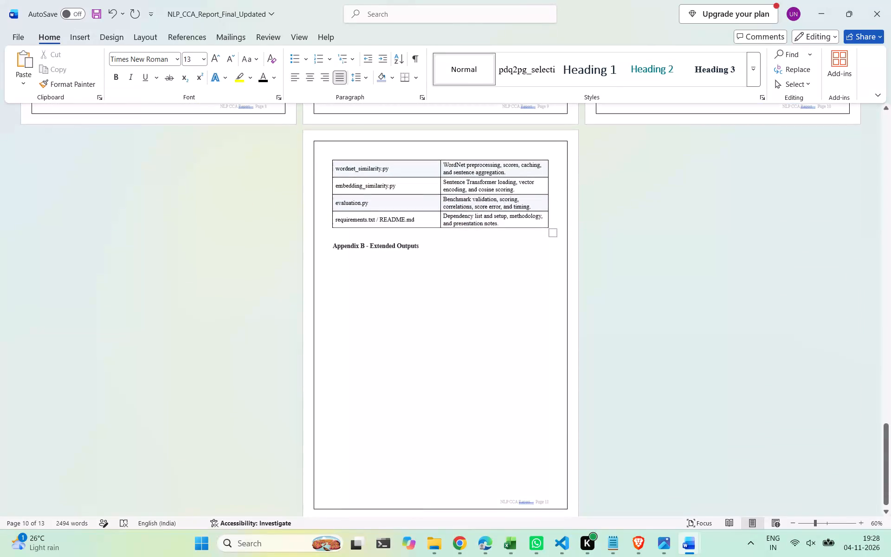
scroll(685, 427, up, 18)
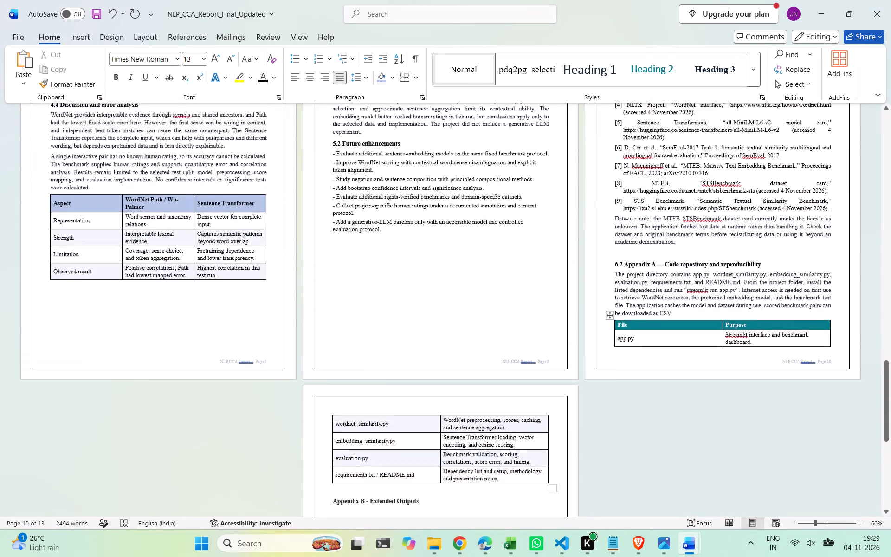
scroll(685, 427, up, 10)
scroll(685, 427, down, 11)
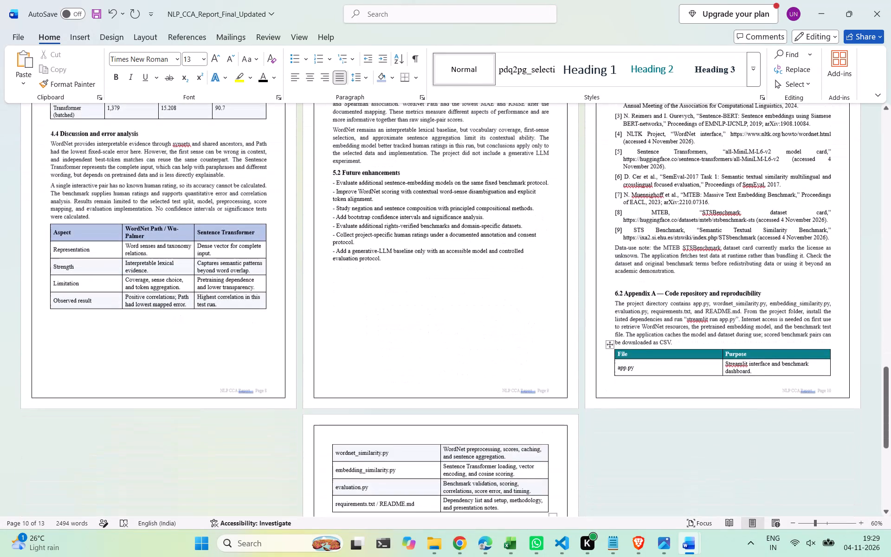
scroll(685, 427, up, 6)
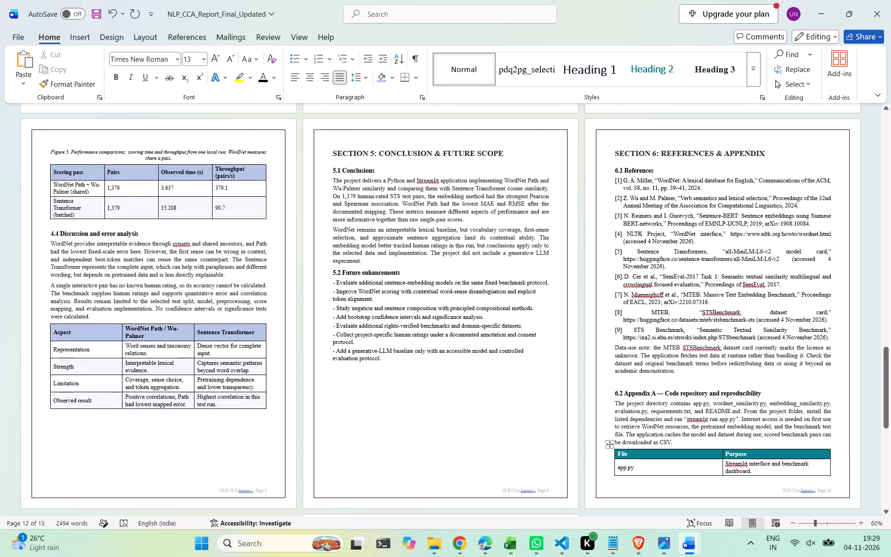
scroll(472, 318, up, 13)
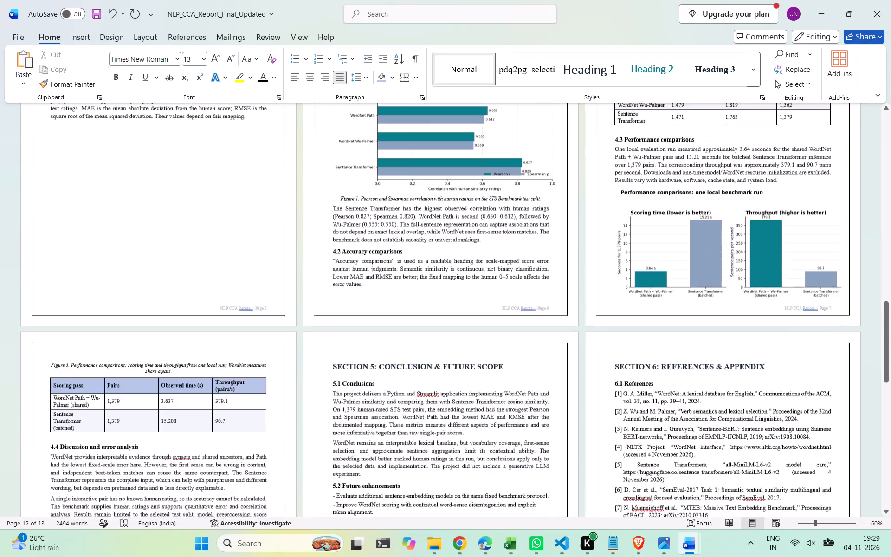
scroll(472, 318, up, 20)
scroll(472, 318, down, 5)
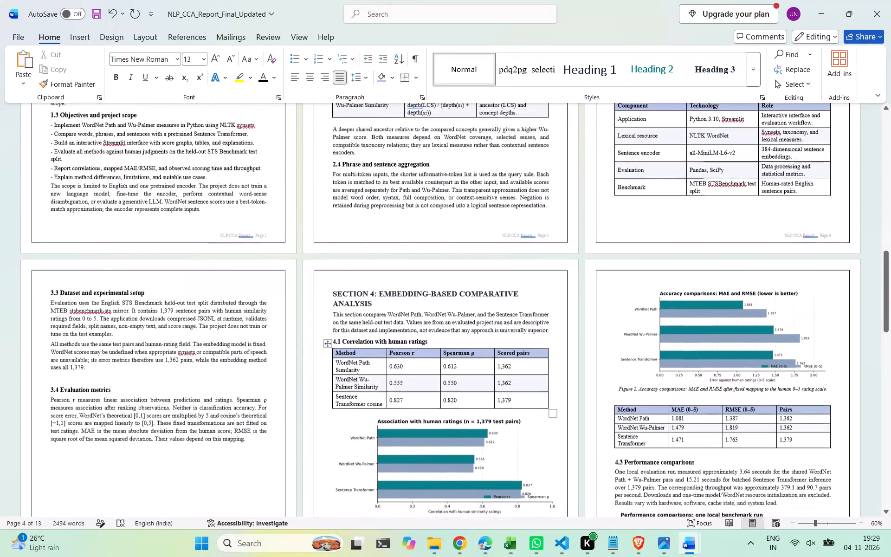
scroll(472, 318, down, 6)
Recolour the header row of the Module and Responsibility table in Section 3.1 with light blue shading and black text.
scroll(472, 318, up, 20)
scroll(472, 318, up, 1)
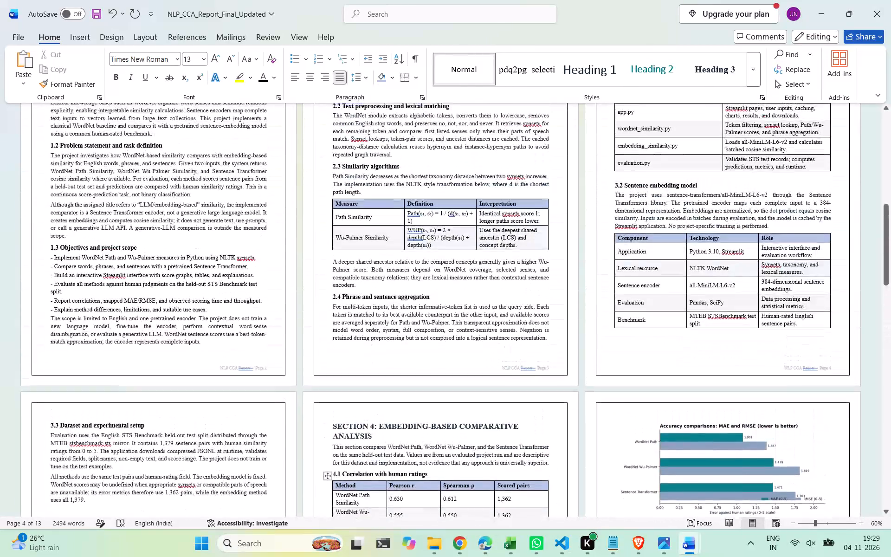
scroll(472, 318, up, 6)
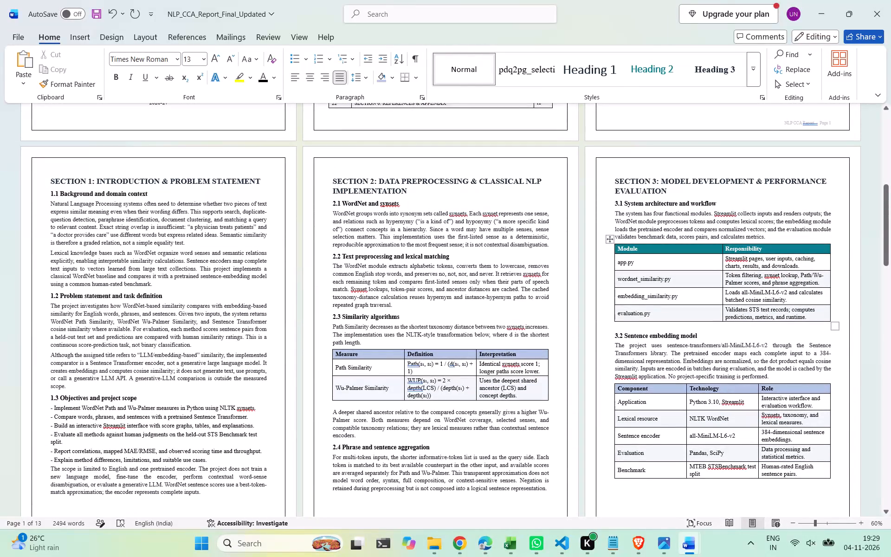
drag(825, 250, 662, 247)
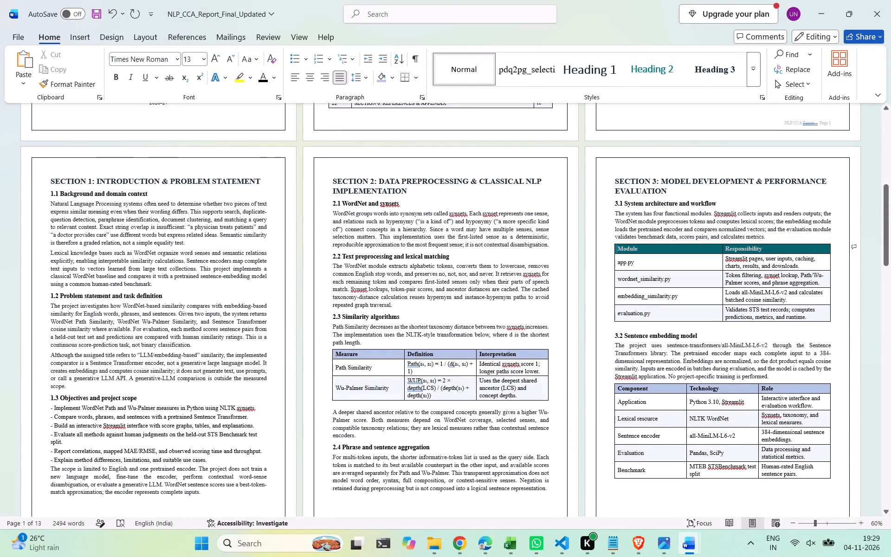
drag(662, 247, 615, 247)
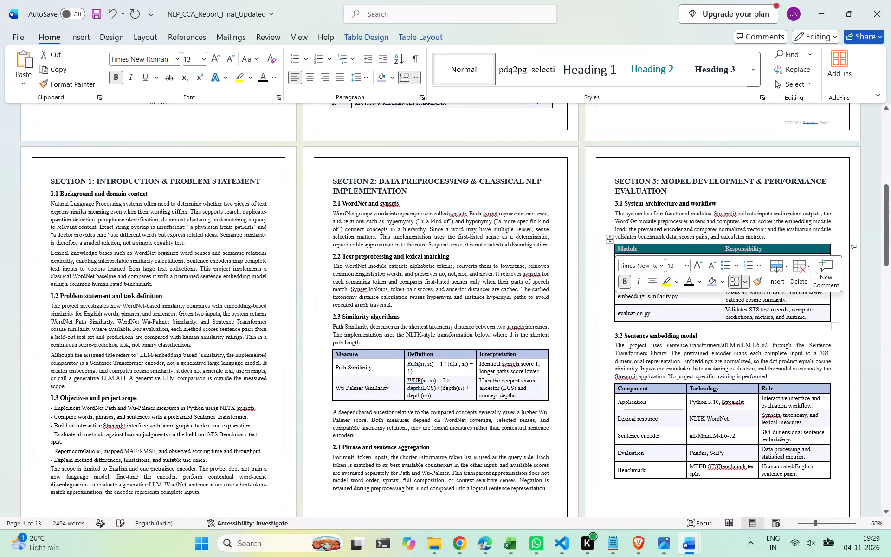
click(708, 283)
click(686, 281)
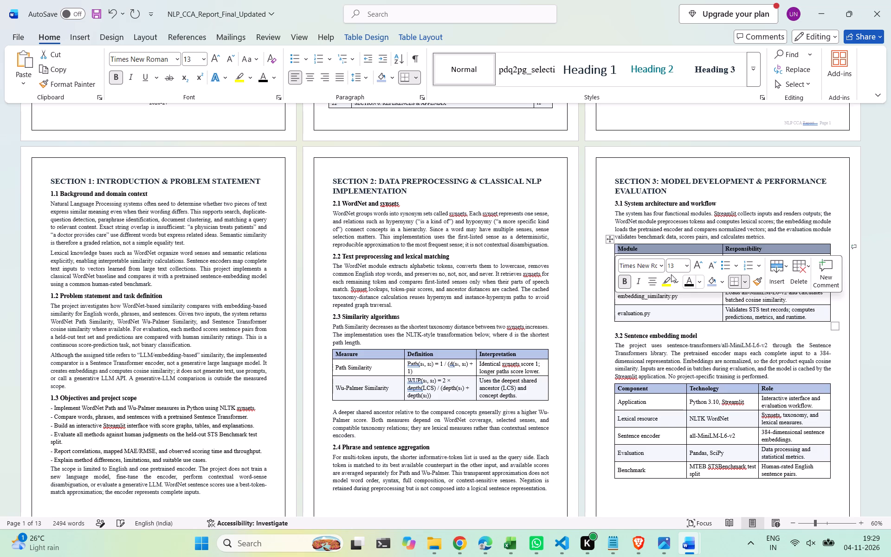
click(592, 240)
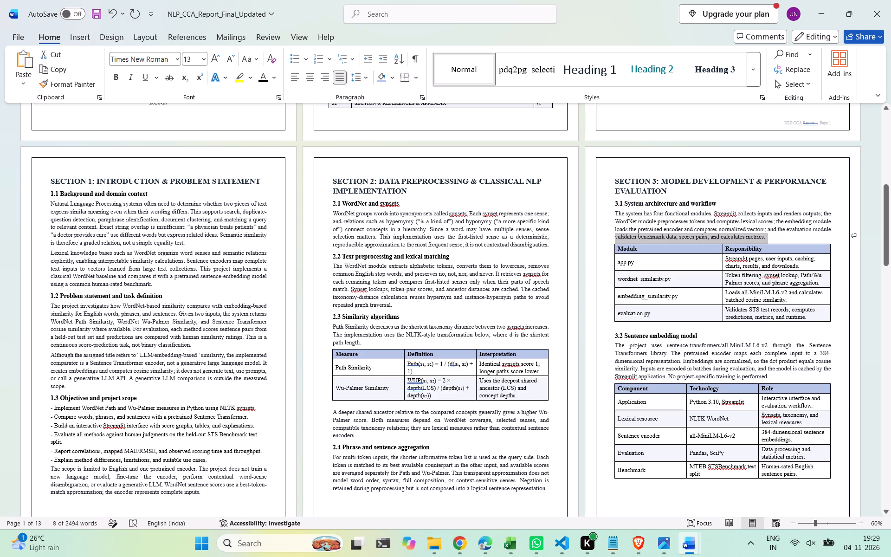
Recolour the table of contents' header row with the same light blue shading and black text.
scroll(490, 289, up, 20)
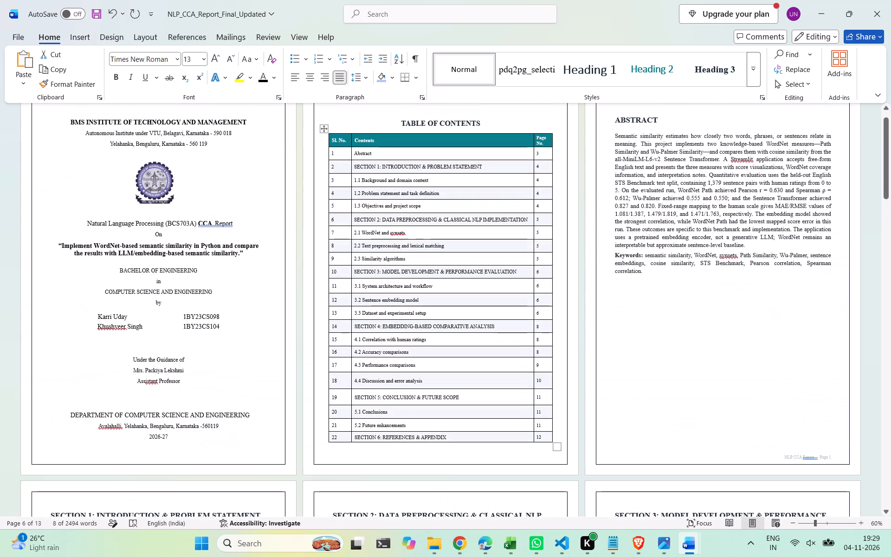
drag(545, 144, 367, 138)
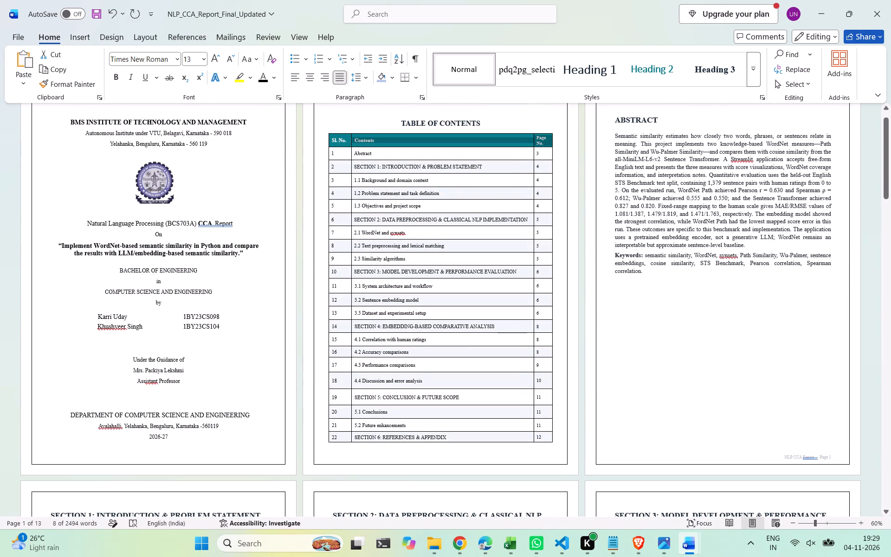
drag(367, 138, 324, 138)
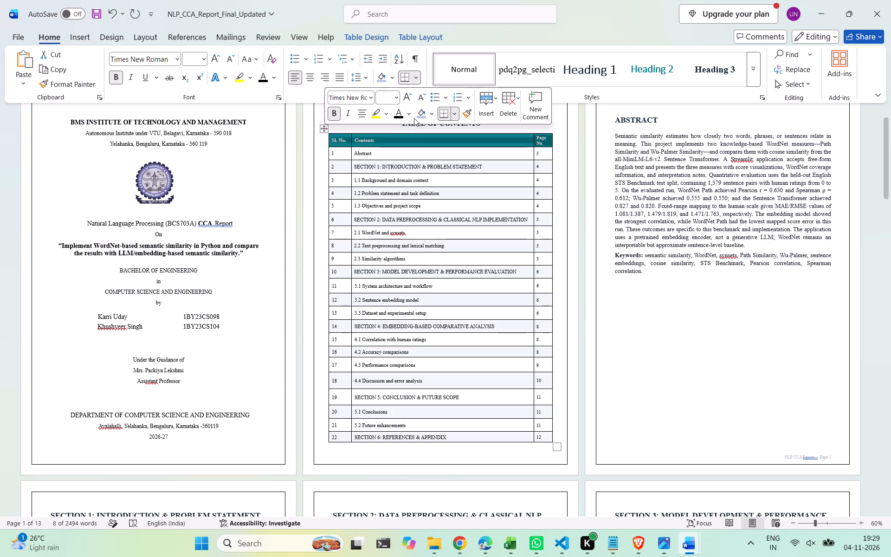
click(417, 113)
click(399, 114)
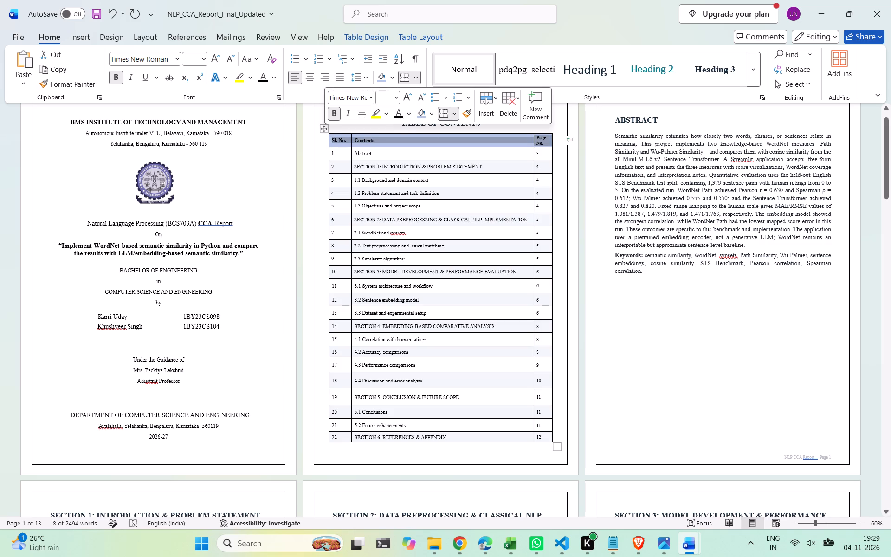
click(868, 286)
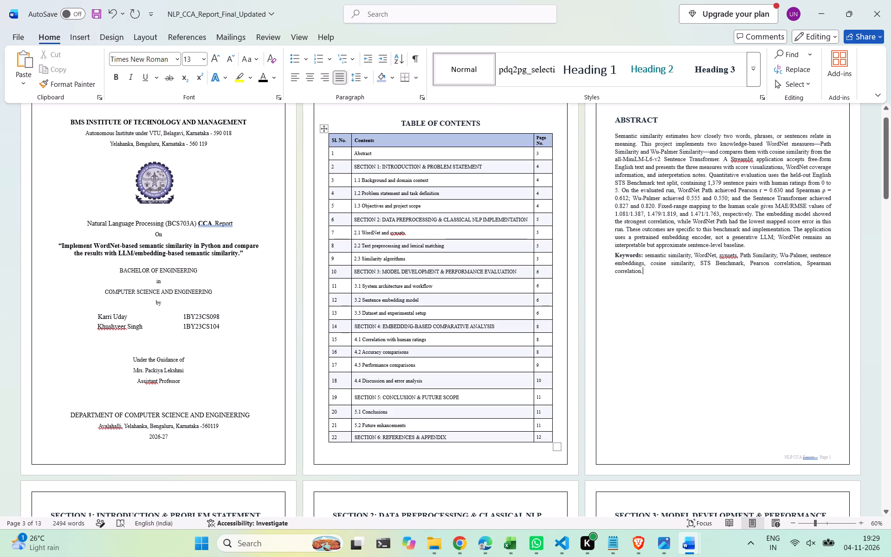
Increase the font size of the table of contents' header row by one step.
drag(333, 140, 461, 140)
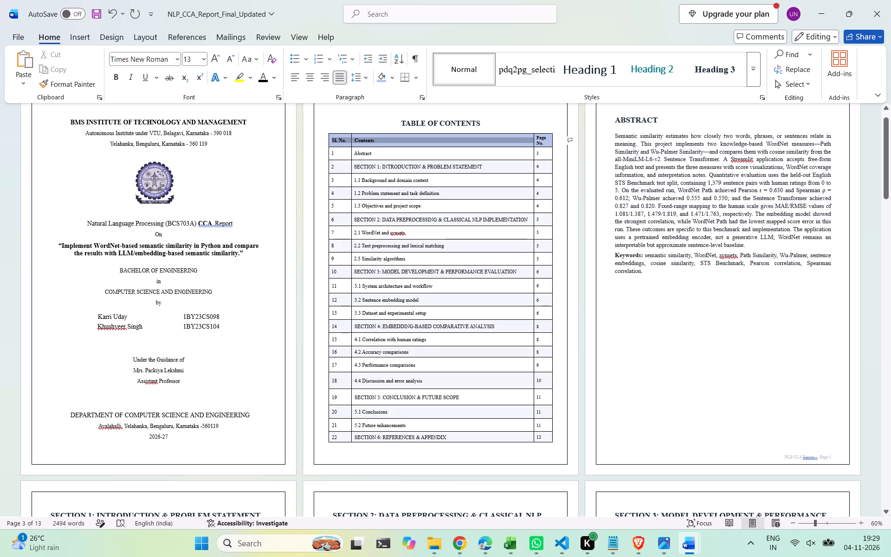
drag(461, 140, 545, 140)
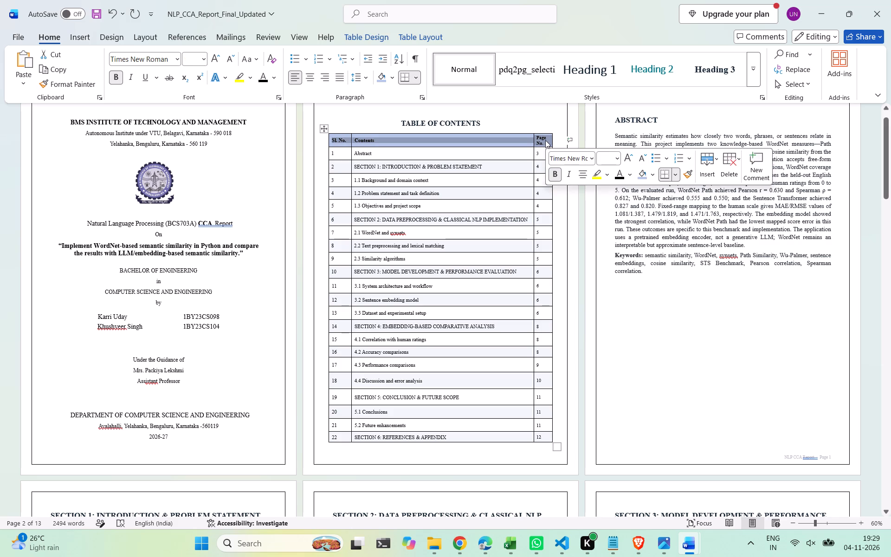
key(ctrl+shift+period)
key(ctrl+shift+period)
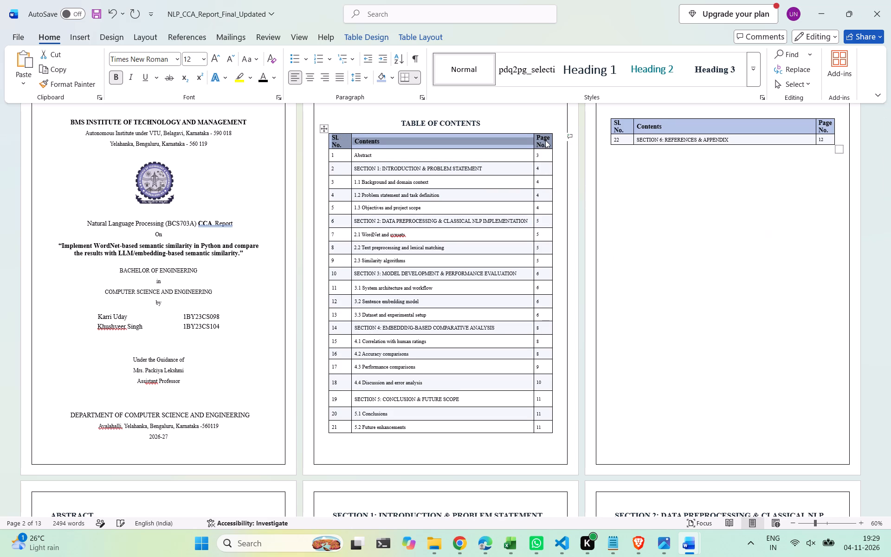
key(ctrl+shift+comma)
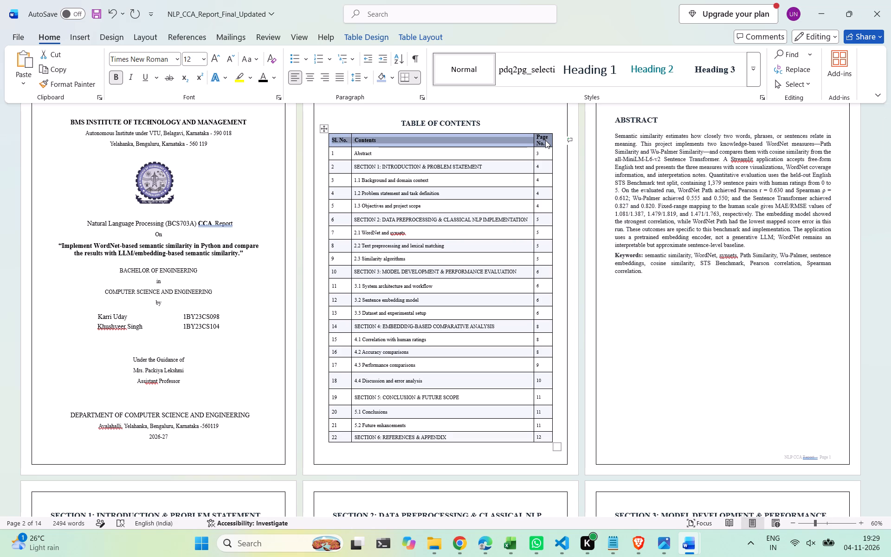
click(558, 439)
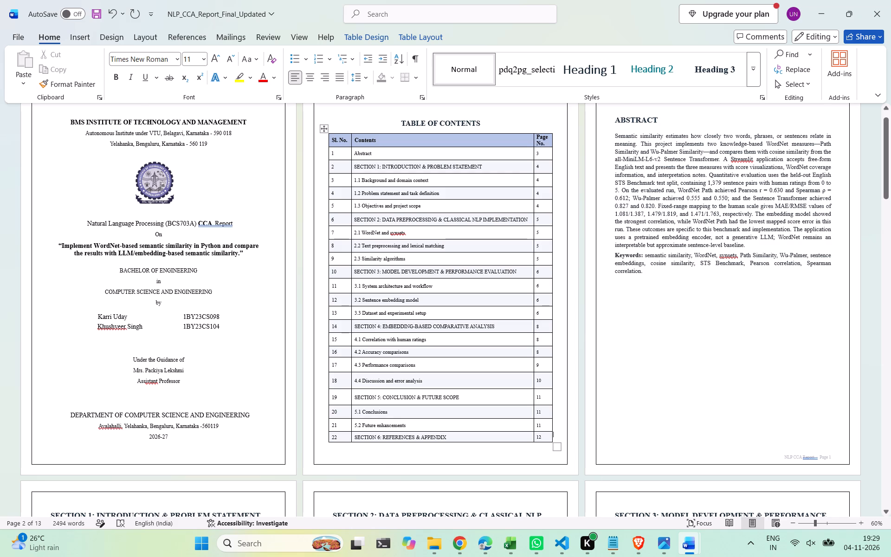
Switch to the Final_Table_of_Contents PDF in Edge and examine the table's header row and section styling.
key(alt+Tab)
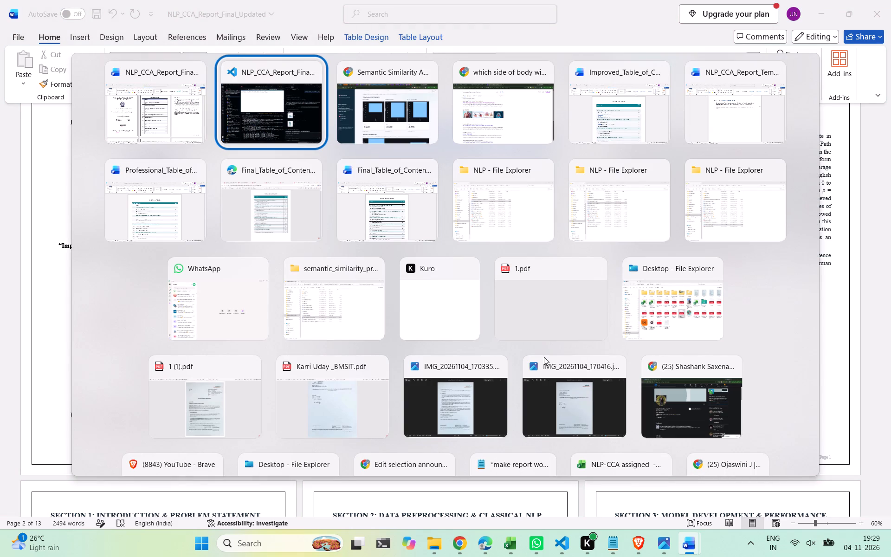
key(alt+Tab)
key(alt+Tab)
key(alt+Tab)
key(alt+Tab)
key(alt+Tab)
key(alt+Tab)
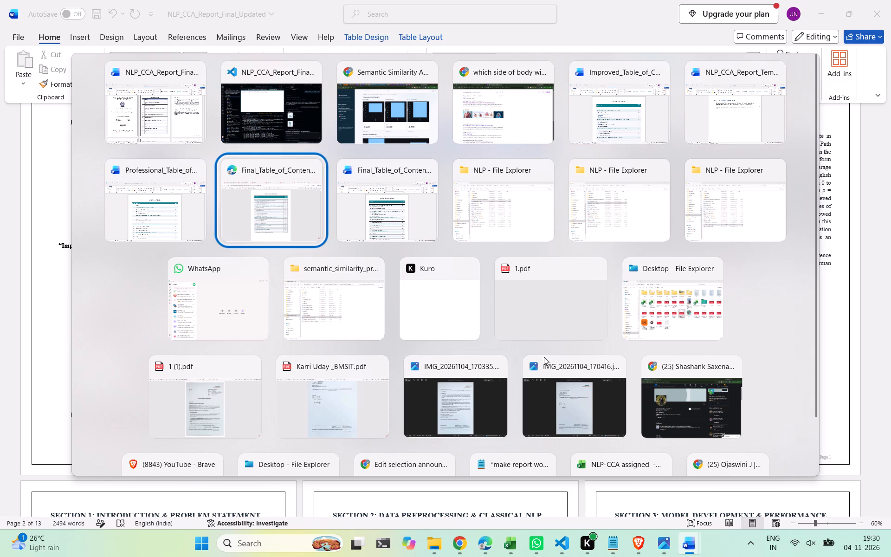
scroll(489, 207, up, 2)
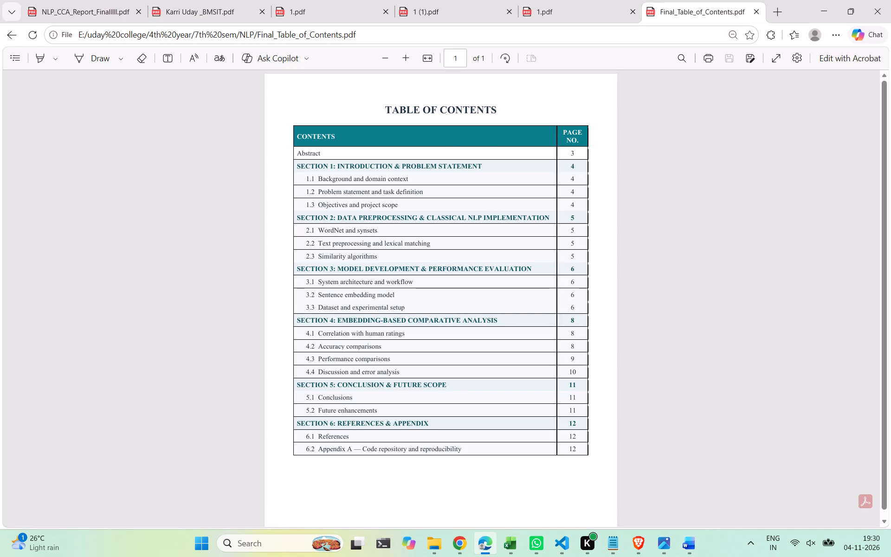
click(444, 136)
drag(339, 136, 308, 138)
click(455, 148)
ctrl+scroll(455, 148, up, 1)
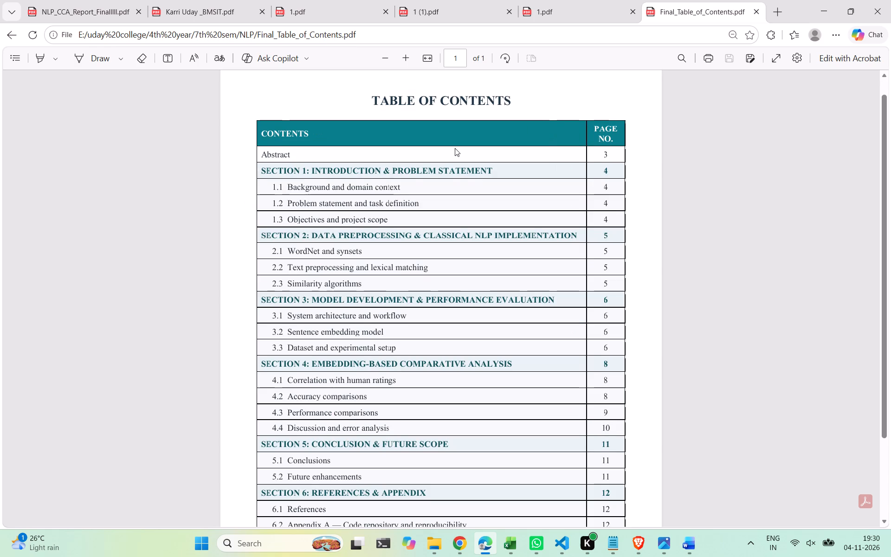
scroll(455, 148, down, 4)
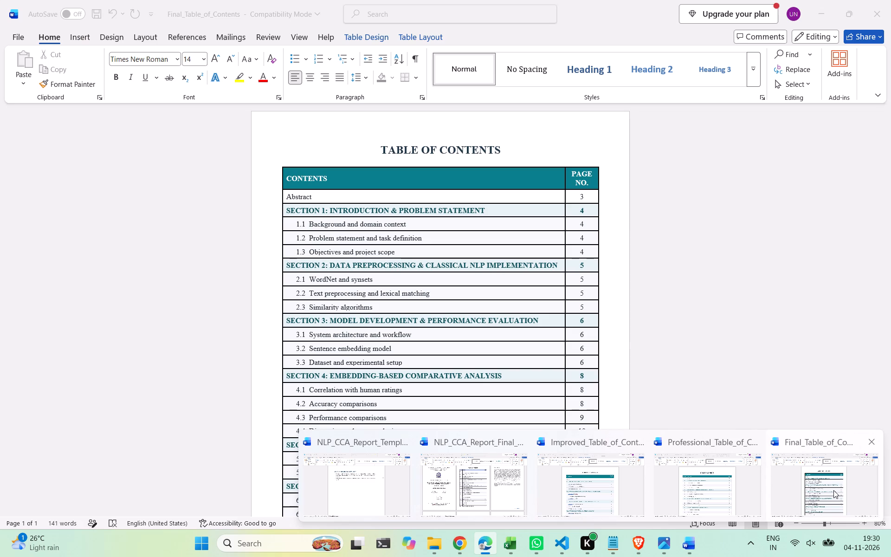
In the Final_Table_of_Contents Word document, recolour the table's header row with light blue shading and black text.
click(833, 490)
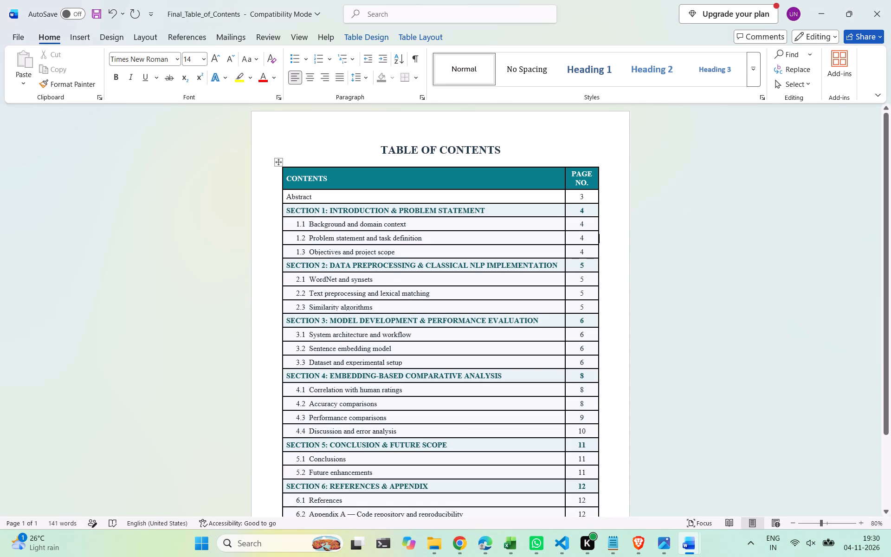
drag(288, 179, 555, 184)
drag(555, 184, 589, 178)
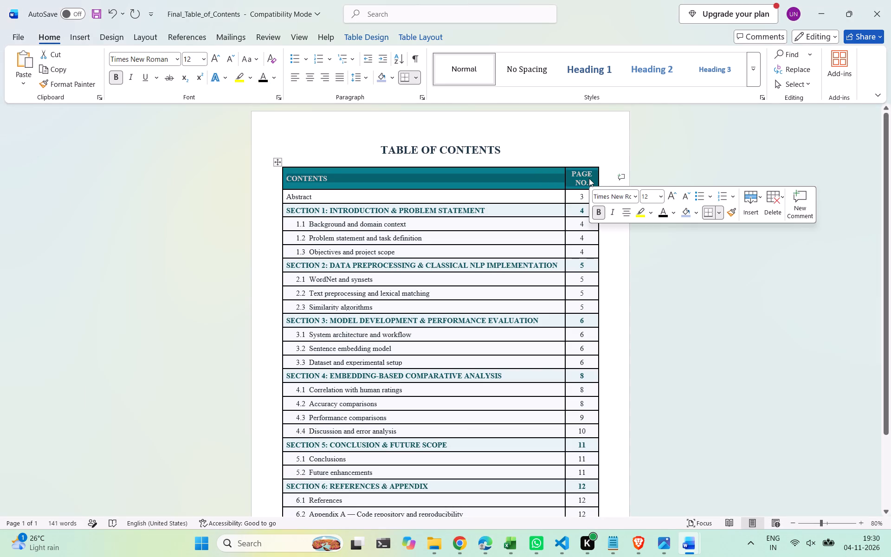
click(667, 214)
click(684, 214)
click(690, 279)
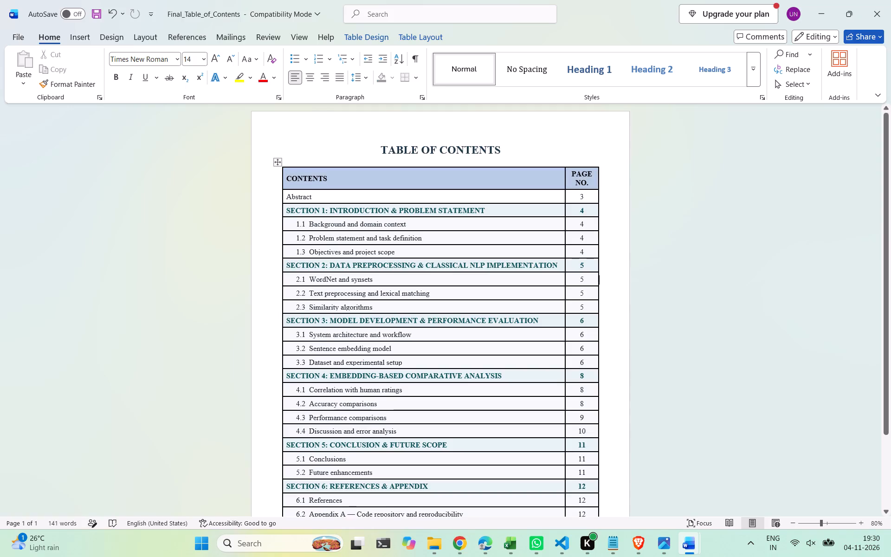
Save the table of contents document as a PDF named Final_Table in the NLP folder, and dismiss the opened PDF.
click(3, 37)
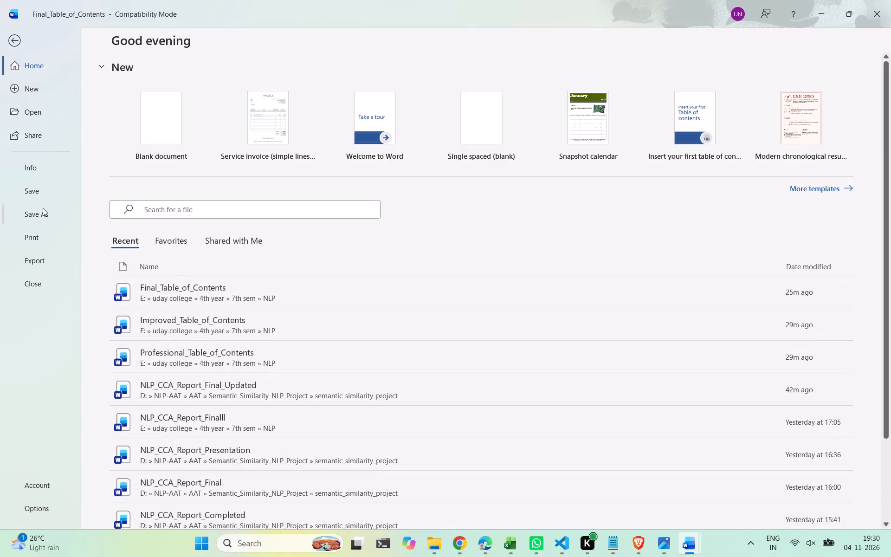
click(43, 208)
click(174, 254)
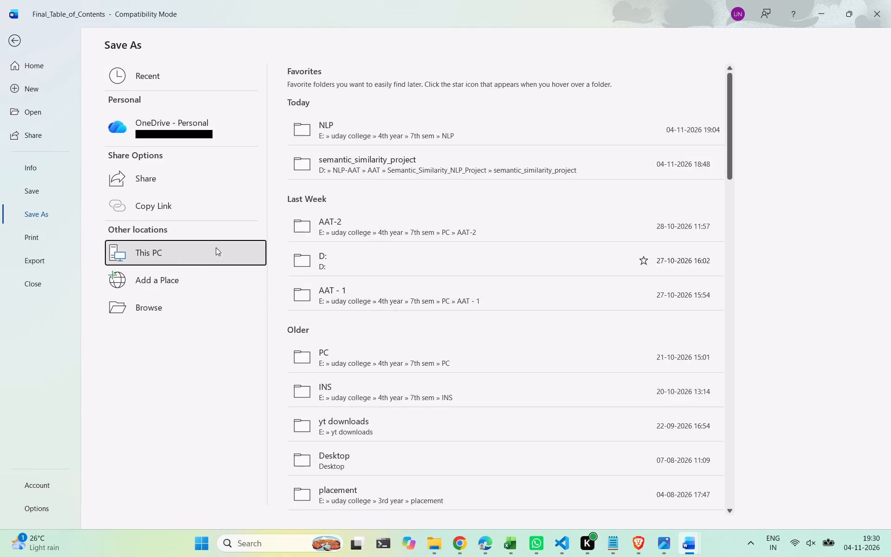
double_click(207, 246)
scroll(50, 142, down, 6)
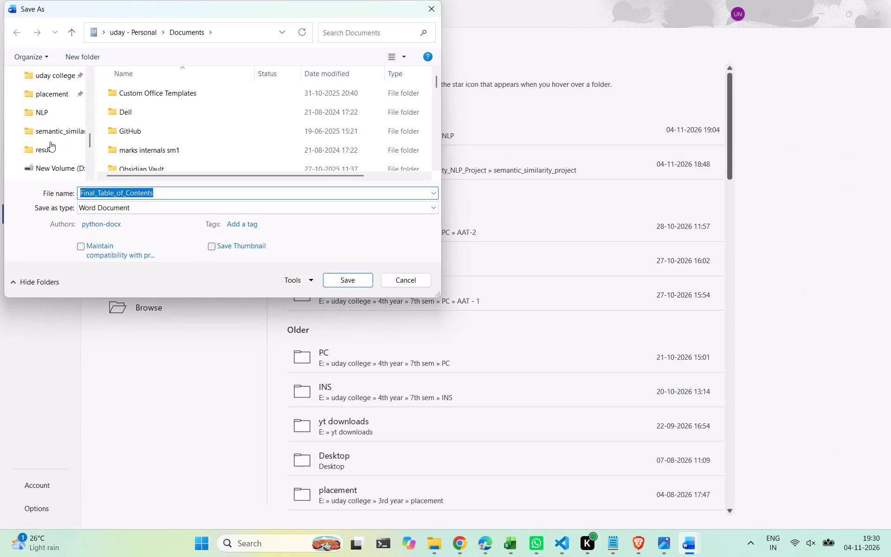
scroll(50, 142, down, 1)
scroll(35, 103, up, 1)
click(38, 111)
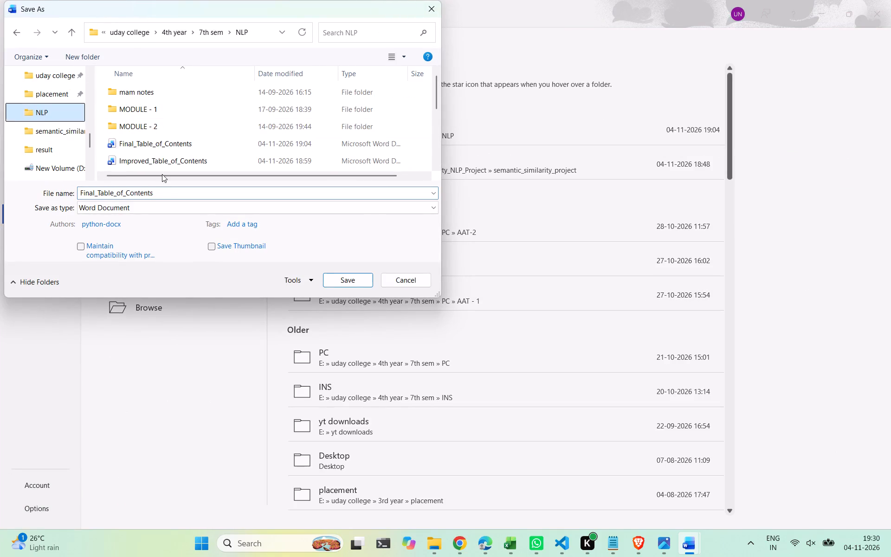
double_click(160, 193)
click(160, 193)
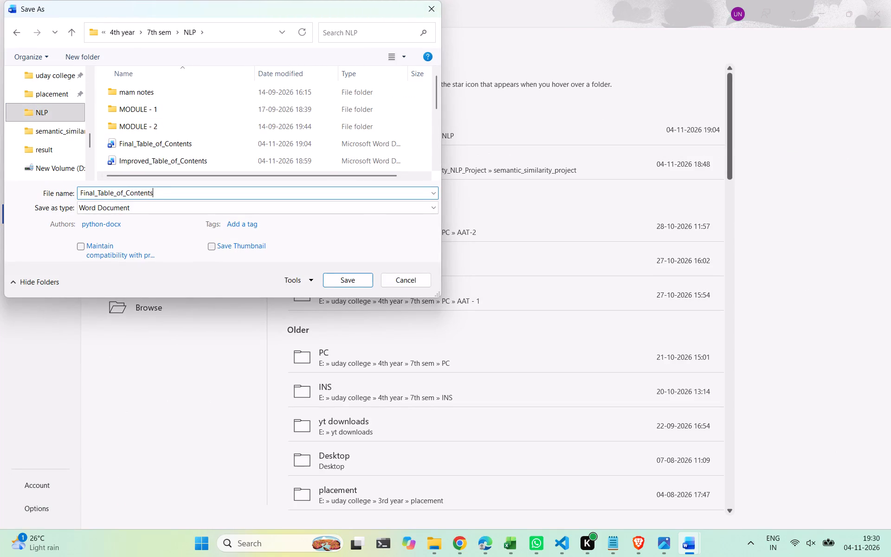
drag(160, 193, 124, 192)
click(124, 192)
click(153, 192)
key(BackSpace)
key(BackSpace)
key(BackSpace)
key(BackSpace)
key(BackSpace)
key(BackSpace)
key(BackSpace)
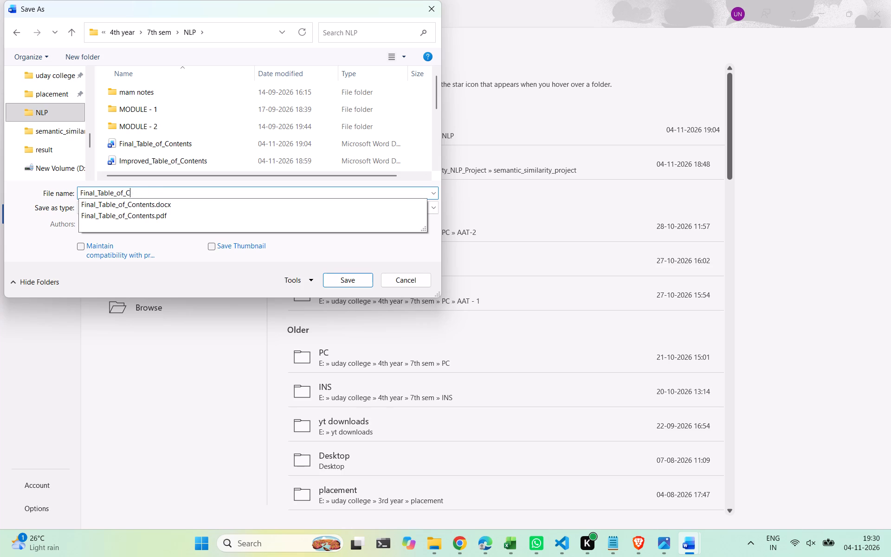
key(BackSpace)
key(BackSpace)
key(BackSpace)
key(BackSpace)
key(BackSpace)
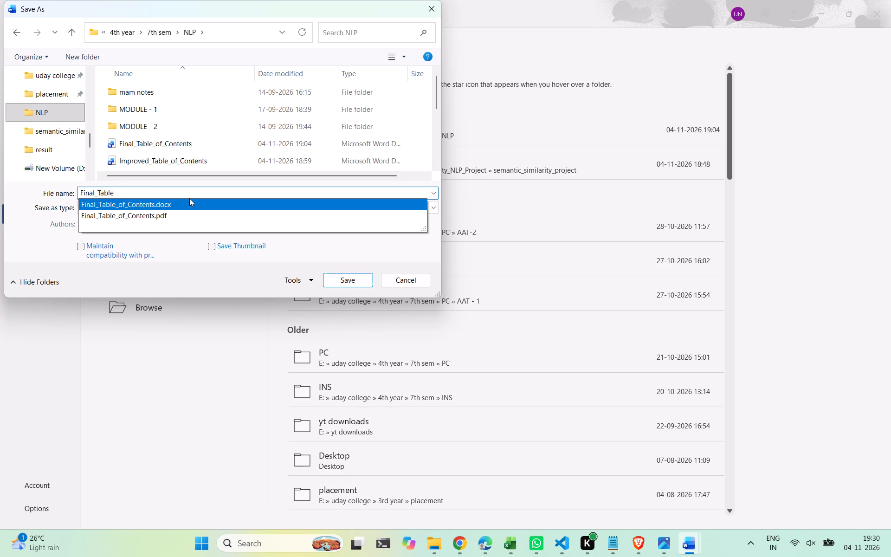
click(294, 253)
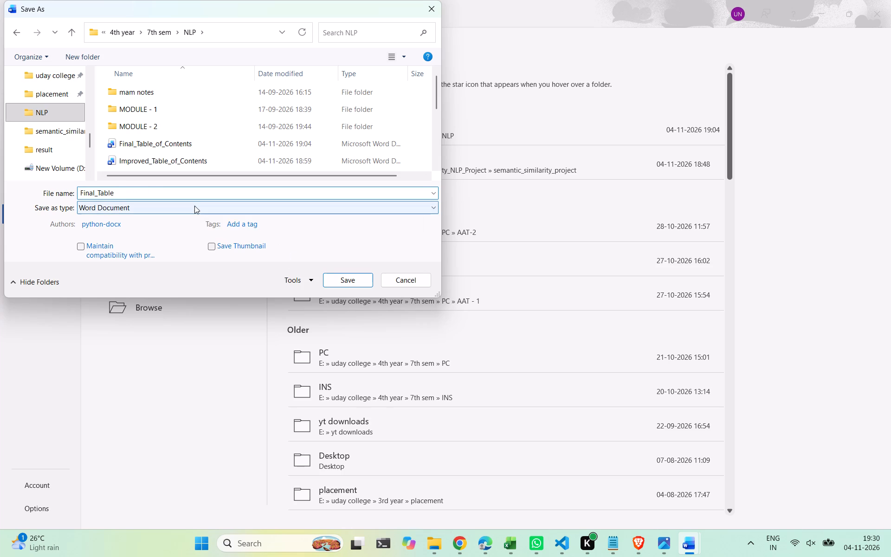
click(194, 206)
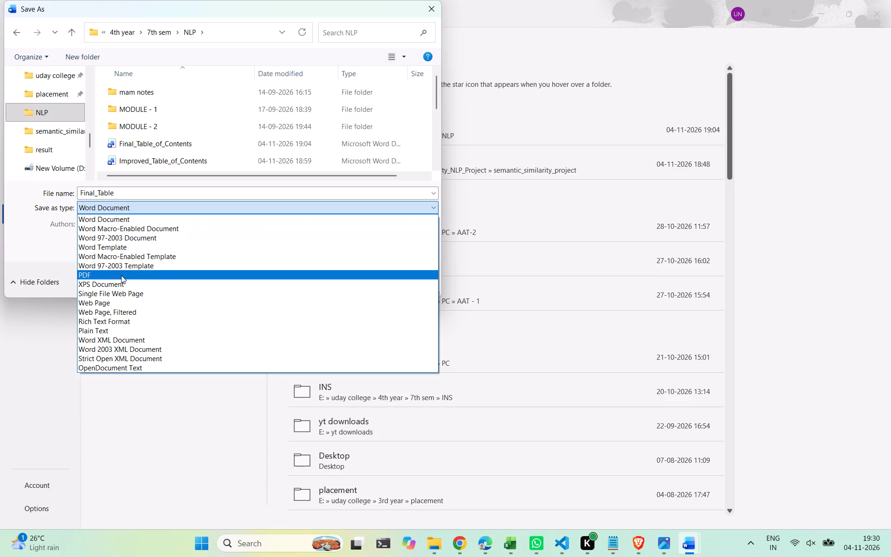
click(121, 275)
click(345, 296)
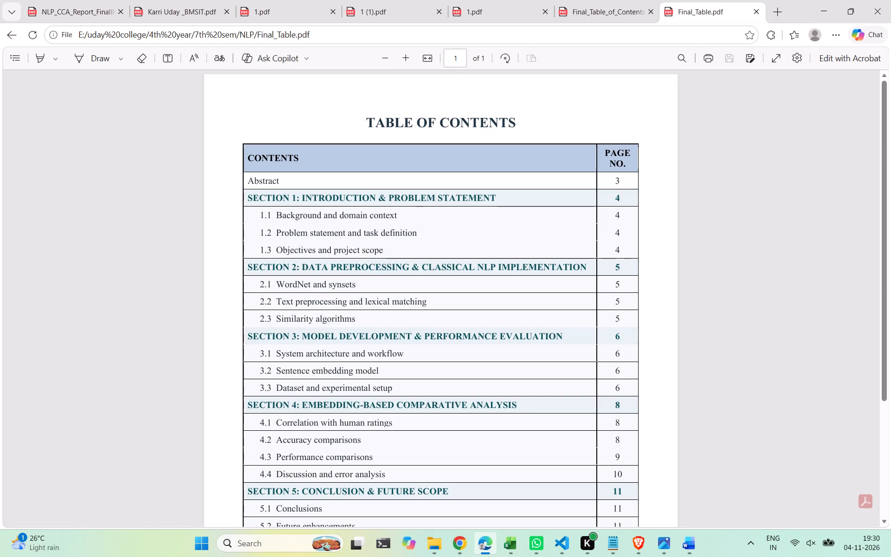
click(825, 16)
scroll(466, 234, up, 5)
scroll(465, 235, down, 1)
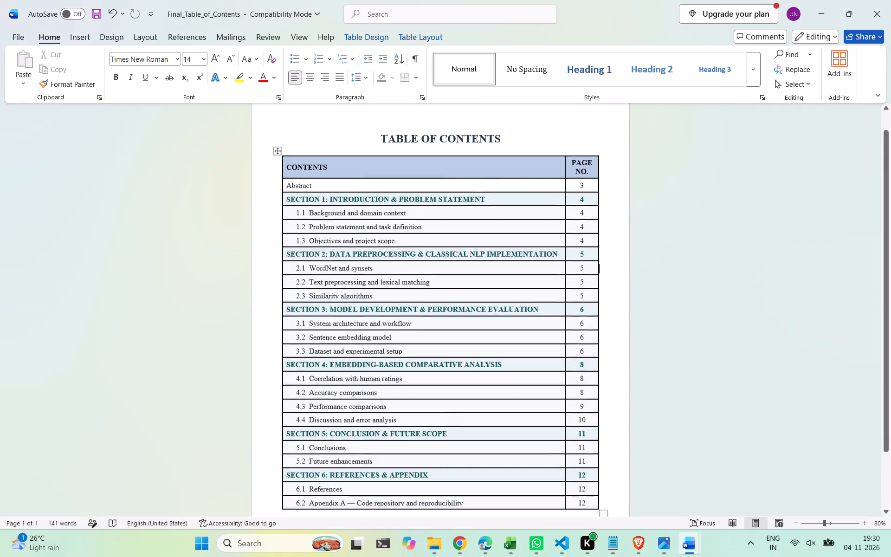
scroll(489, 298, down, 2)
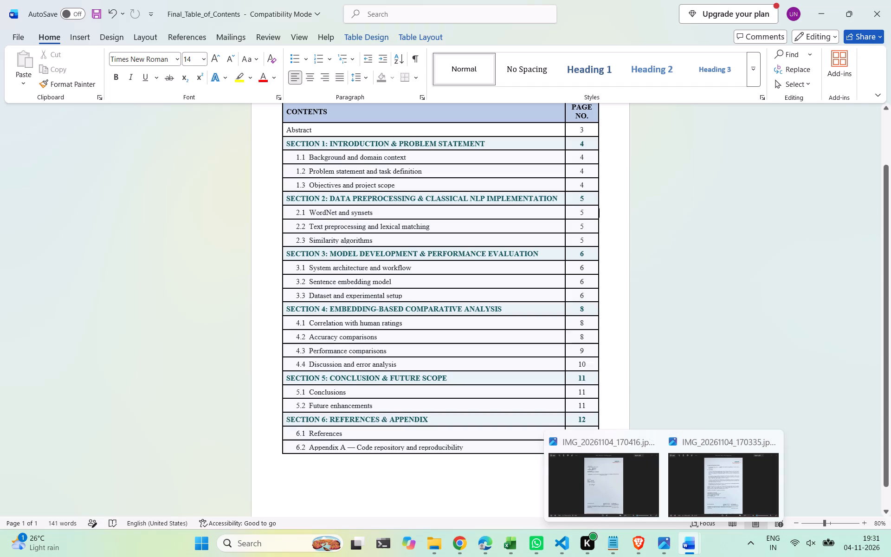
Switch to the NLP_CCA_Report_Final_Updated document and make the guide's name, including the title, bold on the cover page.
key(alt+Tab)
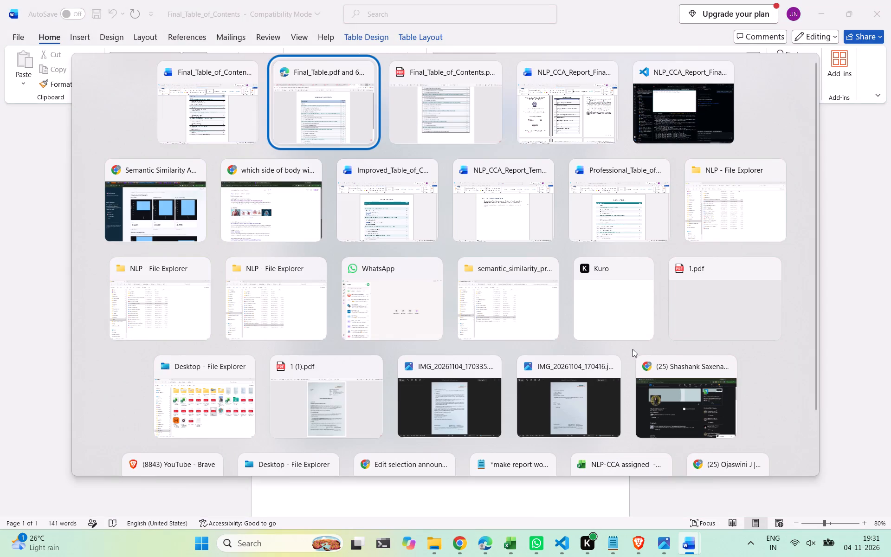
key(alt+Tab)
key(alt+Tab)
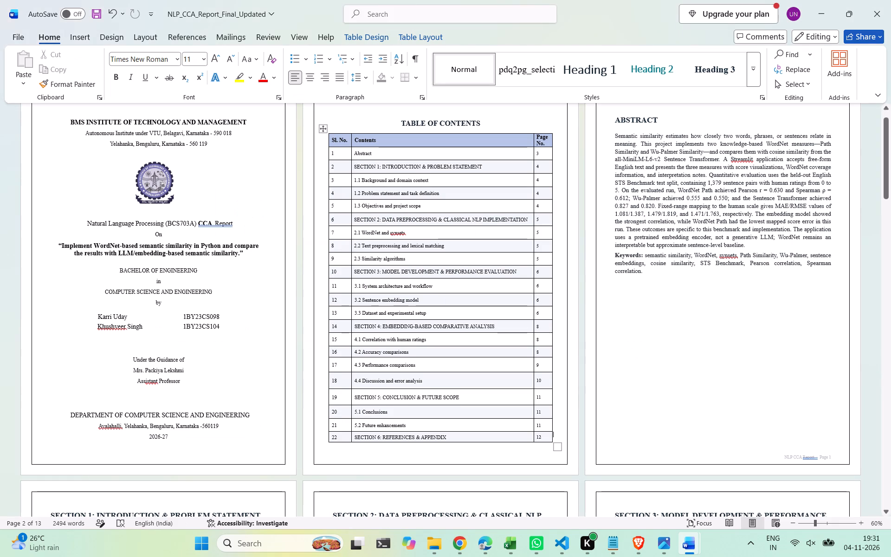
scroll(767, 226, up, 3)
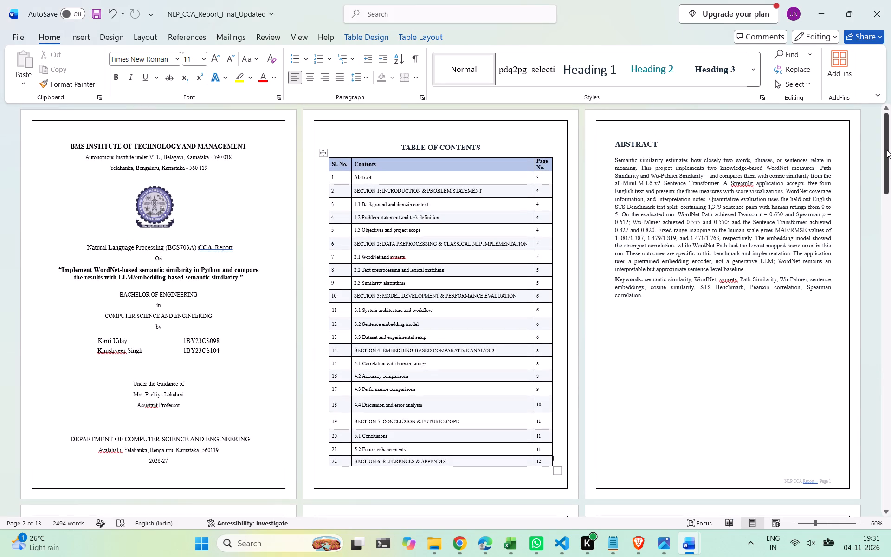
drag(887, 150, 890, 170)
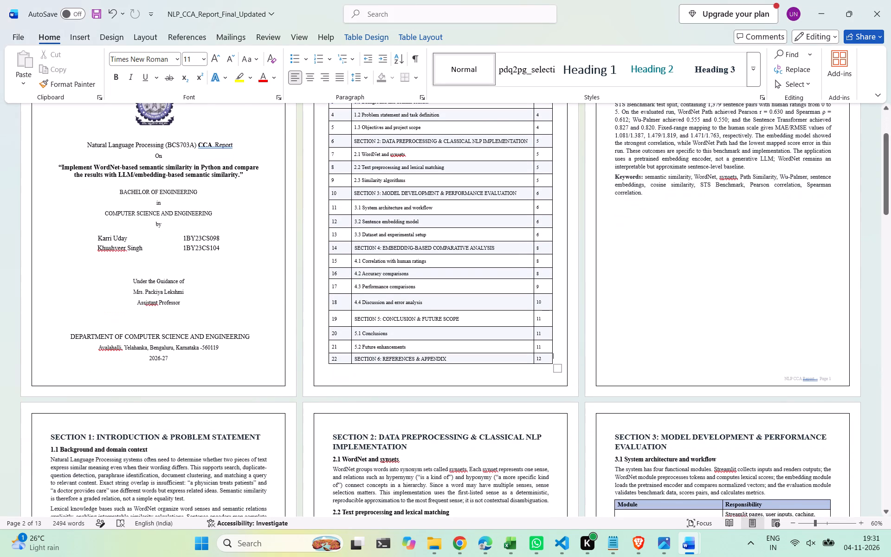
drag(188, 294, 144, 293)
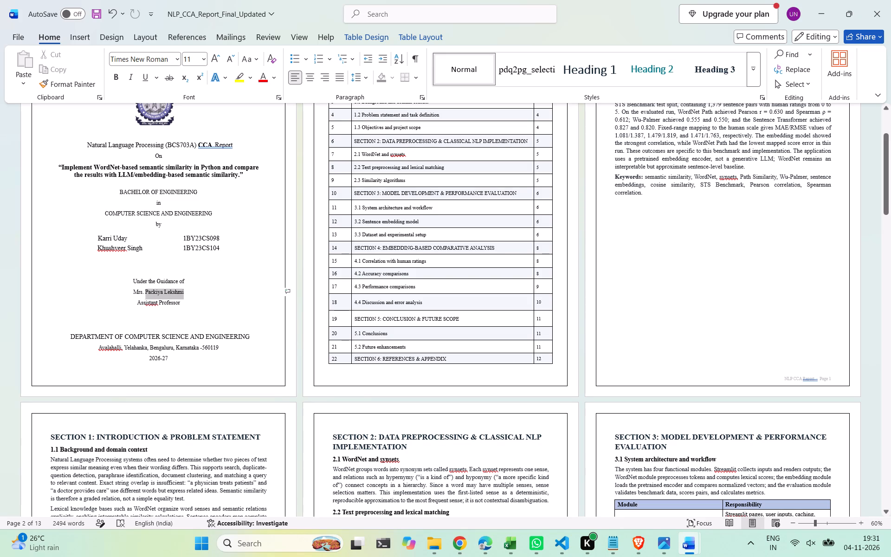
drag(144, 293, 135, 293)
key(ctrl+b)
click(196, 292)
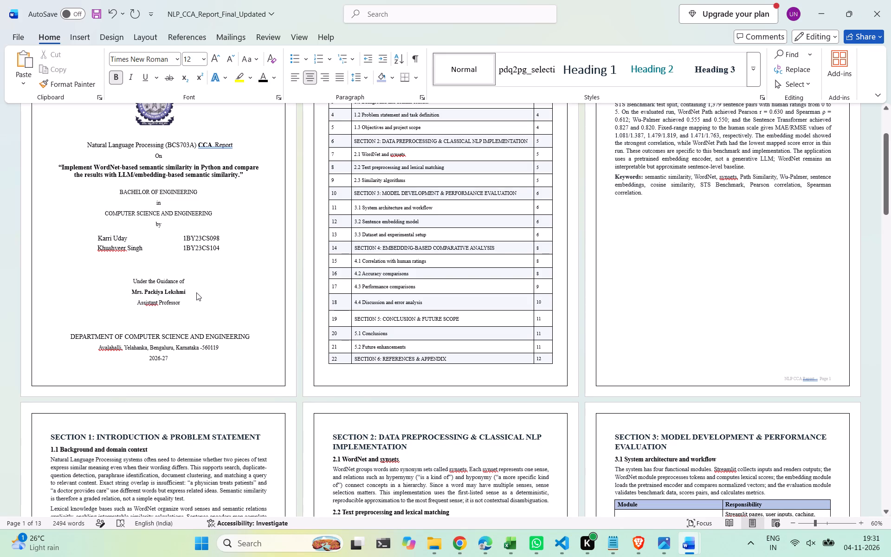
Examine the NLP_CCA_Report_Final_Updated pages from the cover page through to the Appendix B - Extended Outputs section.
scroll(196, 292, up, 2)
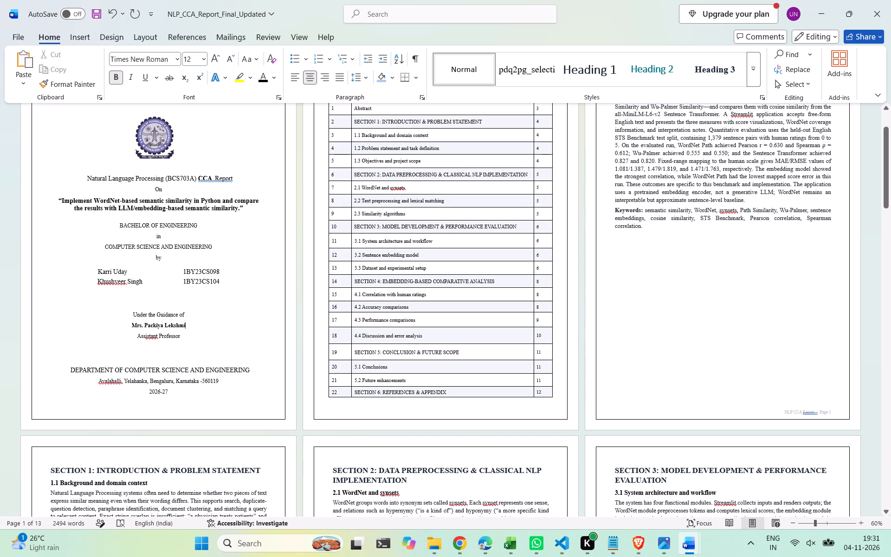
scroll(196, 292, up, 1)
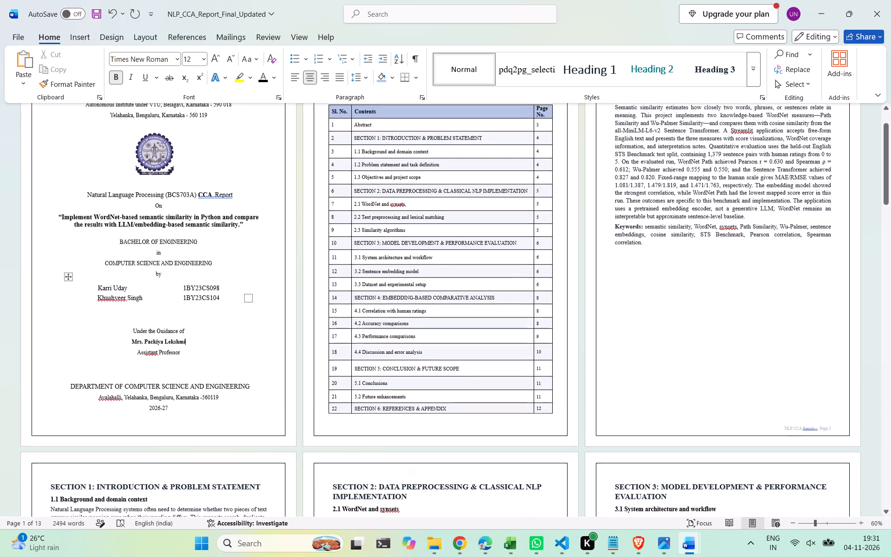
scroll(198, 292, up, 2)
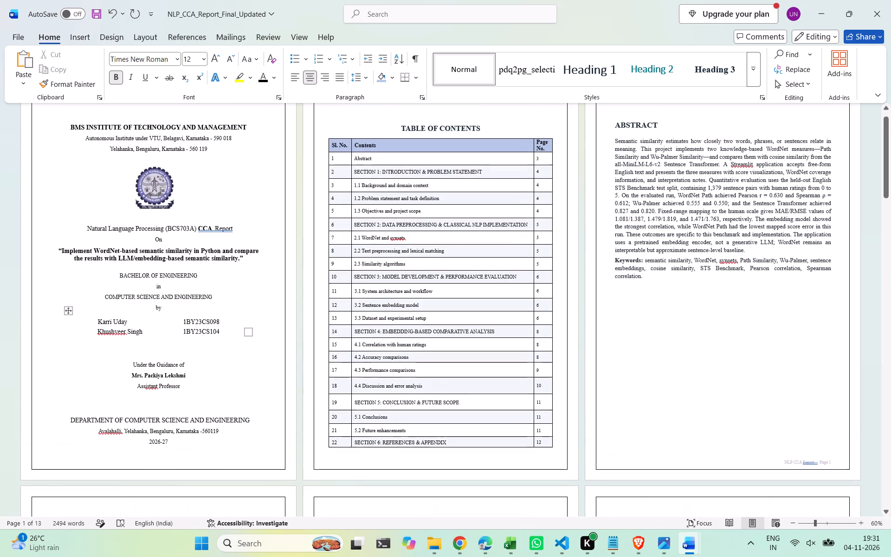
scroll(210, 296, down, 2)
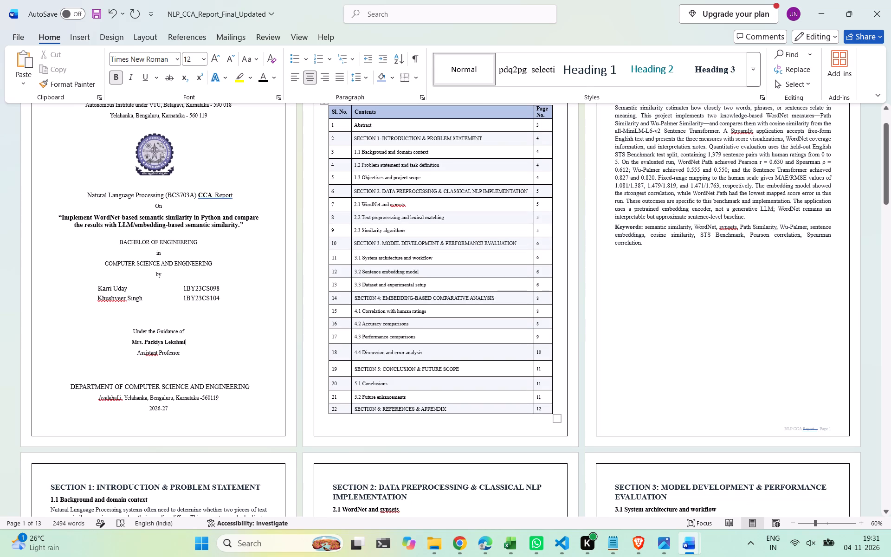
drag(887, 165, 879, 232)
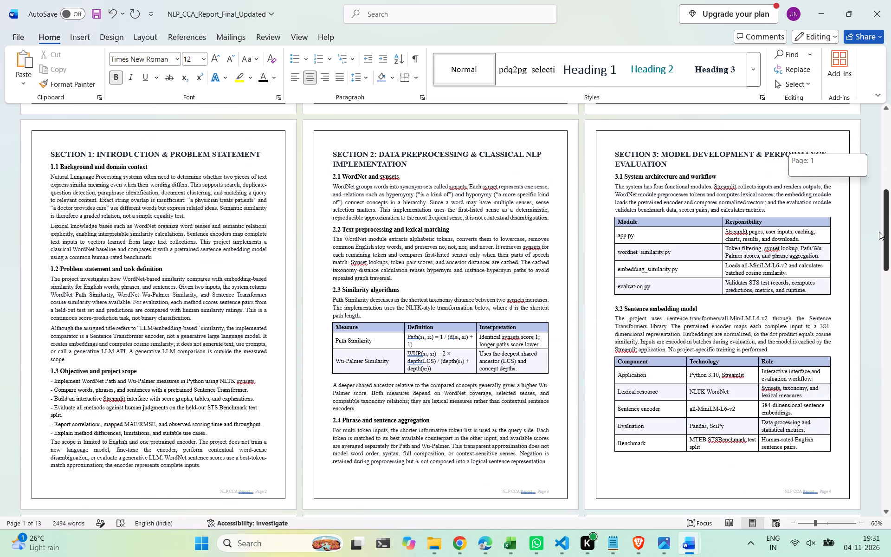
drag(879, 232, 879, 232)
drag(879, 232, 875, 315)
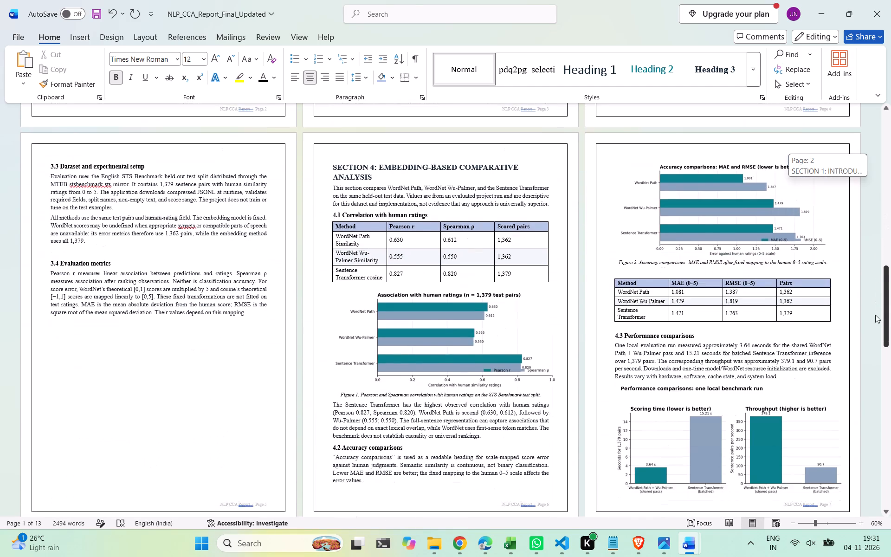
drag(875, 315, 863, 481)
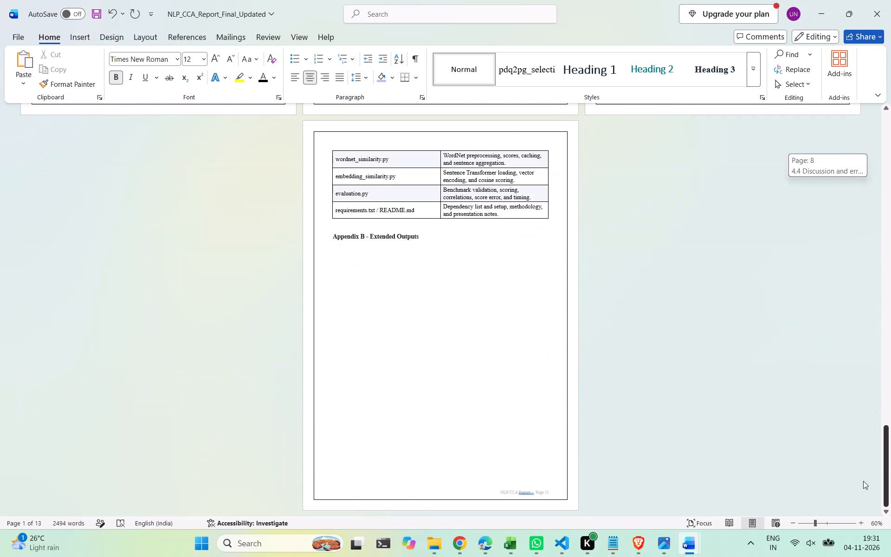
drag(863, 481, 862, 481)
Switch to Visual Studio Code, open the generated Sentence similarity comparison image from the Copilot chat and examine its graphs enlarged.
click(556, 544)
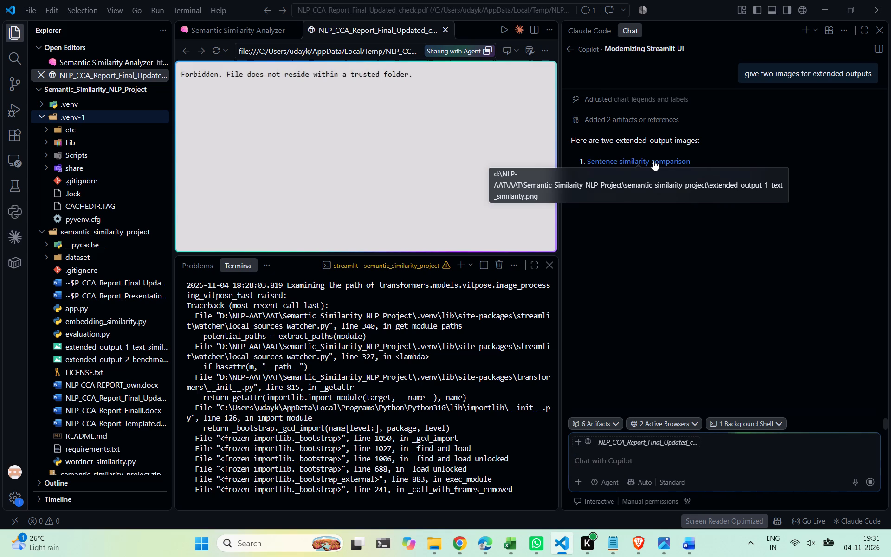
middle_click(653, 161)
scroll(432, 160, down, 1)
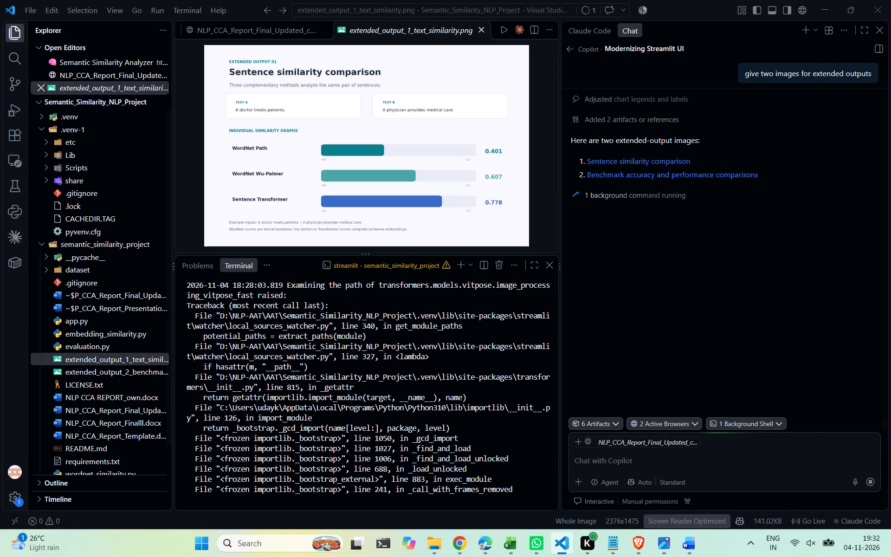
click(432, 160)
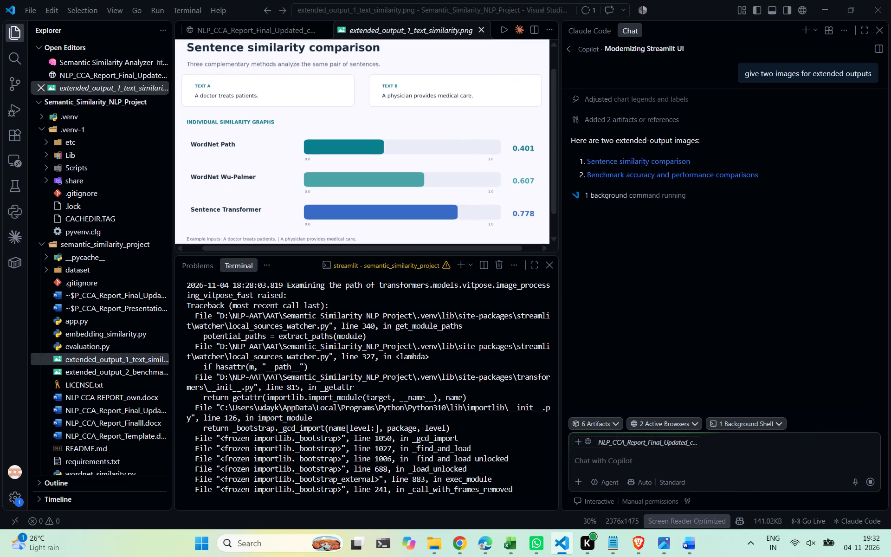
scroll(432, 160, down, 3)
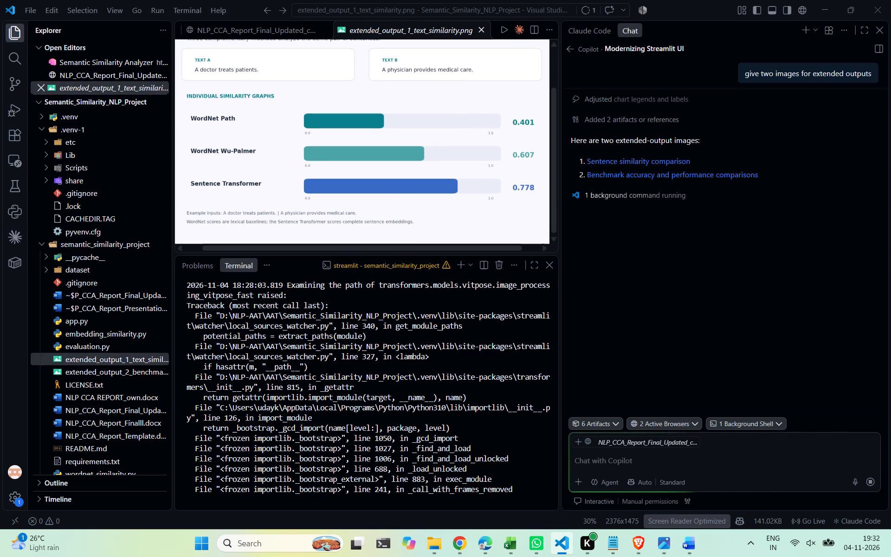
click(432, 160)
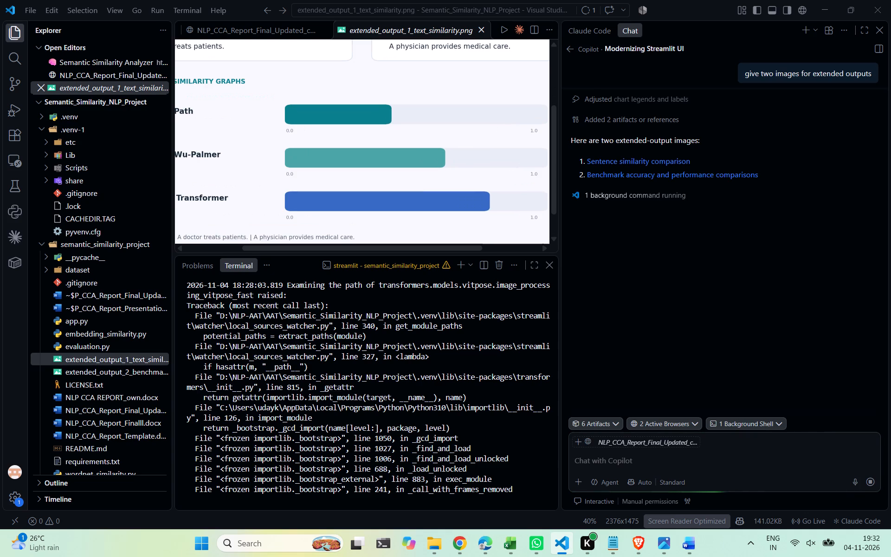
click(432, 160)
Stop the Copilot chat request that is still running.
key(alt+Tab)
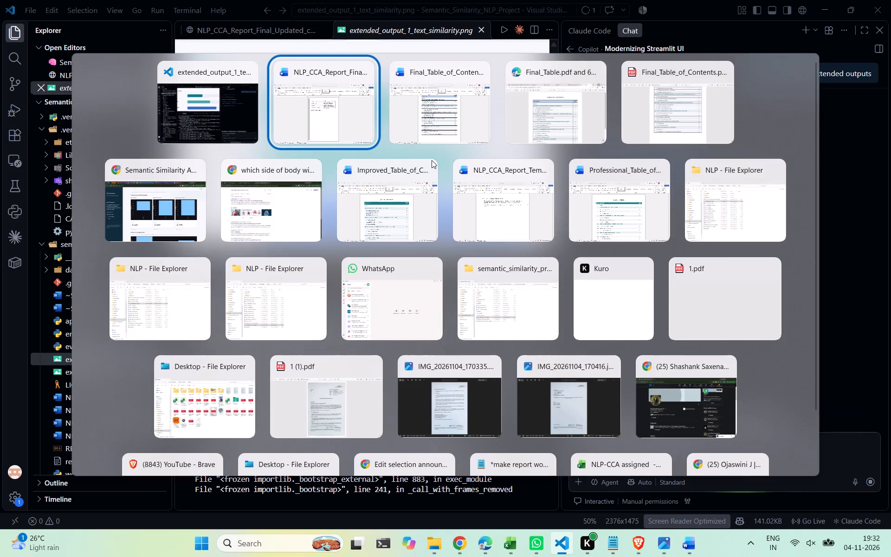
key(alt+Tab)
click(873, 483)
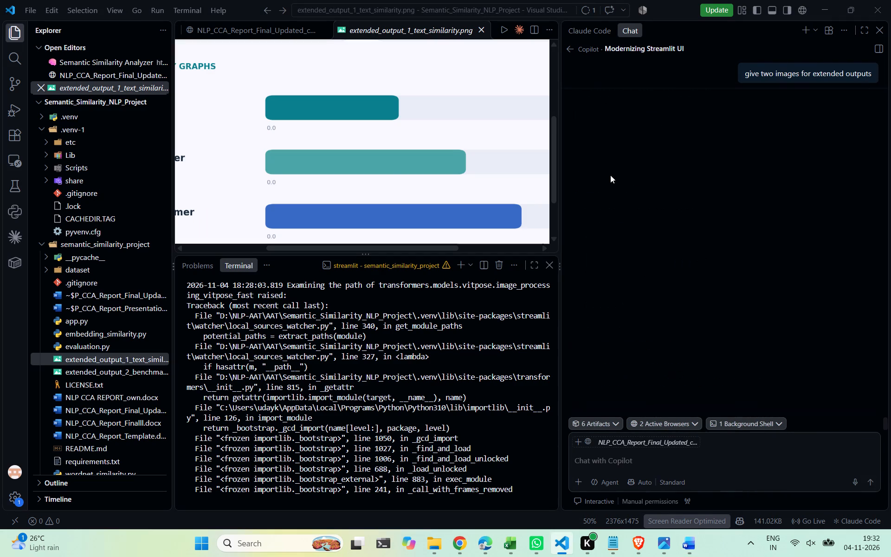
Switch to File Explorer and open extended_output_1_text_similarity from the semantic_similarity_project folder in a maximized Photos window.
key(alt+Tab)
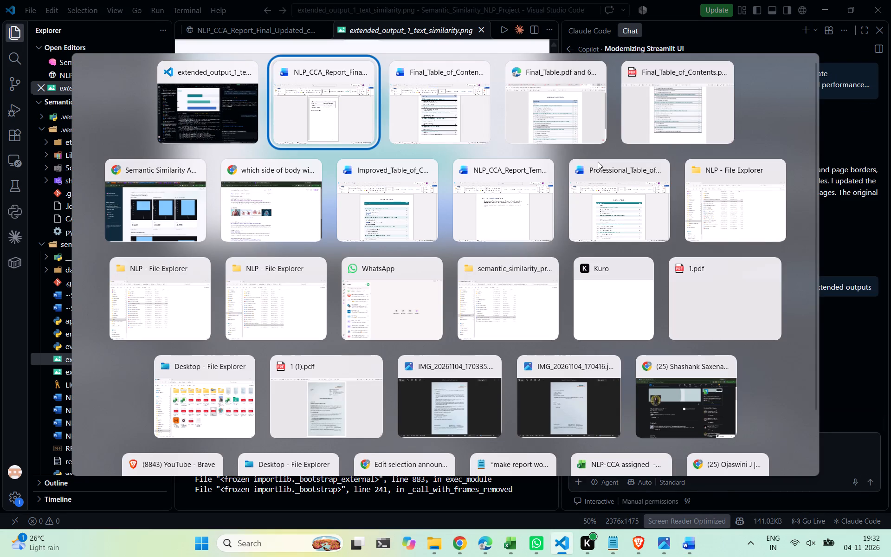
key(alt+Tab)
key(alt+Tab)
key(alt+Tab)
key(alt+Tab)
key(alt+Tab)
key(alt+Tab)
key(alt+Tab)
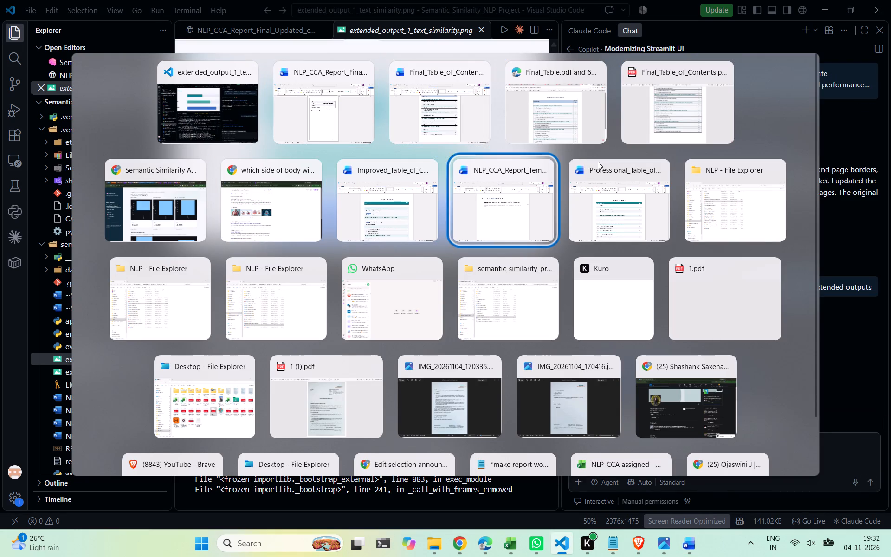
key(alt+Tab)
key(alt+Tab)
scroll(355, 252, down, 2)
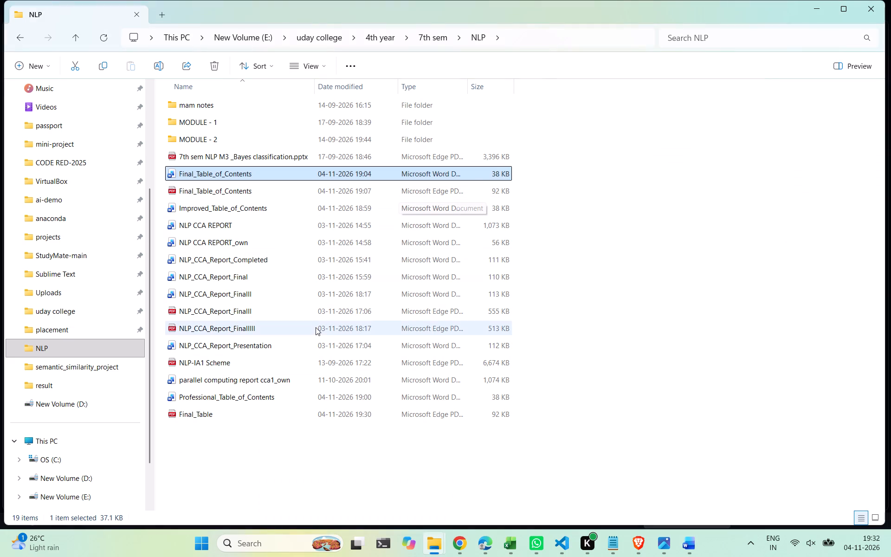
click(58, 371)
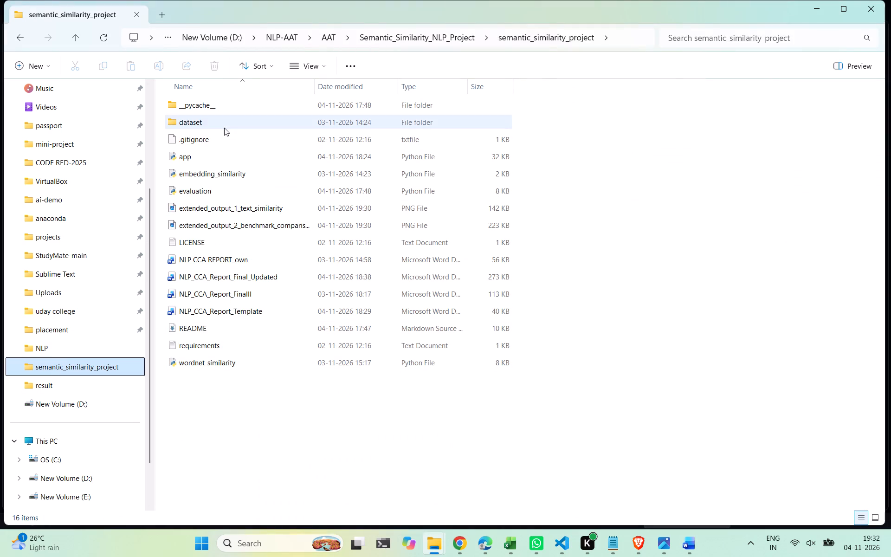
double_click(247, 206)
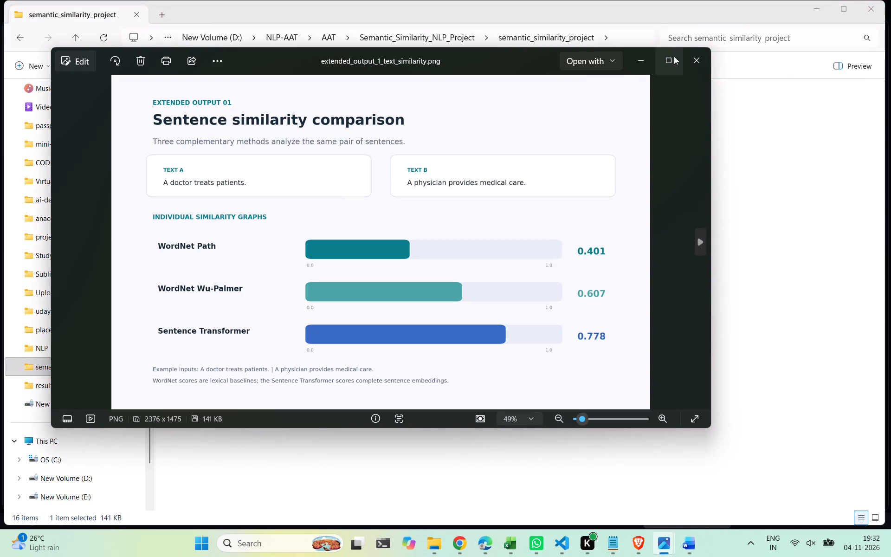
click(674, 56)
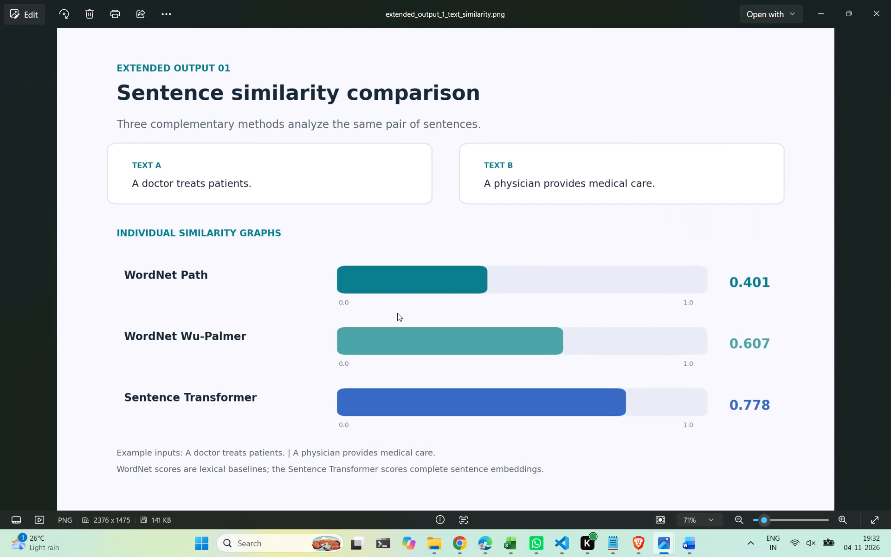
Capture a rectangular screen snip of the WordNet Path, WordNet Wu-Palmer and Sentence Transformer bars with their scores.
scroll(397, 313, up, 1)
drag(397, 313, 398, 196)
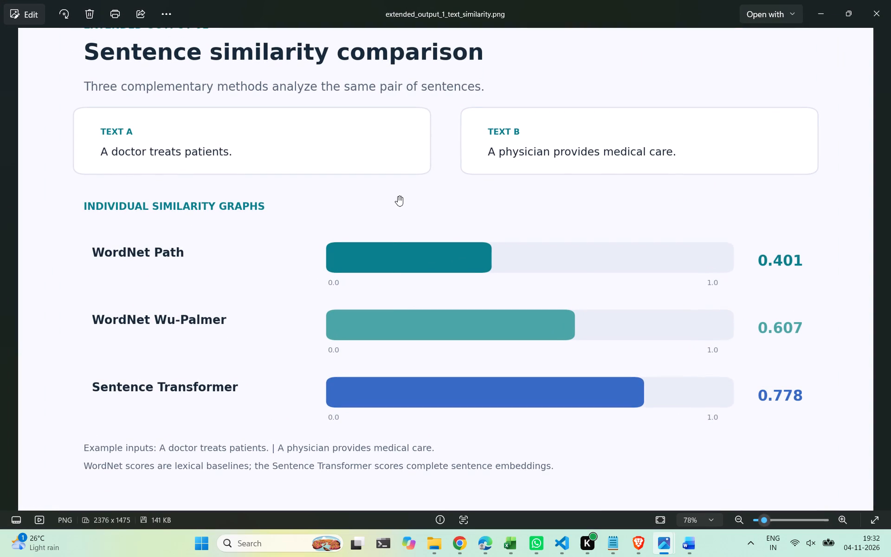
key(Print)
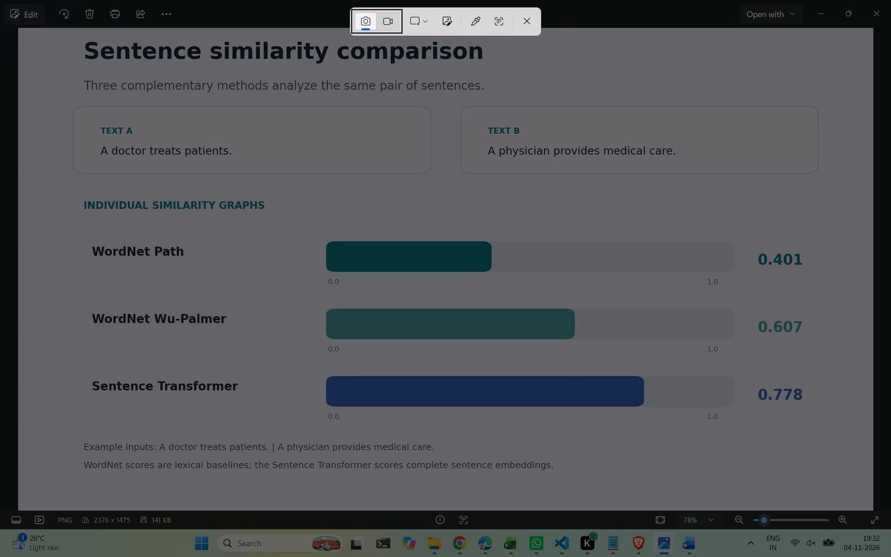
drag(73, 220, 413, 283)
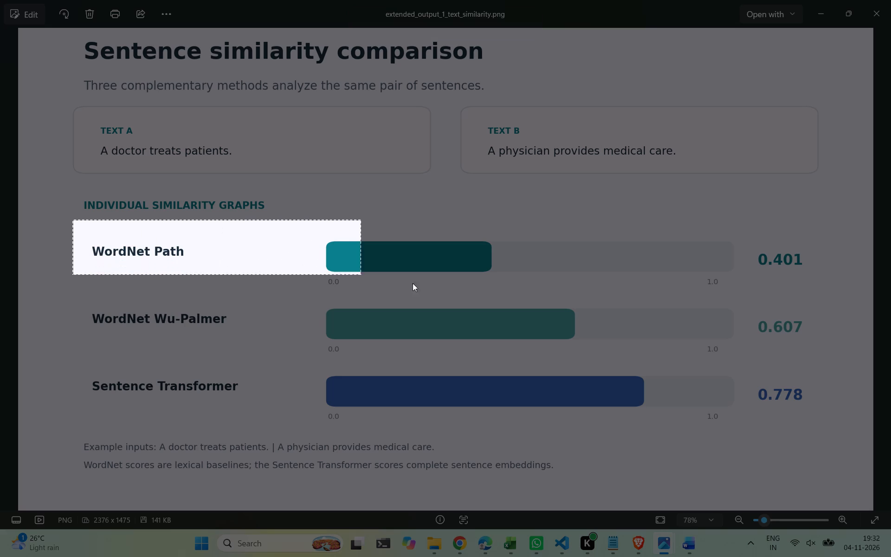
drag(413, 283, 833, 427)
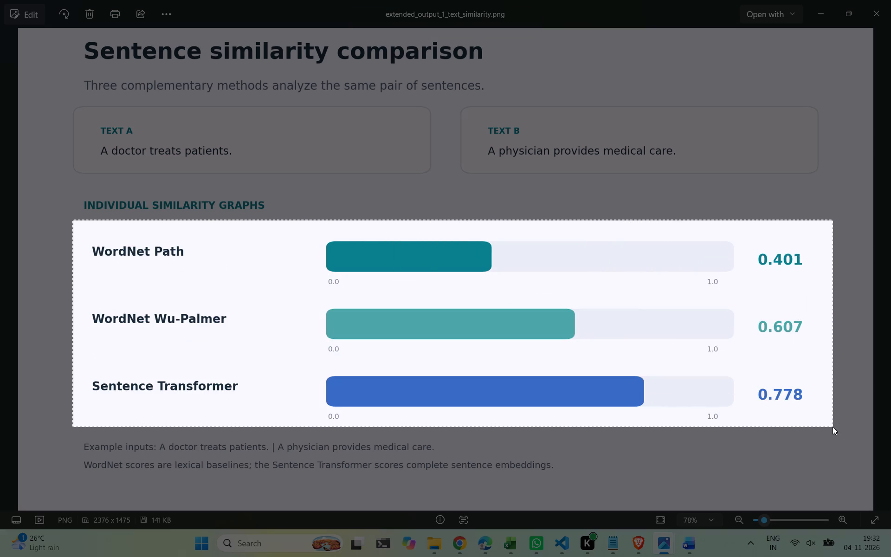
drag(833, 427, 833, 429)
Switch to NLP_CCA_Report_Final_Updated in Word and add the line "Individual Similarity Graphs" under the Appendix B heading, followed by a new empty line.
key(alt+Tab)
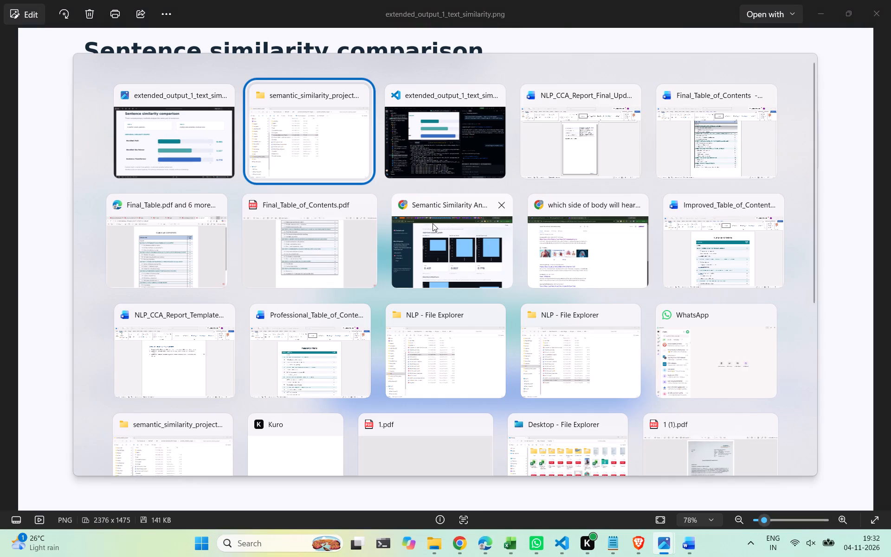
key(alt+Tab)
key(alt+Tab)
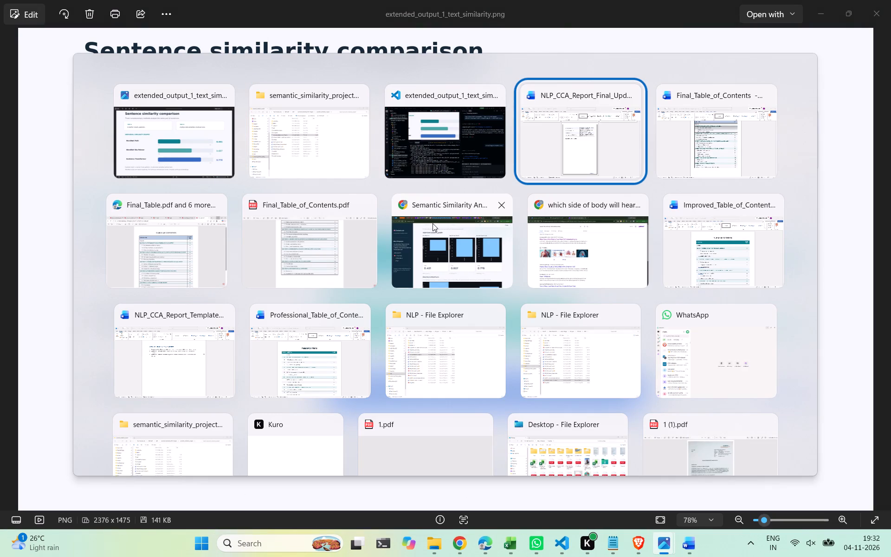
scroll(423, 181, up, 6)
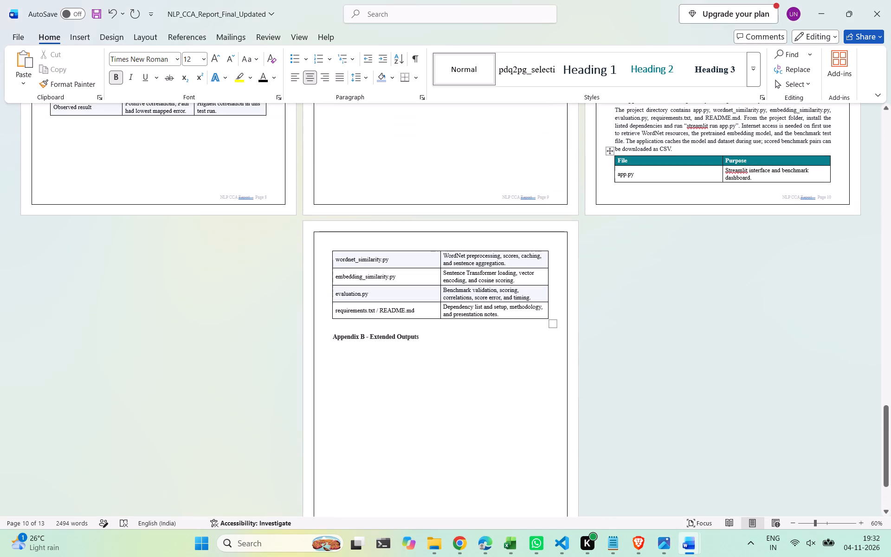
click(351, 355)
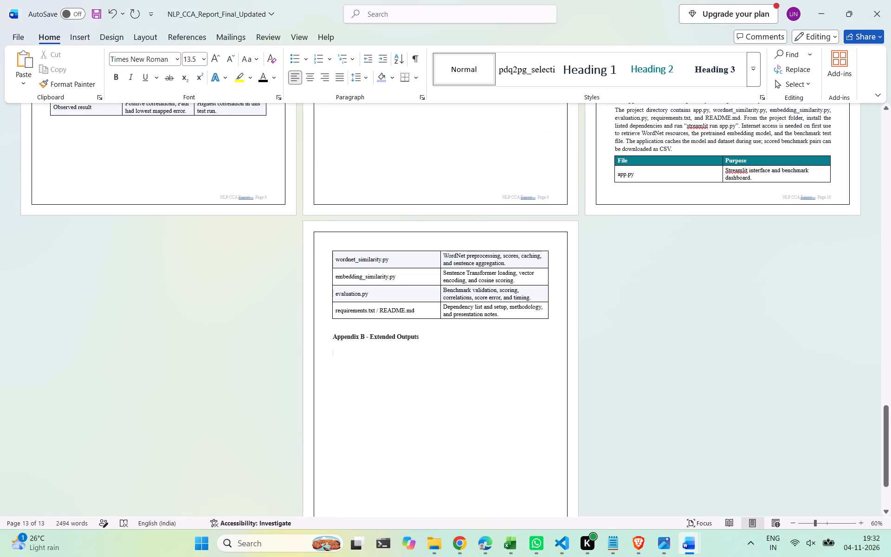
key(i)
text(ndividual)
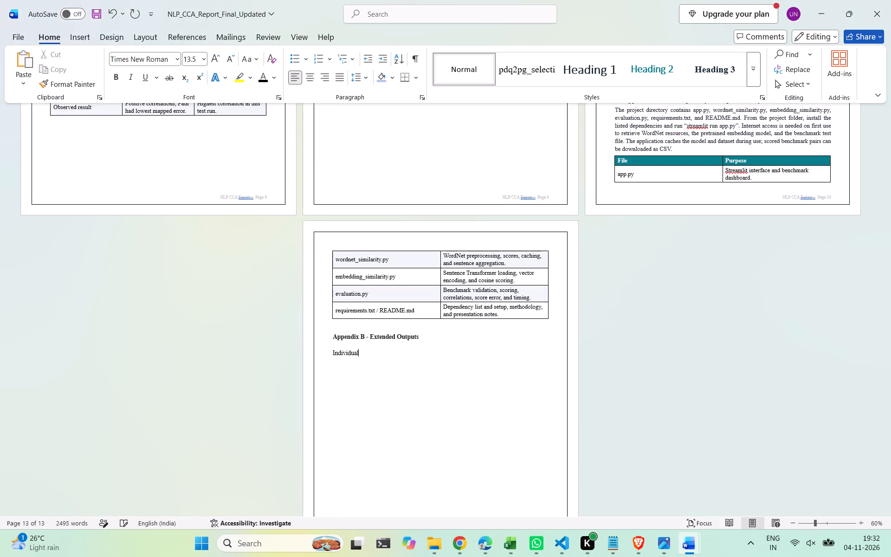
key(space)
text(Sil)
key(BackSpace)
text(mila)
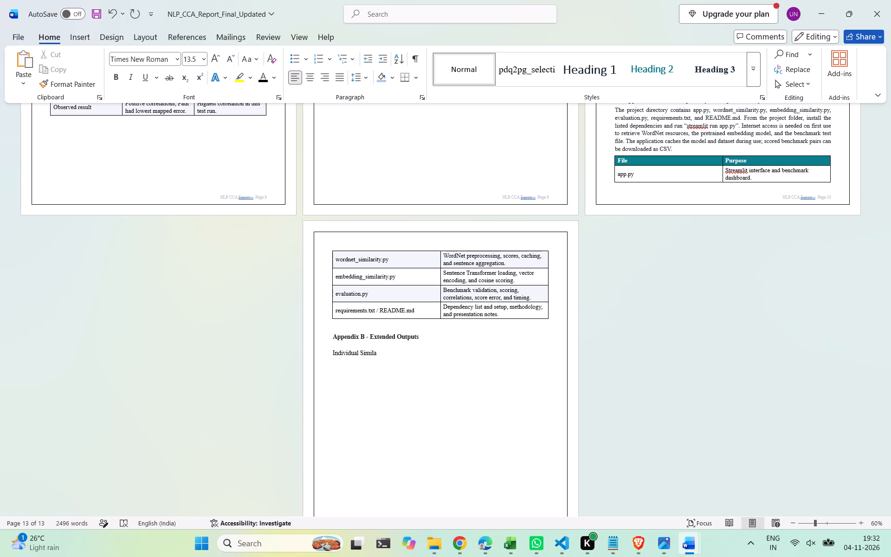
text(rity)
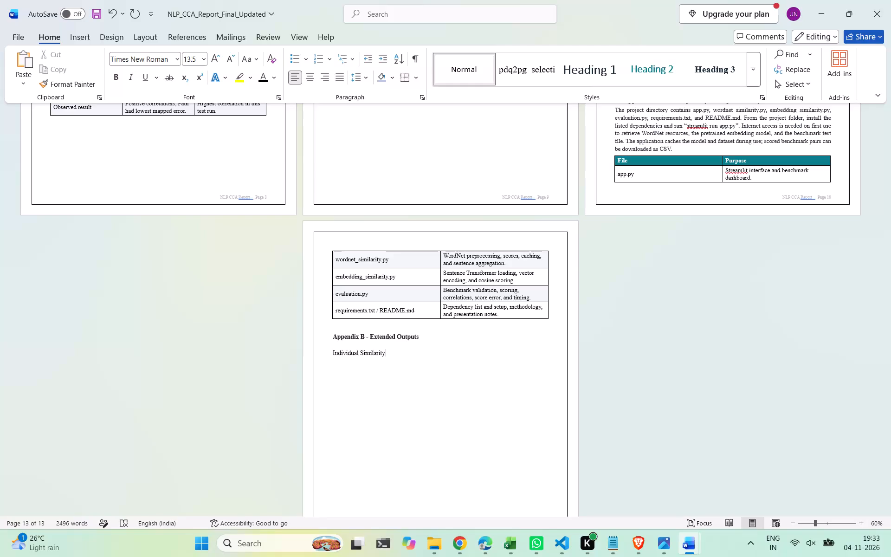
key(space)
text(Graphs)
key(Return)
key(Return)
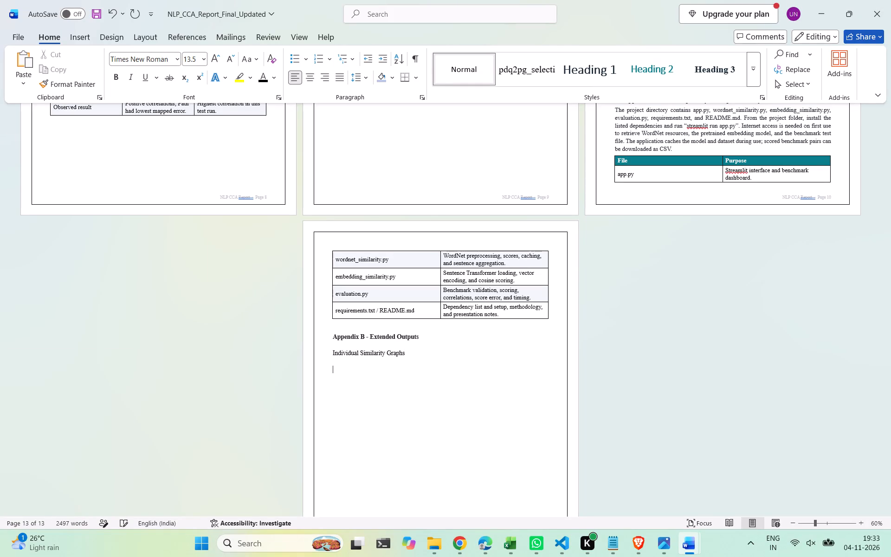
Paste the snipped similarity bars onto the empty line under "Individual Similarity Graphs".
key(ctrl+v)
scroll(351, 355, down, 9)
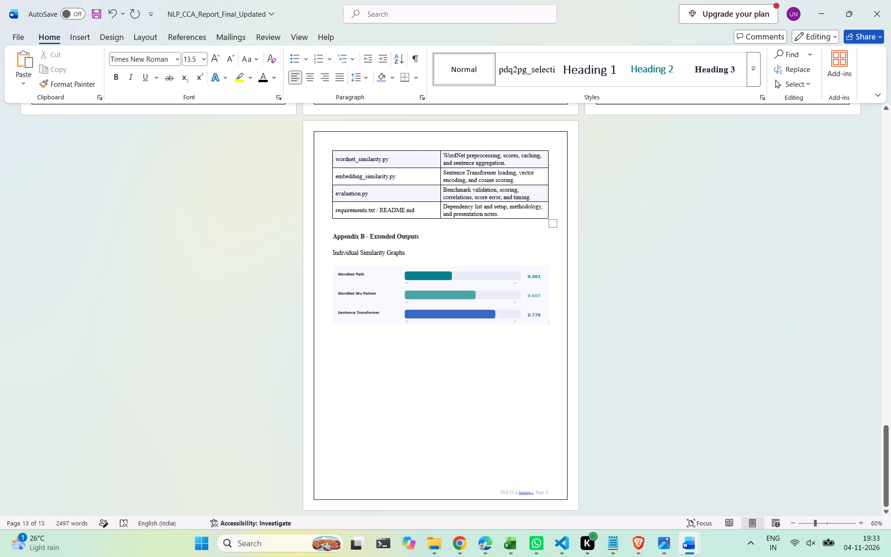
Format the "Individual Similarity Graphs" line as bold with font size 13.
drag(411, 252, 335, 252)
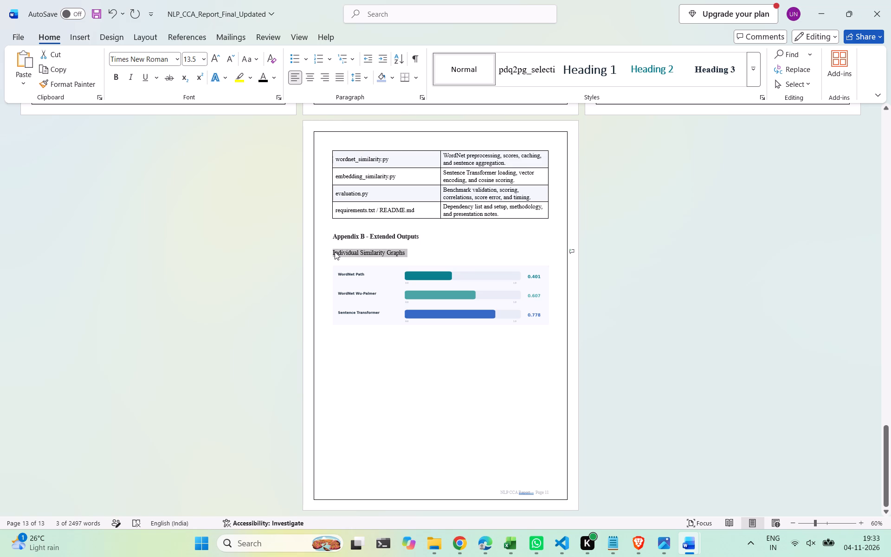
key(ctrl+b)
click(421, 250)
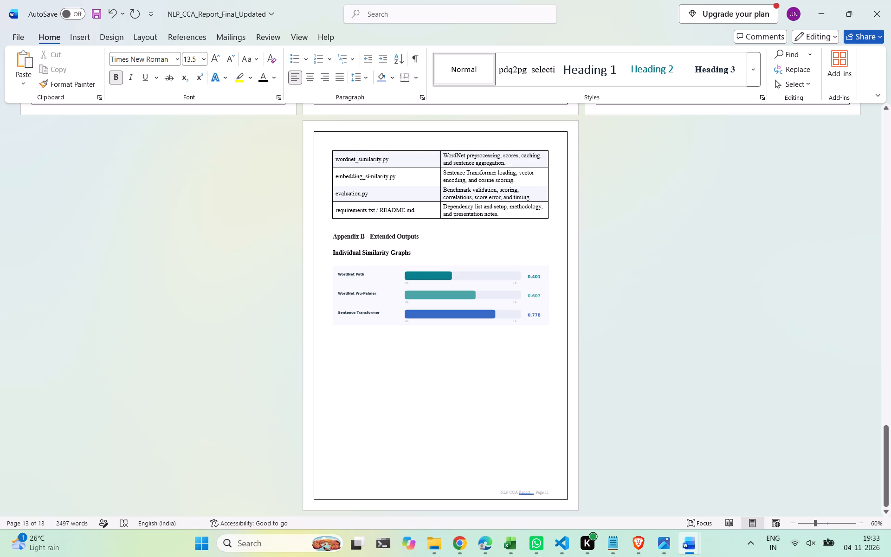
drag(412, 255, 335, 253)
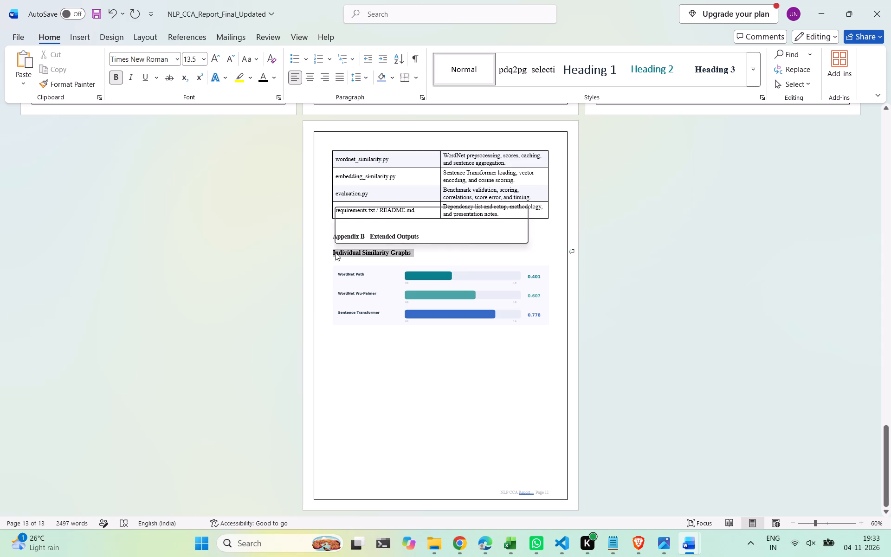
click(415, 218)
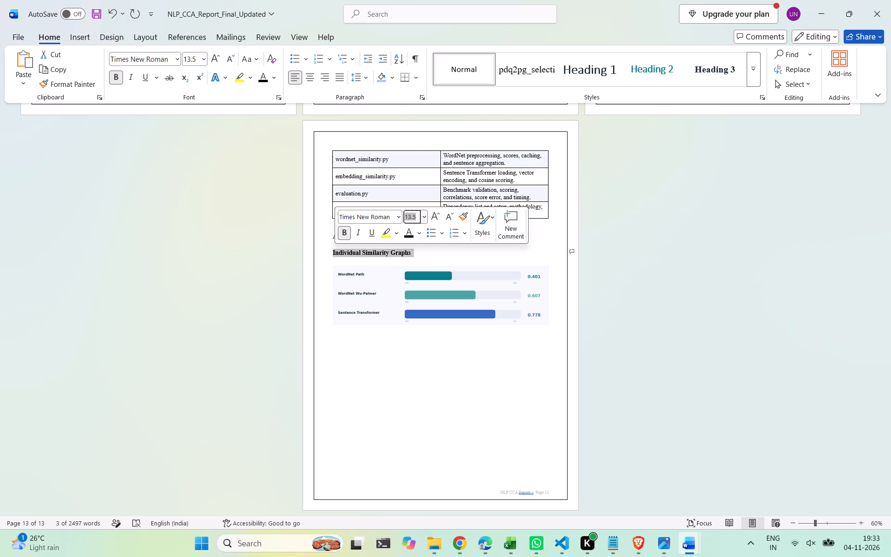
text(13)
key(Return)
Enlarge the pasted similarity bars image, making it slightly taller and wider so it extends just past the table's right edge.
click(478, 291)
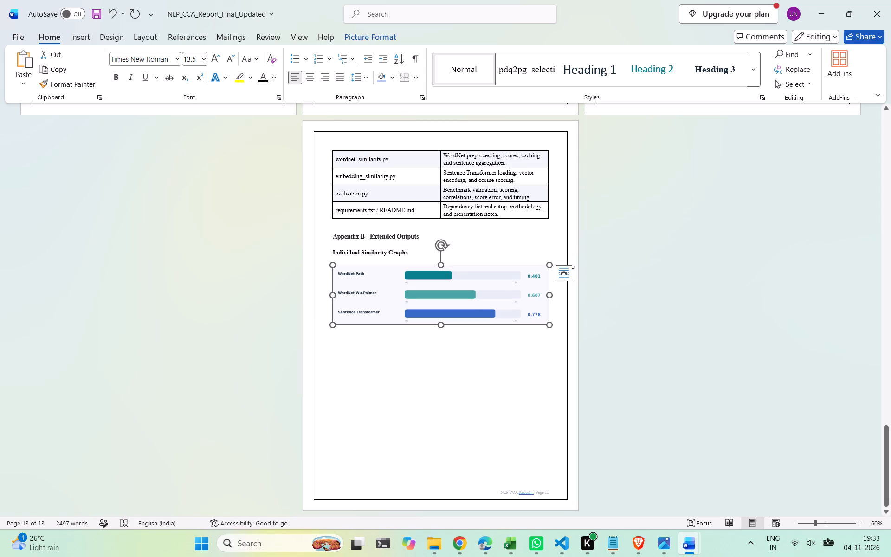
drag(440, 324, 440, 333)
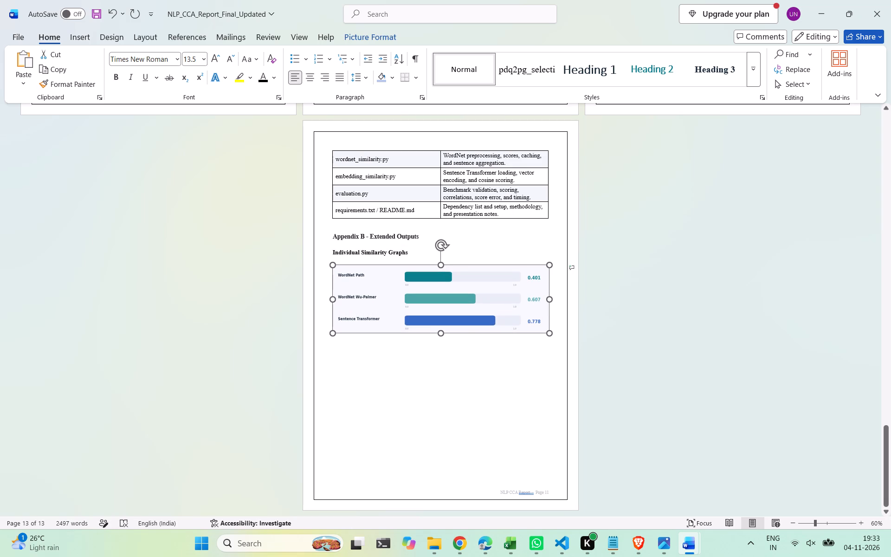
click(549, 334)
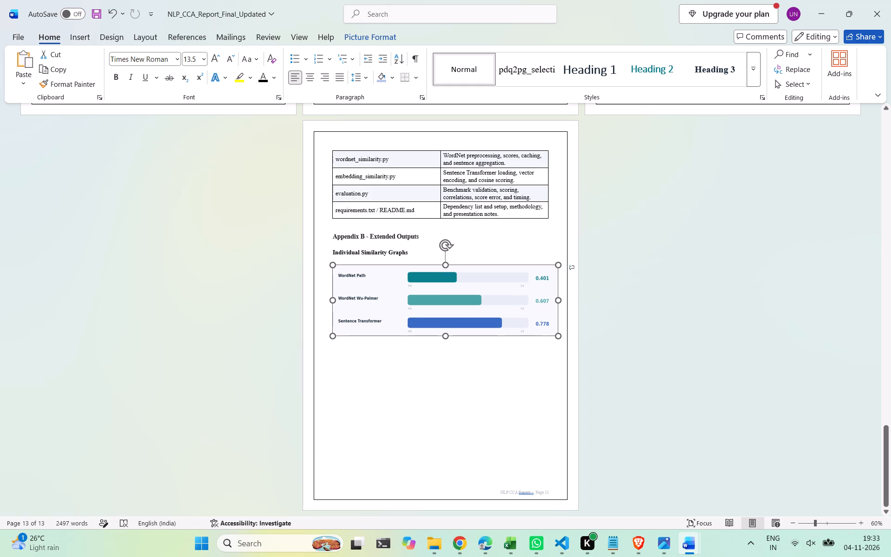
click(644, 376)
scroll(465, 317, down, 2)
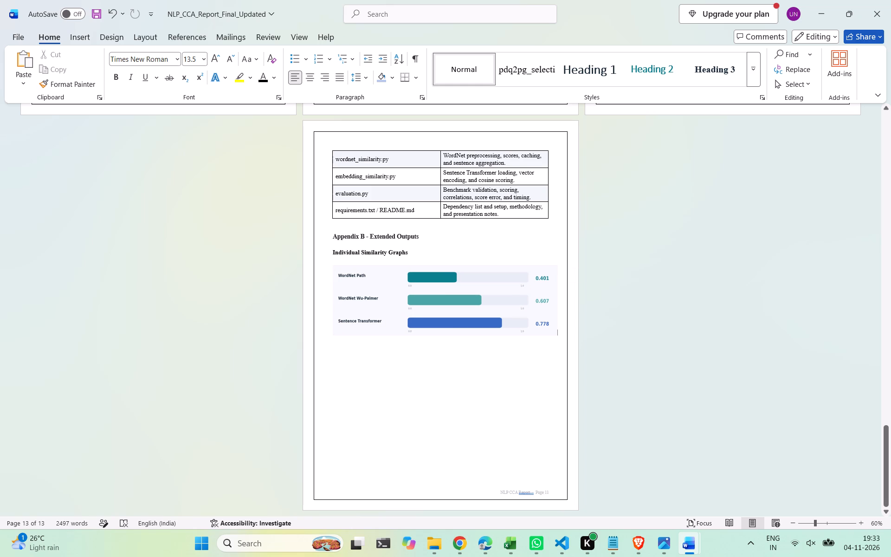
click(426, 237)
scroll(359, 304, down, 2)
Switch to extended_output_1_text_similarity in Photos and capture a rectangular snip of the Text A and Text B sentence boxes.
key(alt+Tab)
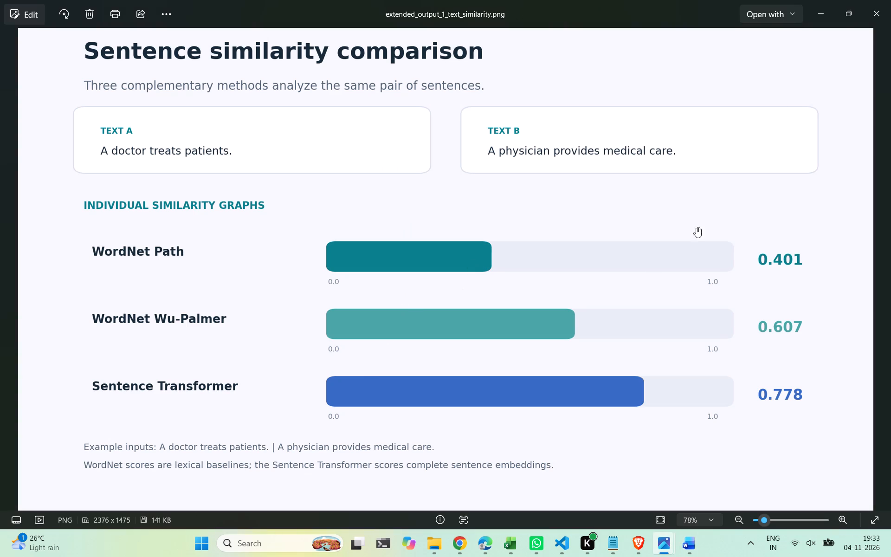
scroll(586, 315, down, 4)
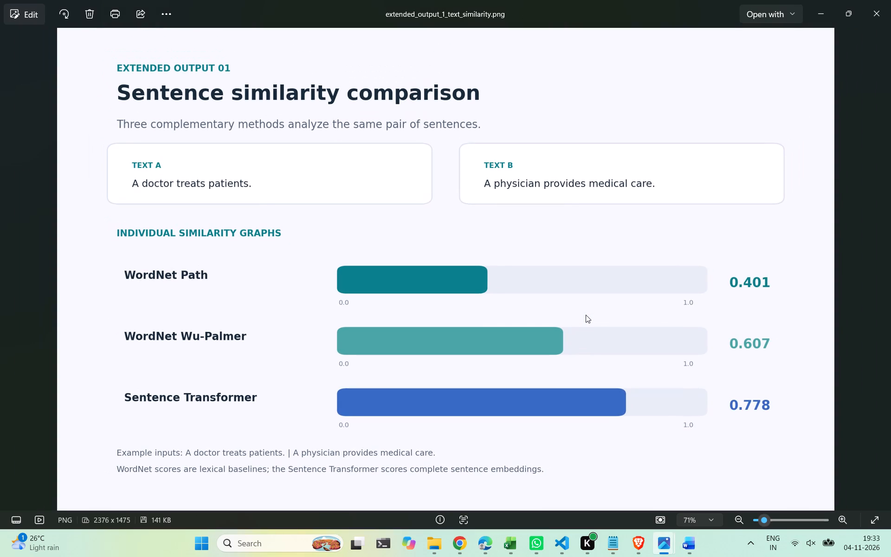
click(555, 184)
key(Print)
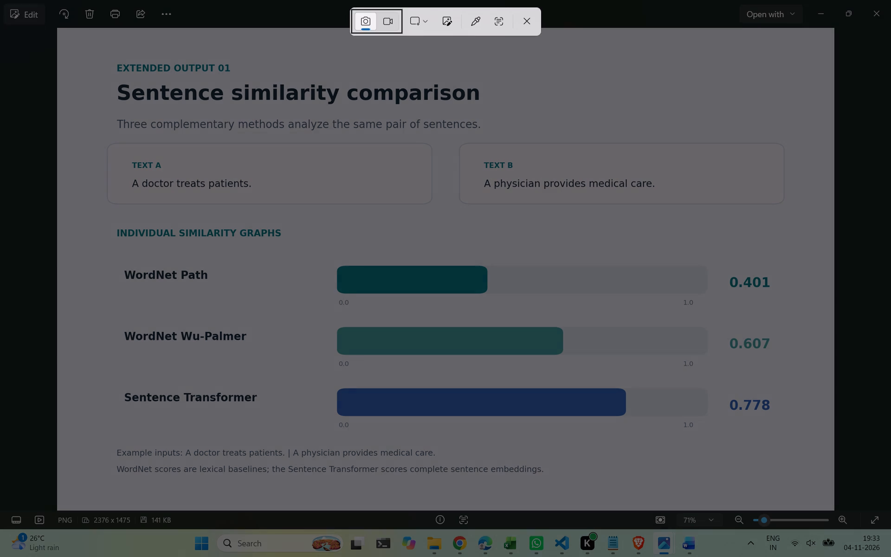
drag(98, 136, 549, 223)
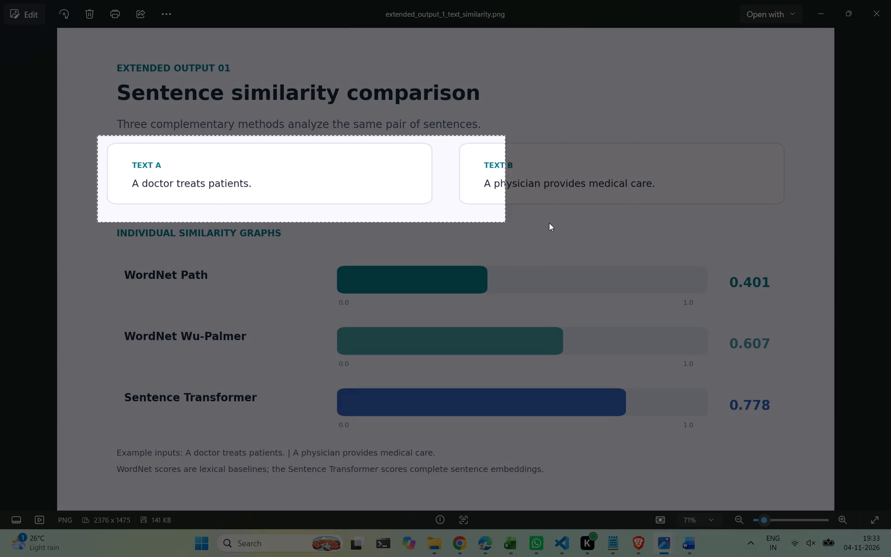
drag(549, 223, 803, 219)
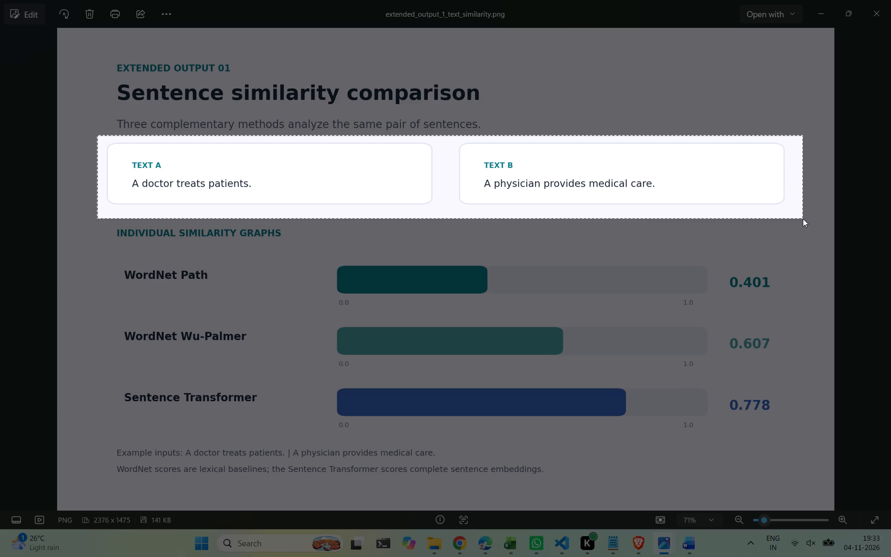
drag(803, 219, 804, 215)
Switch back to the Word report and paste the sentence boxes snip on a new line between "Individual Similarity Graphs" and the bars image.
key(alt+Tab)
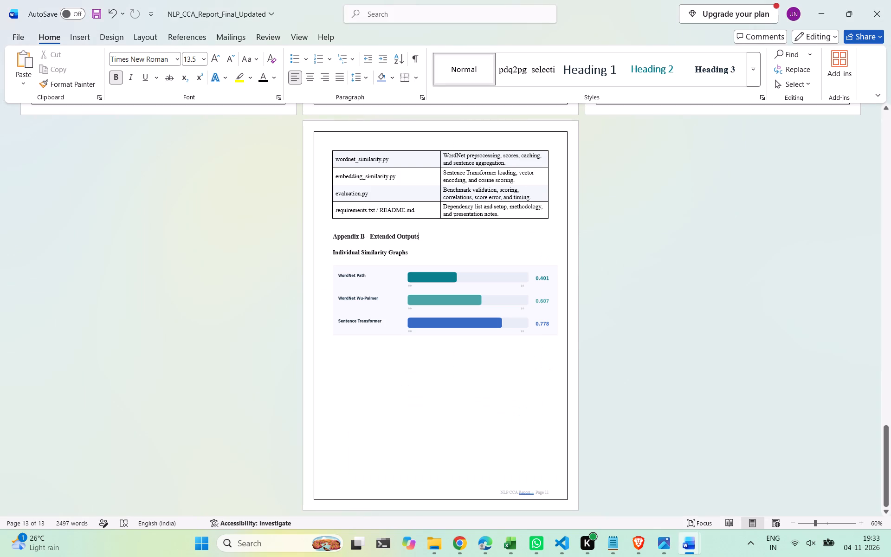
click(430, 254)
key(Return)
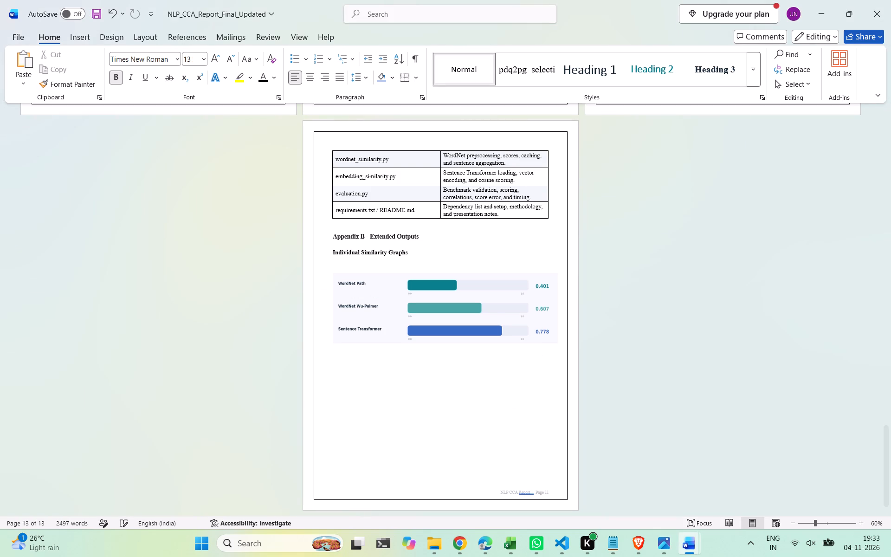
key(ctrl+v)
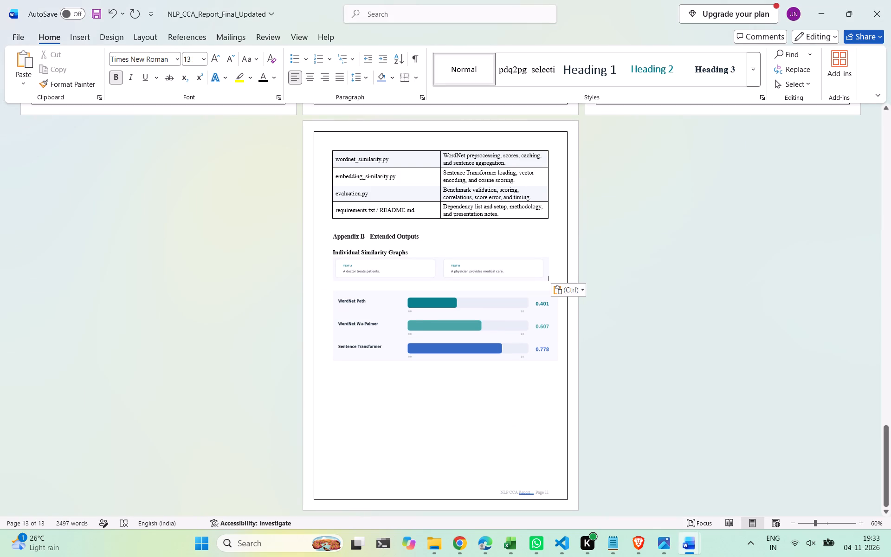
Enlarge the Text A and Text B image proportionally so it is about as wide as the bars image below.
click(442, 266)
drag(549, 279, 550, 279)
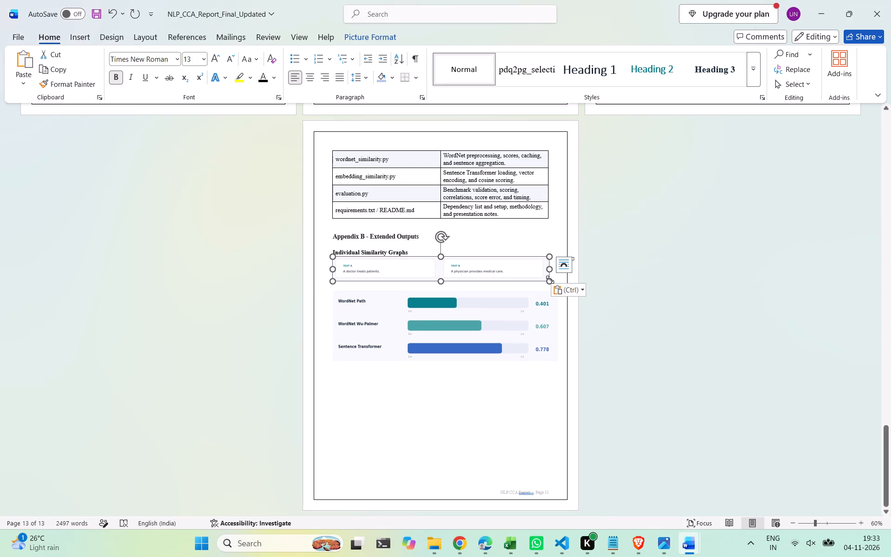
drag(550, 279, 545, 282)
click(590, 311)
scroll(548, 302, up, 1)
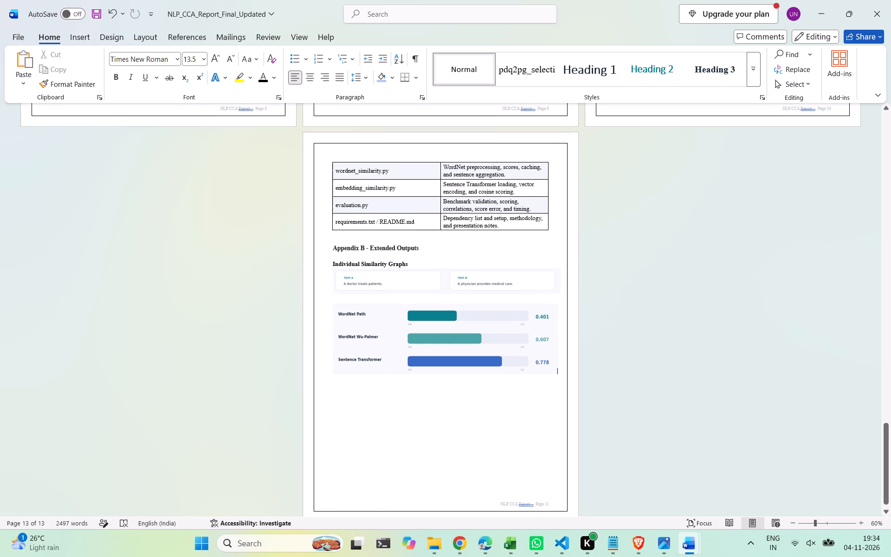
Crop the right edge of the Text A and Text B image to line up with the bars image, keeping its full height.
click(520, 285)
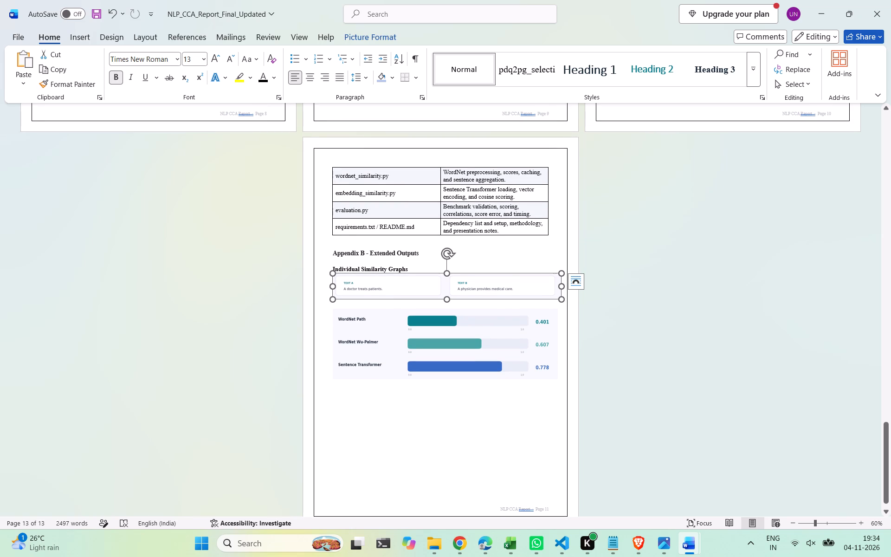
right_click(538, 286)
click(578, 163)
drag(560, 291, 558, 291)
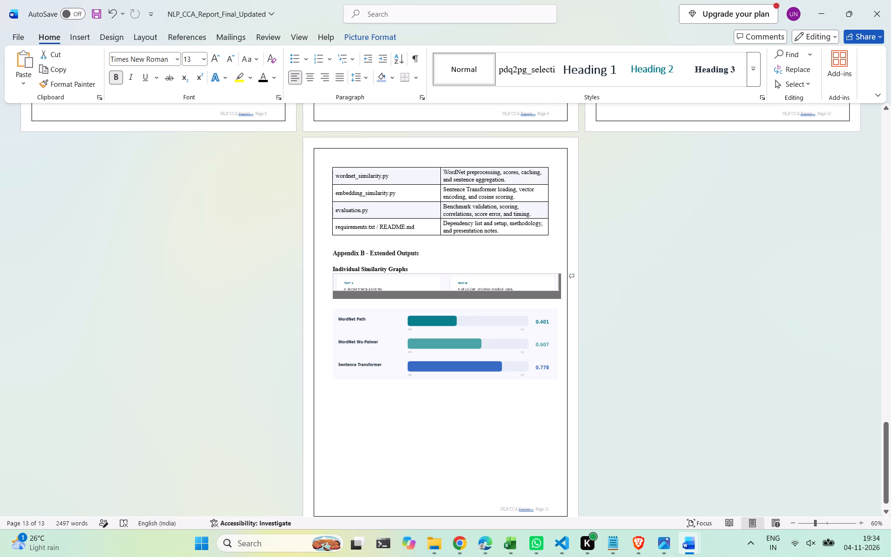
drag(558, 291, 558, 298)
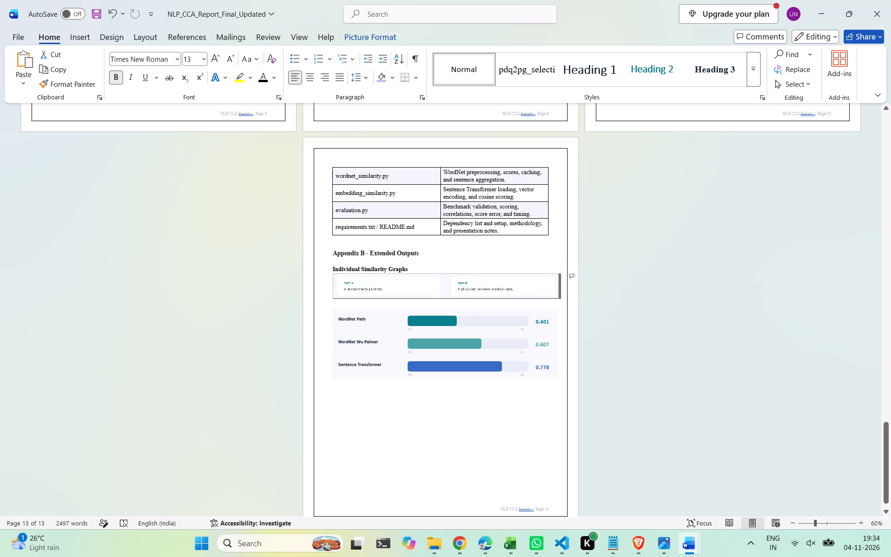
drag(558, 298, 558, 298)
key(Return)
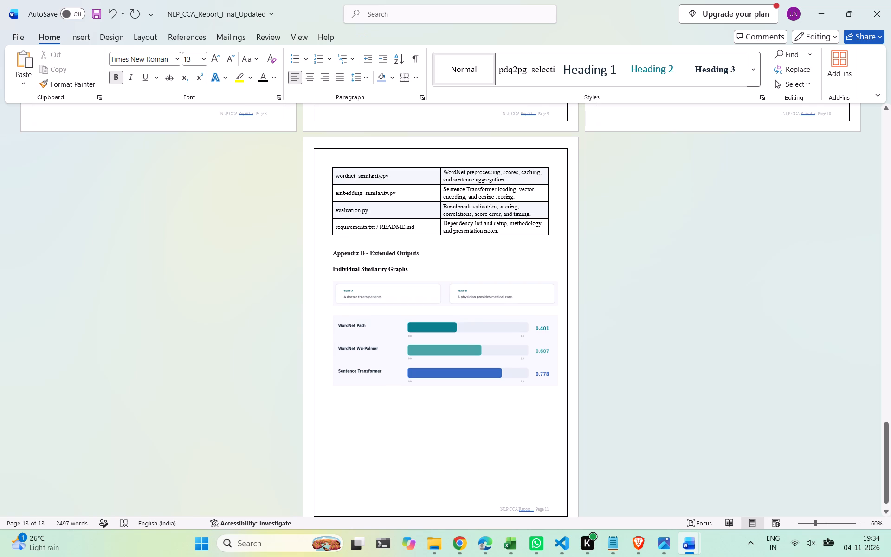
Fine-tune the height of the Text A and Text B image from its bottom edge.
click(497, 290)
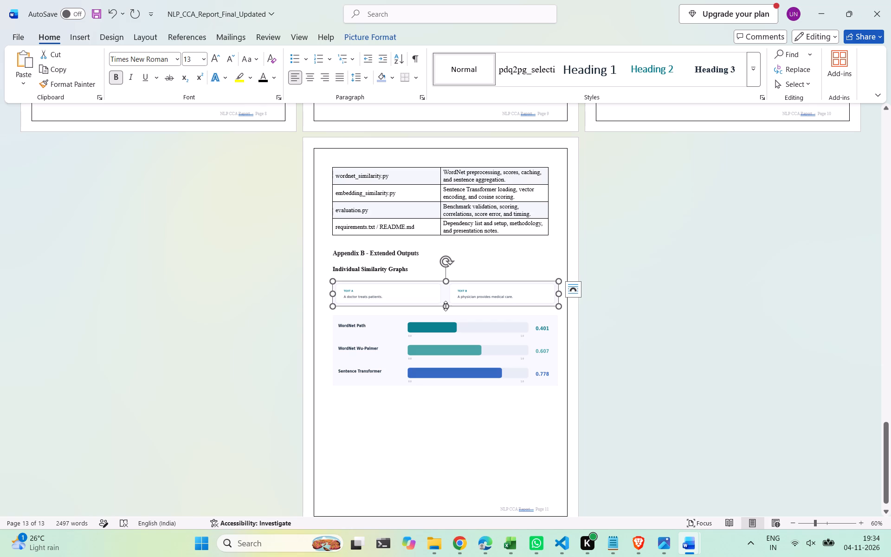
click(445, 306)
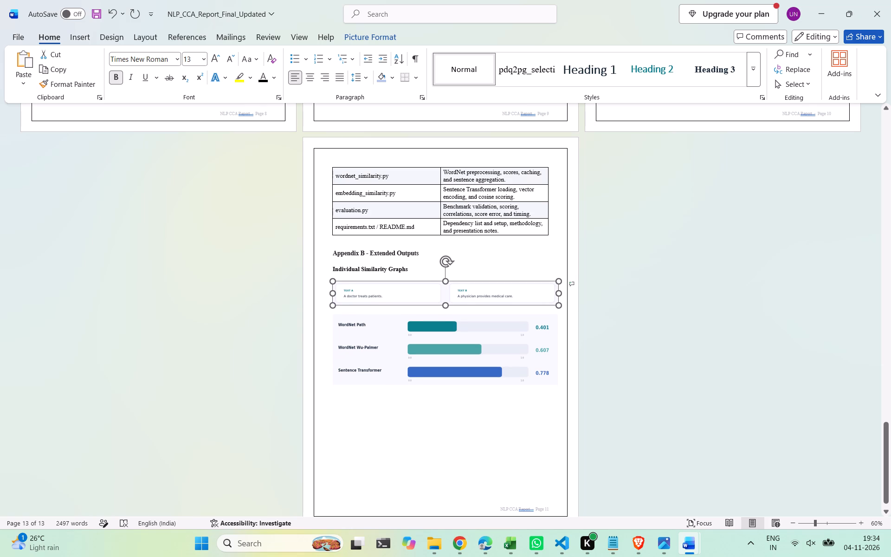
click(638, 377)
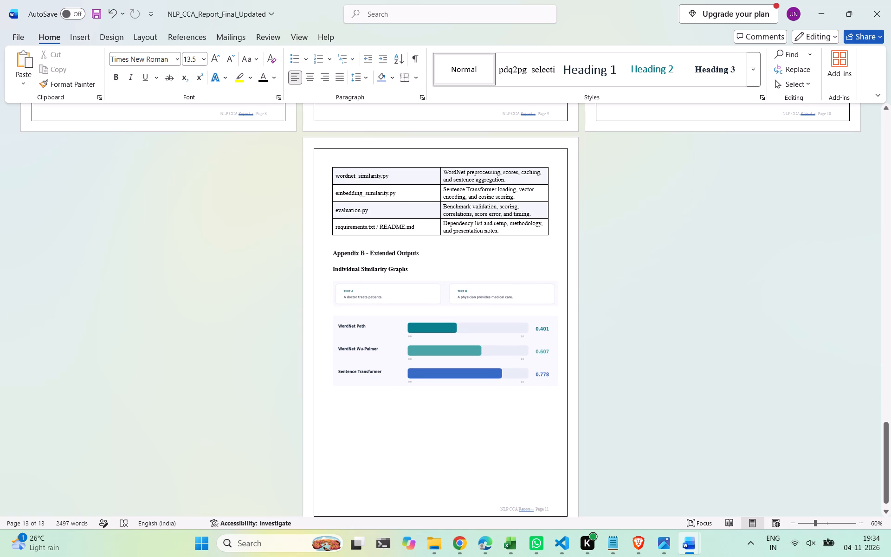
Add a new empty line after the similarity bars image in Appendix B.
ctrl+scroll(565, 338, up, 2)
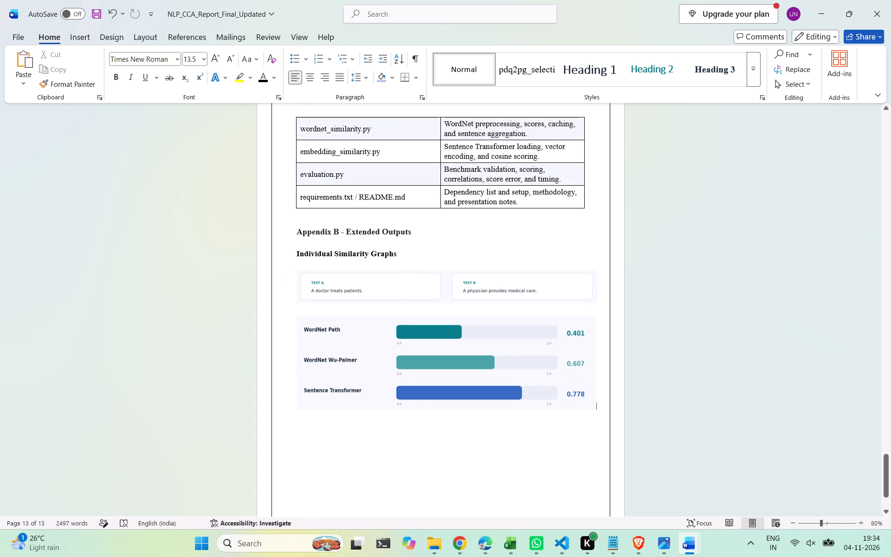
scroll(536, 312, down, 4)
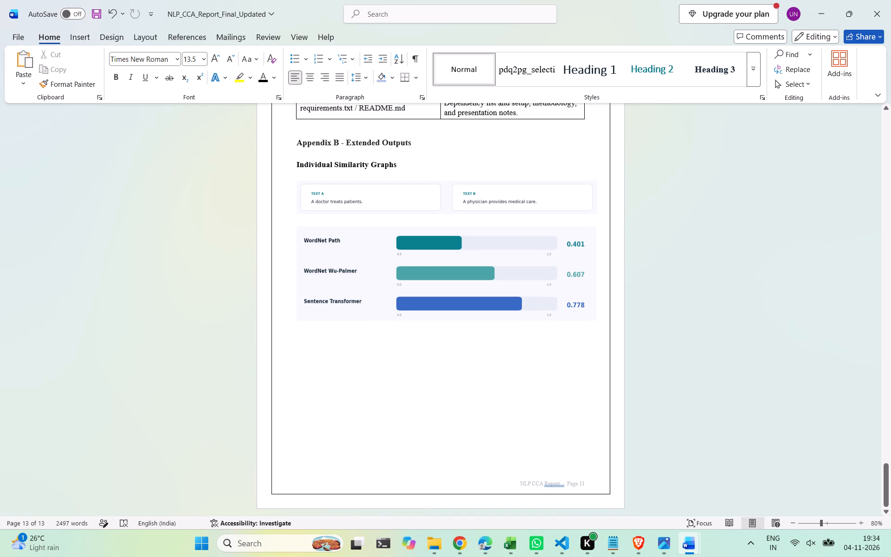
click(459, 286)
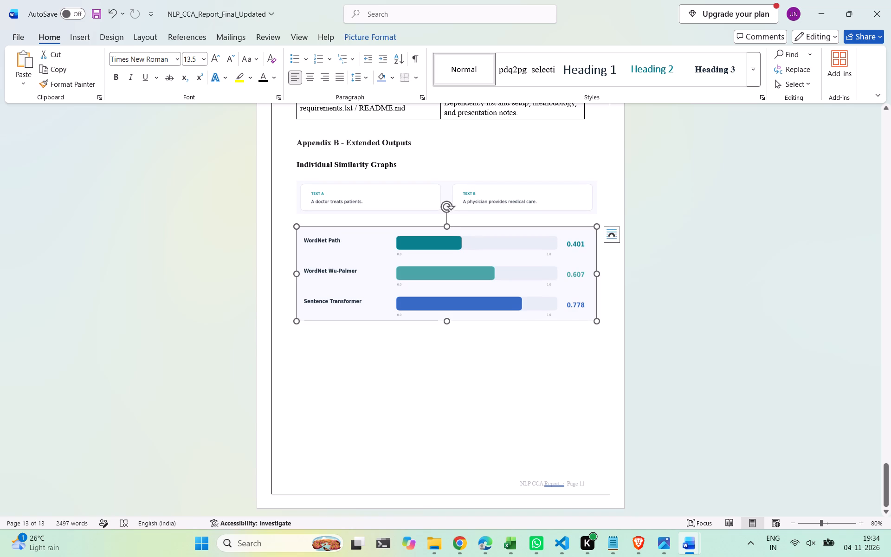
scroll(637, 365, down, 2)
click(601, 318)
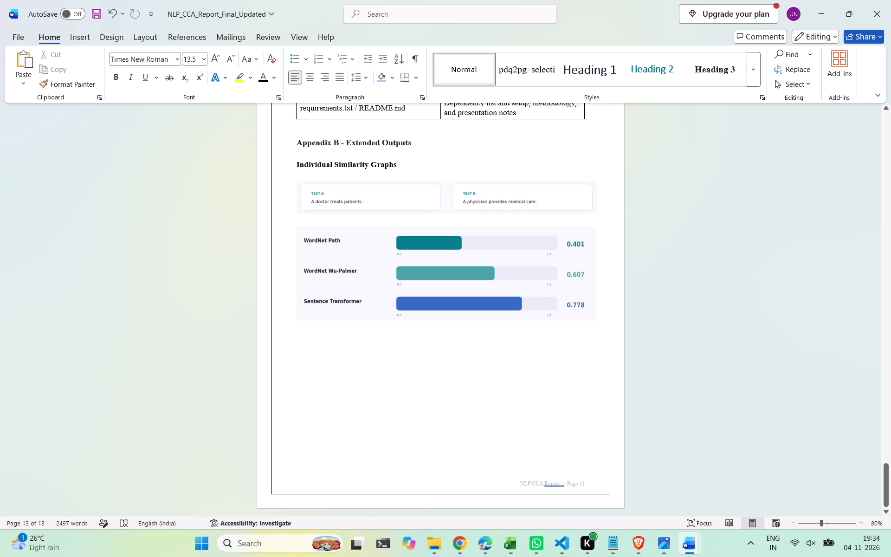
key(Return)
Switch to the semantic_similarity_project folder in File Explorer and open extended_output_2_benchmark_comparisons in Photos.
key(alt+Tab)
key(alt+Tab)
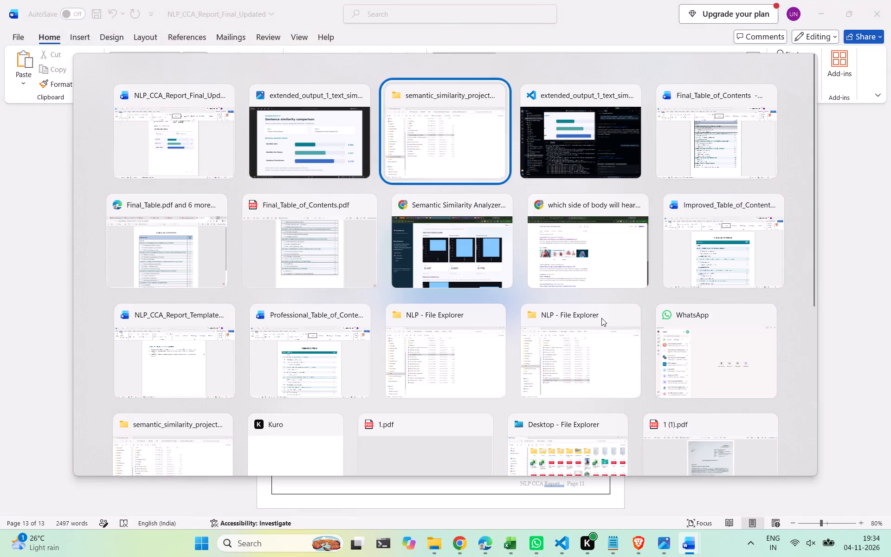
double_click(346, 224)
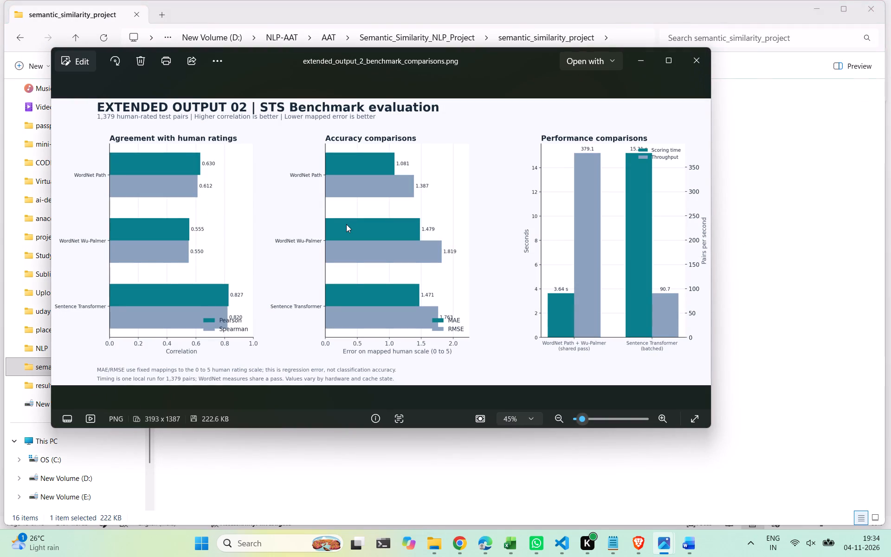
Add the heading "STD Benchmark Evaluation" below the similarity bars image in Appendix B of the Word report, consulting the benchmark image for wording.
scroll(346, 224, down, 4)
key(alt+Tab)
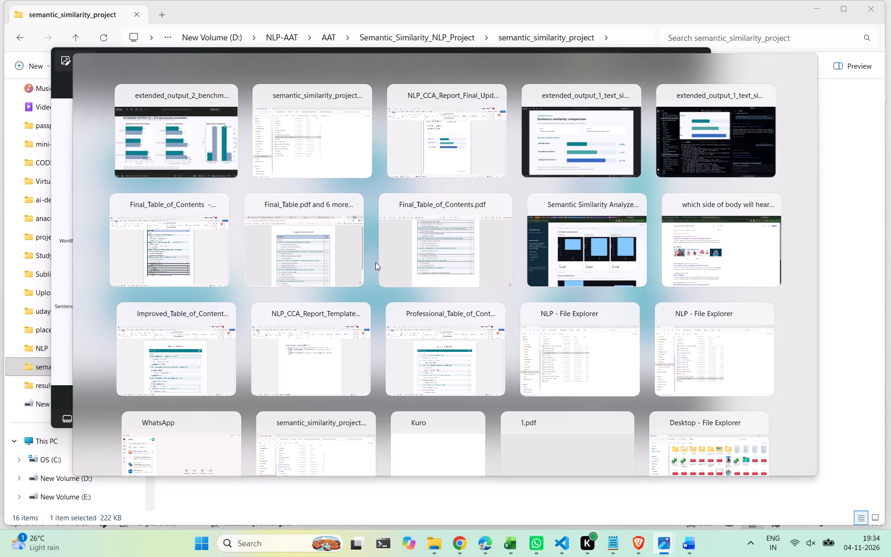
key(alt+Tab)
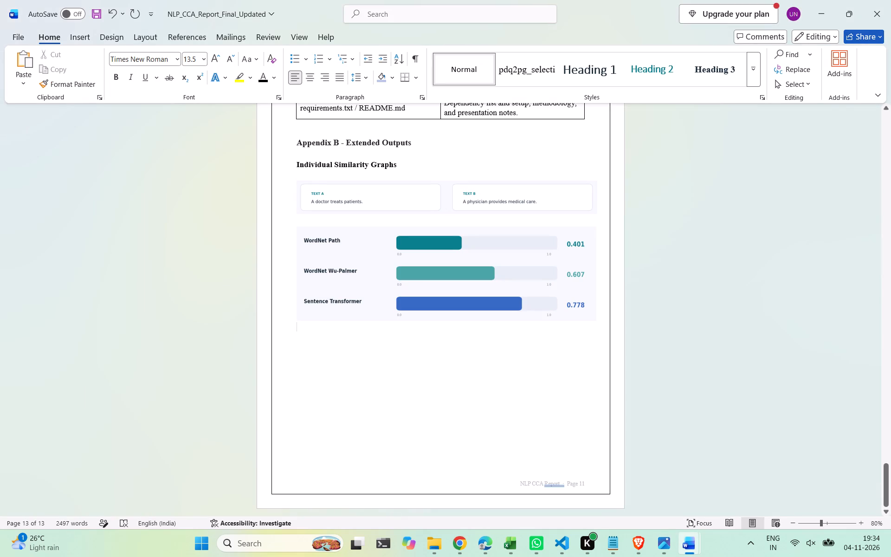
key(Return)
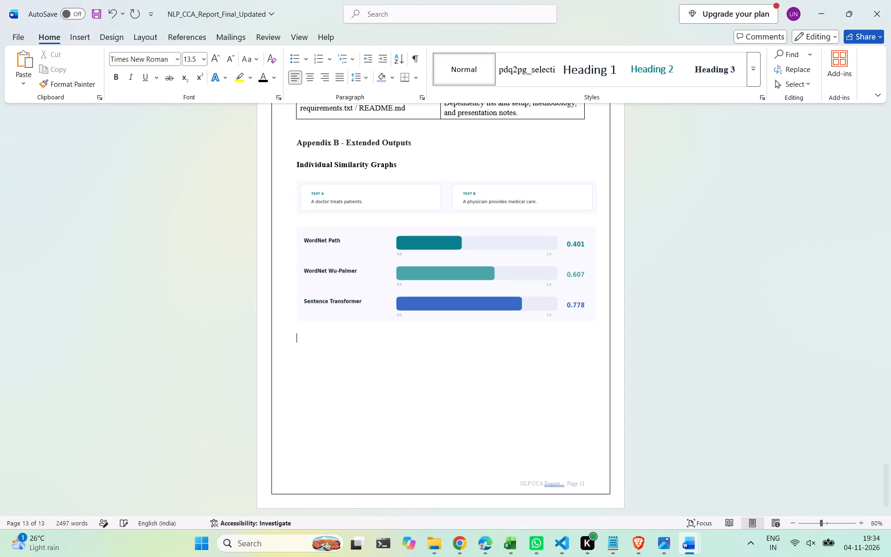
key(alt+Tab)
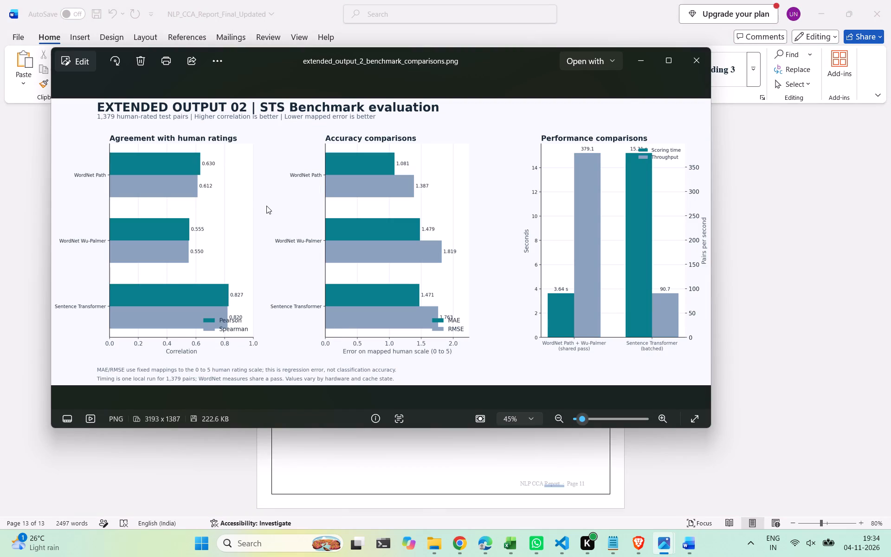
key(alt+Tab)
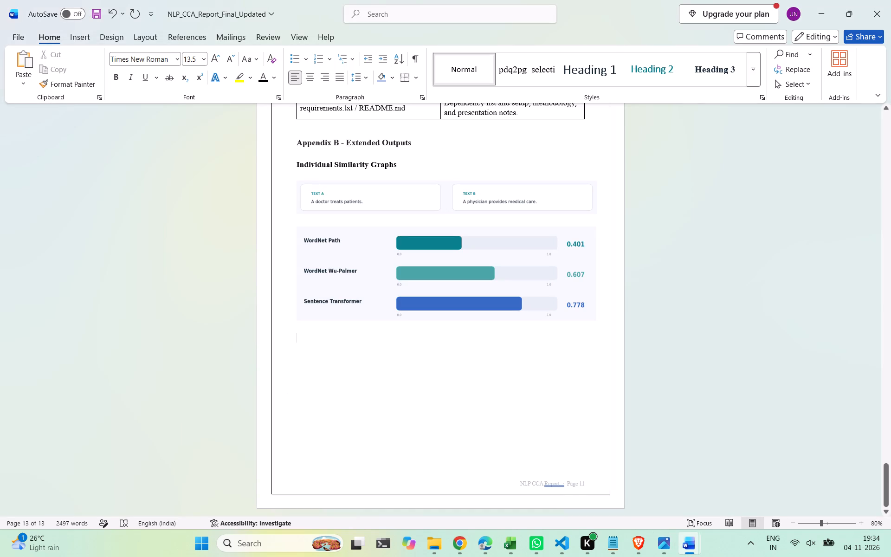
text(STD)
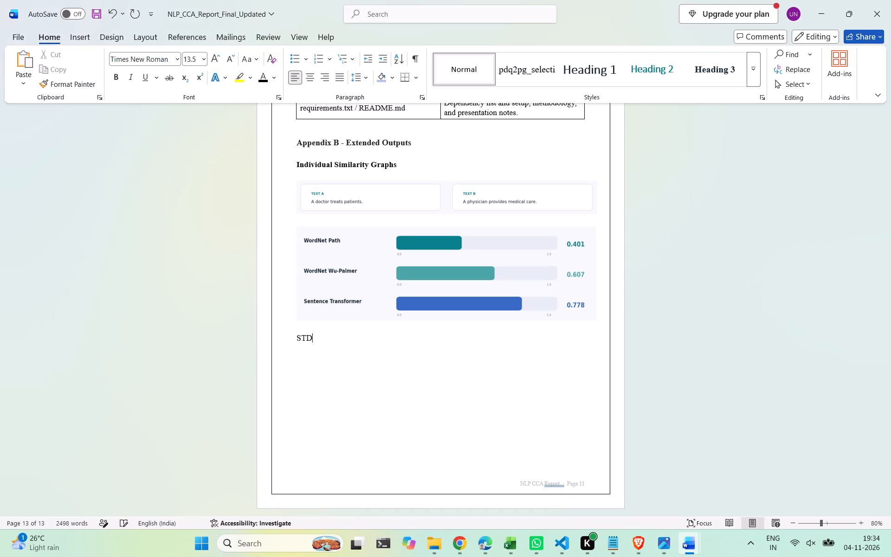
key(space)
text(Ben)
text(chmark)
key(space)
key(alt+Tab)
key(alt+Tab)
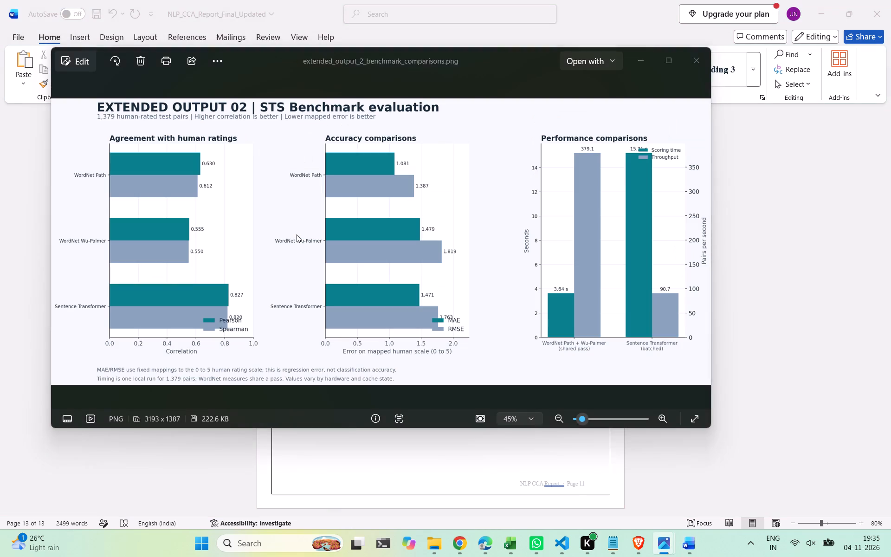
text(Evaluation)
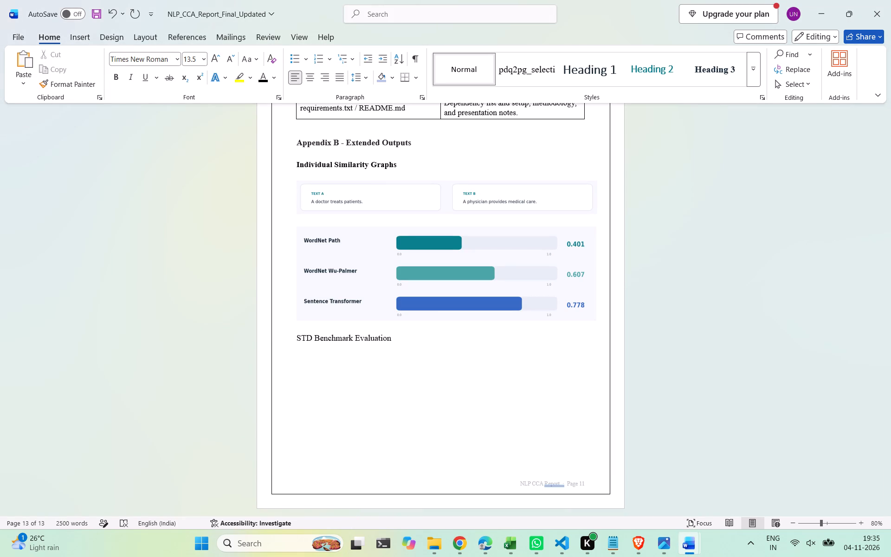
Format the STD Benchmark Evaluation heading as 13 pt bold and start a new line after it.
click(394, 338)
drag(394, 338, 312, 337)
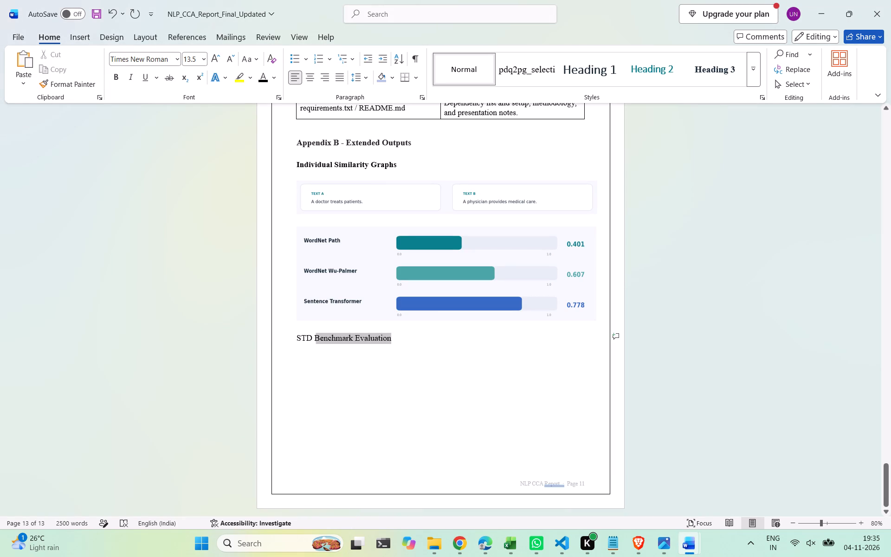
drag(312, 337, 301, 337)
click(383, 302)
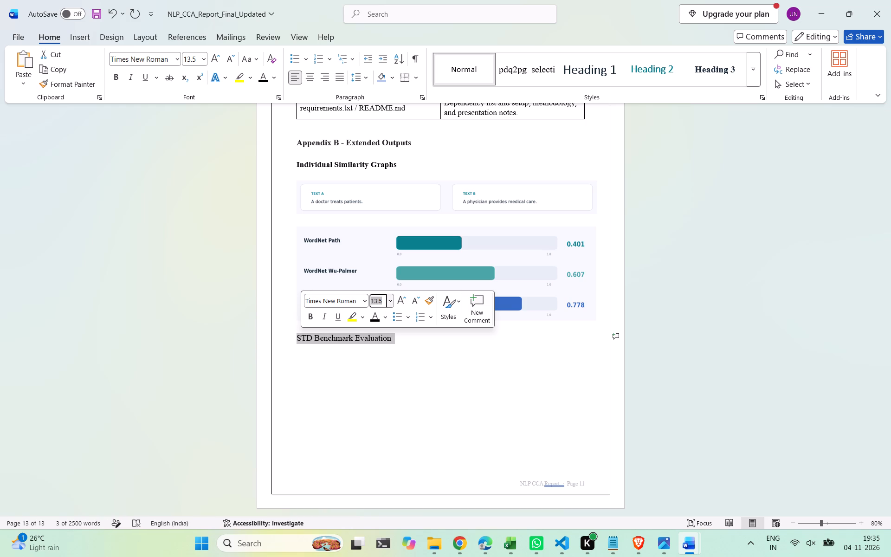
text(13)
key(Return)
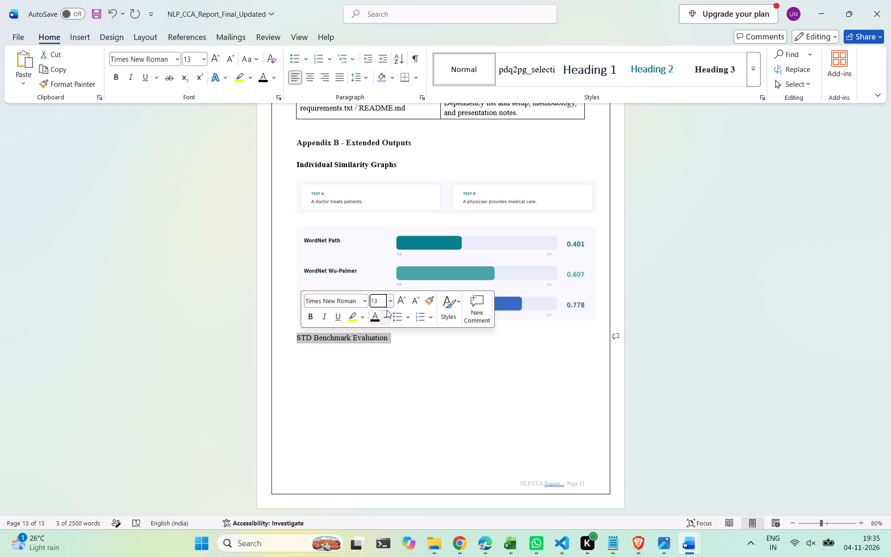
click(304, 317)
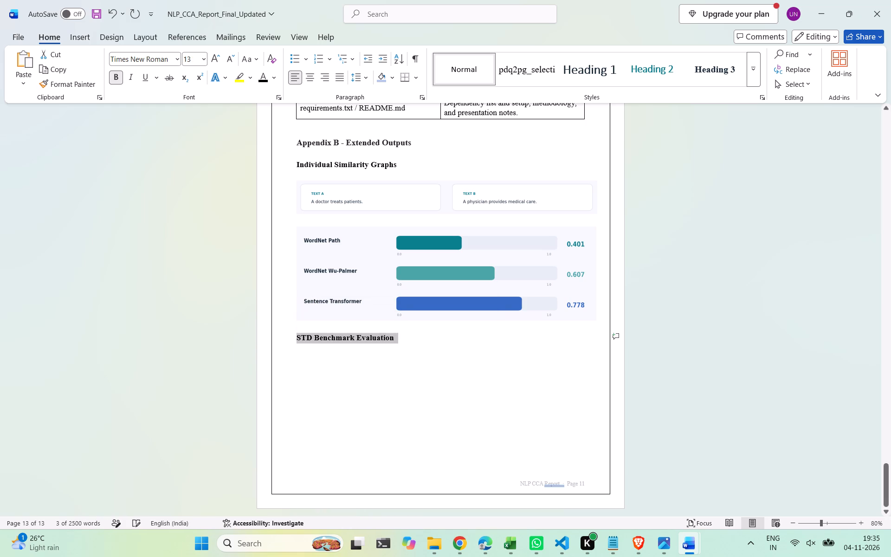
click(404, 337)
key(Return)
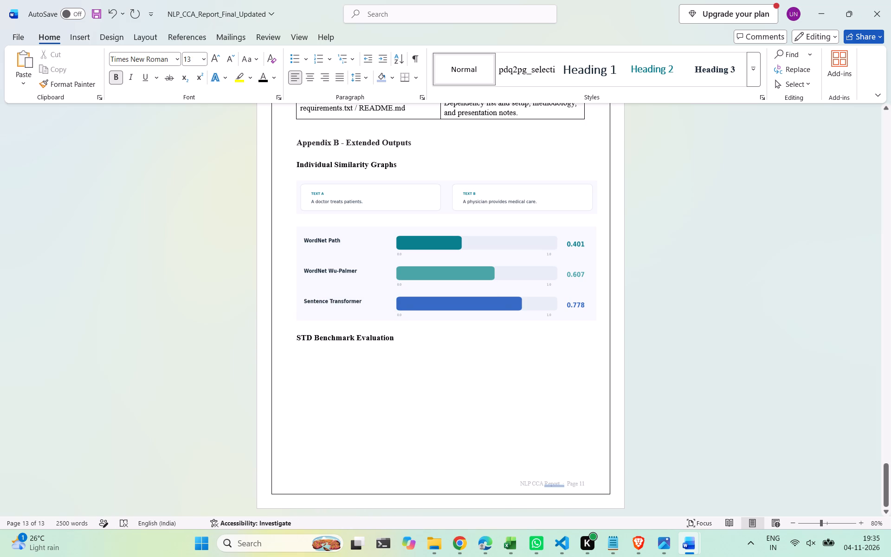
Snip the Accuracy comparisons and Performance comparisons charts from the benchmark image in Photos and paste them under the new heading in Word.
key(alt+Tab)
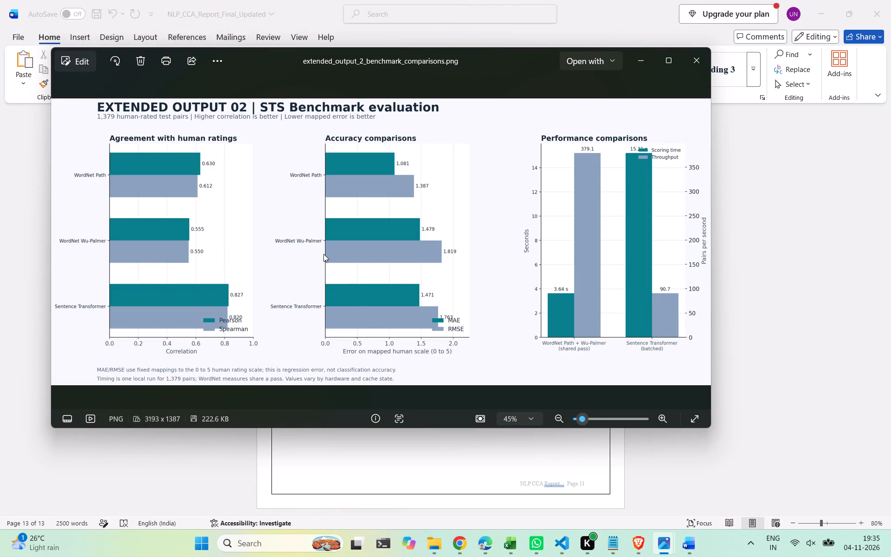
key(Print)
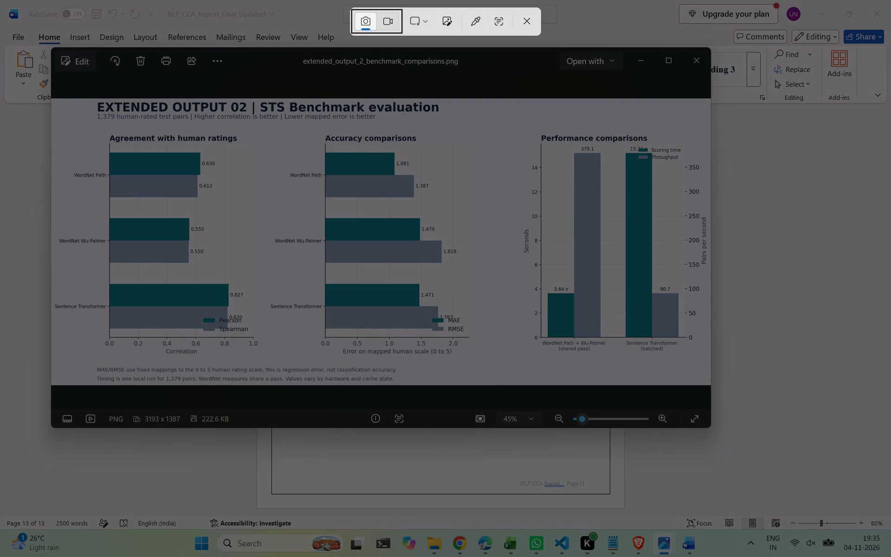
drag(262, 124, 706, 362)
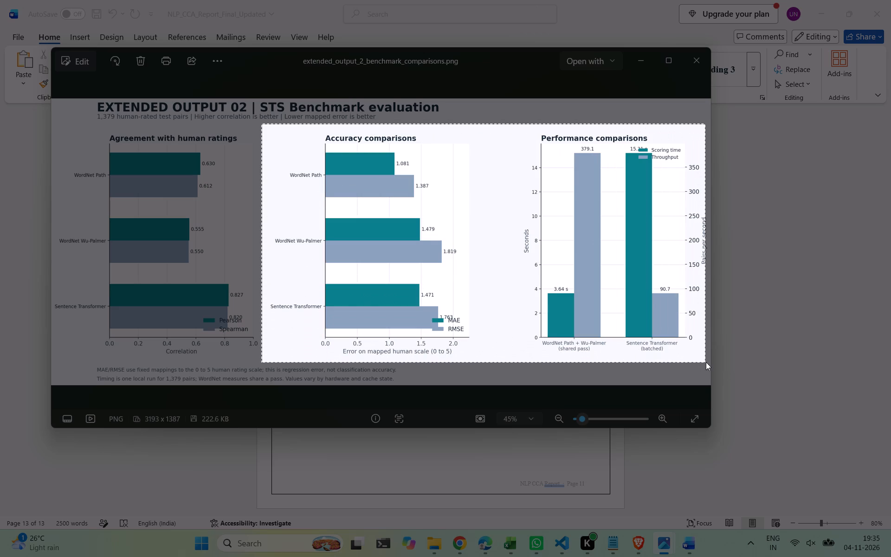
drag(706, 362, 710, 363)
key(alt+Tab)
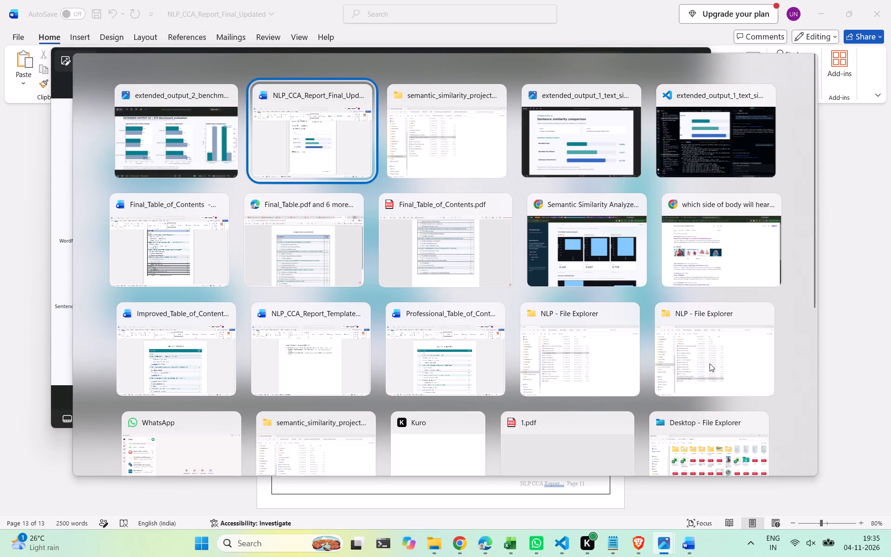
key(ctrl+v)
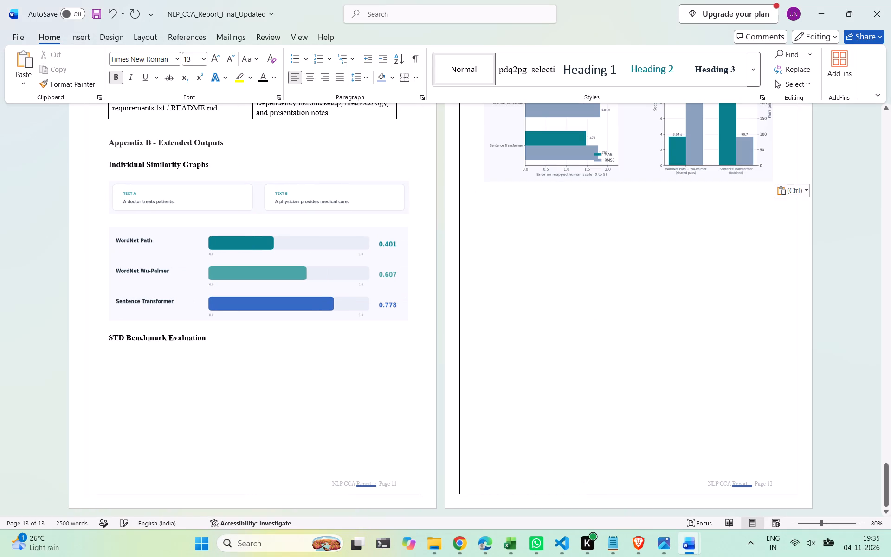
Shrink the pasted benchmark charts image so it fits on the same page as its heading.
click(631, 148)
scroll(673, 202, up, 4)
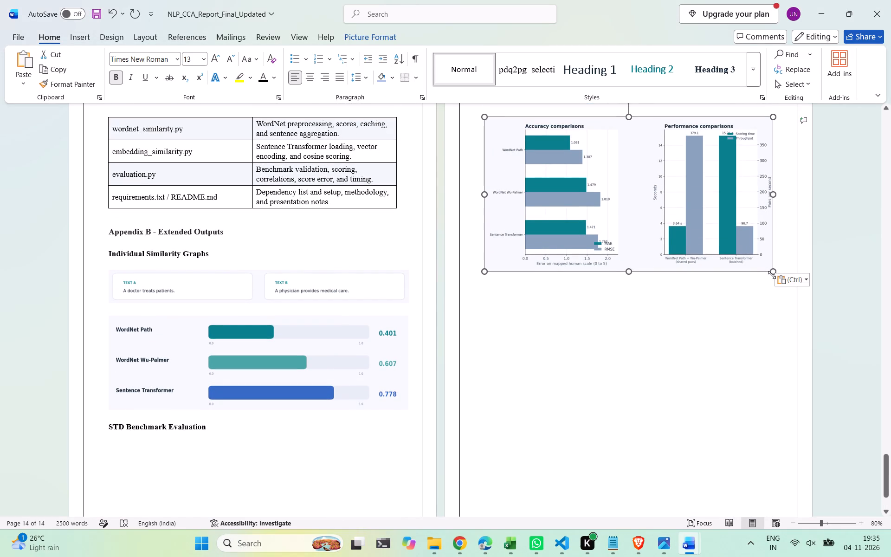
drag(773, 272, 716, 226)
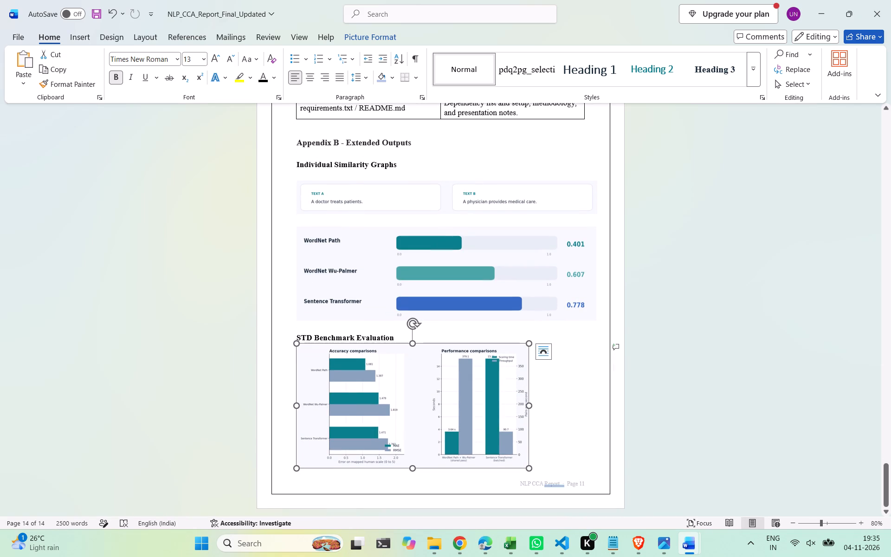
Reduce the similarity bars image slightly, and stretch its width to nearly match the Text A and Text B image.
scroll(500, 306, down, 3)
click(511, 278)
drag(597, 320, 591, 317)
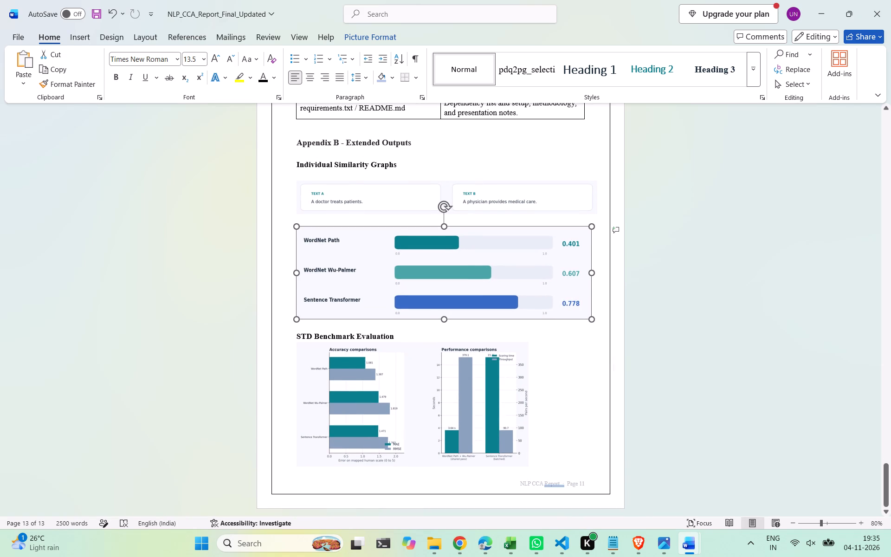
drag(591, 317, 582, 308)
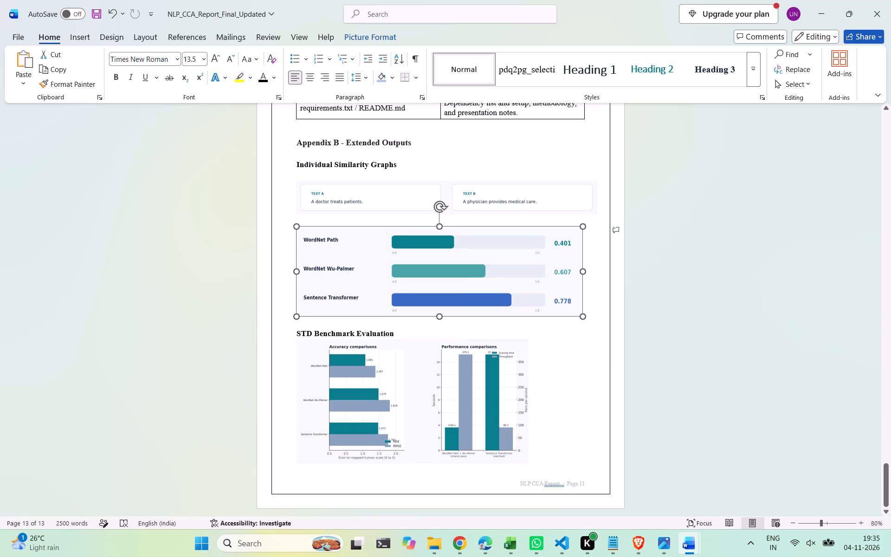
drag(583, 272, 585, 272)
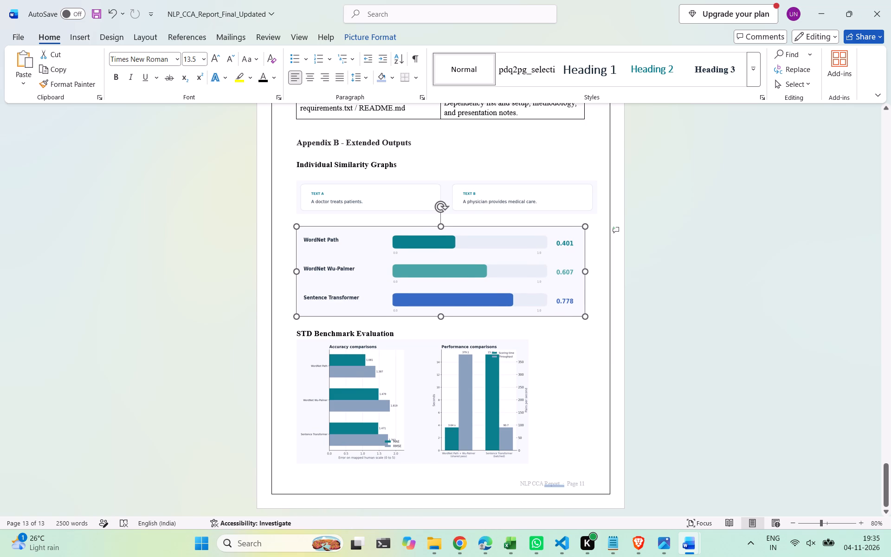
drag(585, 272, 595, 273)
Enlarge the benchmark charts image slightly and widen it to roughly match the images above, keeping it on the page.
scroll(568, 337, down, 2)
click(489, 405)
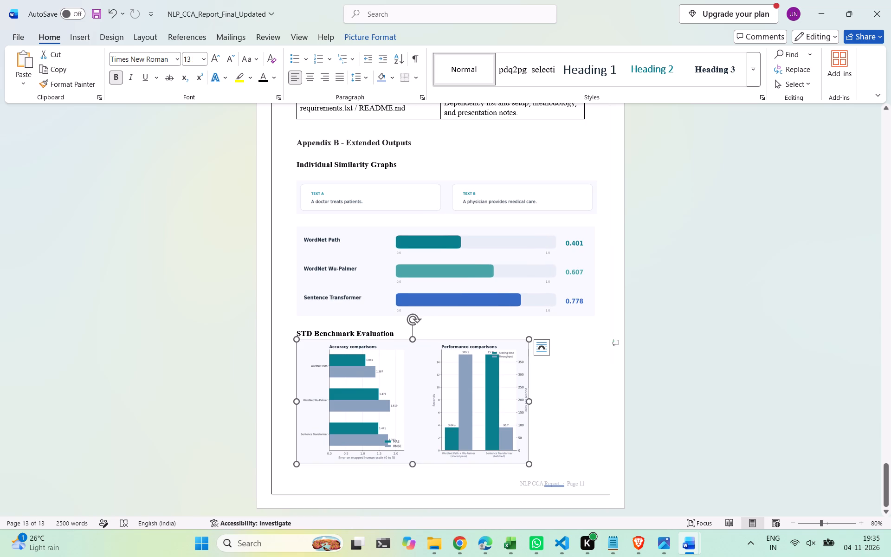
drag(528, 464, 541, 467)
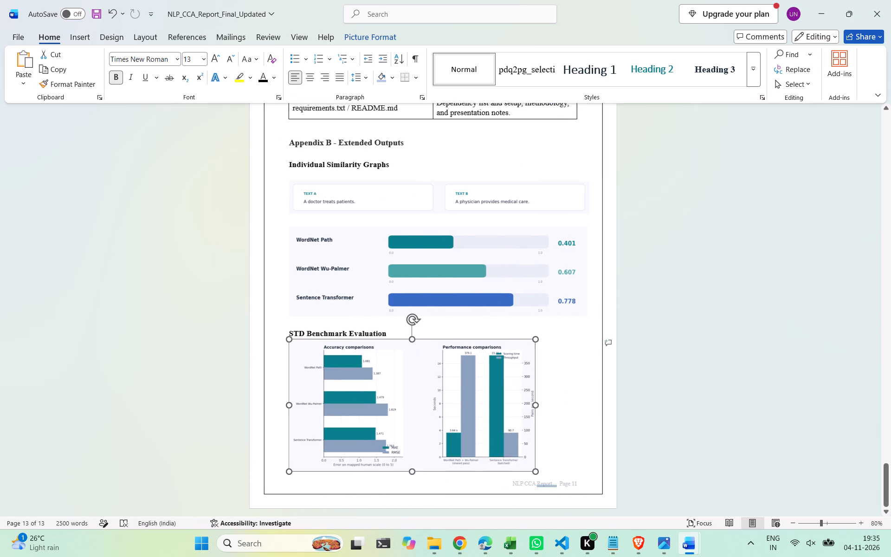
drag(541, 467, 540, 466)
drag(540, 404, 558, 408)
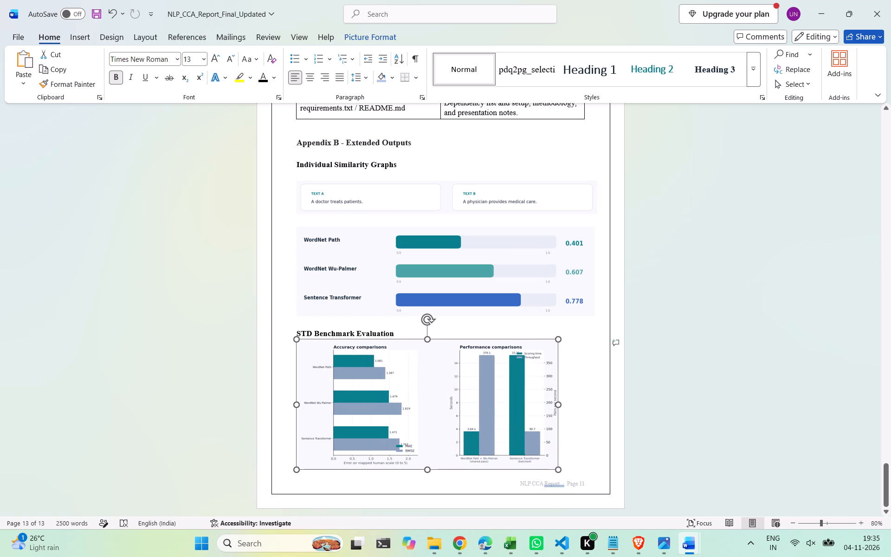
drag(558, 408, 593, 414)
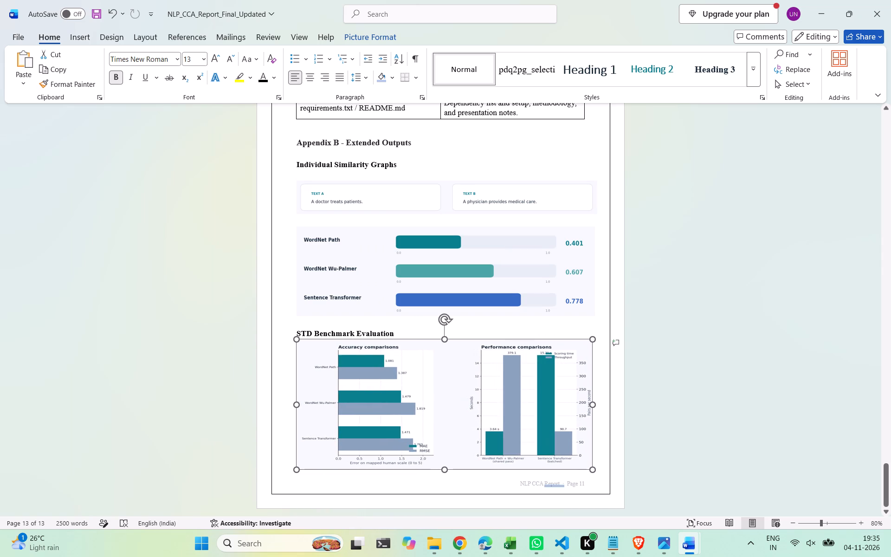
drag(593, 414, 590, 414)
click(660, 424)
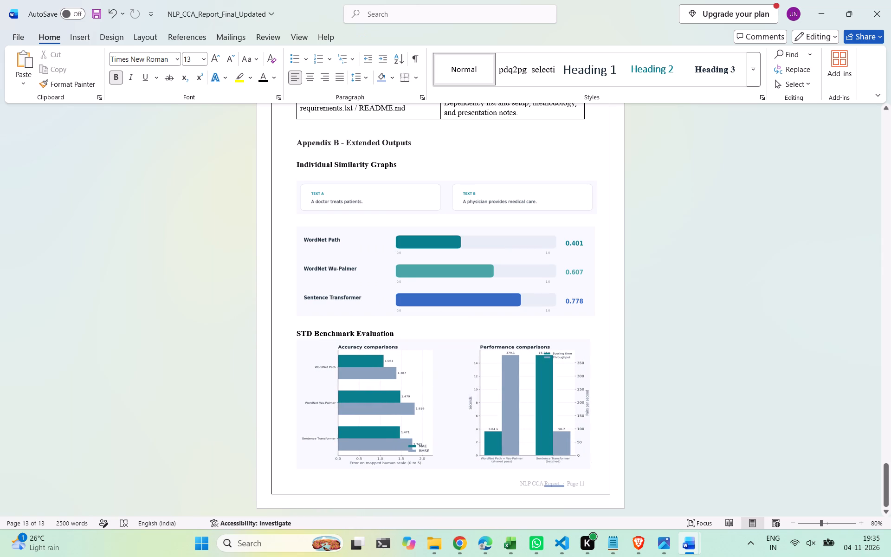
Remove the extra gap between the Individual Similarity Graphs heading and the Text A and Text B image.
scroll(513, 299, up, 1)
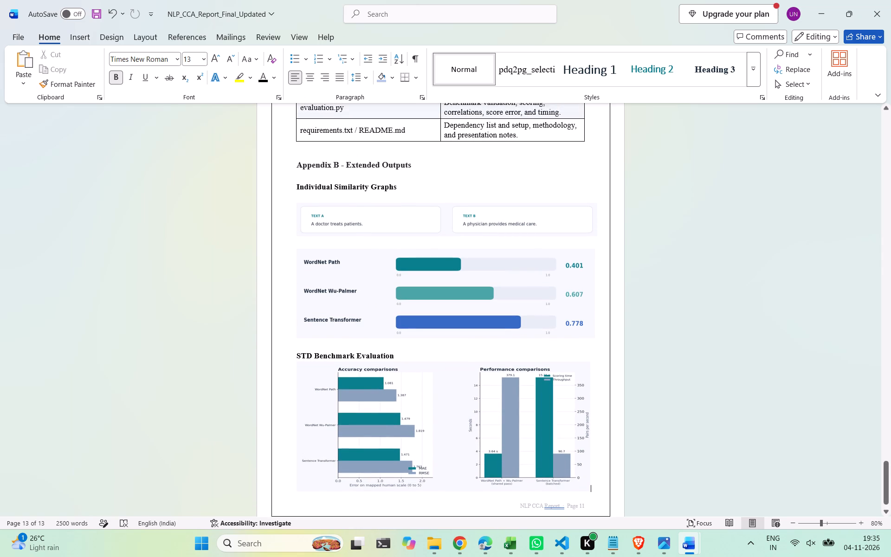
click(292, 203)
key(BackSpace)
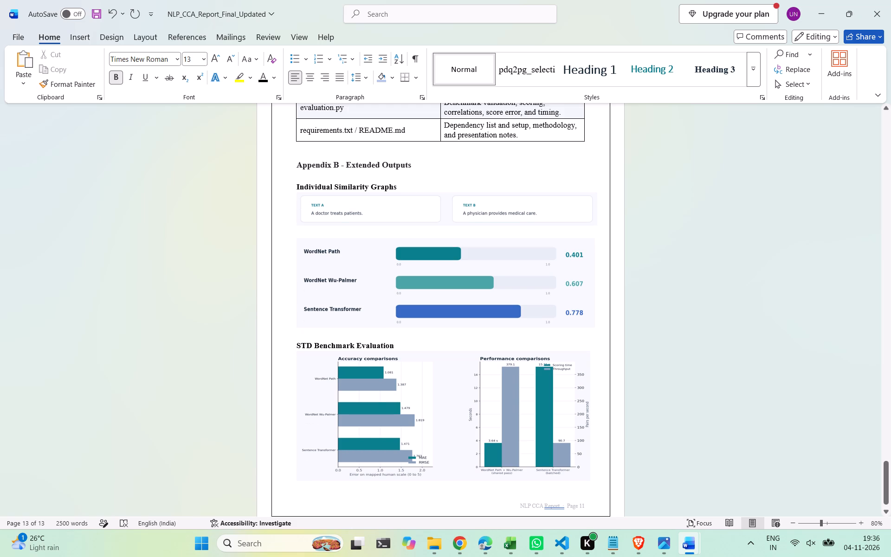
Delete the final "s" from the heading so it reads "Individual Similarity Graph".
click(418, 187)
key(BackSpace)
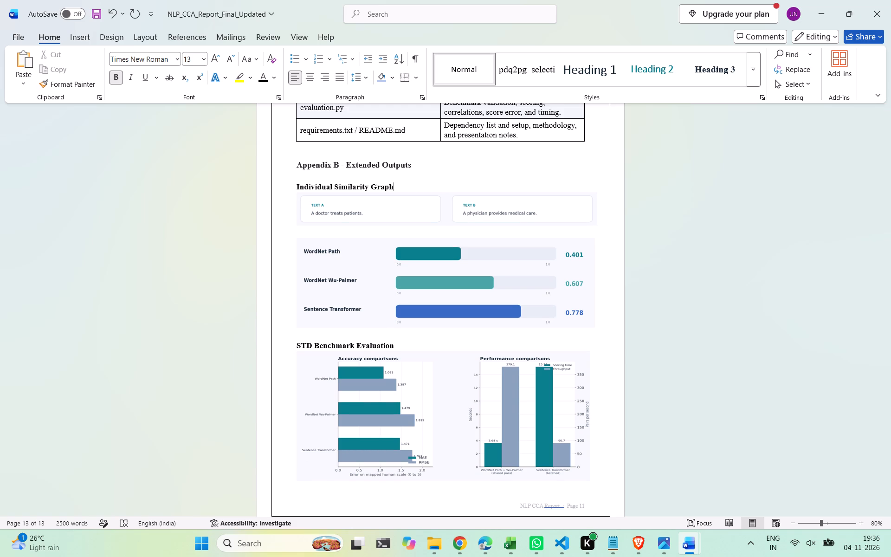
Restore the heading to "Individual Similarity Graphs" and add a blank line between it and the Text A and Text B image.
key(s)
key(Return)
scroll(397, 226, down, 4)
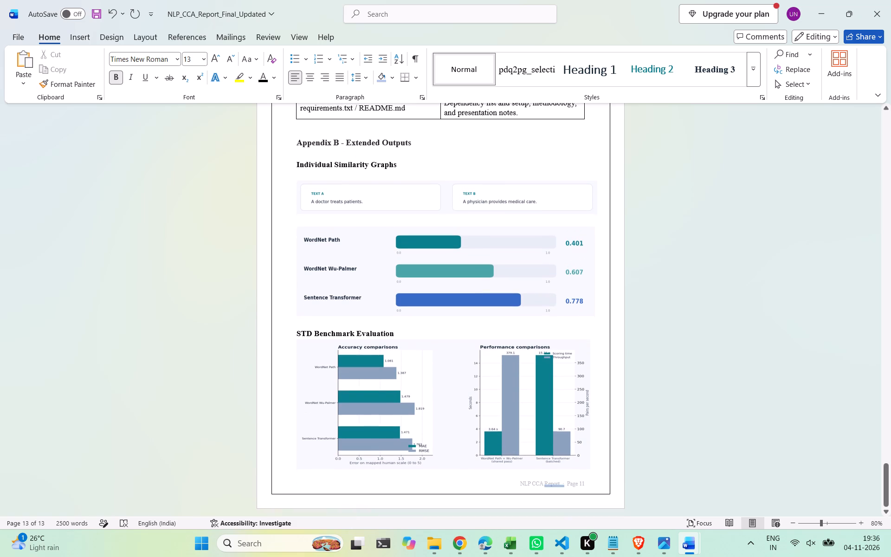
scroll(389, 296, down, 2)
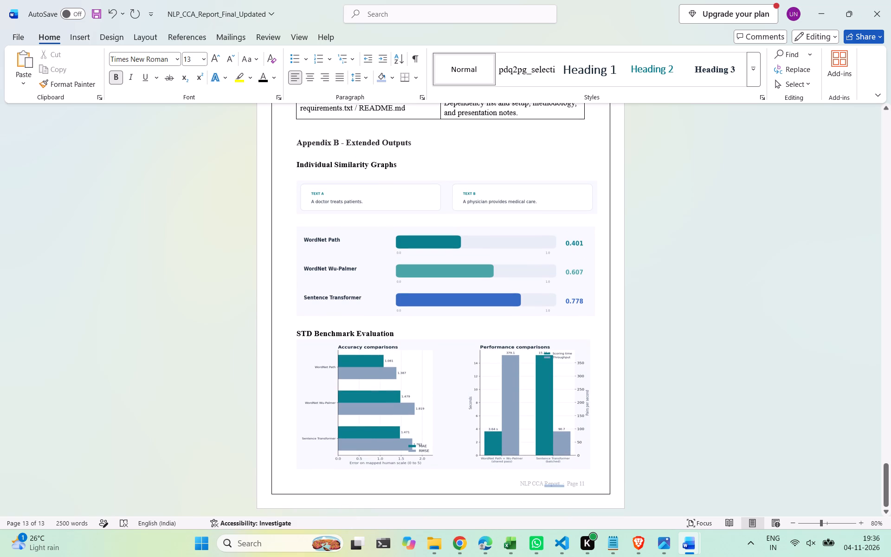
Add a blank line between the STD Benchmark Evaluation heading and the benchmark charts image.
click(405, 335)
key(Return)
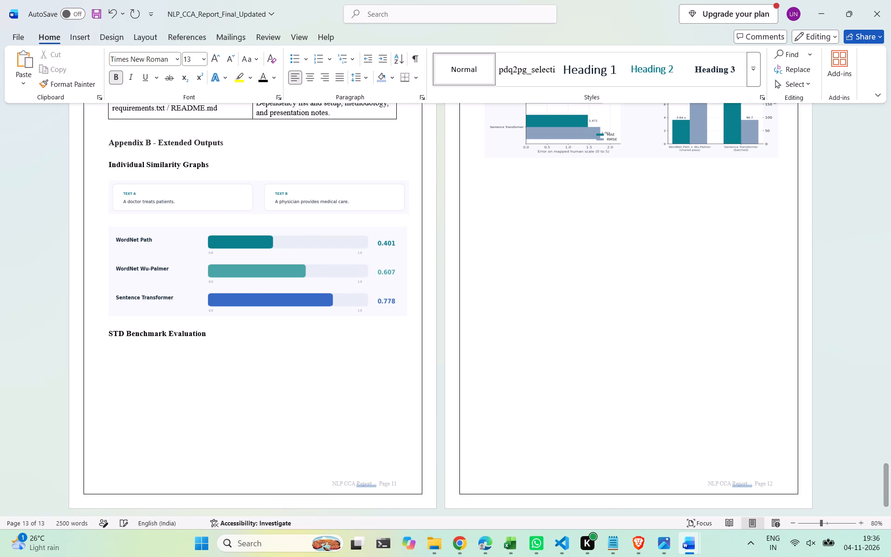
Shrink the benchmark charts image until it fits on its heading's page, and stretch its width to nearly match the images above.
click(696, 125)
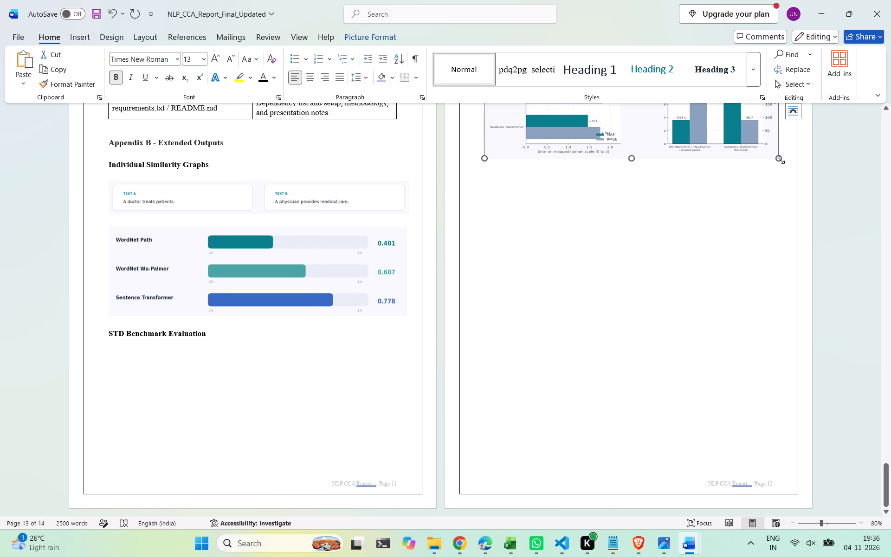
drag(776, 156, 766, 148)
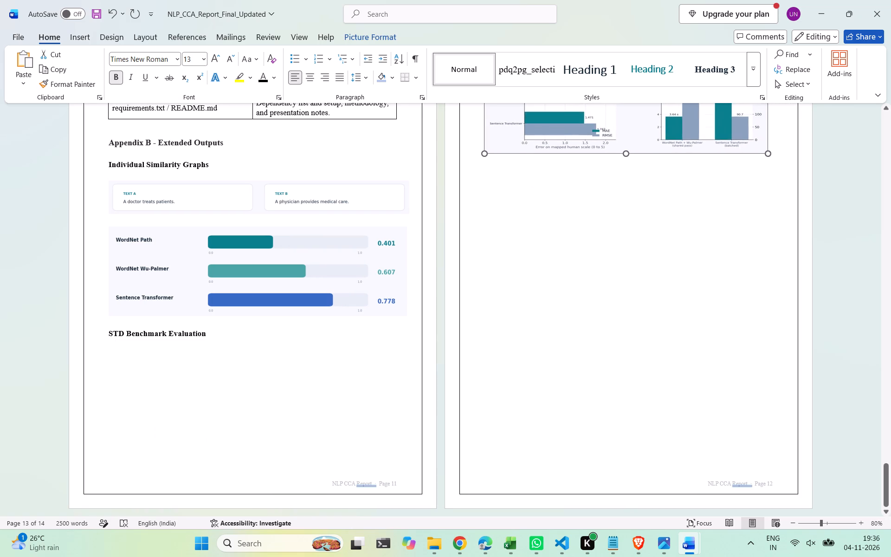
drag(766, 148, 763, 146)
drag(763, 229, 755, 223)
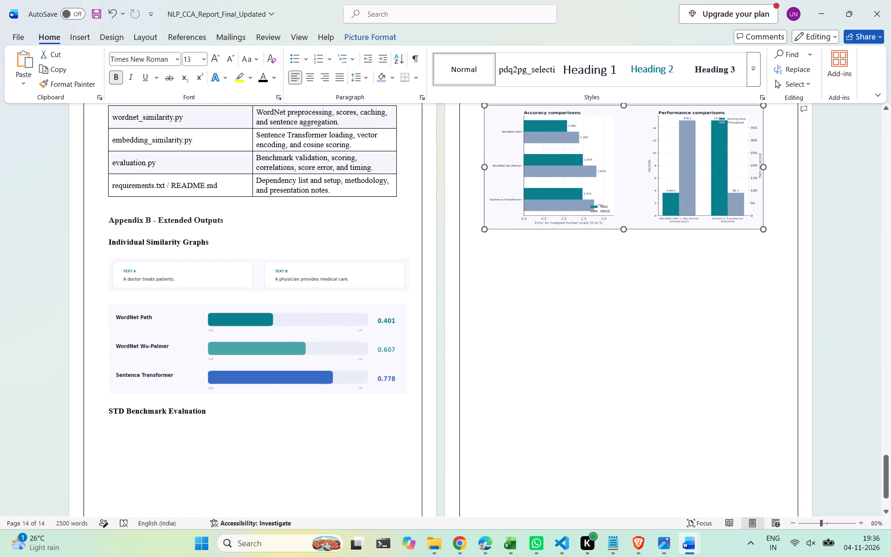
drag(755, 223, 753, 222)
scroll(592, 335, down, 2)
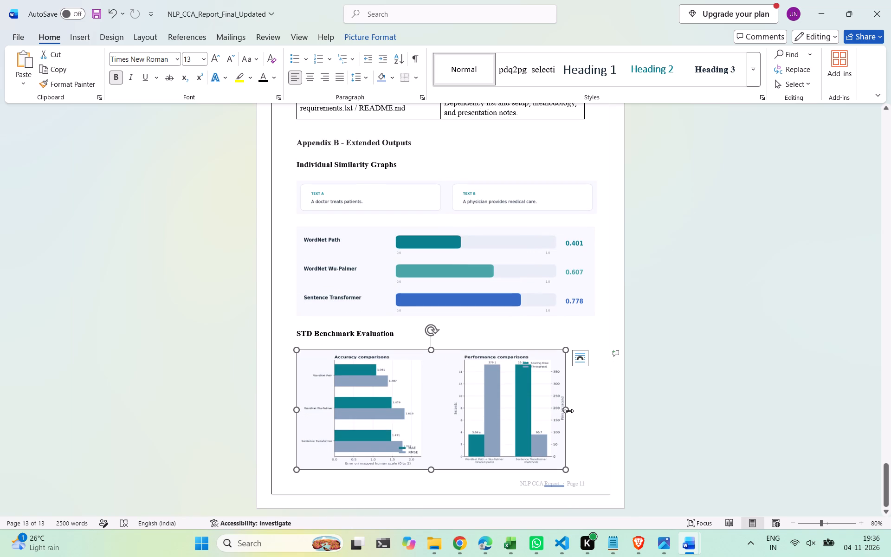
drag(565, 410, 583, 412)
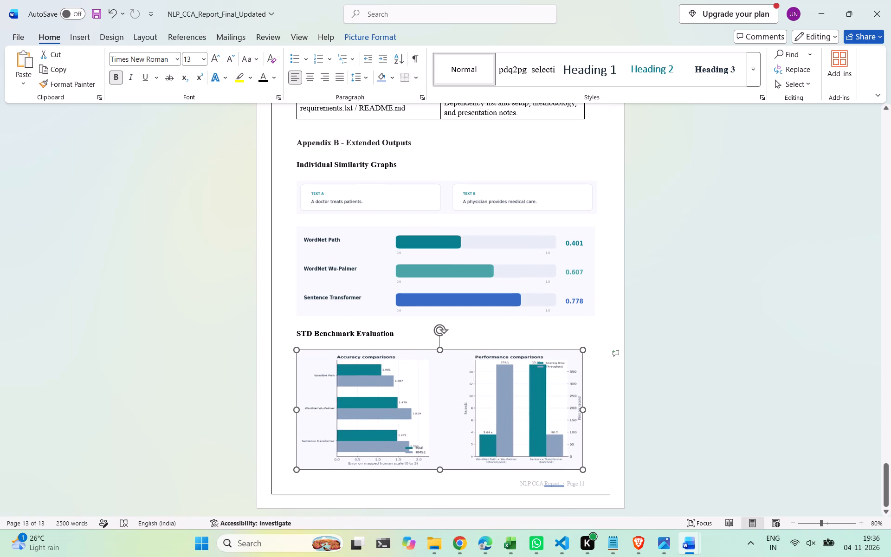
drag(583, 412, 591, 413)
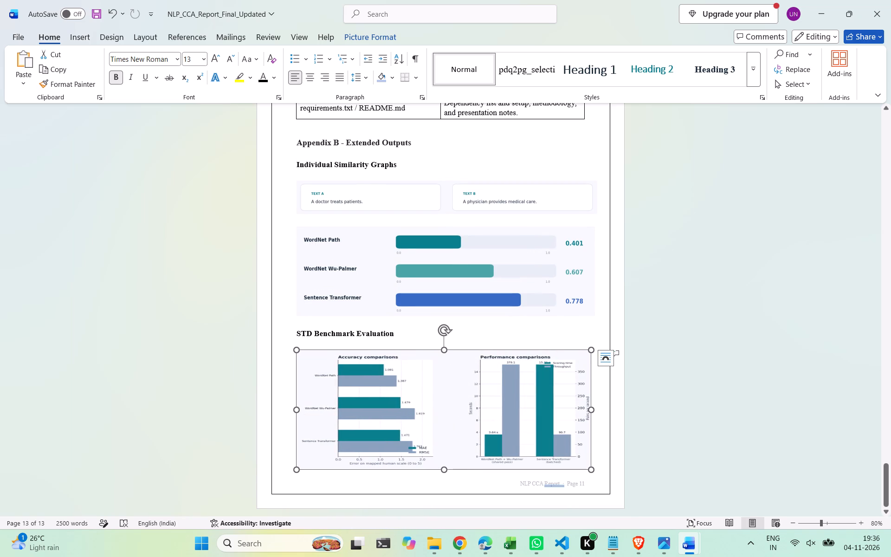
click(709, 415)
scroll(688, 407, down, 2)
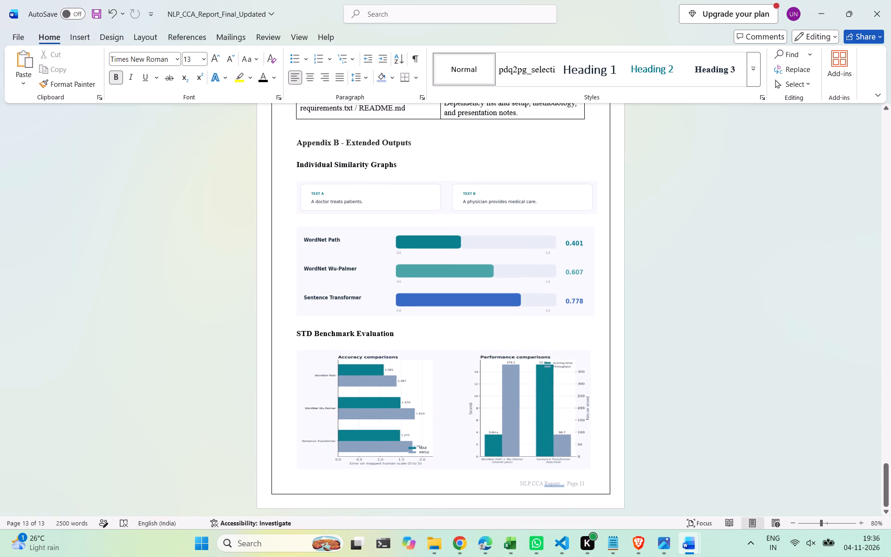
Proportionally enlarge the benchmark charts image slightly so its width matches the images above, keeping it on the page.
click(480, 410)
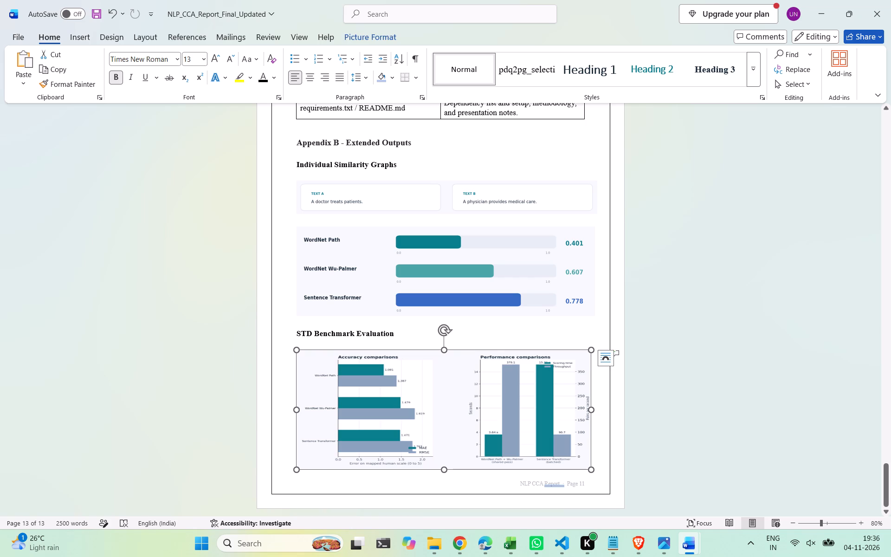
drag(590, 469, 572, 460)
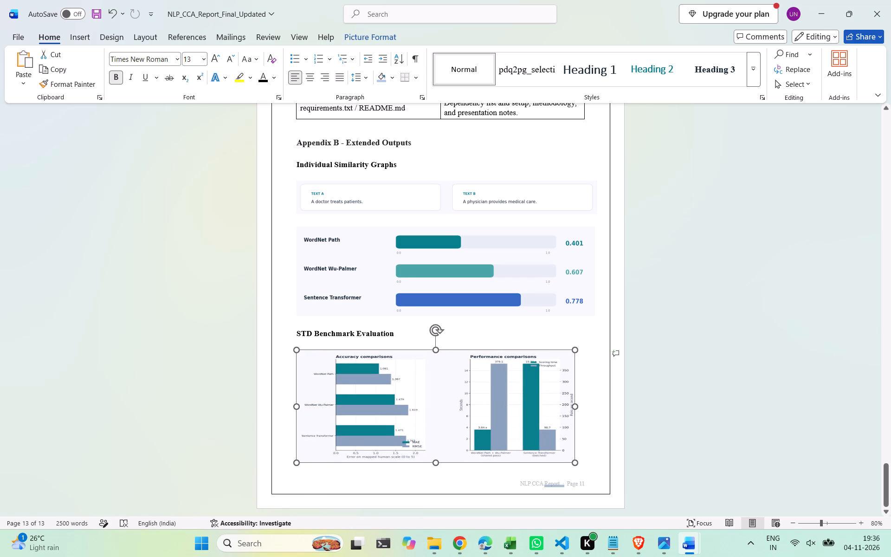
drag(572, 460, 599, 470)
click(680, 445)
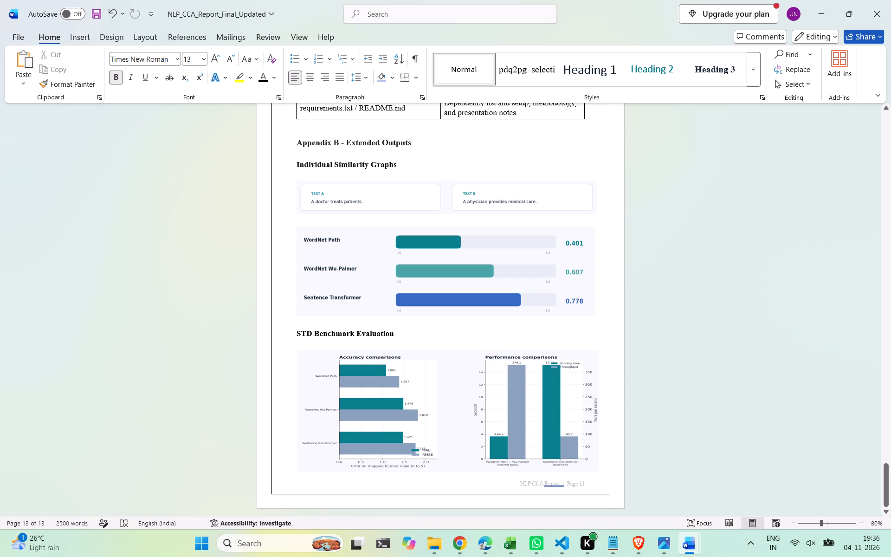
Review the report's pages from cover to Appendix B, comparing the table of contents entries and page numbers with the sections.
scroll(680, 445, up, 3)
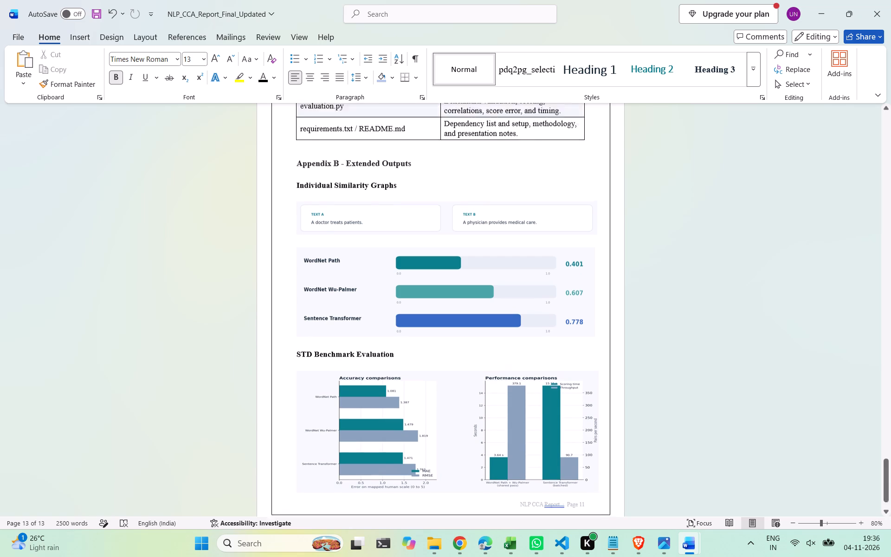
scroll(680, 445, up, 20)
scroll(680, 445, up, 18)
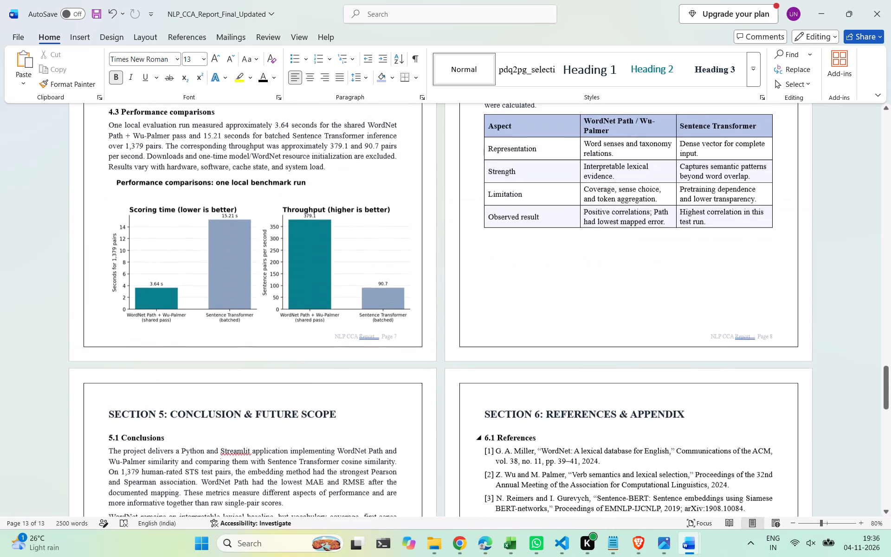
drag(887, 390, 888, 472)
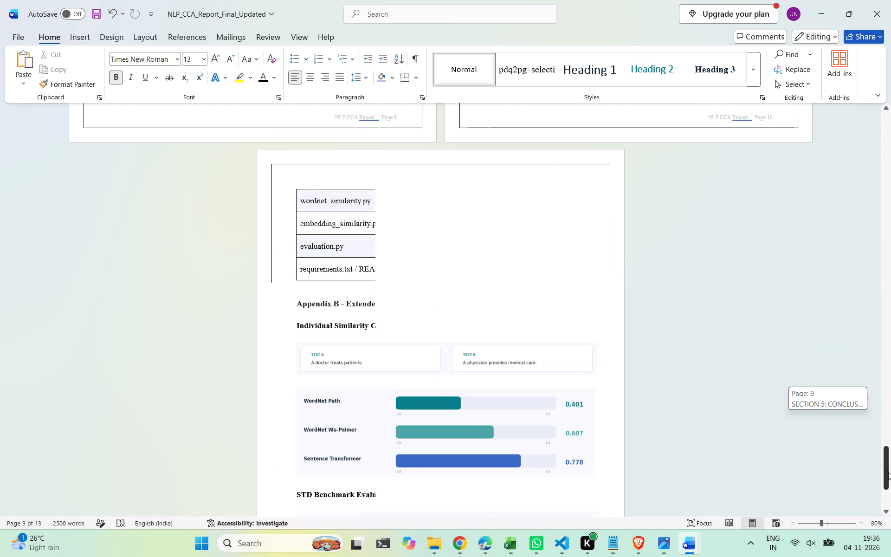
drag(888, 472, 889, 377)
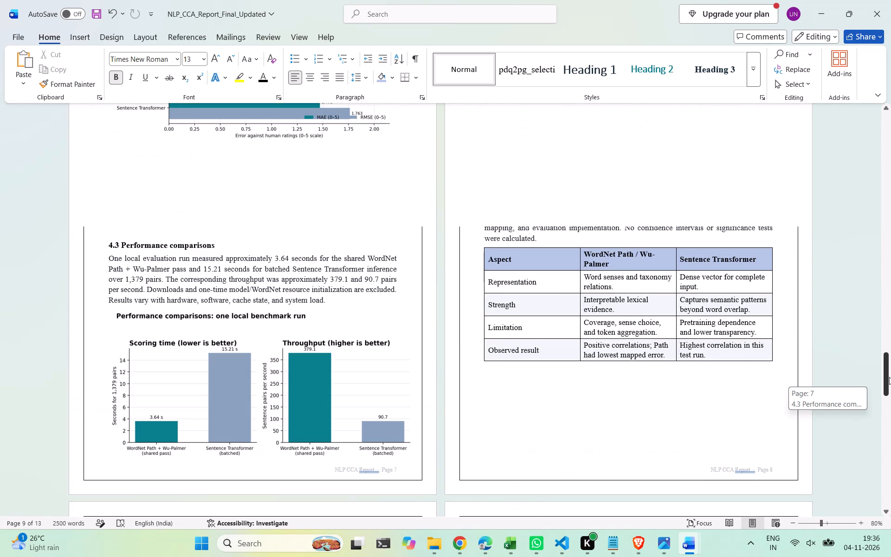
drag(889, 377, 870, 363)
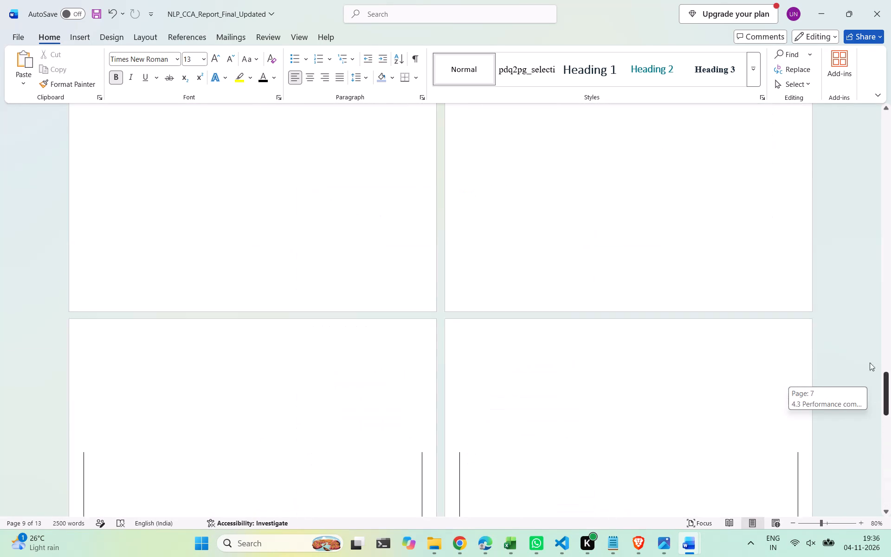
drag(870, 363, 871, 132)
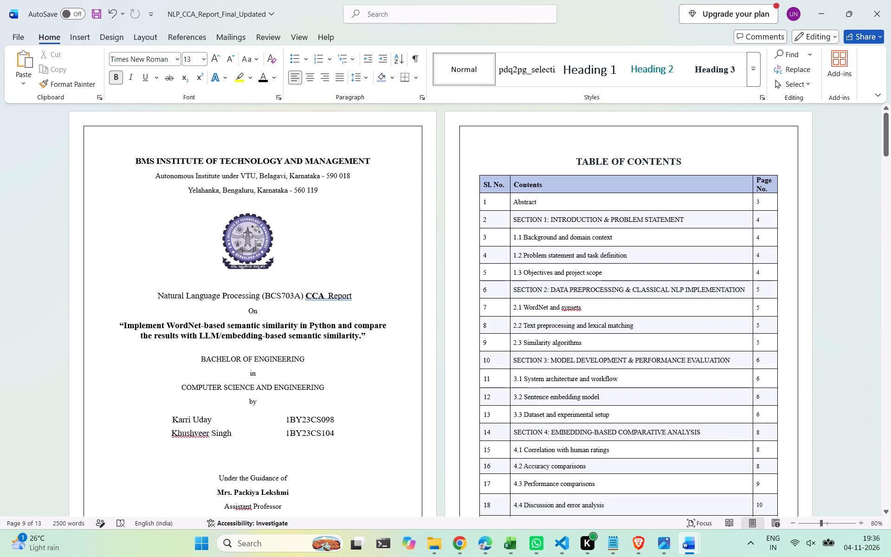
scroll(708, 421, down, 4)
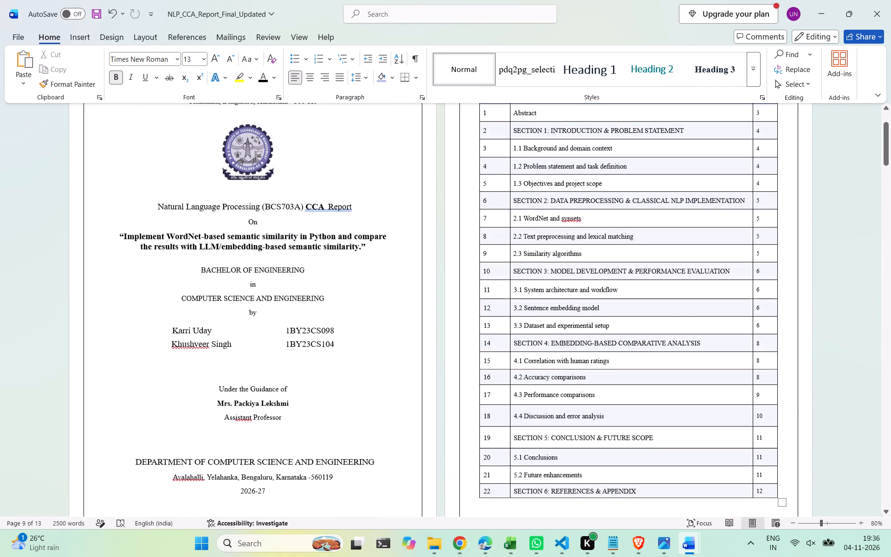
scroll(708, 421, down, 1)
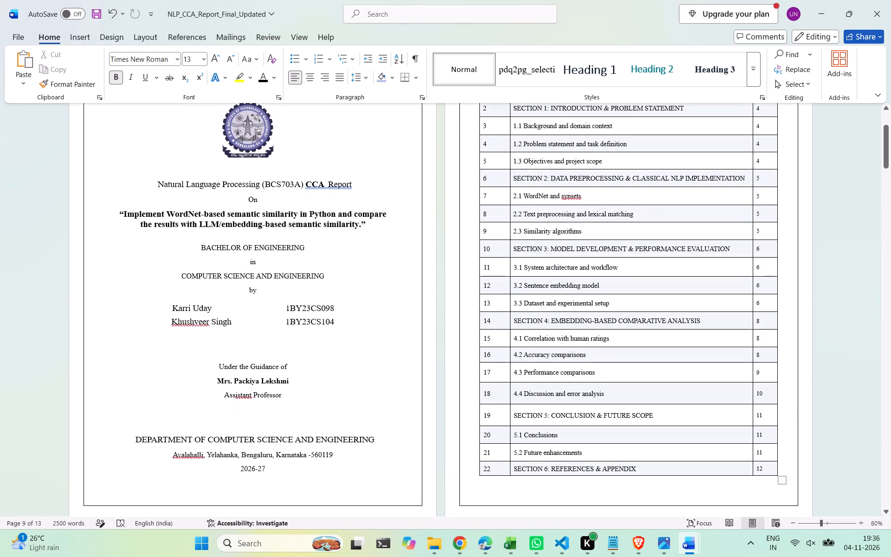
scroll(837, 290, down, 14)
scroll(679, 259, up, 7)
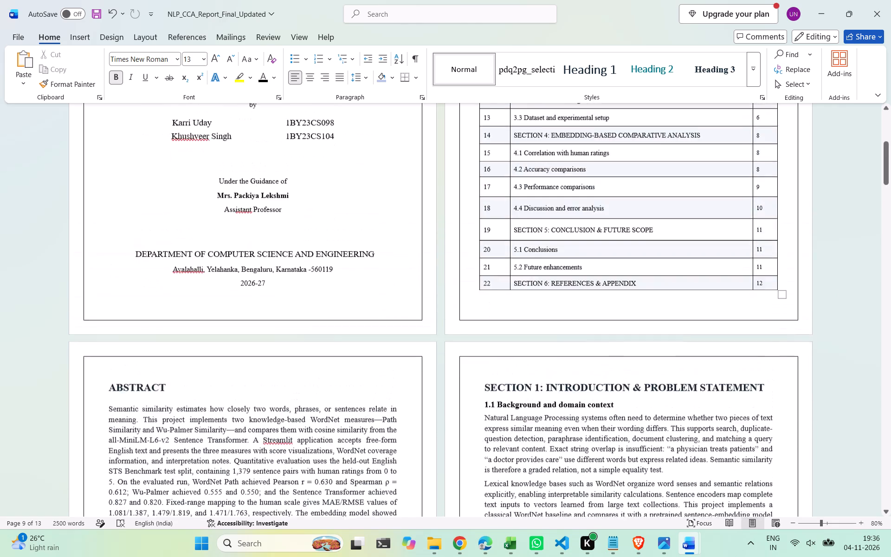
scroll(679, 259, up, 10)
drag(888, 131, 886, 143)
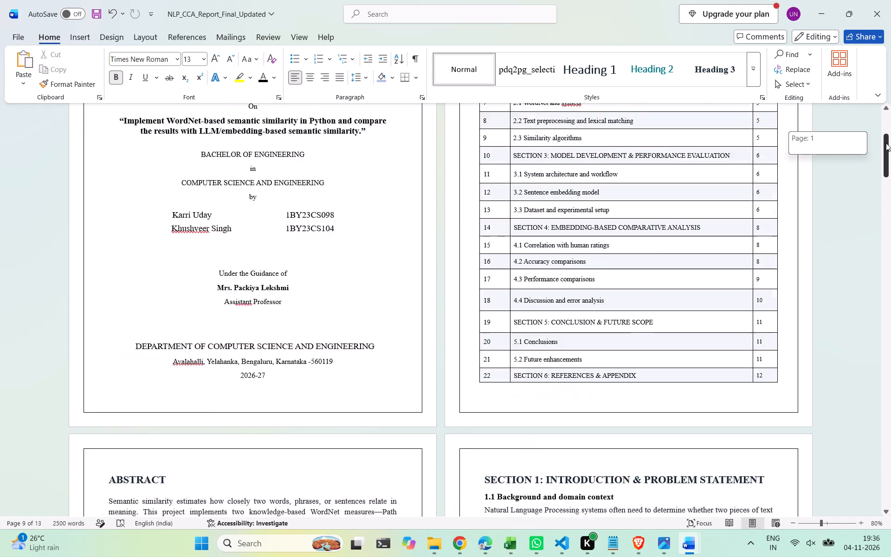
drag(886, 143, 886, 130)
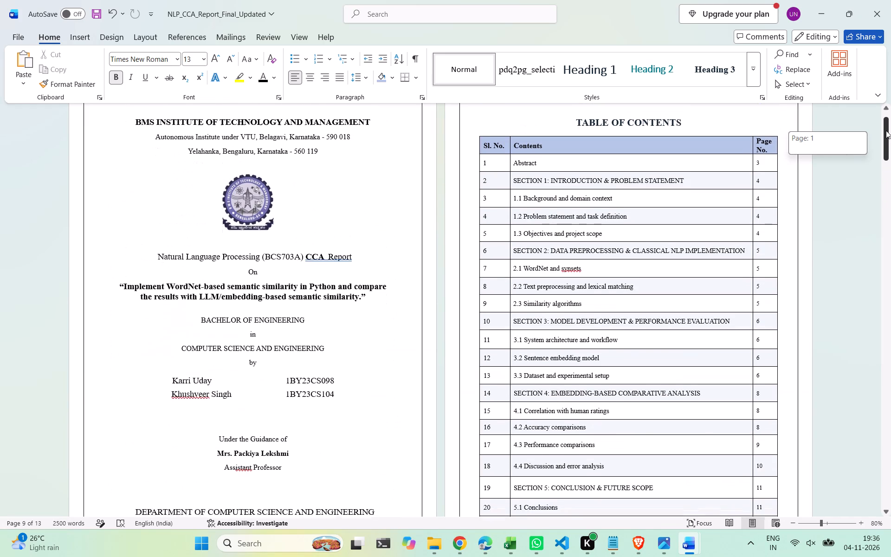
drag(886, 130, 890, 249)
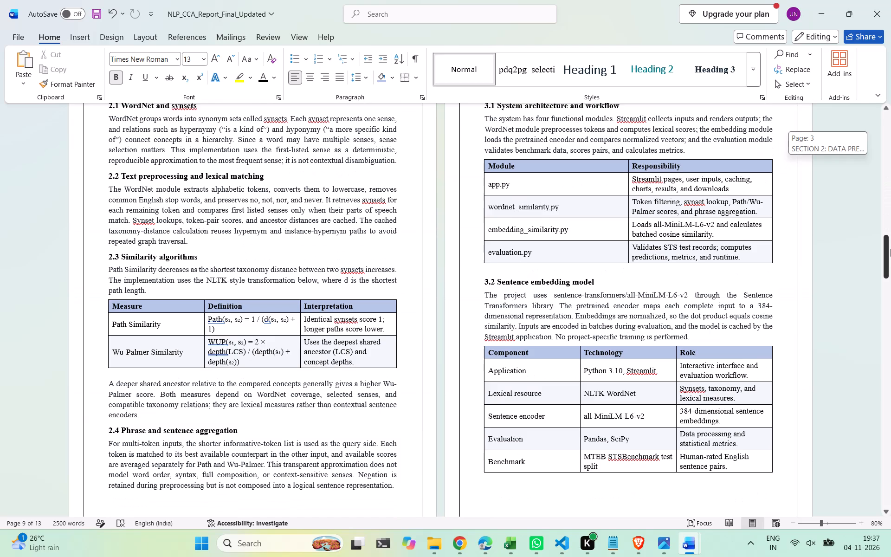
drag(890, 249, 890, 201)
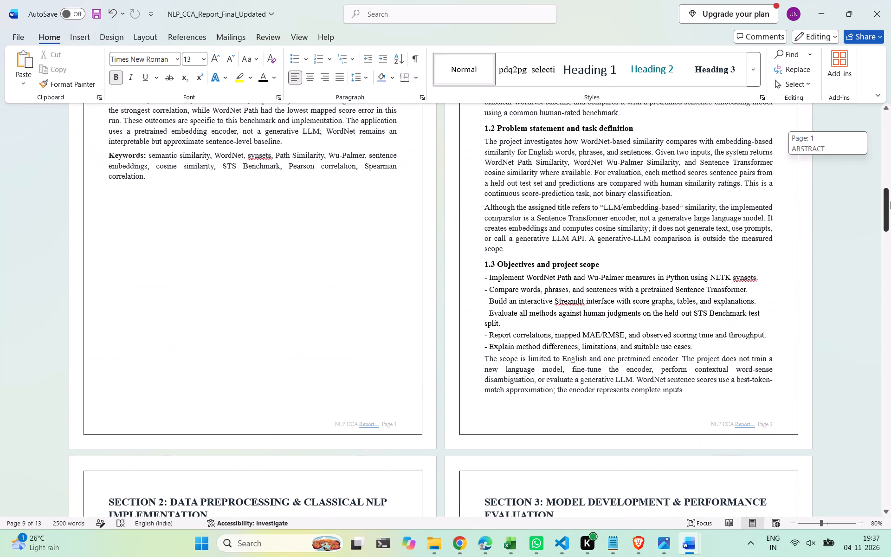
drag(890, 201, 890, 166)
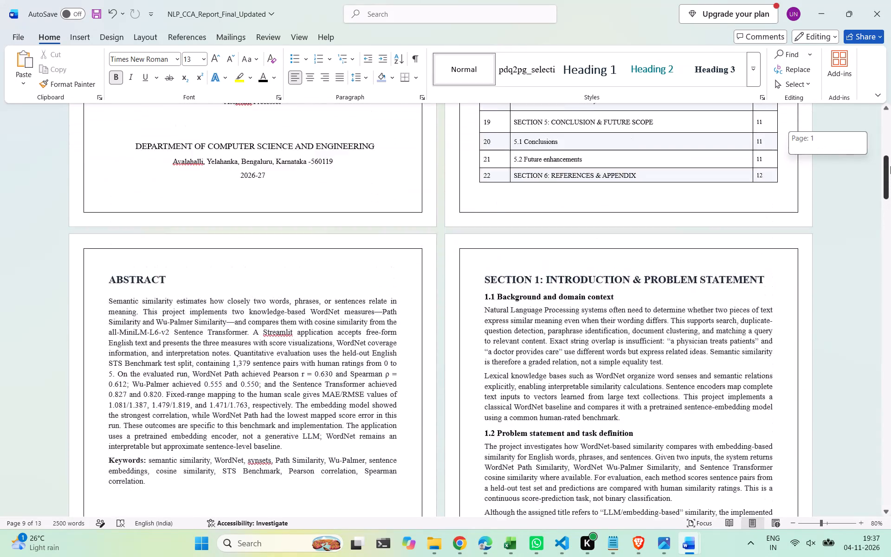
drag(890, 166, 890, 130)
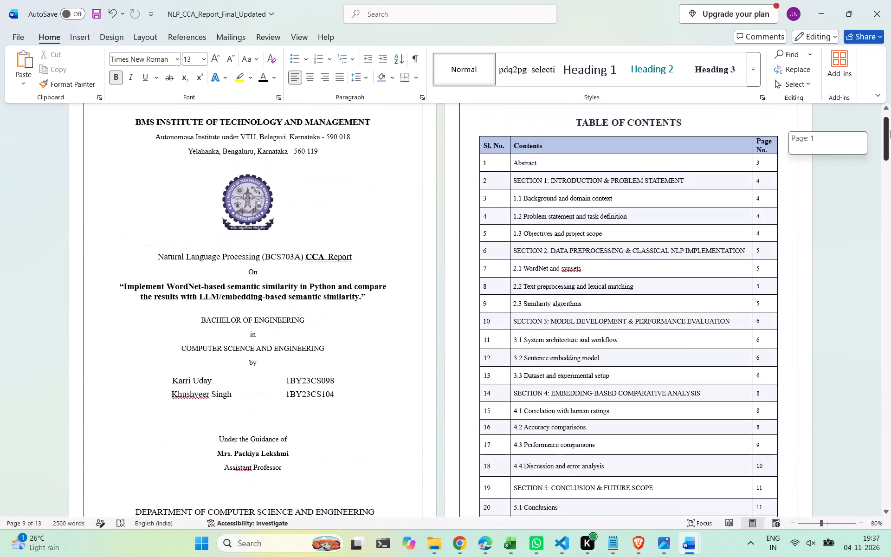
drag(890, 130, 890, 253)
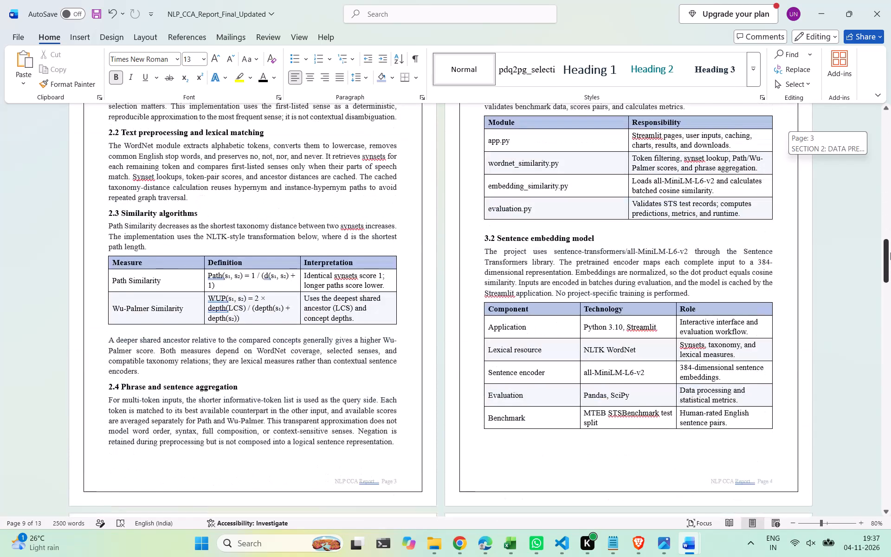
drag(890, 253, 890, 239)
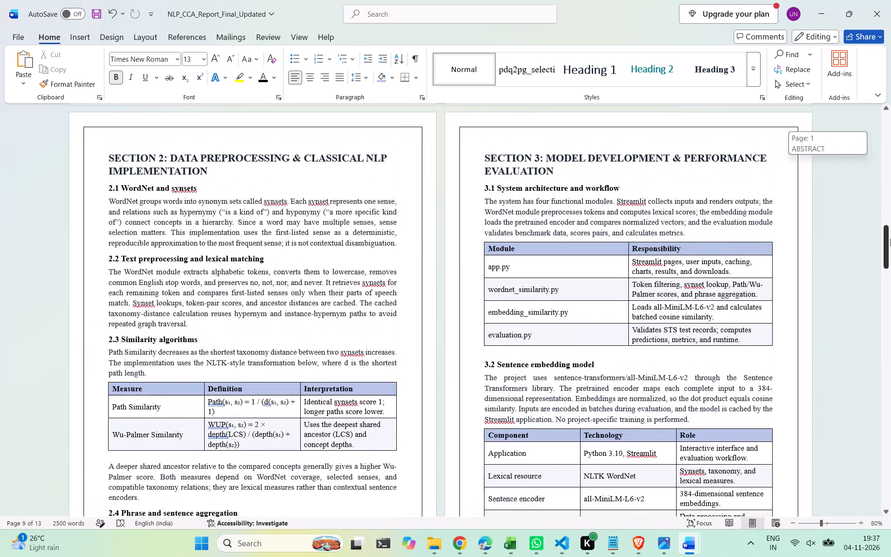
drag(890, 239, 884, 118)
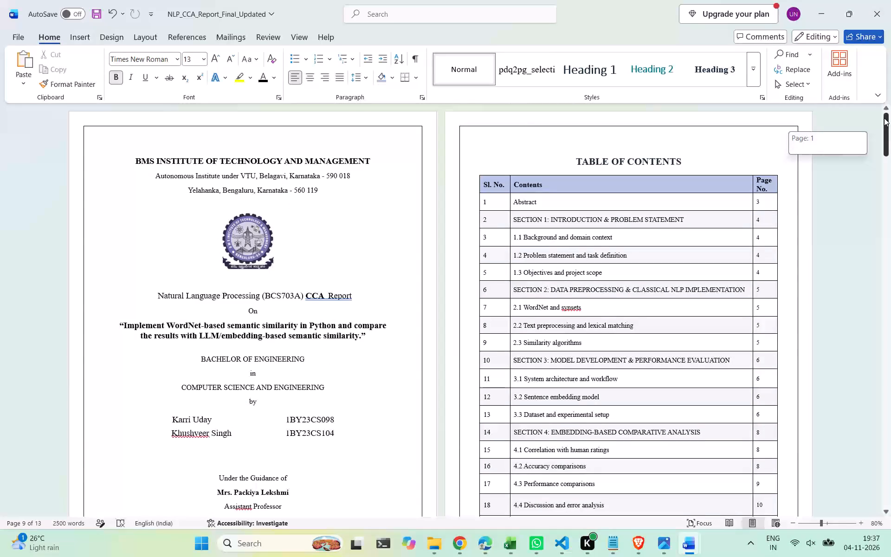
drag(884, 118, 885, 140)
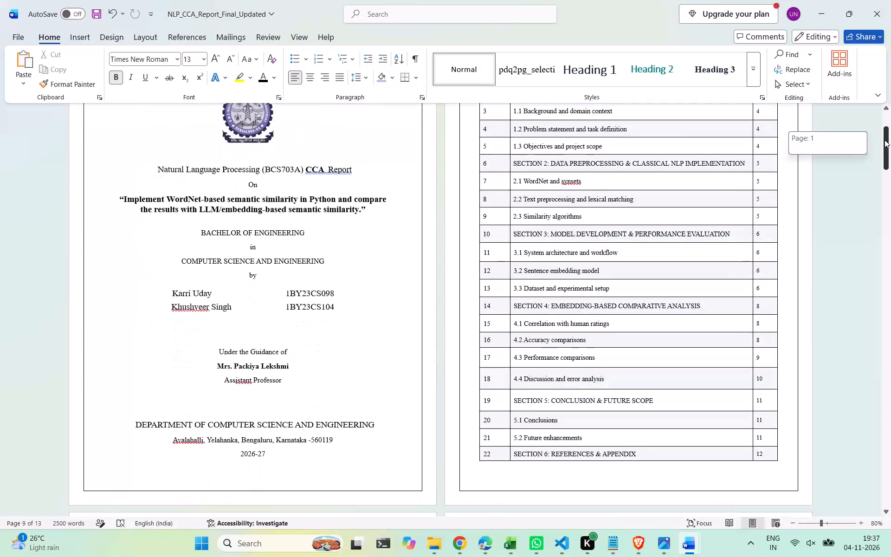
drag(885, 140, 886, 165)
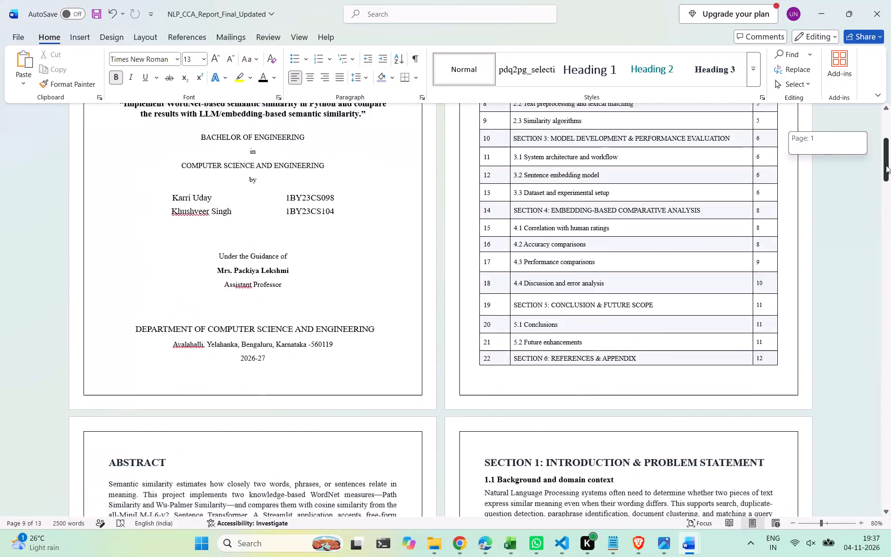
drag(886, 165, 890, 483)
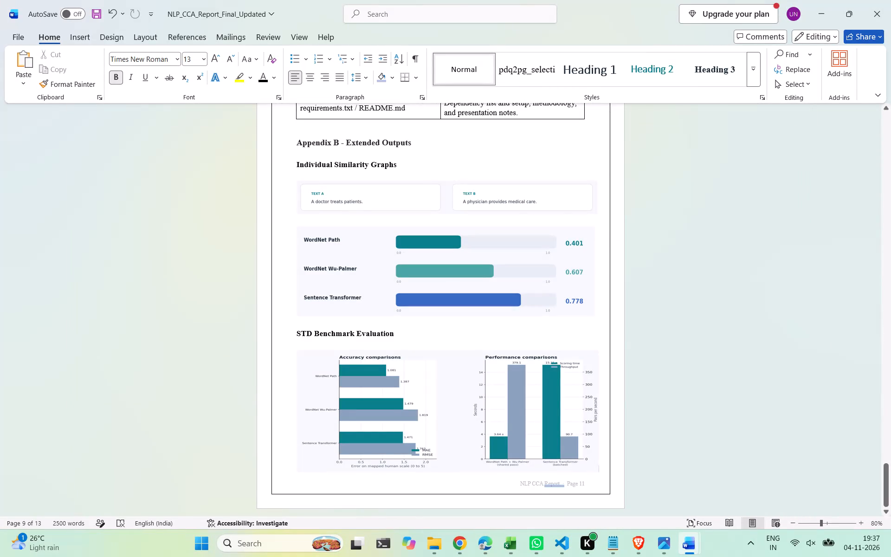
Switch to Edge and check the section entries and page numbers in Final_Table.pdf against the report.
click(484, 548)
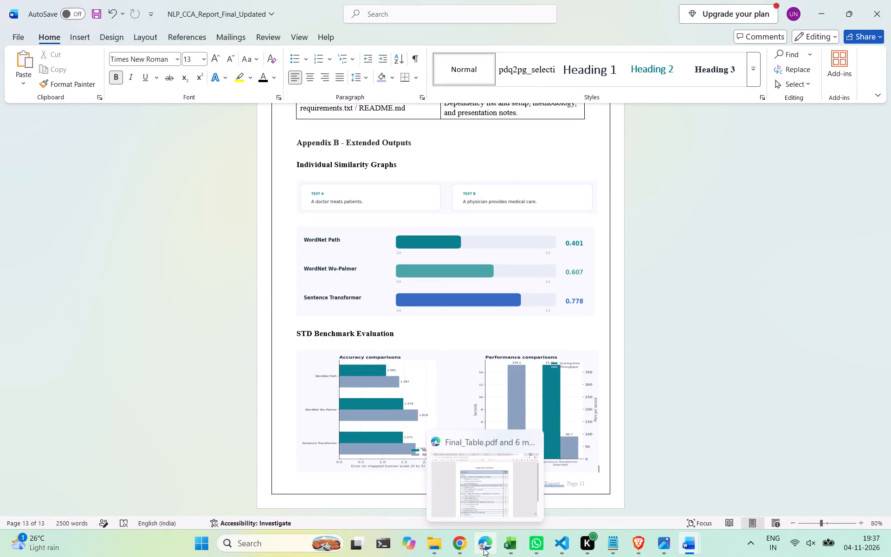
scroll(536, 319, down, 11)
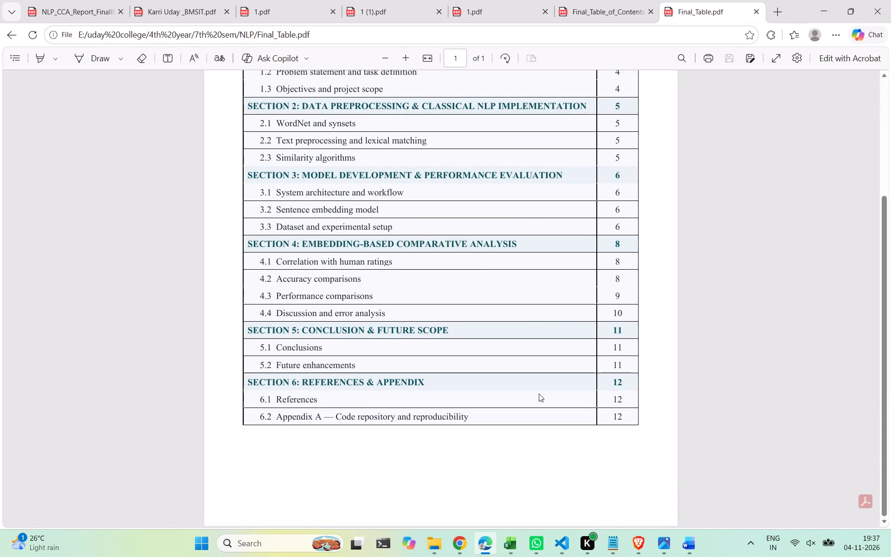
click(626, 415)
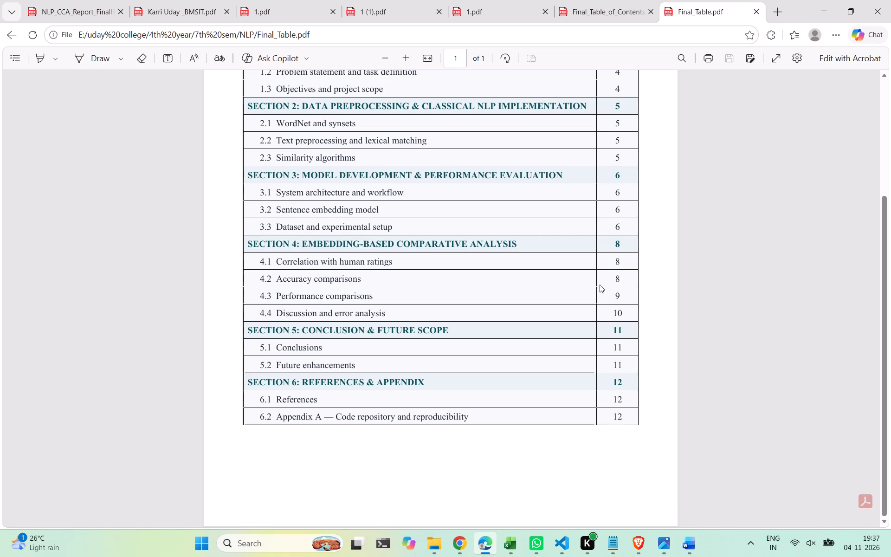
scroll(600, 285, up, 12)
click(824, 12)
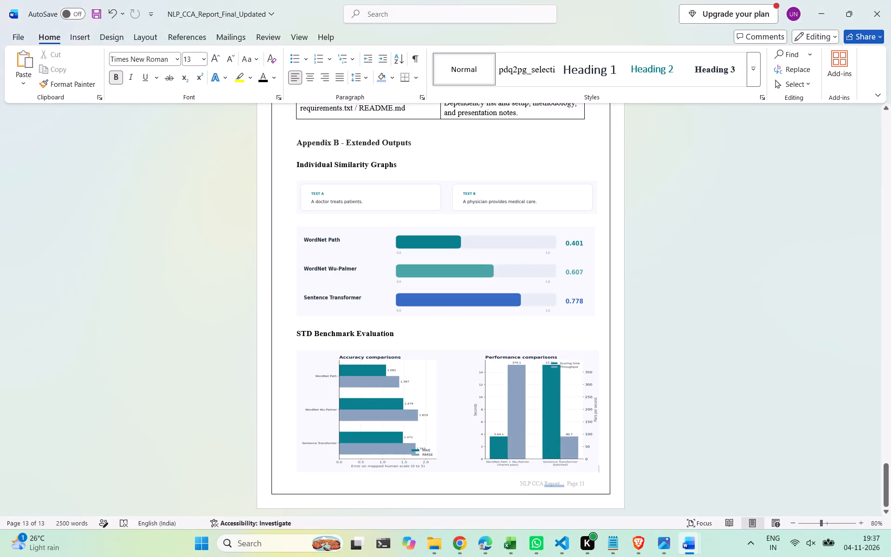
Save the report in Word and export it as a PDF named NLP_CCA_Report_Final_Updated to the 7th sem NLP folder.
key(ctrl+s)
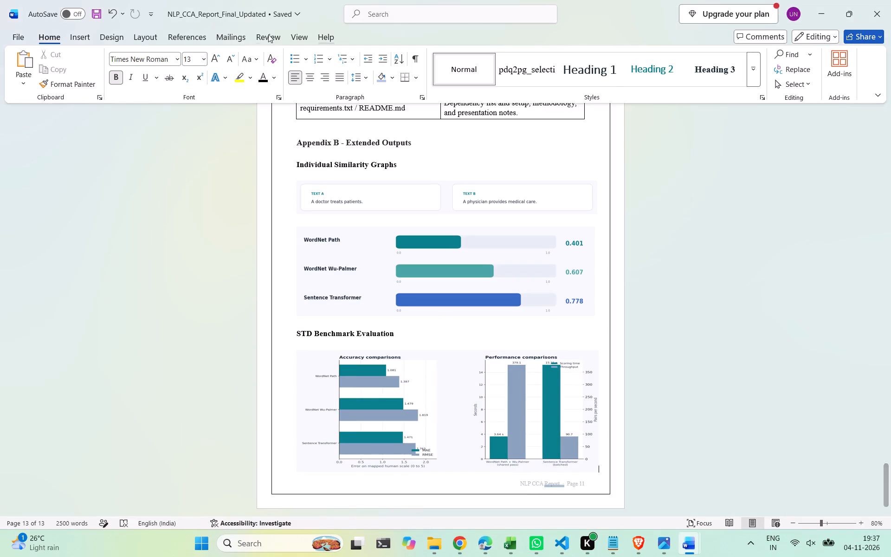
click(8, 34)
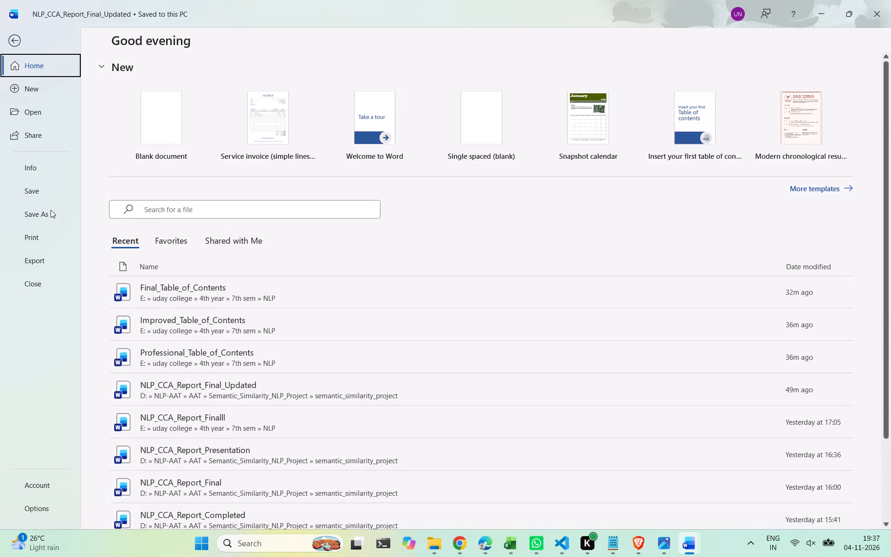
click(51, 210)
double_click(164, 253)
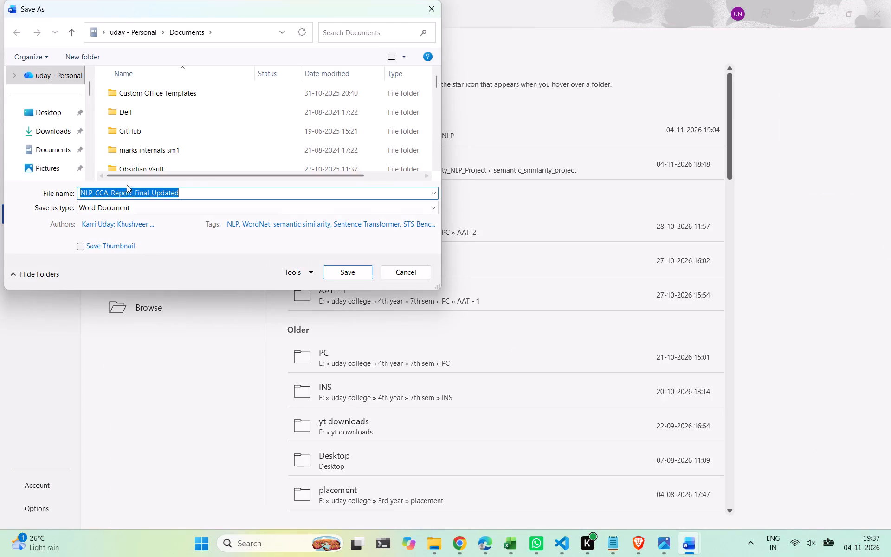
scroll(30, 156, down, 7)
scroll(39, 86, up, 1)
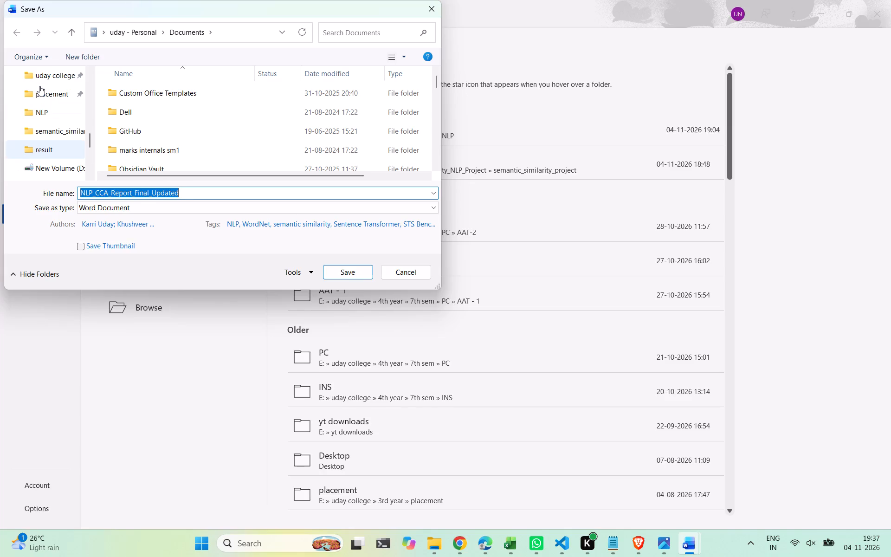
click(42, 112)
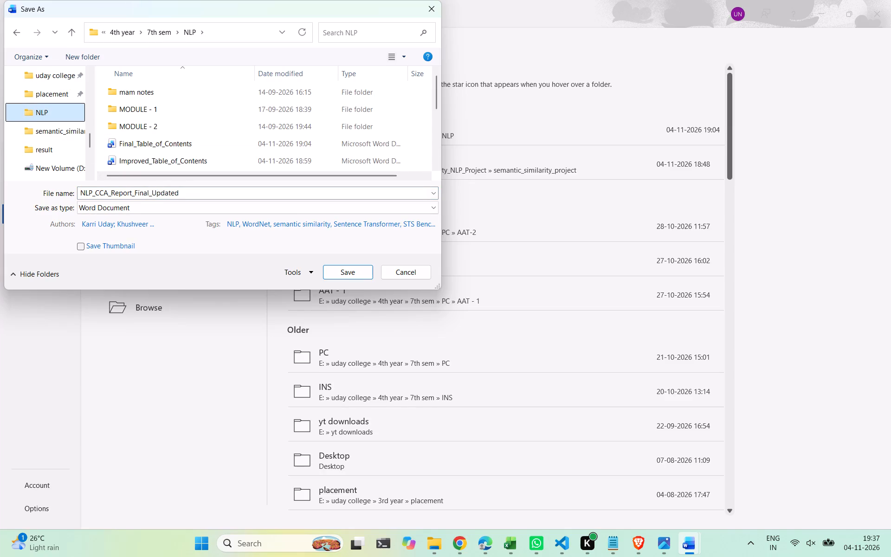
click(177, 205)
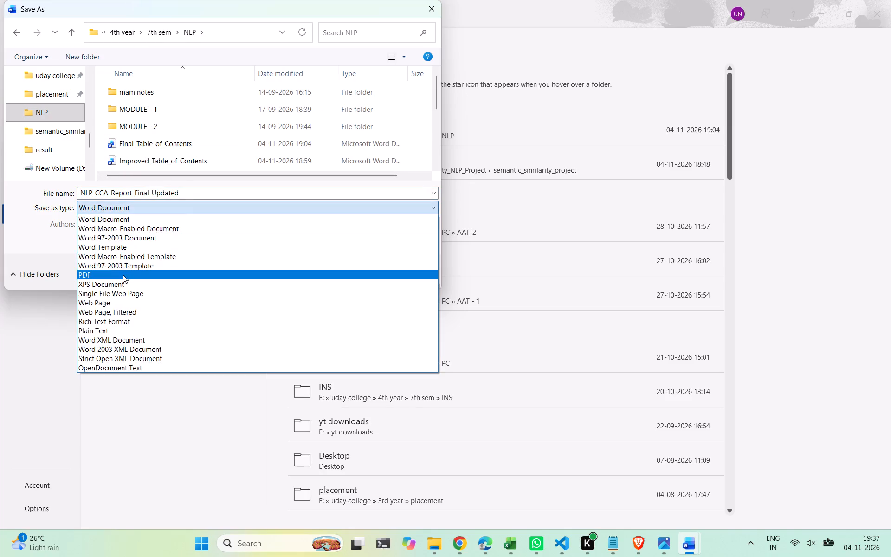
click(123, 275)
scroll(170, 100, down, 4)
scroll(179, 138, down, 3)
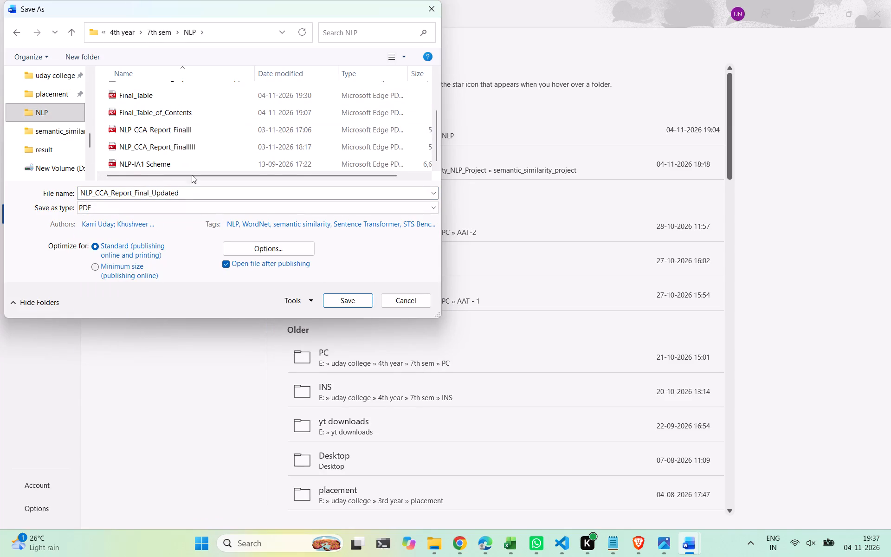
click(350, 298)
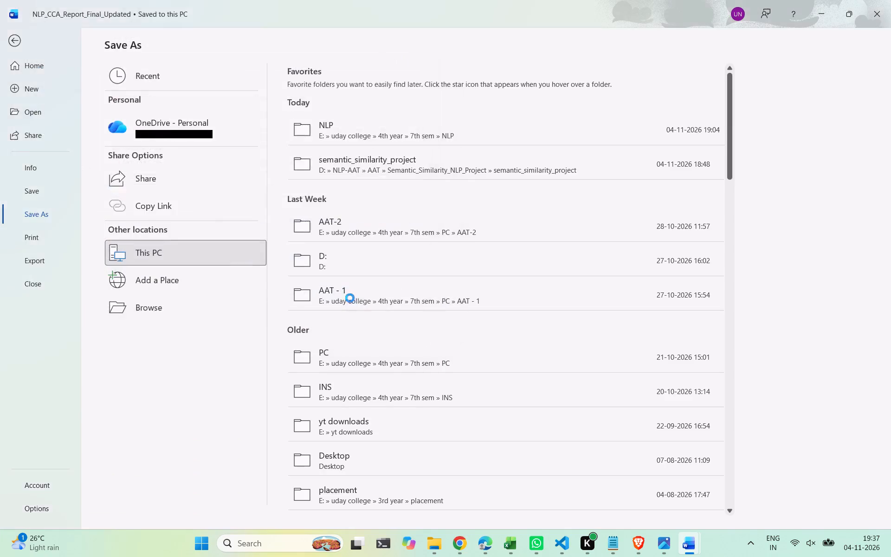
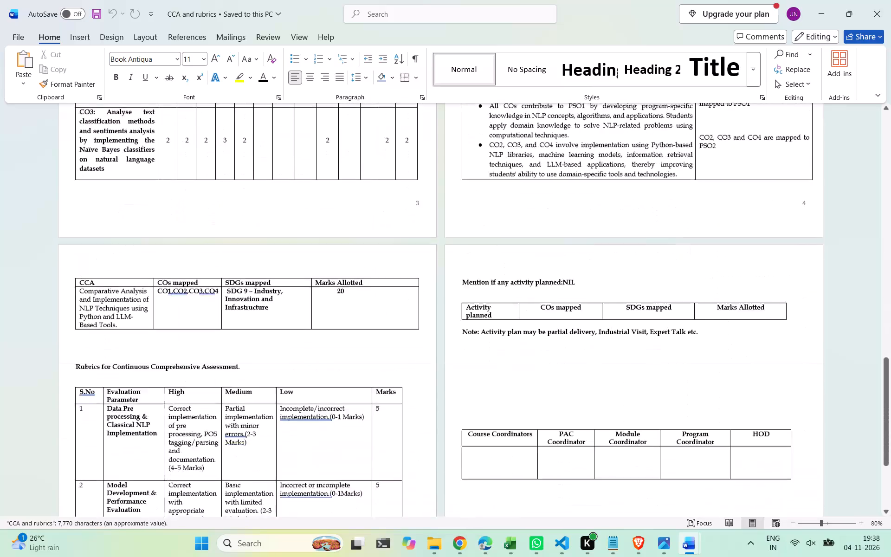
Copy the "Rubrics for Continuous Comprehensive Assessment." heading together with the full rubric table below it.
scroll(264, 253, down, 7)
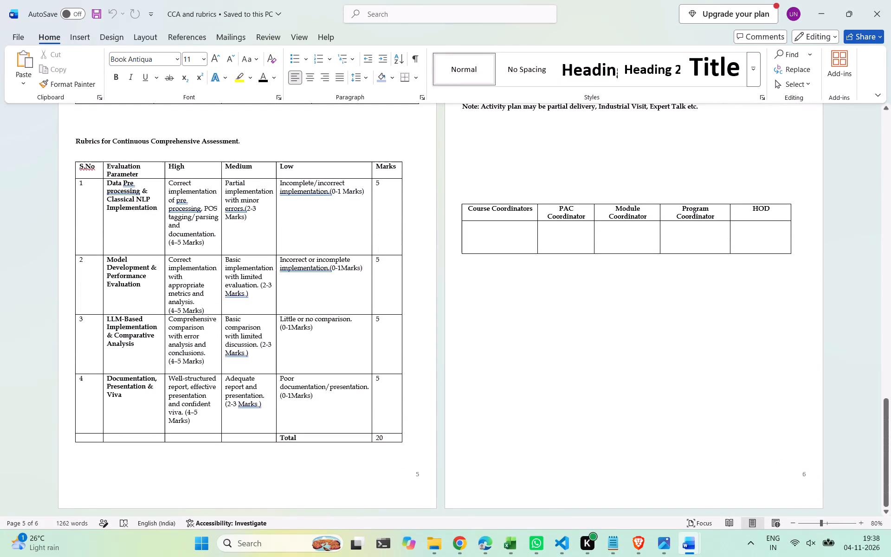
drag(75, 141, 357, 448)
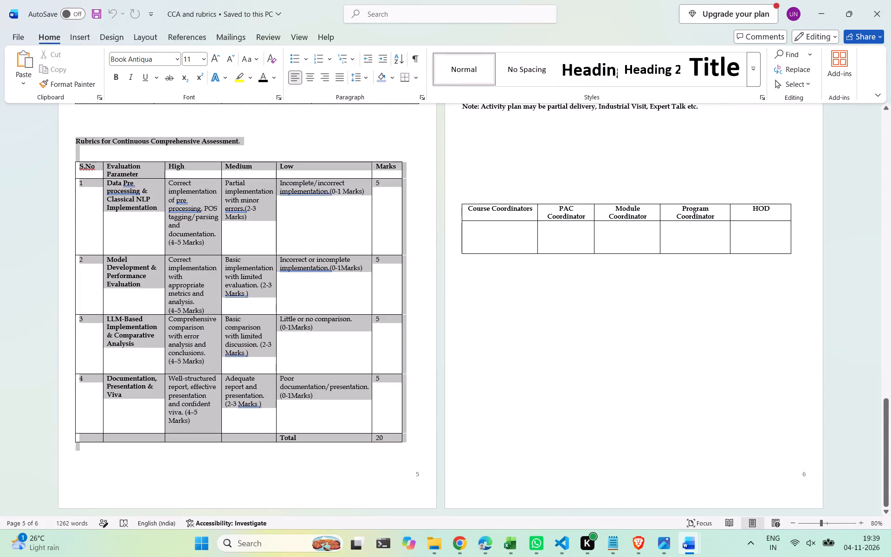
drag(357, 448, 395, 449)
key(ctrl+c)
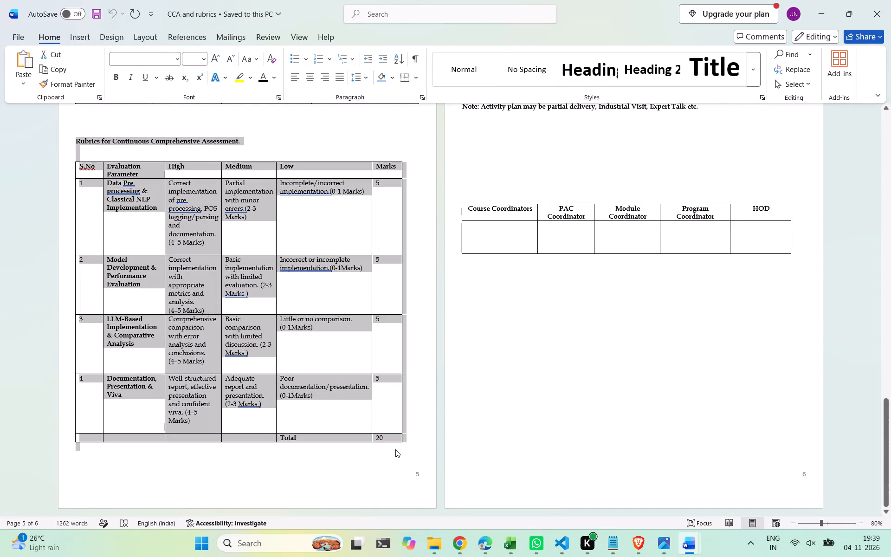
Create a new blank Word document and paste the copied rubrics heading and table into it.
text(wop)
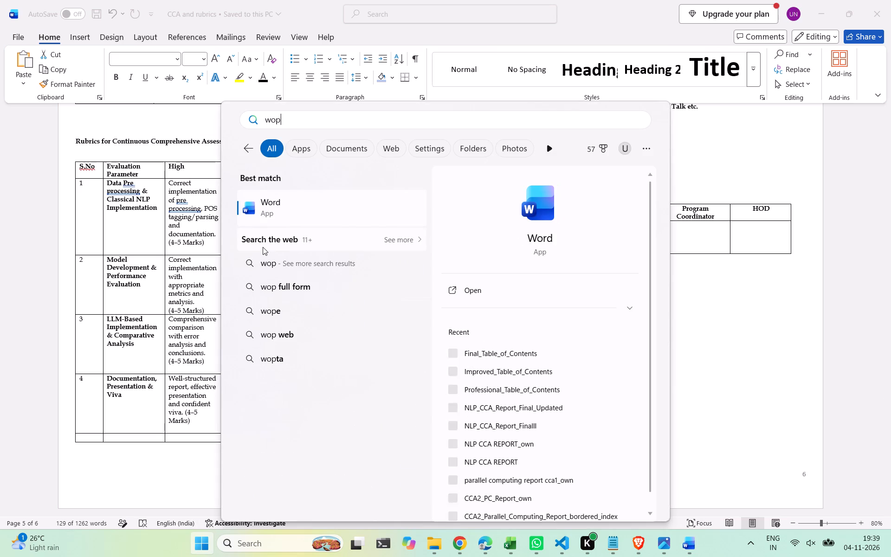
click(270, 206)
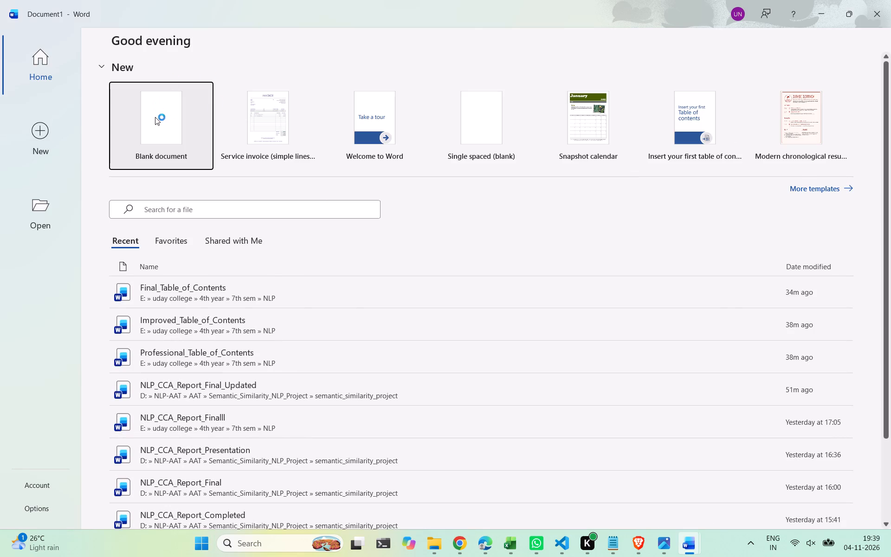
click(162, 122)
key(ctrl+v)
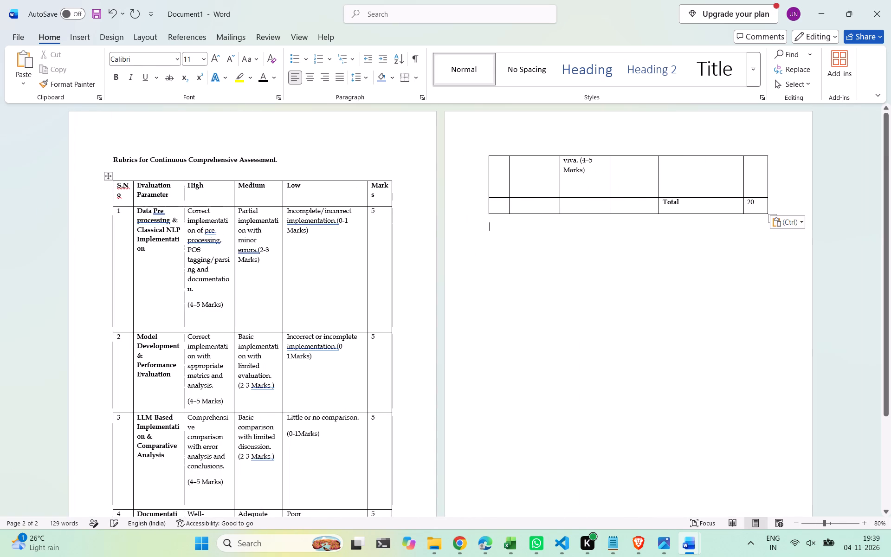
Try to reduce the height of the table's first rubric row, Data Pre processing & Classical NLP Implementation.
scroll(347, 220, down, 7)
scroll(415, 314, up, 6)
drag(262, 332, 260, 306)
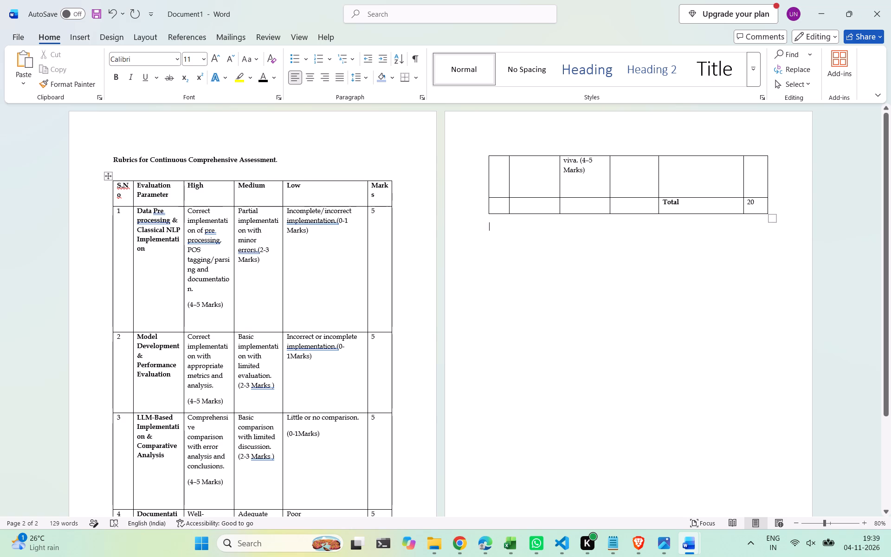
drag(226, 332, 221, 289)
Widen the rubric table slightly beyond both page margins so that its header words no longer break and it fits on one page.
drag(112, 261, 86, 259)
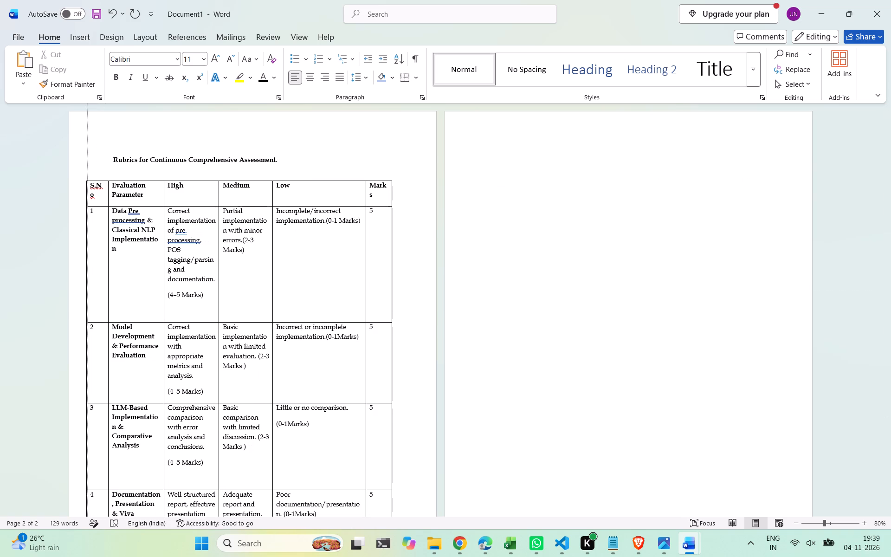
drag(86, 259, 102, 264)
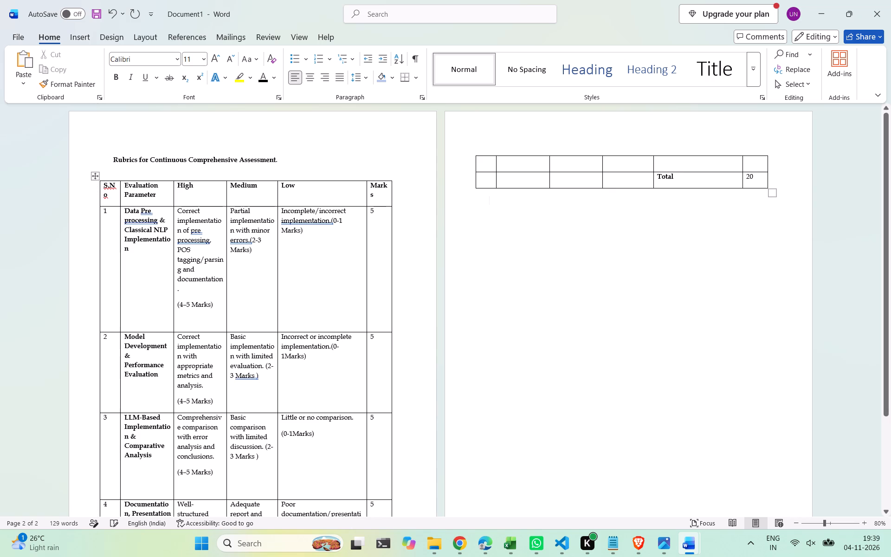
drag(392, 291, 408, 295)
scroll(405, 295, down, 11)
scroll(359, 317, up, 11)
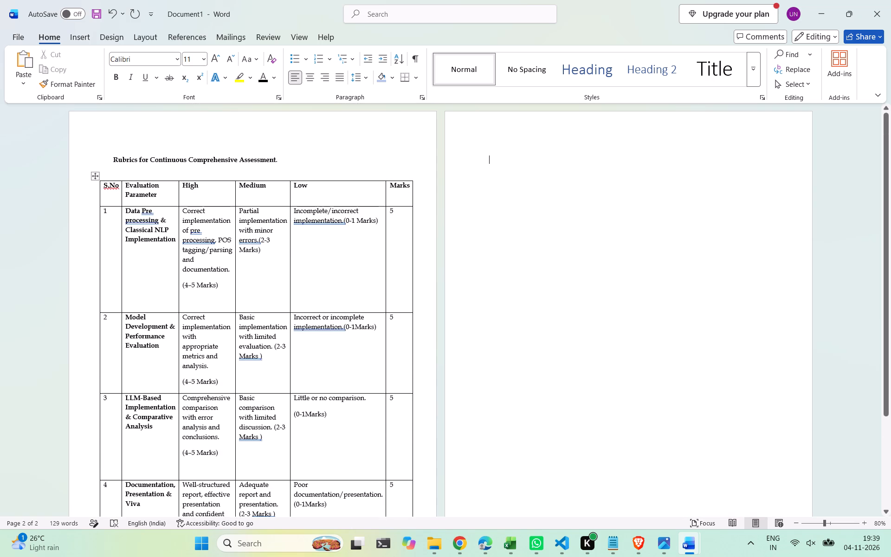
Shorten the heading above the table to "Rubrics" and enlarge it to 20 pt.
drag(285, 162, 141, 156)
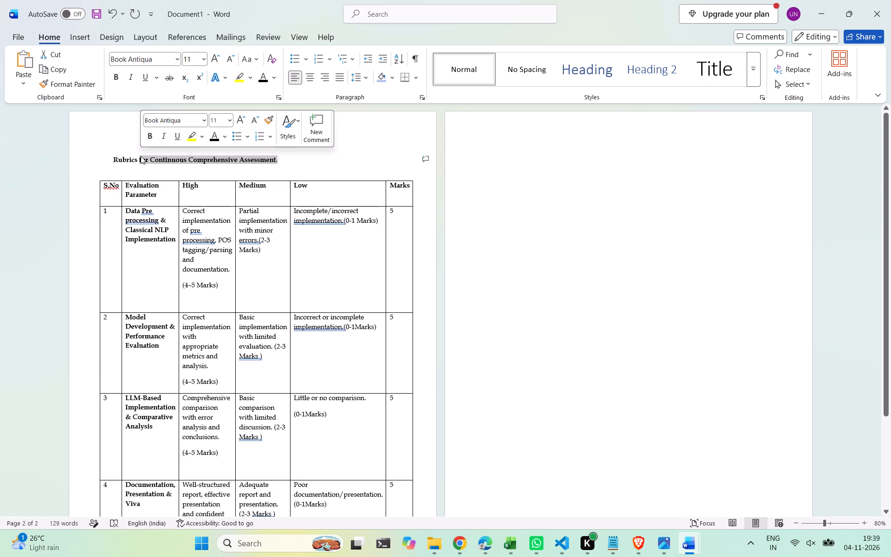
key(BackSpace)
drag(141, 156, 108, 163)
key(ctrl+shift+period)
key(ctrl+shift+period)
key(ctrl+shift+period)
key(ctrl+shift+period)
key(ctrl+shift+period)
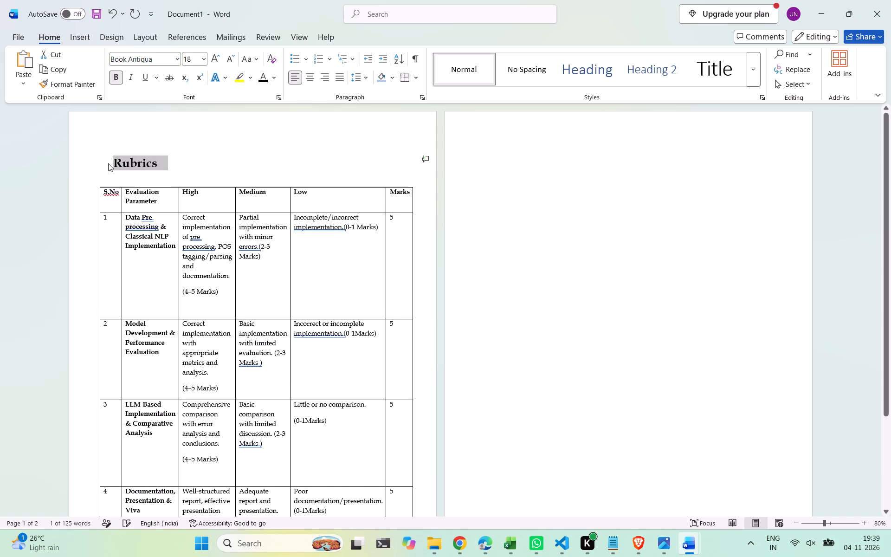
Indent the "Rubrics" heading by four tab stops to bring it near the centre above the table.
click(113, 160)
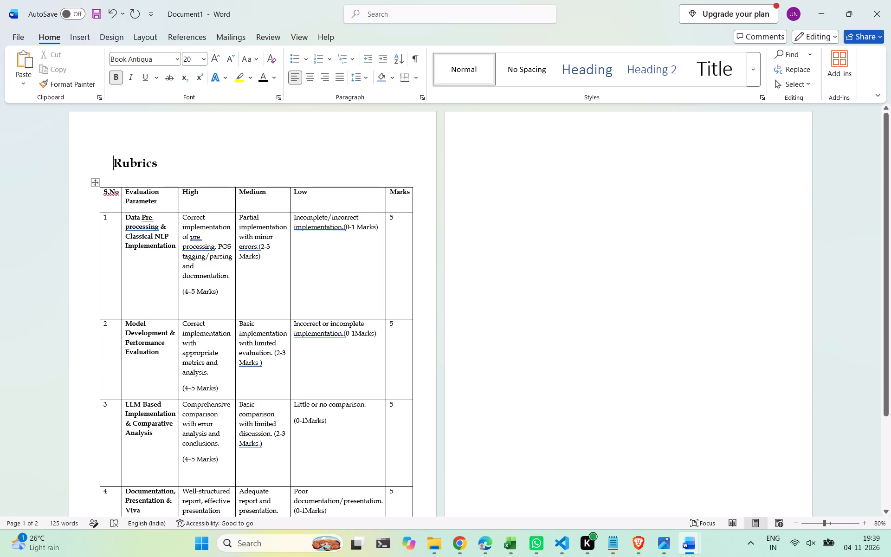
drag(96, 181, 90, 172)
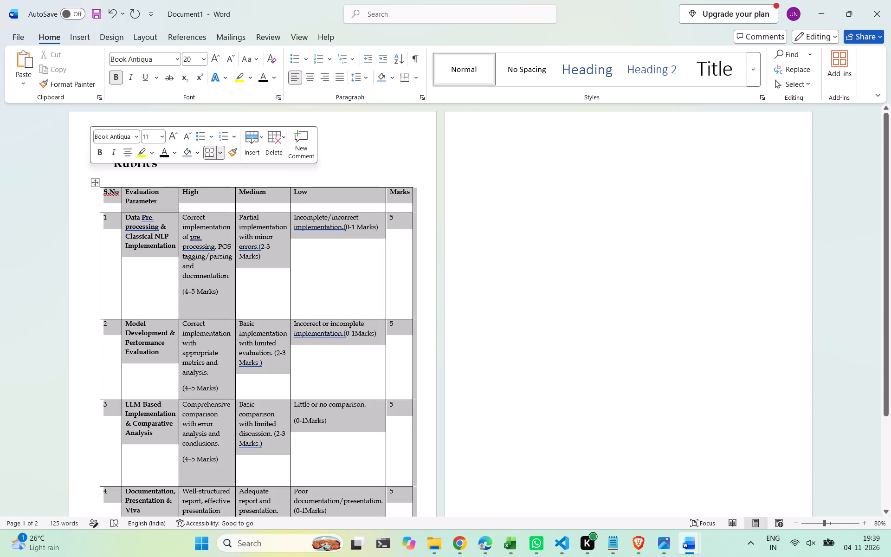
click(169, 172)
click(167, 162)
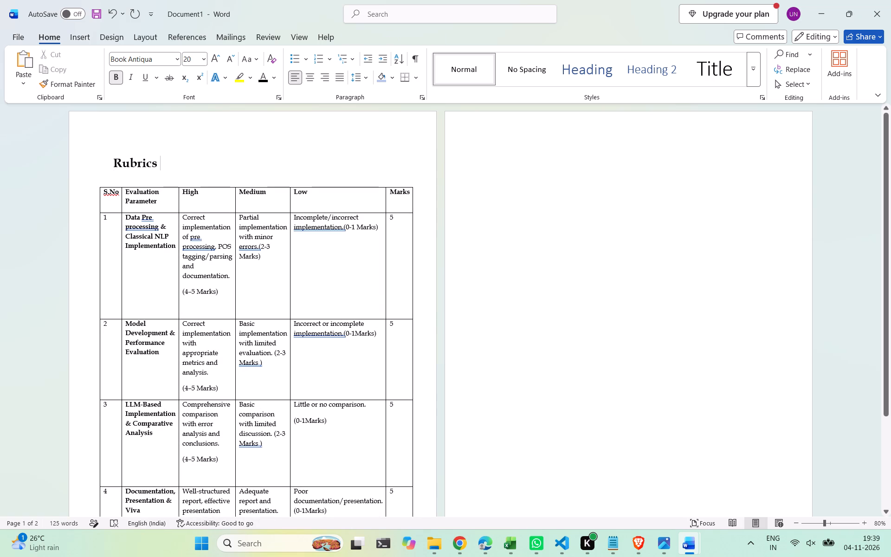
click(116, 165)
key(BackSpace)
key(BackSpace)
key(Tab)
key(Tab)
key(Tab)
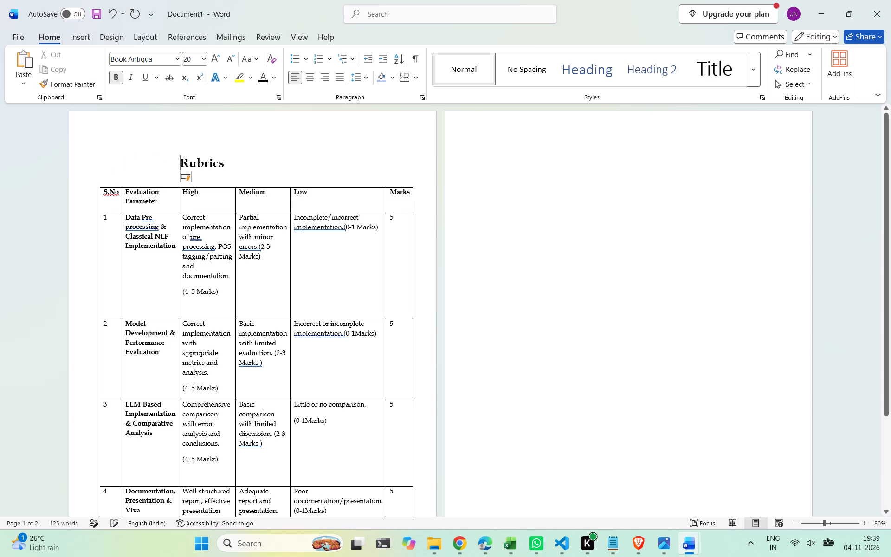
key(Tab)
Change the "Rubrics" heading's font to Times New Roman.
drag(259, 163, 200, 158)
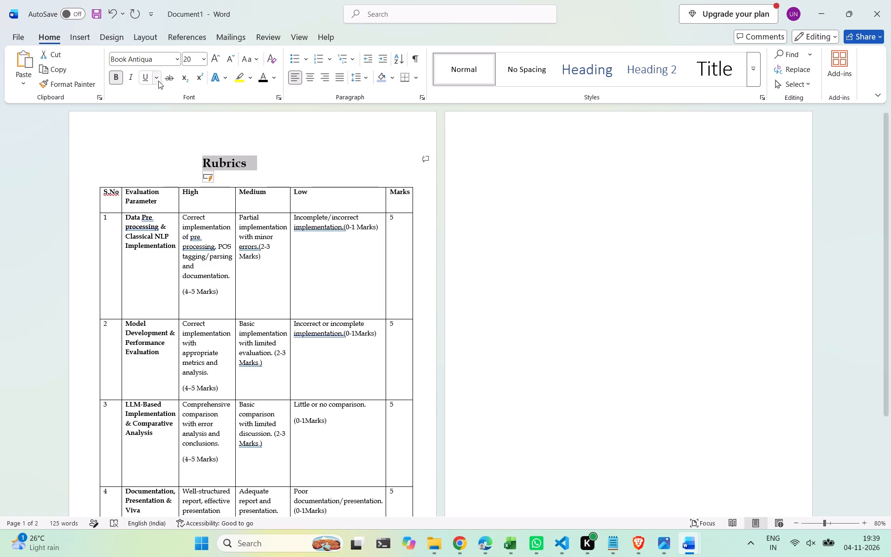
click(161, 60)
key(r)
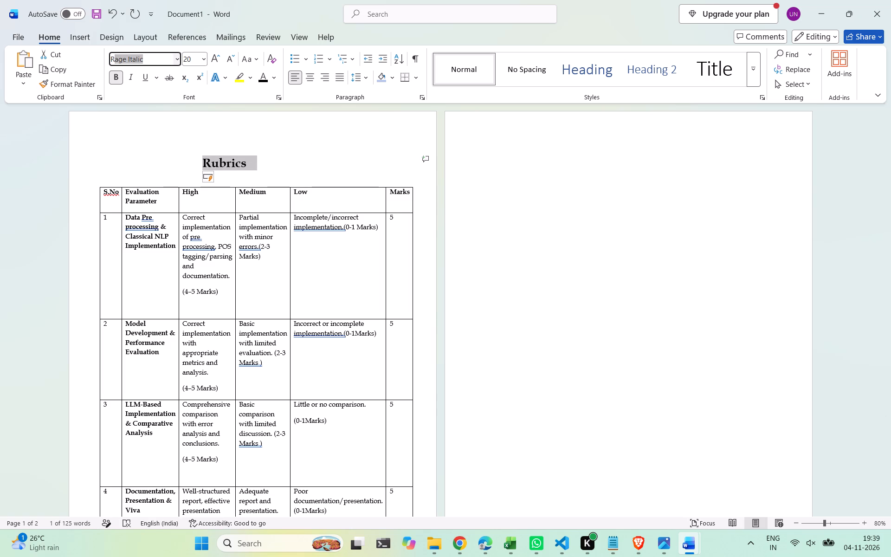
key(BackSpace)
key(t)
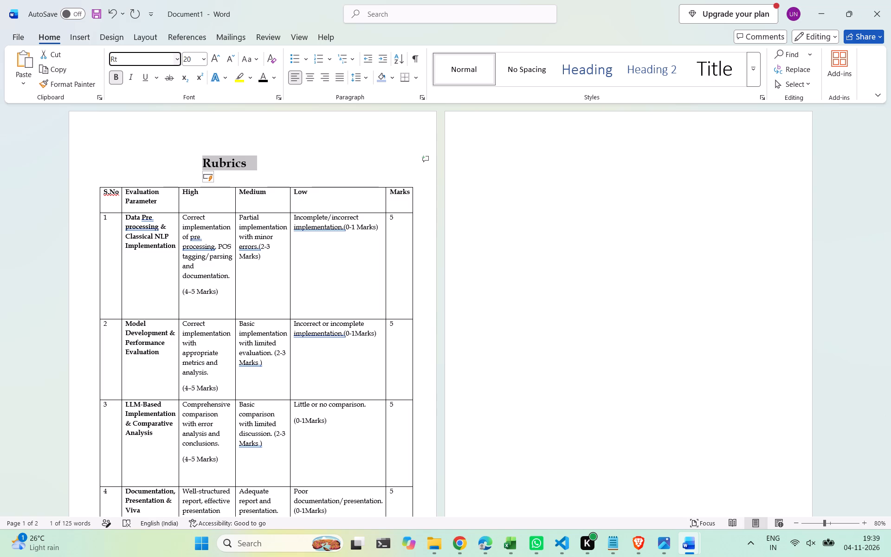
key(BackSpace)
key(BackSpace)
key(t)
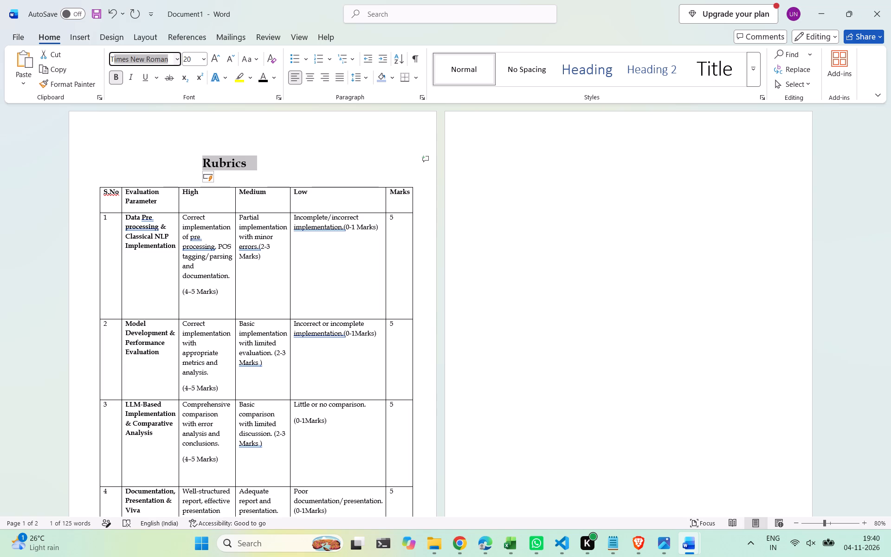
key(Return)
click(258, 161)
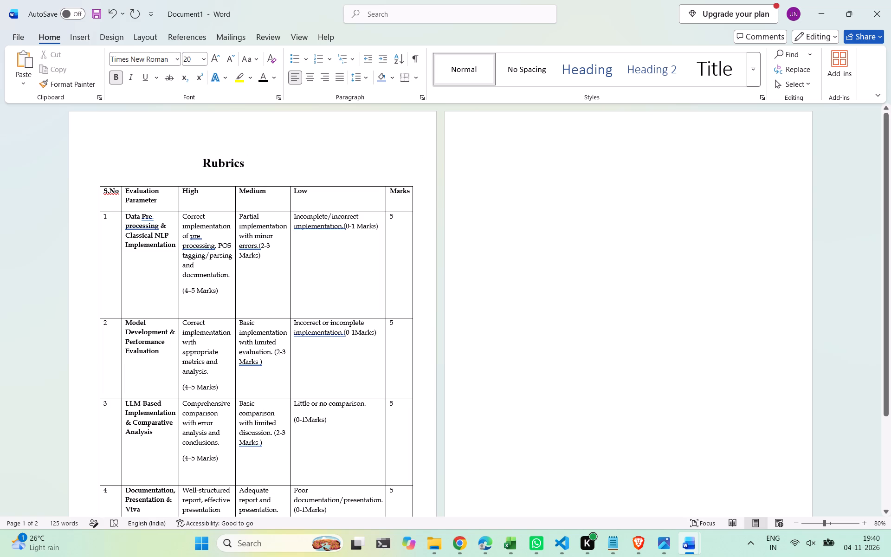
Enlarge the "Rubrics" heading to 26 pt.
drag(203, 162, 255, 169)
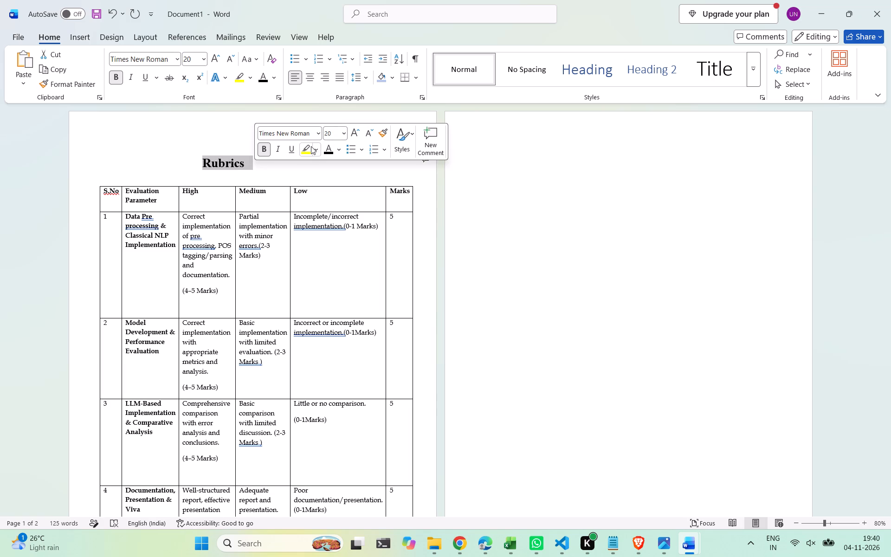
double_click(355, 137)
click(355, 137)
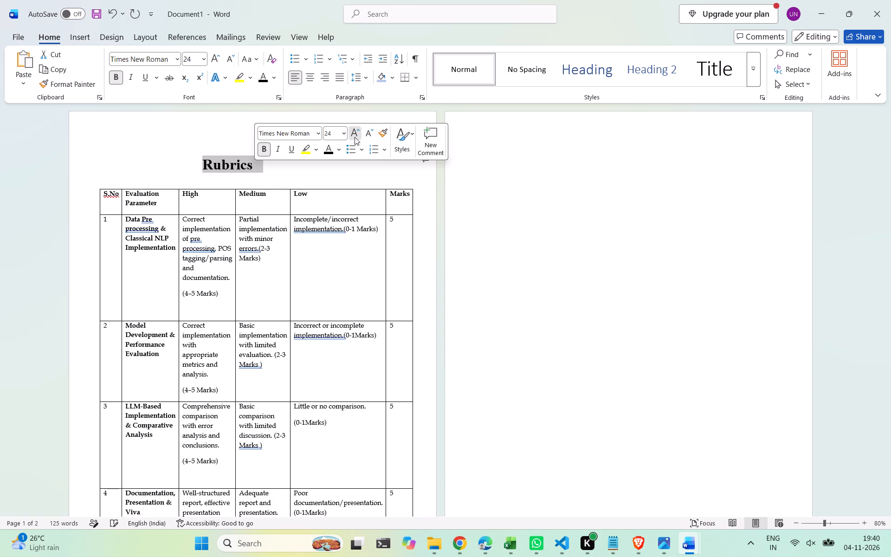
Insert four spaces before the "Rubrics" heading to move it further toward the centre of the table.
click(205, 163)
key(space)
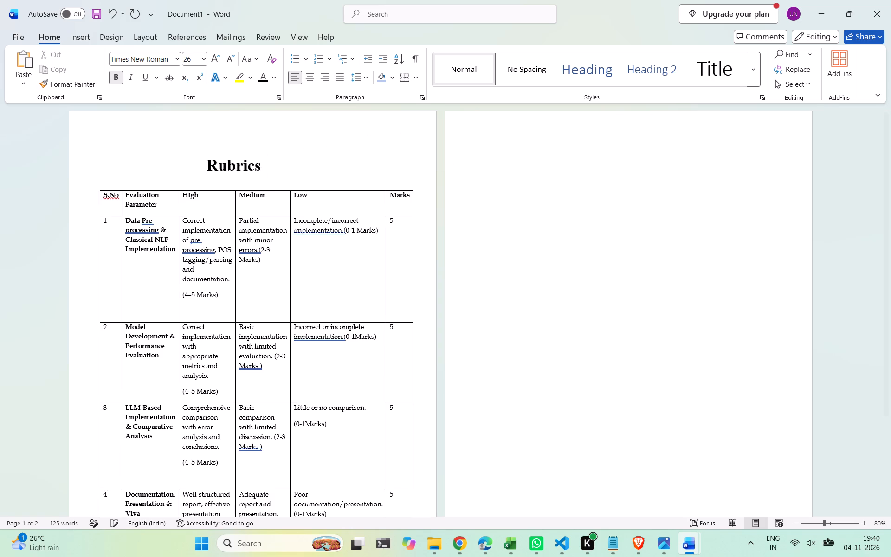
key(space)
key(space)
key(space)
Set the "Rubrics" heading's font size to 24 pt.
scroll(208, 181, down, 12)
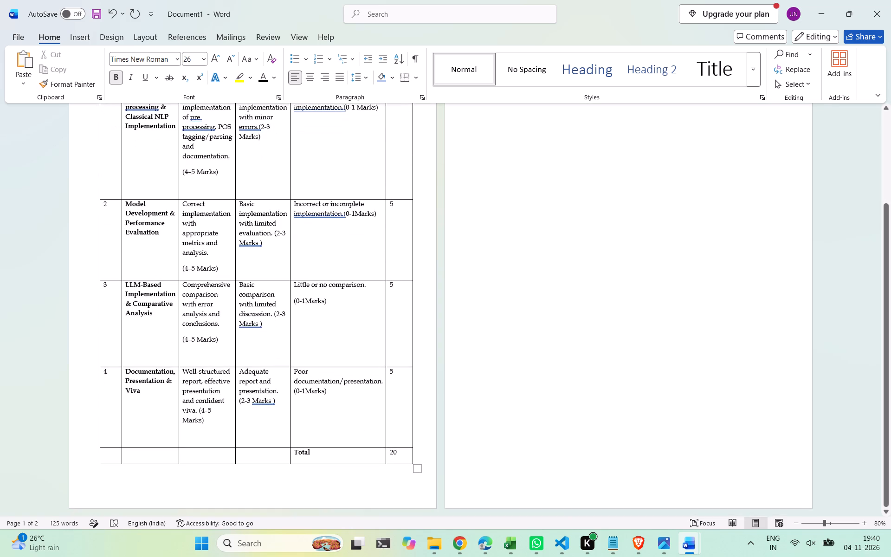
scroll(270, 356, up, 2)
ctrl+scroll(270, 356, down, 1)
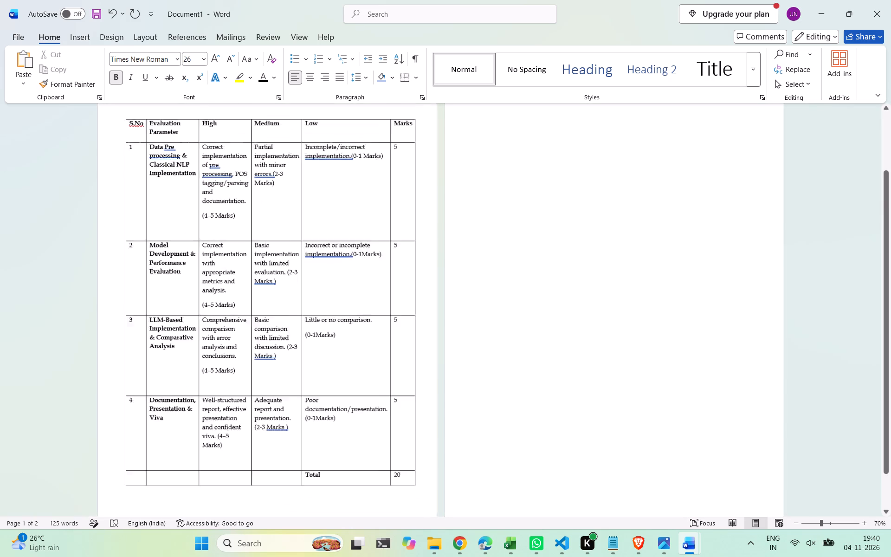
ctrl+scroll(270, 356, down, 1)
drag(331, 157, 290, 156)
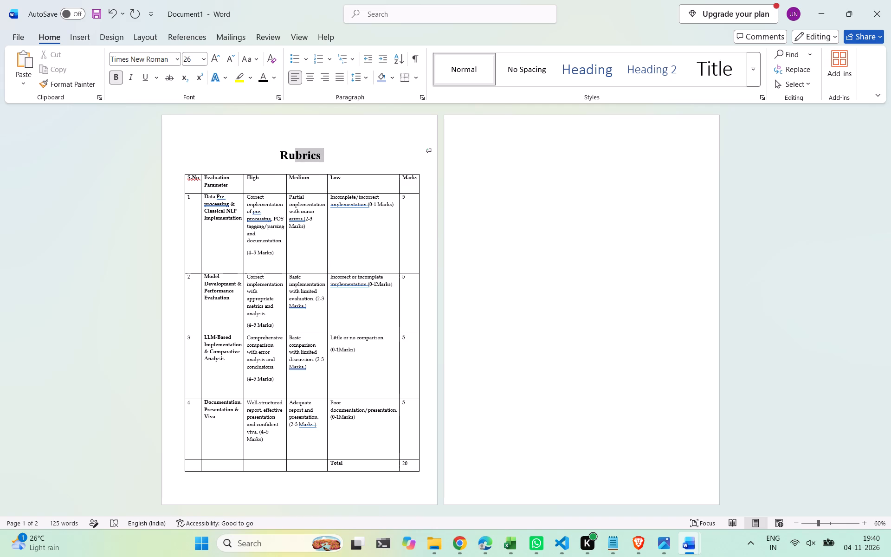
drag(290, 156, 281, 156)
click(395, 122)
click(395, 122)
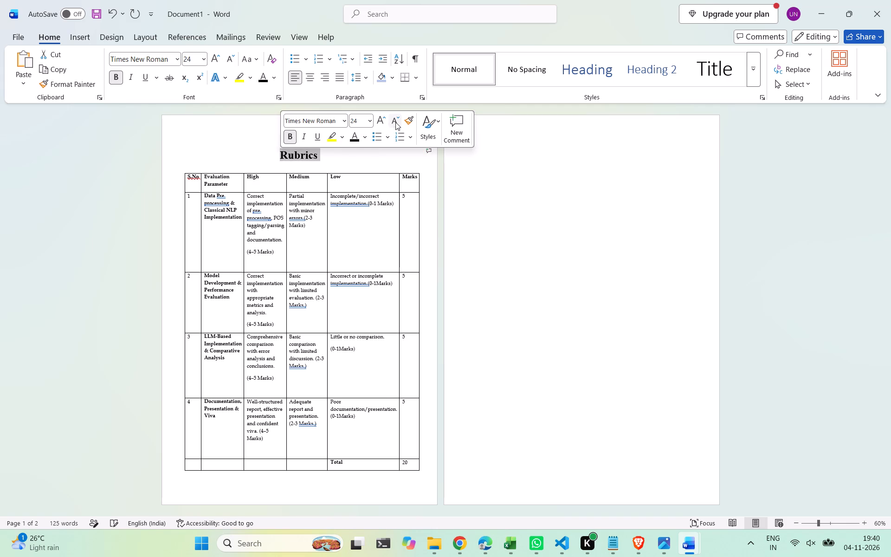
click(382, 119)
click(356, 165)
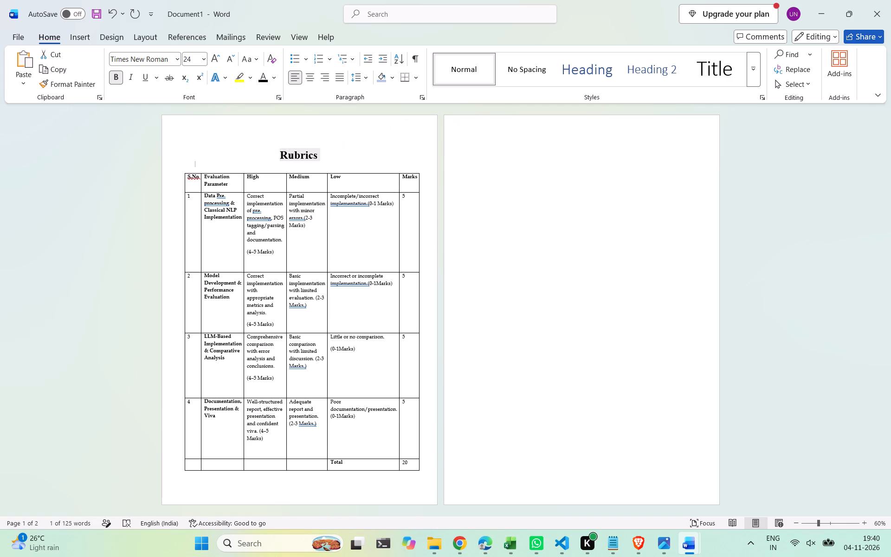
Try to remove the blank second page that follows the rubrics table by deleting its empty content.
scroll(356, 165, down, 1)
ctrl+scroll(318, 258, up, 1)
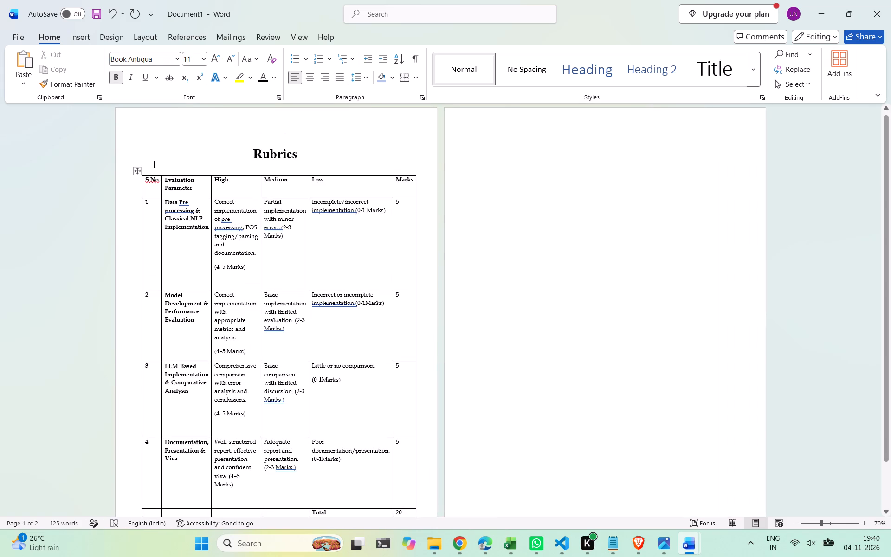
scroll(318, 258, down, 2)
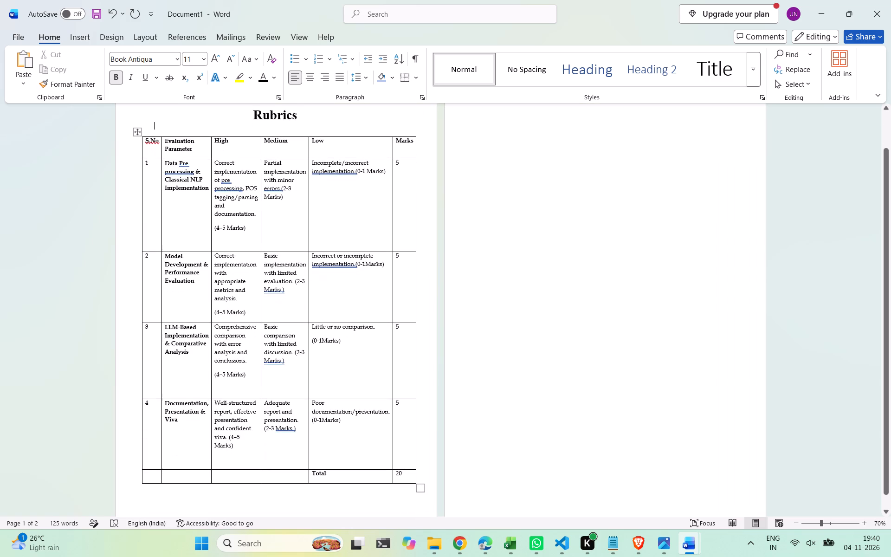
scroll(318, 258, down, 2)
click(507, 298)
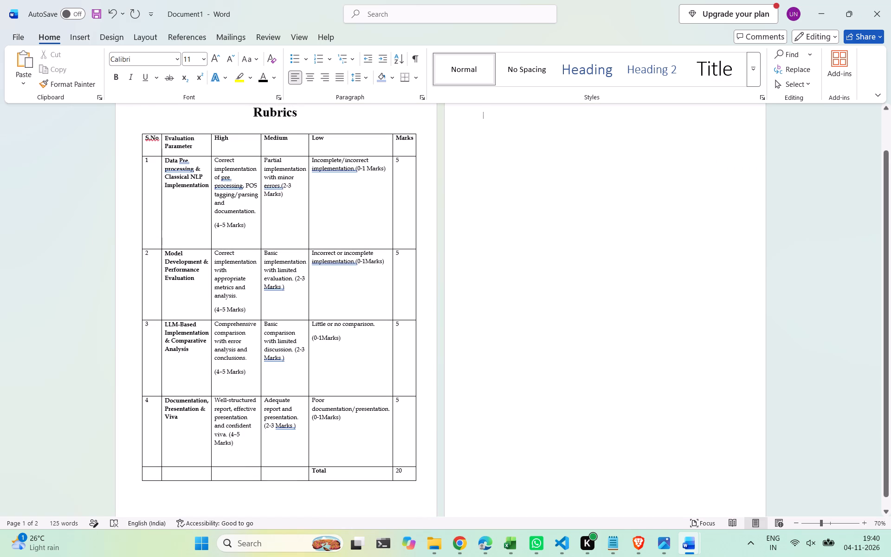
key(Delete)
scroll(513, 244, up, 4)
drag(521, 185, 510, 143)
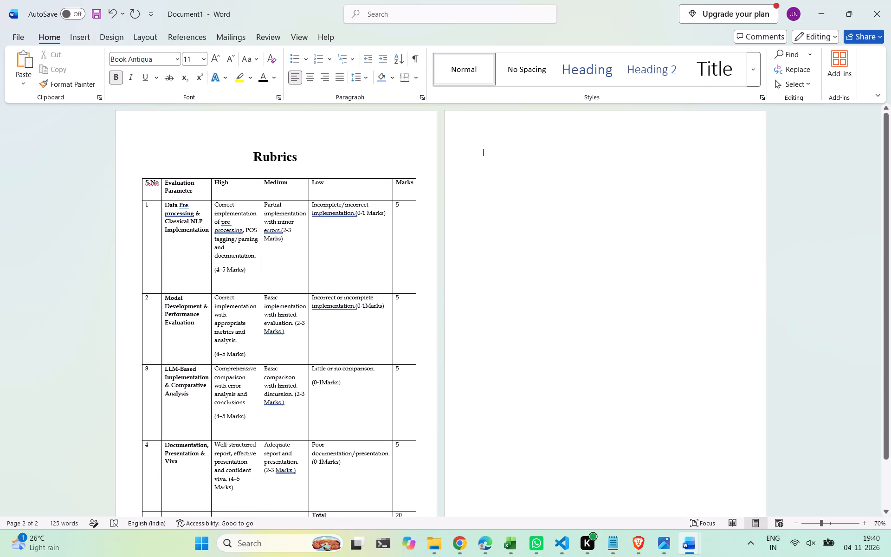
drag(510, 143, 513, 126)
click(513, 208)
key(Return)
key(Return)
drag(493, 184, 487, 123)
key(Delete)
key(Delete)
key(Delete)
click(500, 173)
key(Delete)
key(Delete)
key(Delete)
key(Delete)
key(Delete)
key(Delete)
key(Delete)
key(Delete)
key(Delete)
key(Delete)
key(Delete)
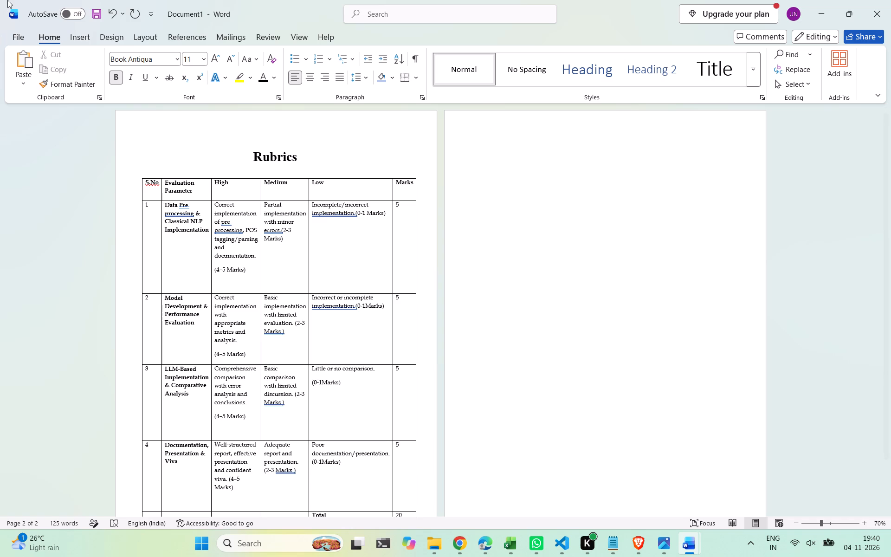
Save the document as a PDF named Rubrics in the NLP folder on this PC.
click(16, 39)
click(45, 216)
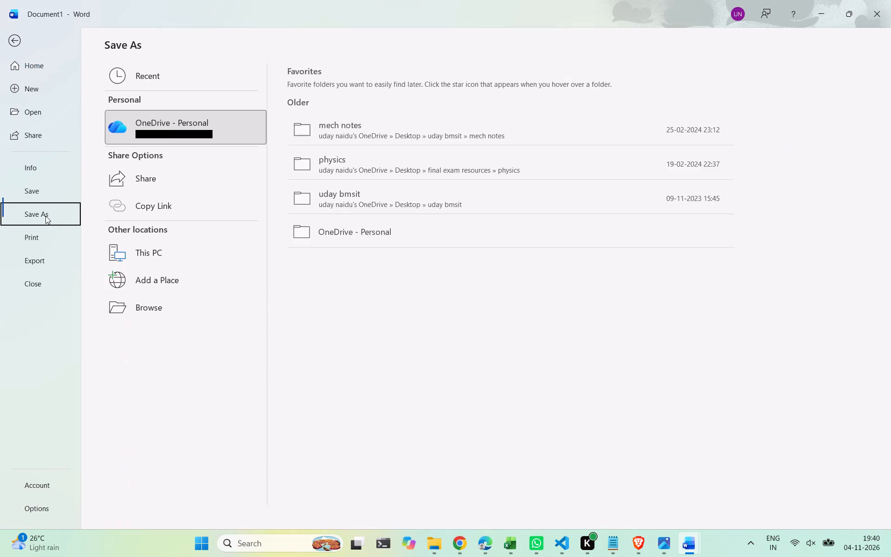
double_click(147, 250)
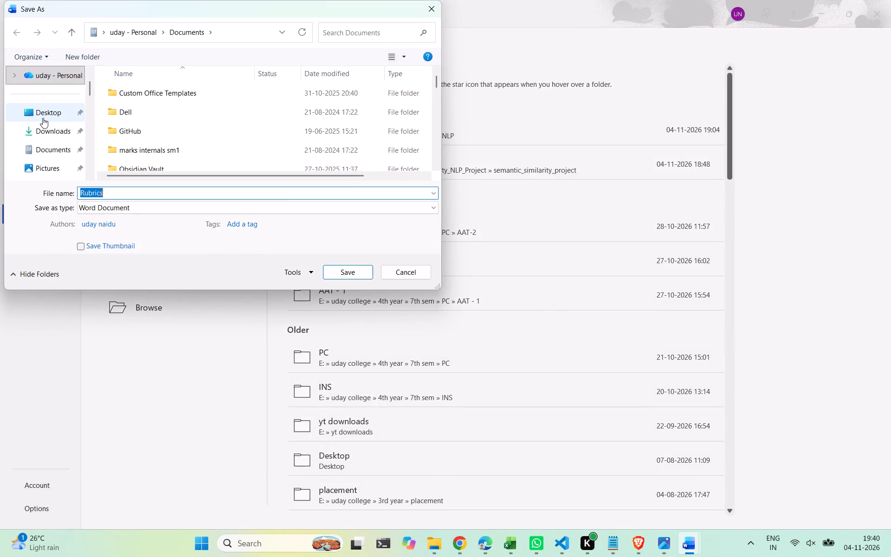
click(43, 104)
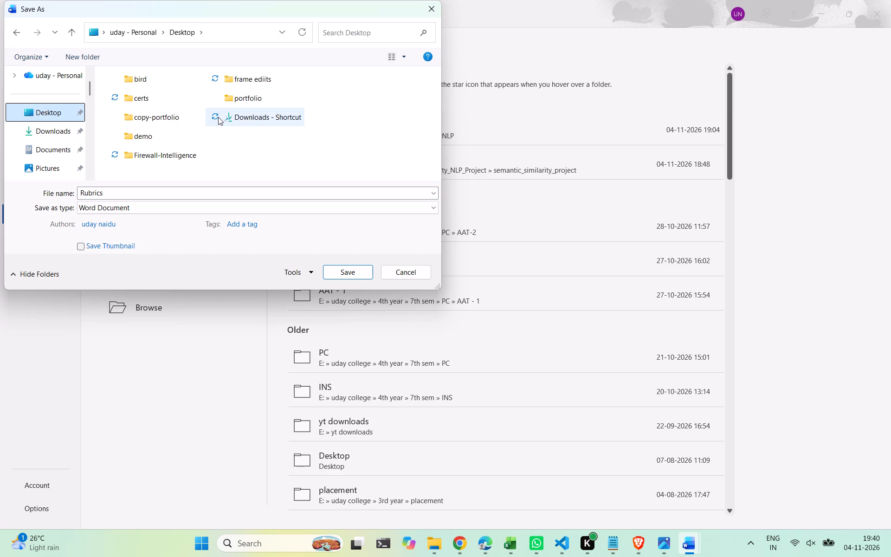
scroll(57, 142, down, 5)
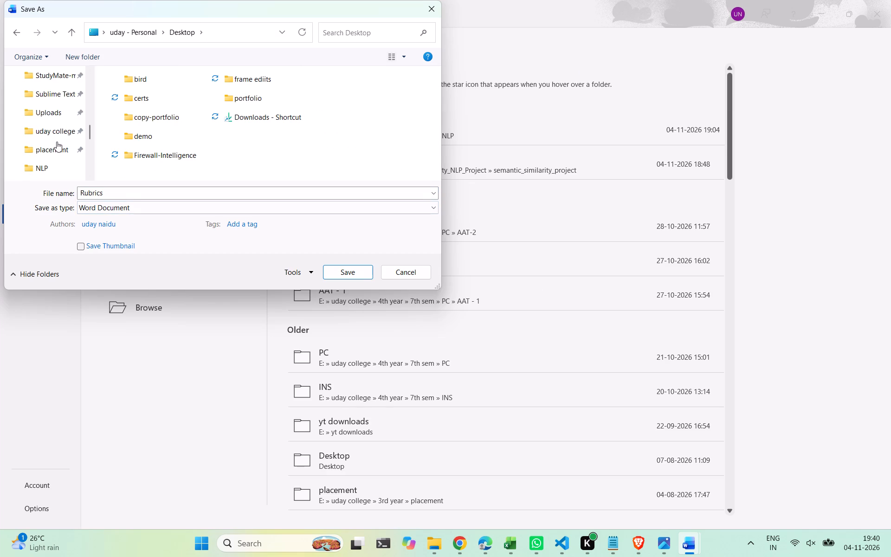
scroll(57, 142, down, 2)
scroll(48, 91, up, 1)
click(43, 111)
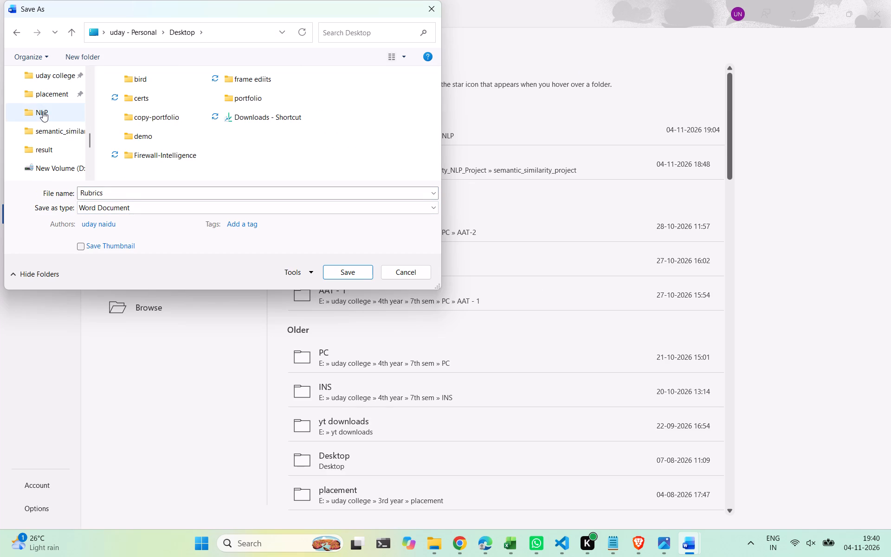
click(109, 206)
click(96, 272)
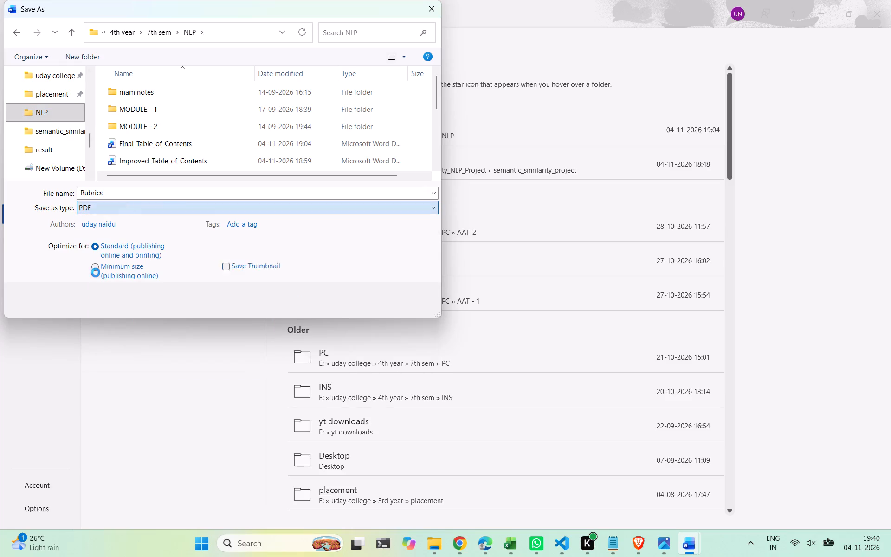
scroll(198, 109, down, 9)
click(357, 303)
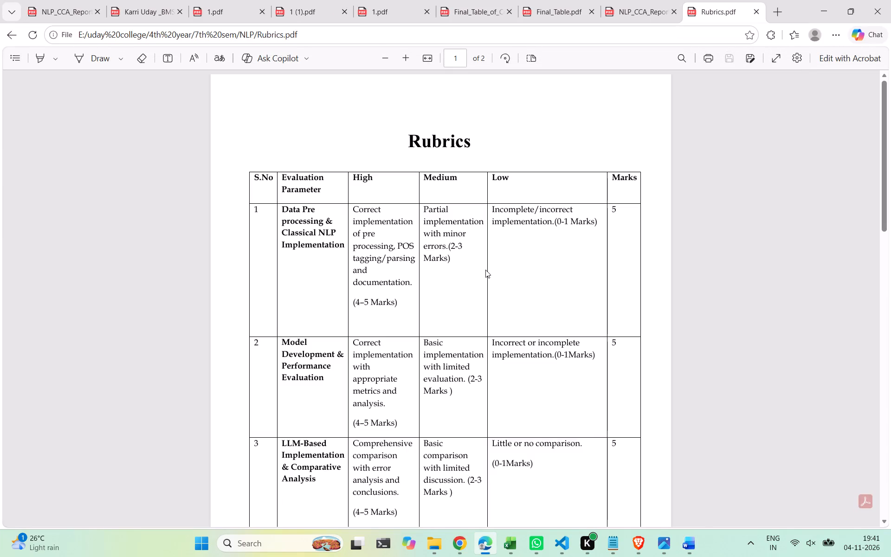
Switch to NLP_CCA_Report_Final_Updated.pdf in the browser and examine its cover and table of contents pages.
click(637, 0)
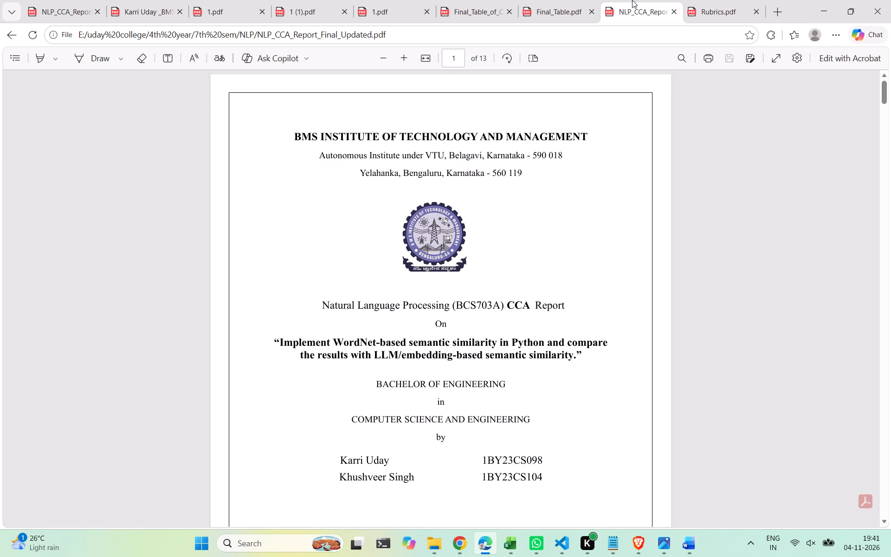
scroll(693, 131, down, 10)
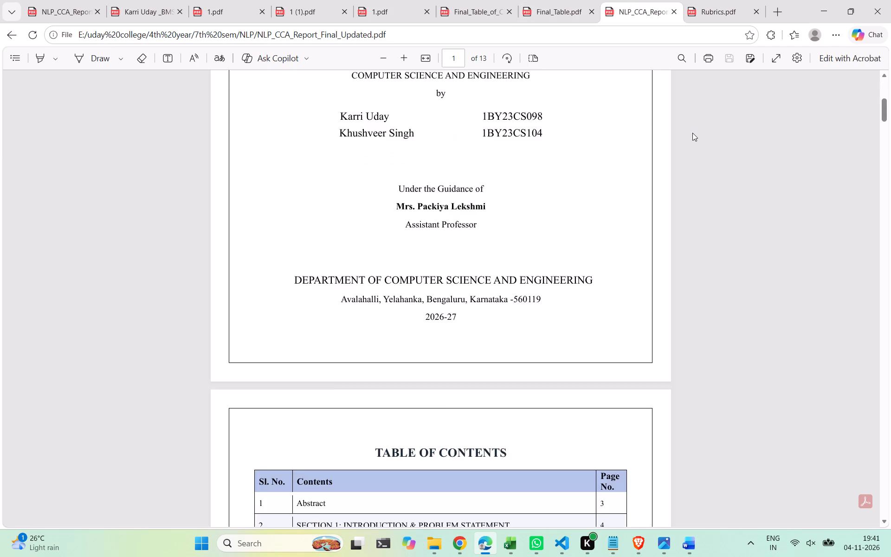
scroll(692, 133, down, 7)
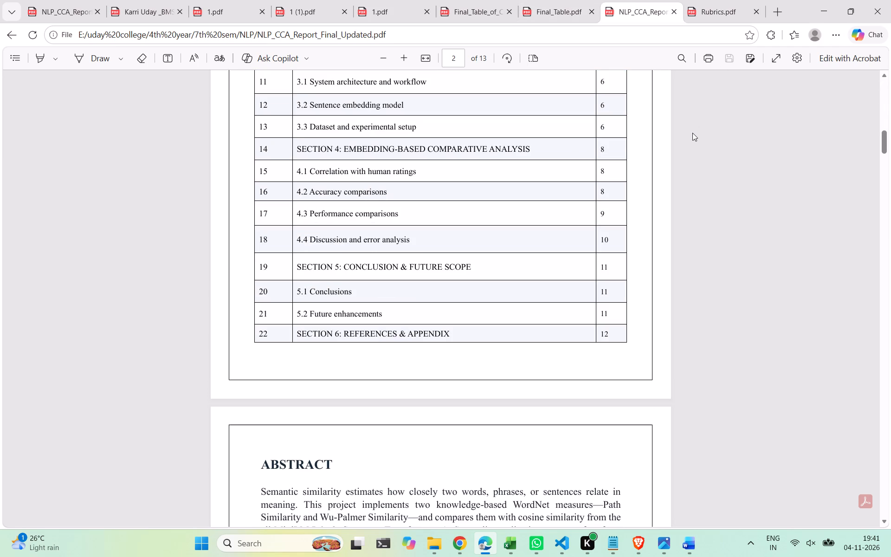
scroll(692, 133, up, 7)
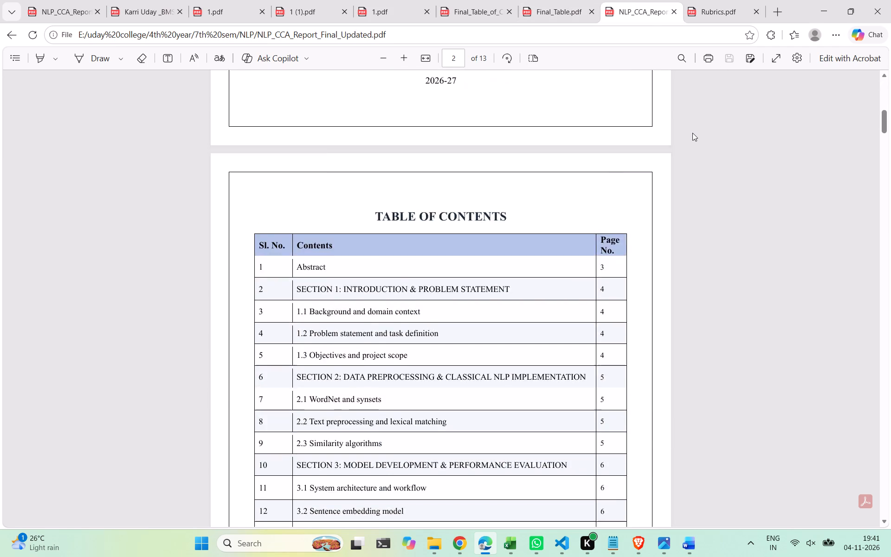
scroll(692, 133, up, 9)
scroll(692, 133, down, 4)
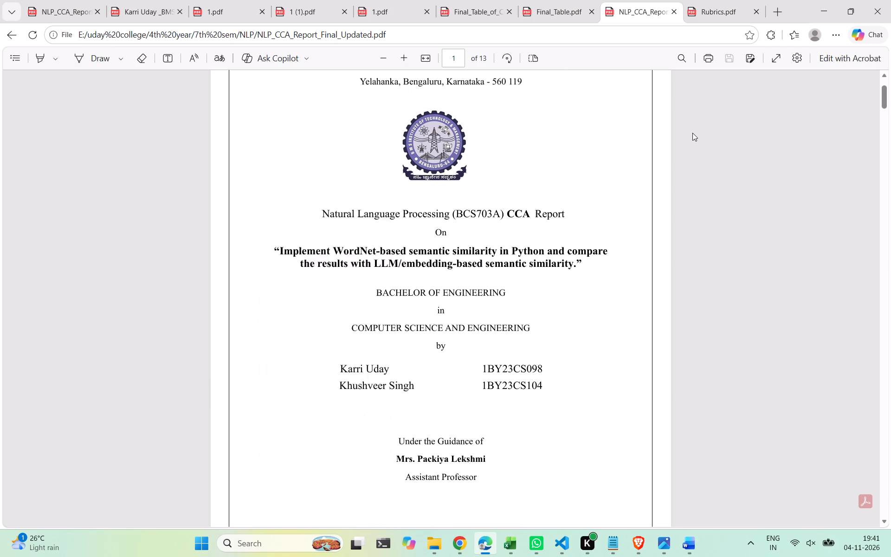
scroll(692, 133, down, 1)
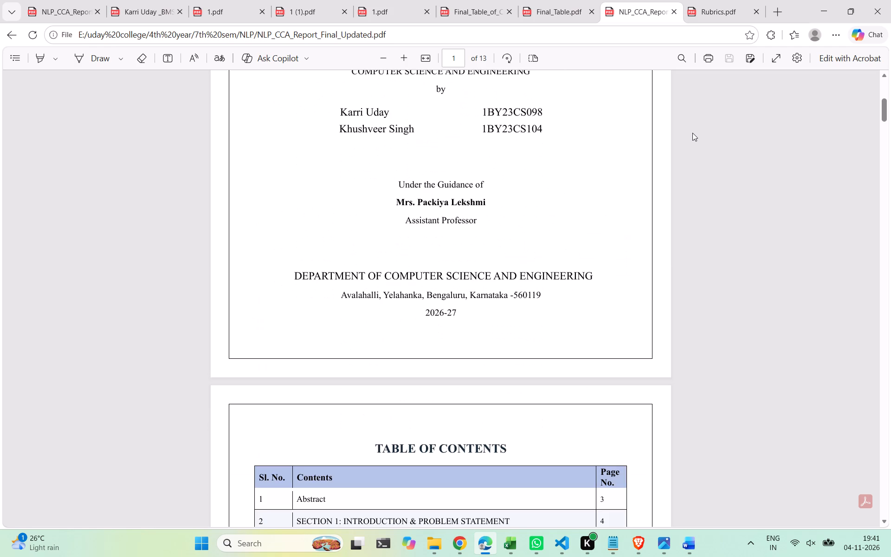
scroll(692, 133, up, 7)
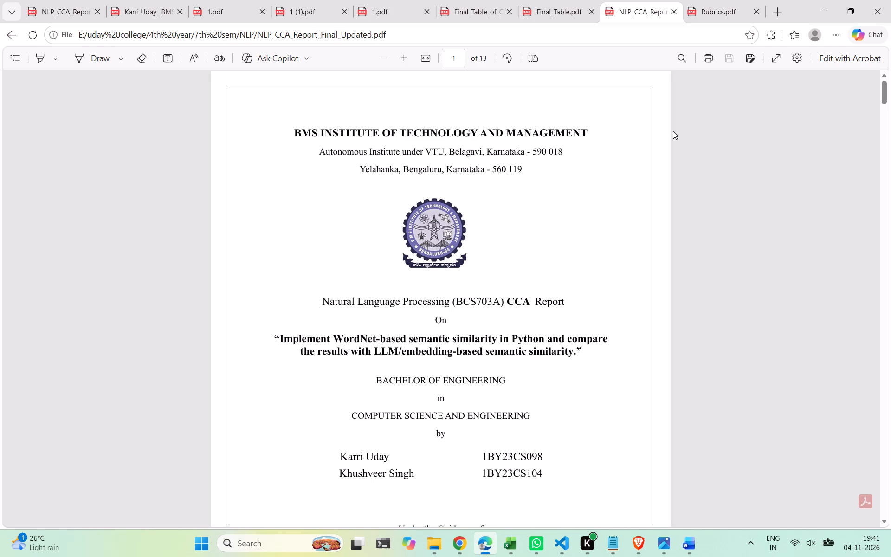
scroll(420, 208, down, 11)
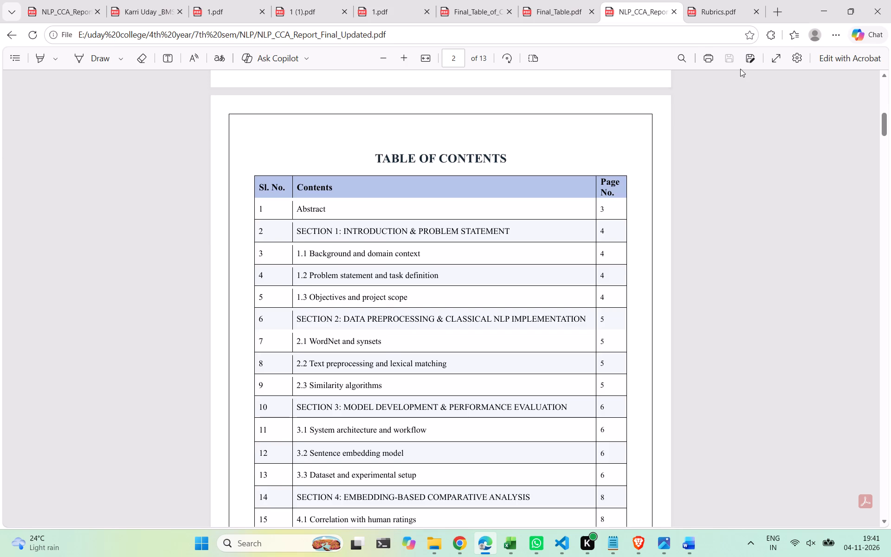
scroll(691, 101, up, 11)
Print the report with Microsoft Print to PDF using the page range 1,3- to leave out page 2.
click(707, 58)
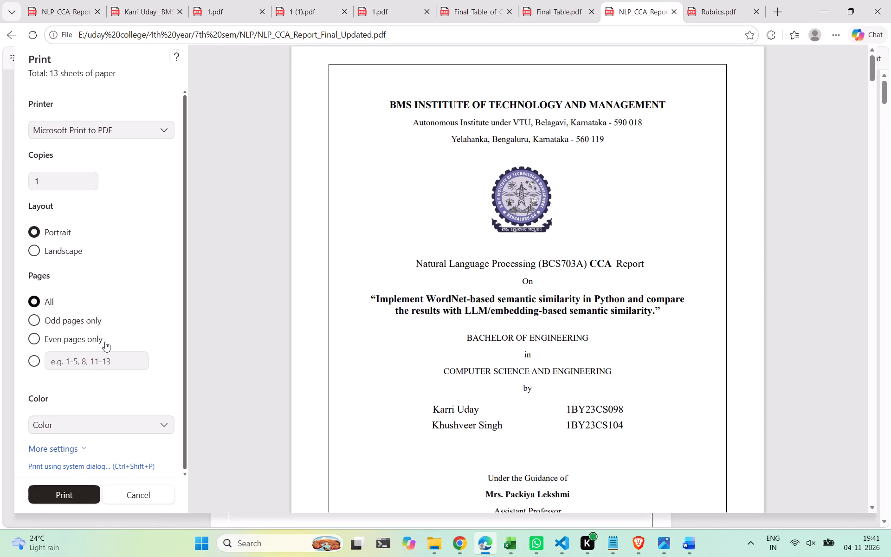
click(71, 360)
text(1,)
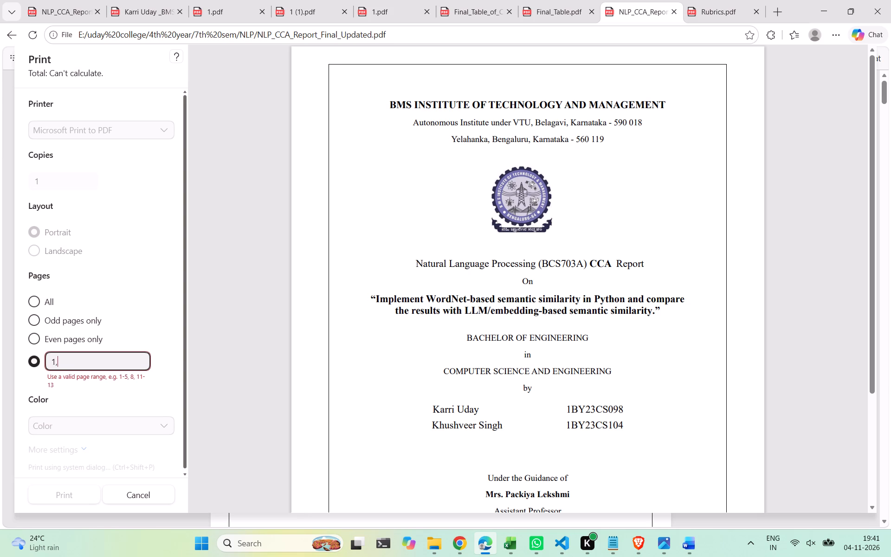
text(3-)
scroll(547, 199, down, 13)
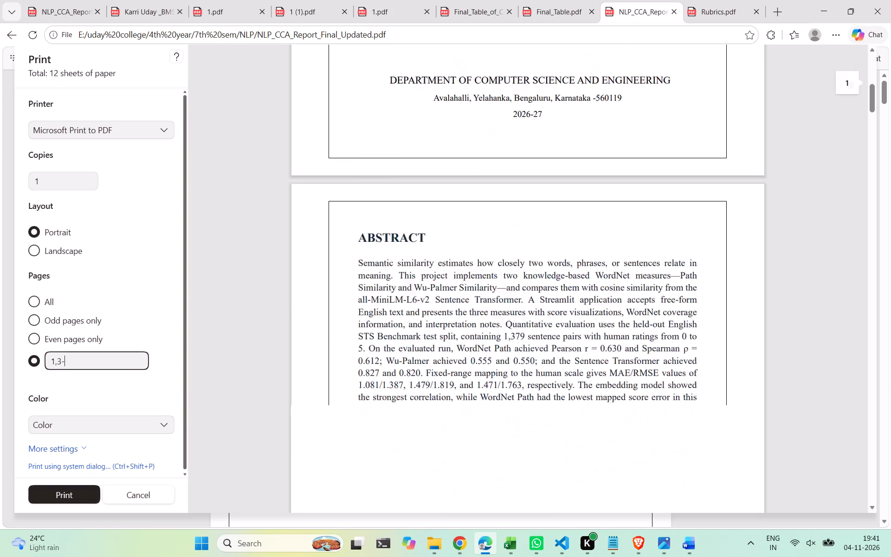
click(89, 495)
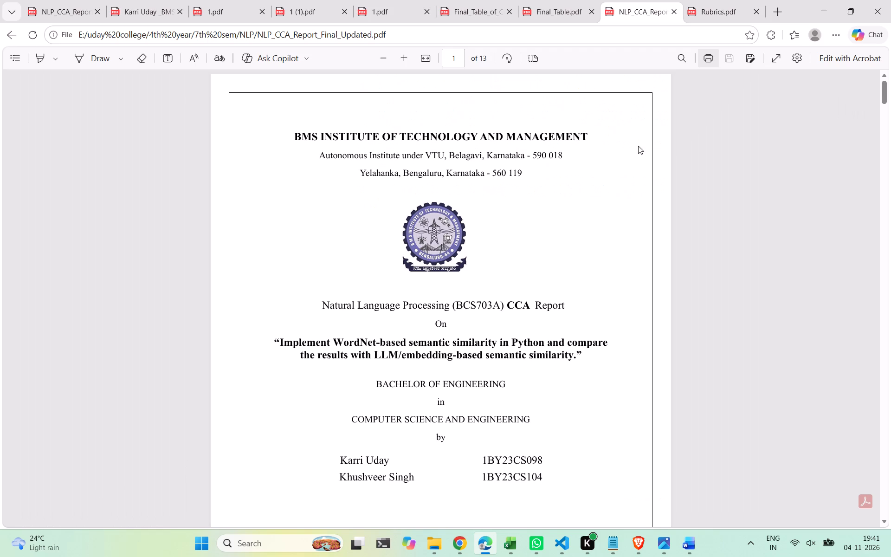
Save the print output in the NLP folder as a PDF named NLP_Report_finnnnalll.
scroll(13, 138, down, 8)
scroll(21, 134, up, 2)
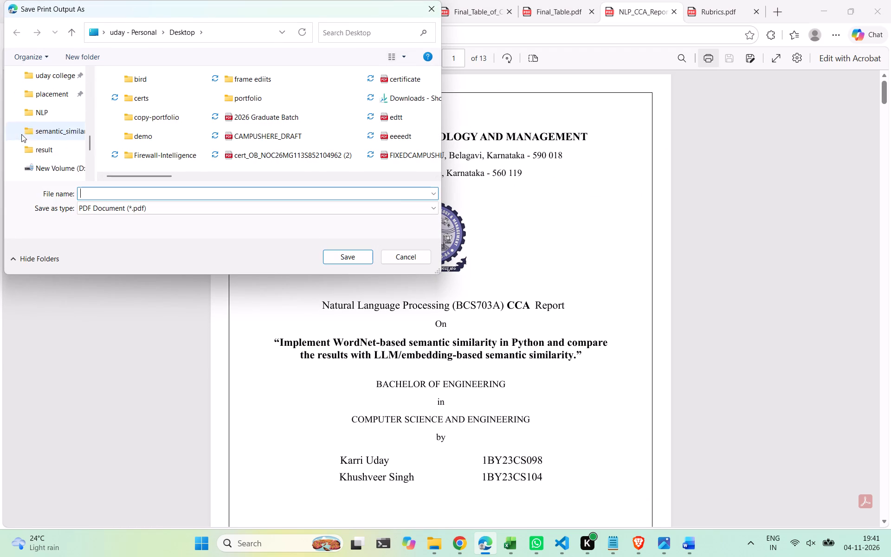
scroll(21, 134, up, 1)
click(41, 166)
click(90, 191)
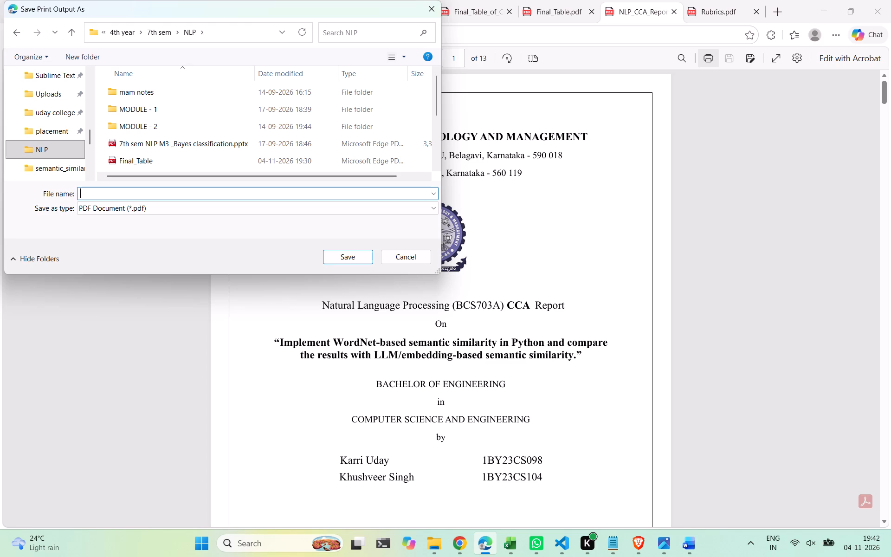
text(NLP)
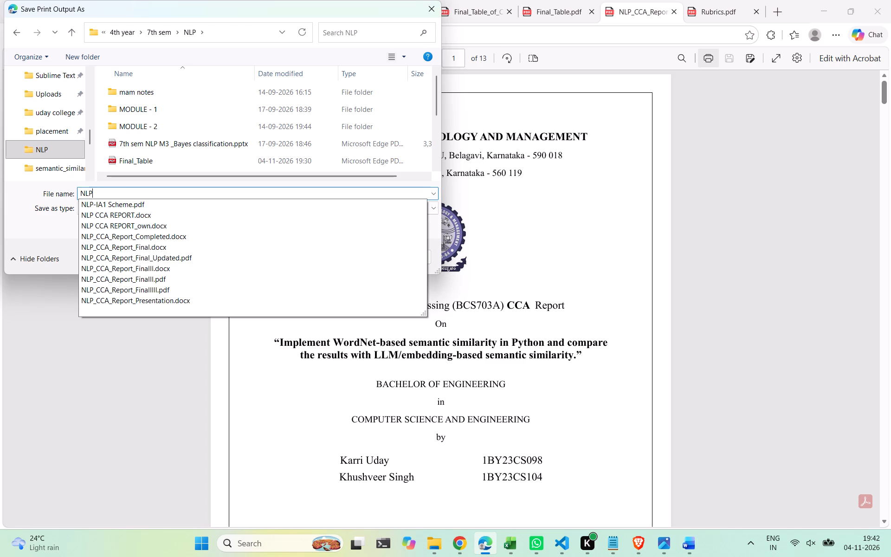
key(shift+underscore)
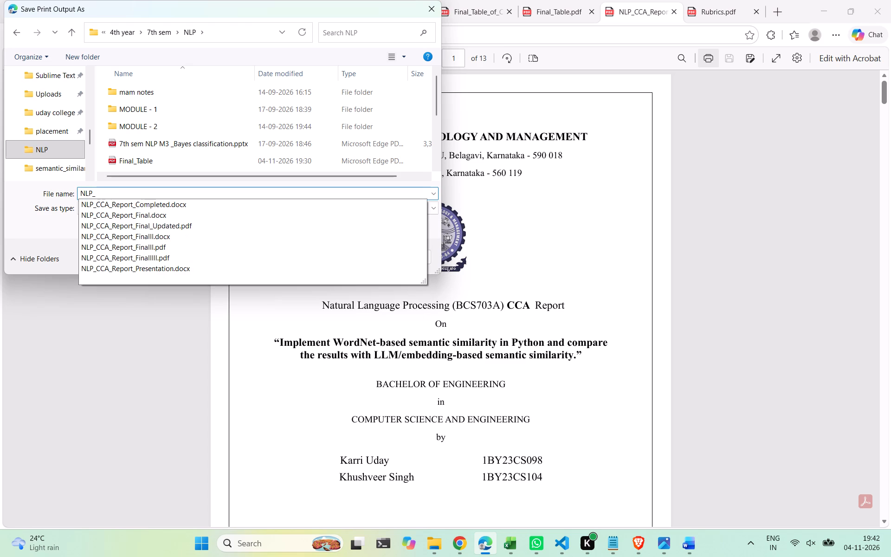
text(CC)
key(BackSpace)
key(BackSpace)
text(Report)
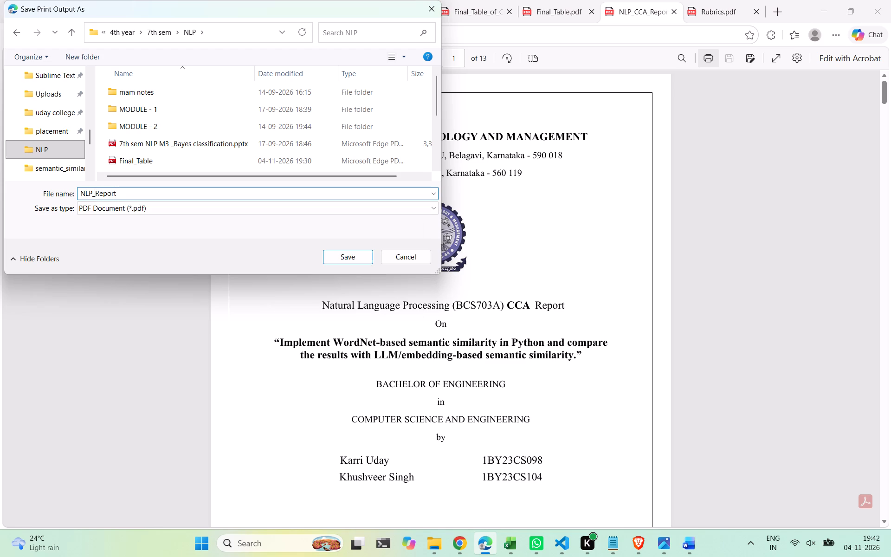
key(shift+underscore)
text(fi)
text(nall)
key(Return)
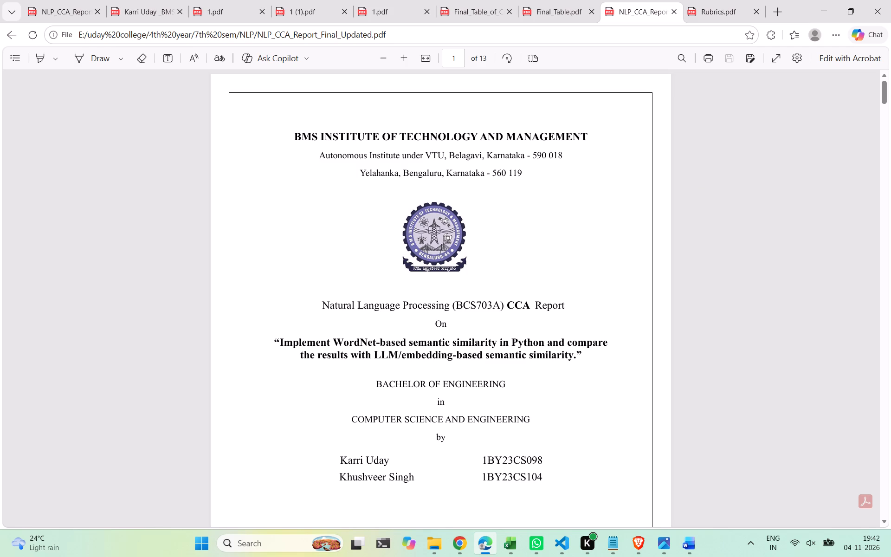
Open the NLP_Report_finnnnalll PDF from the NLP folder in File Explorer and examine its page order and contents.
key(alt+Tab)
key(alt+Tab)
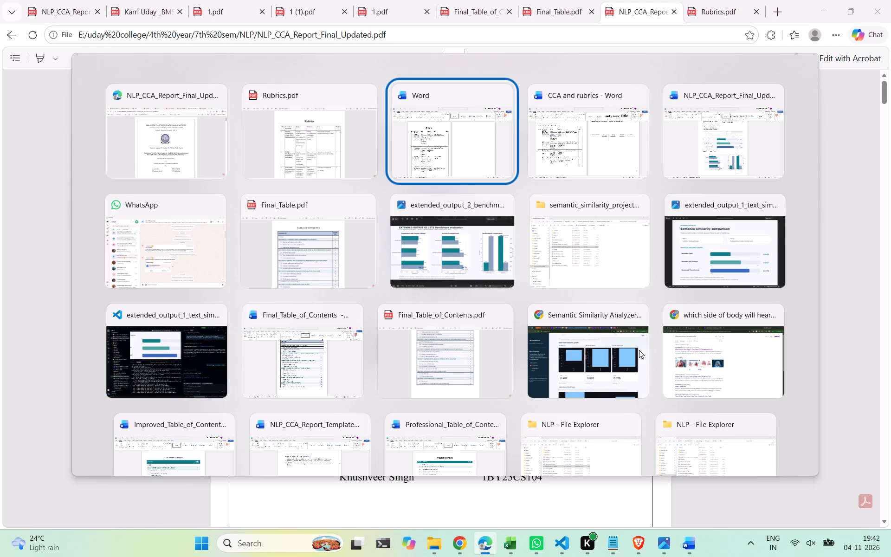
key(alt+Tab)
key(alt+Tab)
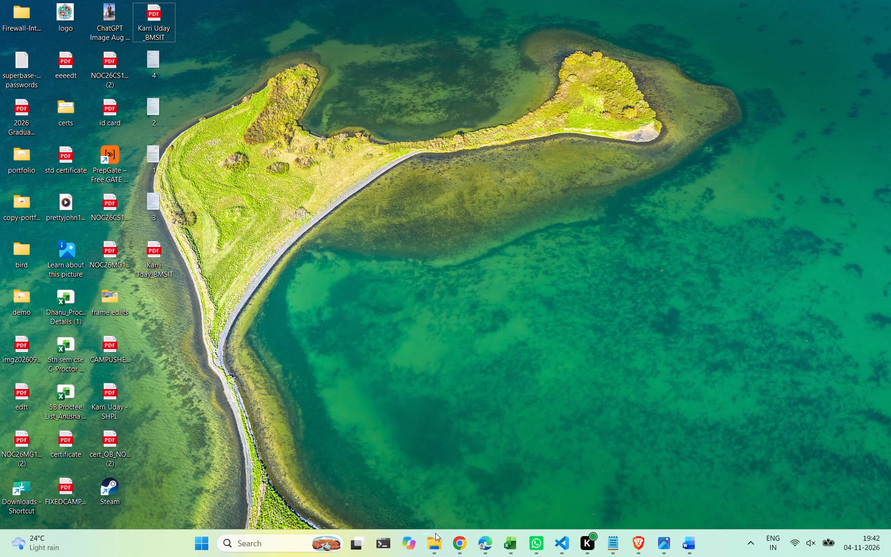
click(431, 545)
click(155, 482)
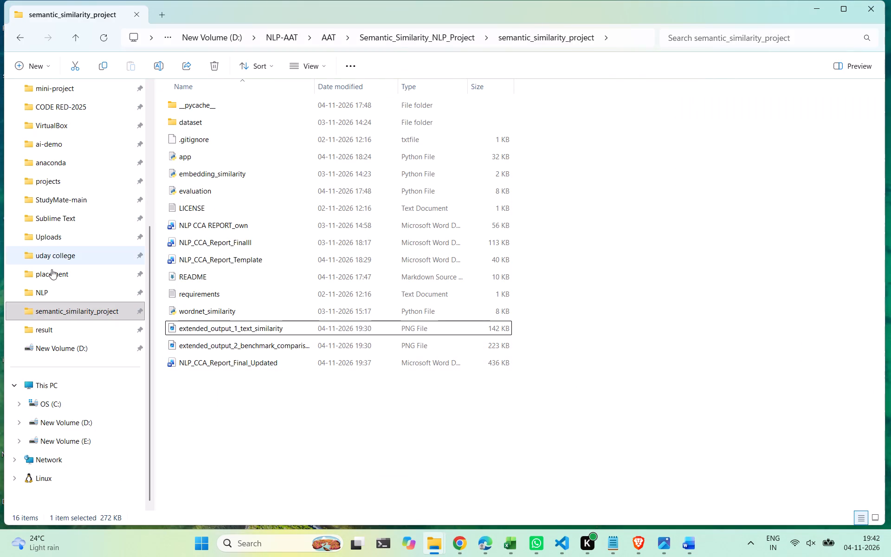
click(63, 286)
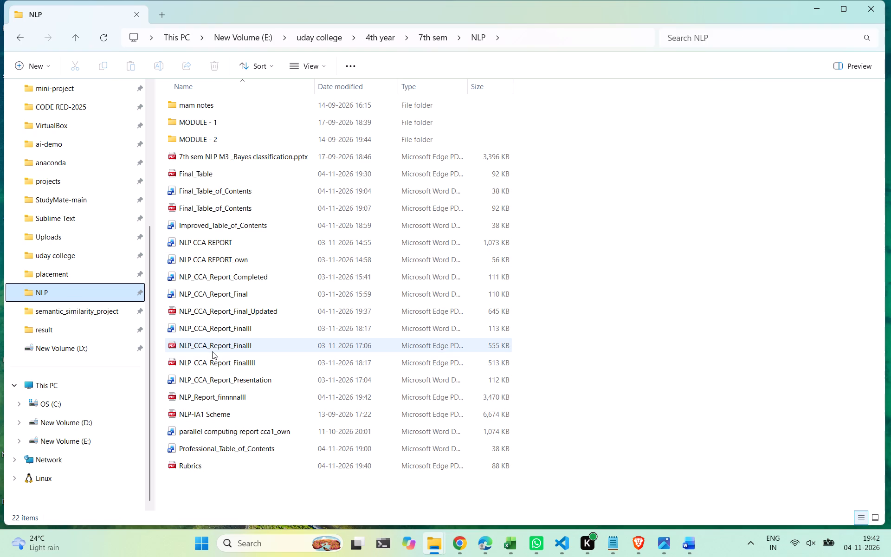
double_click(209, 394)
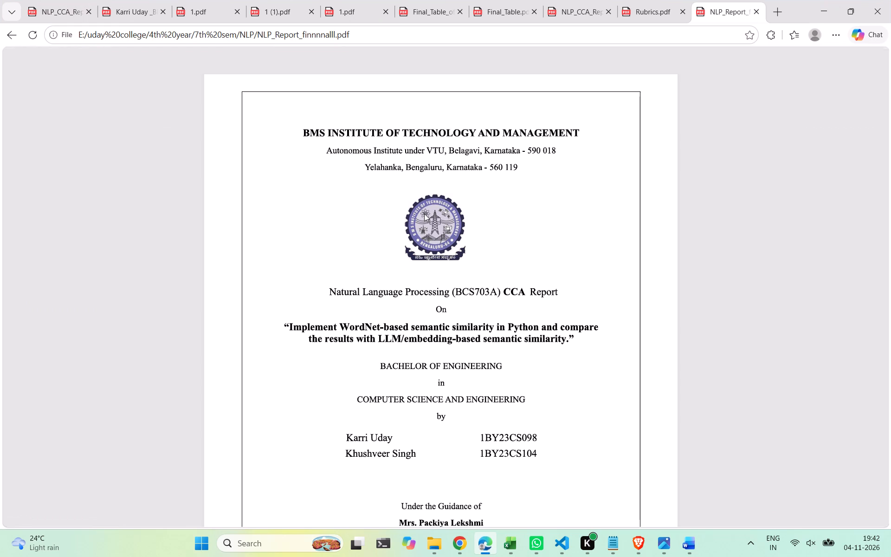
drag(439, 130, 482, 145)
click(477, 223)
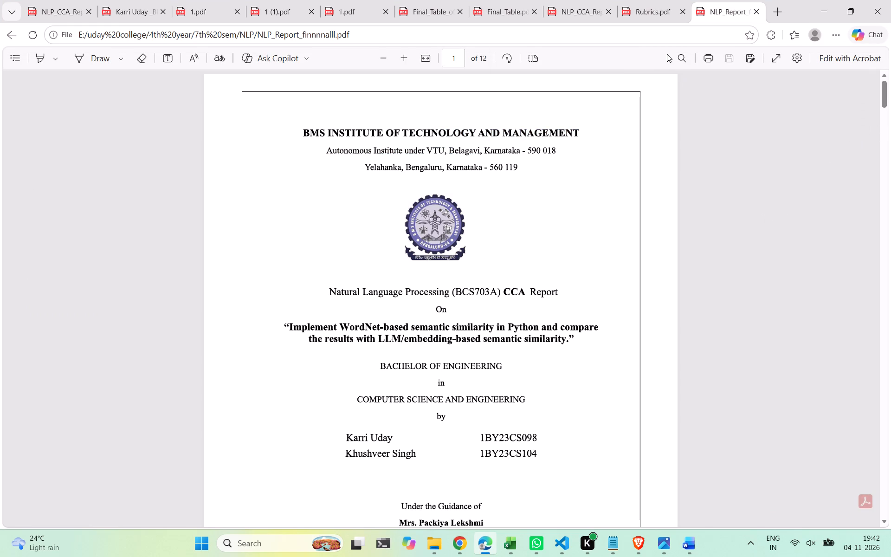
scroll(499, 186, down, 13)
scroll(489, 203, down, 17)
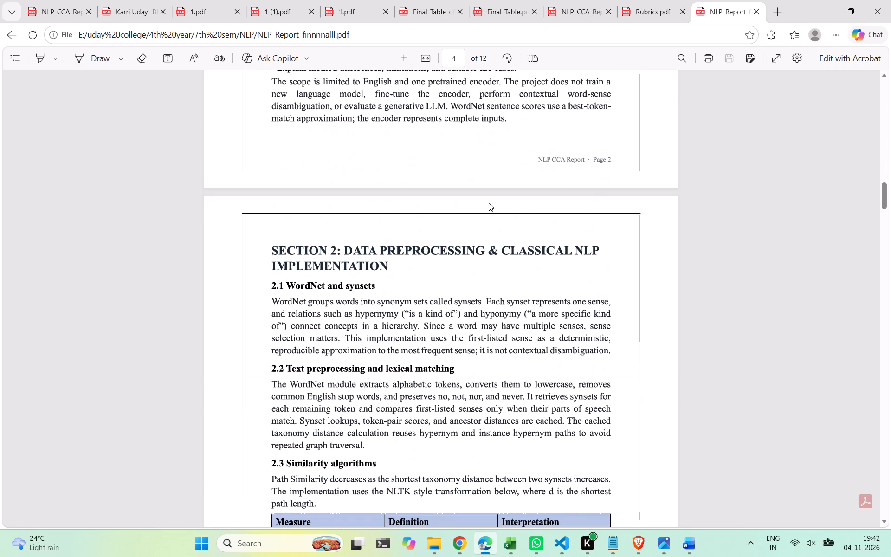
scroll(489, 203, down, 14)
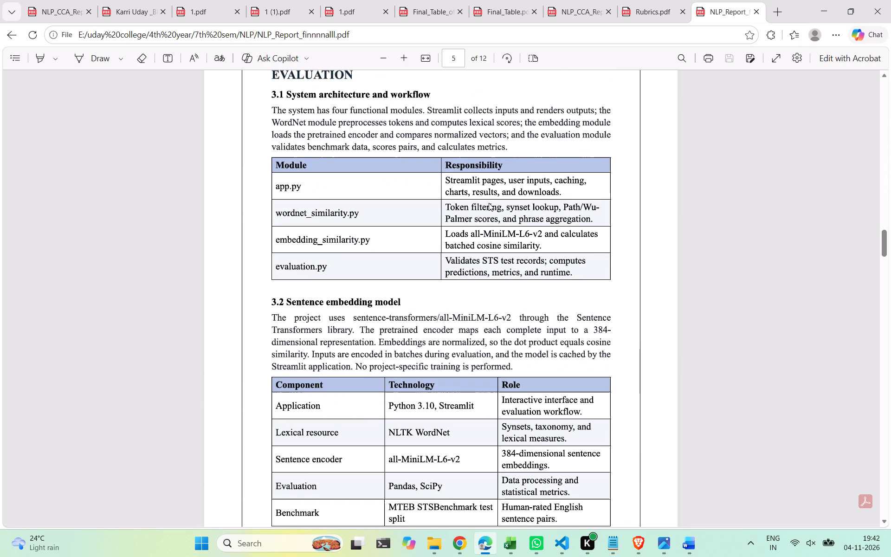
Return to the NLP folder in File Explorer and copy the Final_Table, NLP_CCA_Report_Final_Updated and Rubrics PDFs together.
key(alt+Tab)
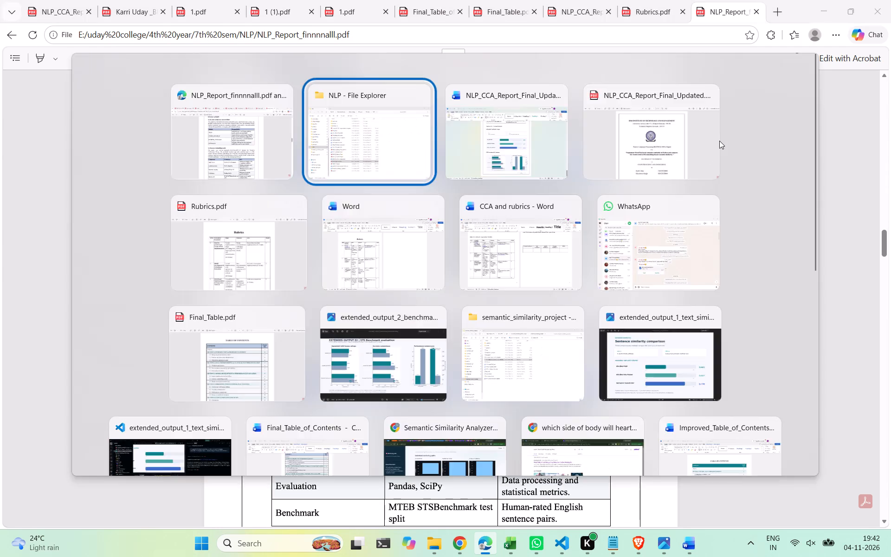
scroll(571, 284, down, 1)
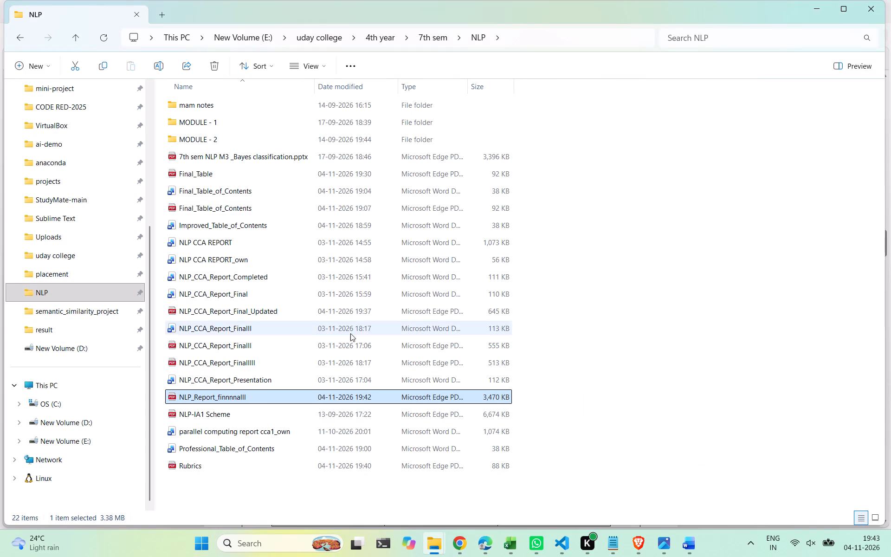
ctrl+click(291, 178)
click(641, 412)
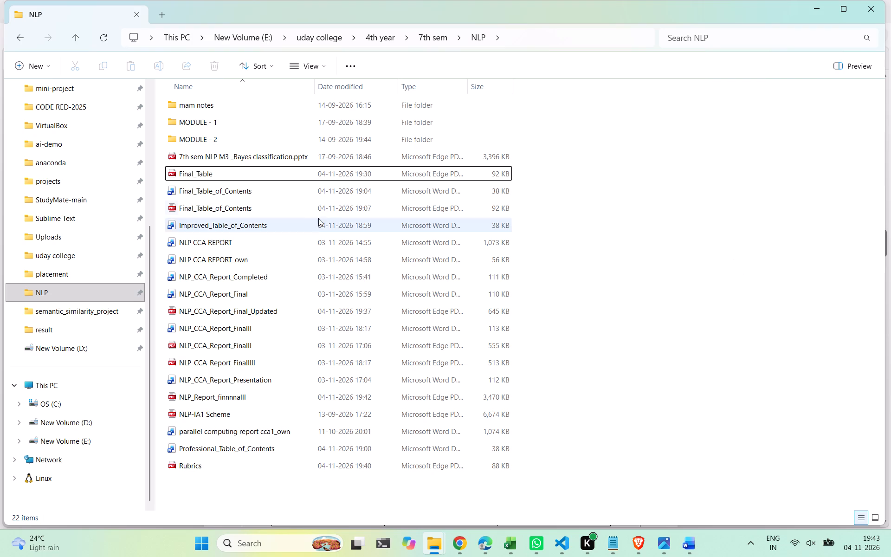
ctrl+click(304, 173)
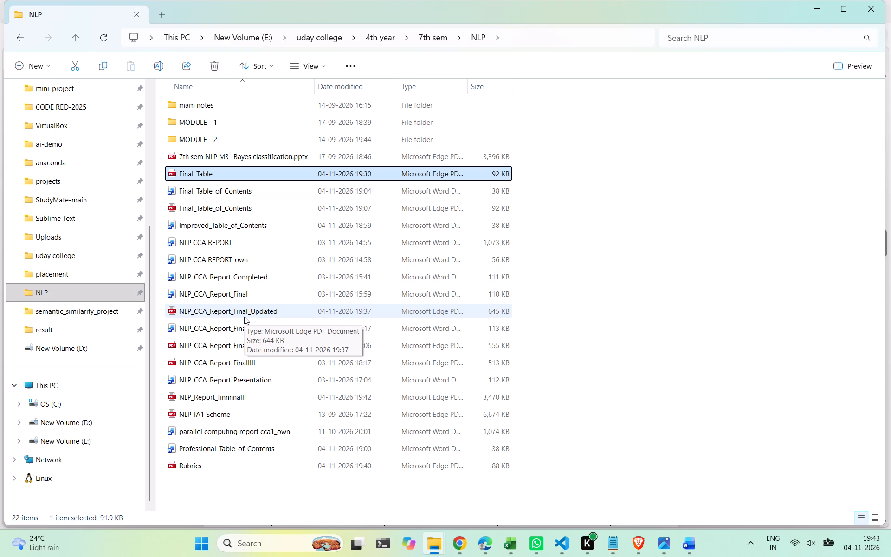
ctrl+click(244, 317)
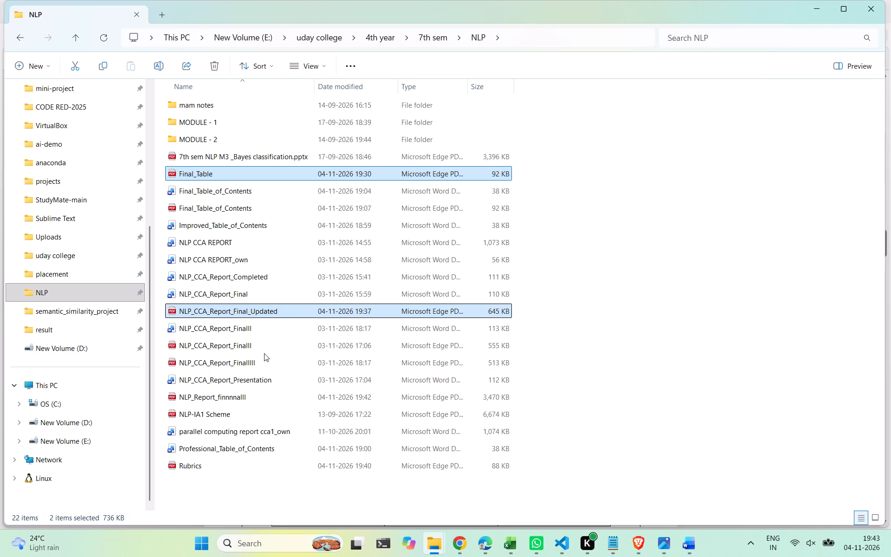
ctrl+click(236, 466)
key(ctrl+c)
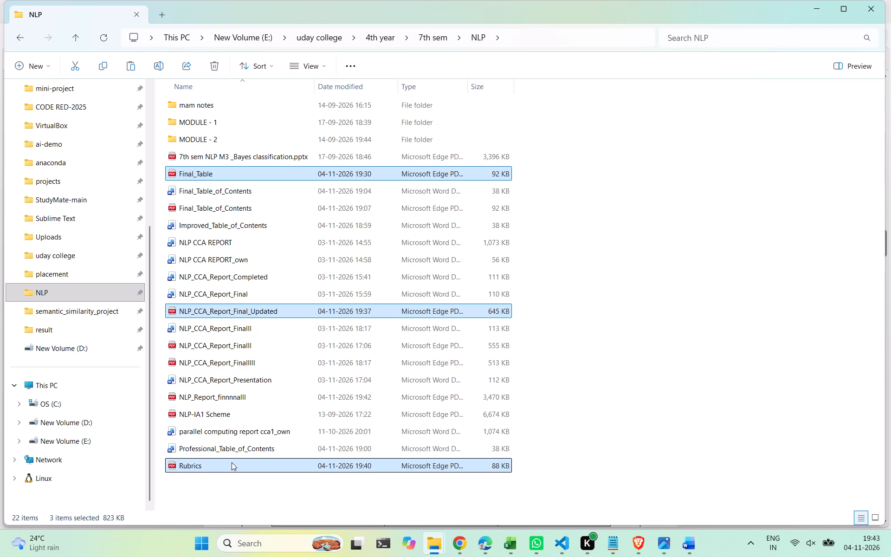
Switch from File Explorer to another open application window.
key(alt+Tab)
key(alt+Tab)
key(alt+Tab)
key(alt+Tab)
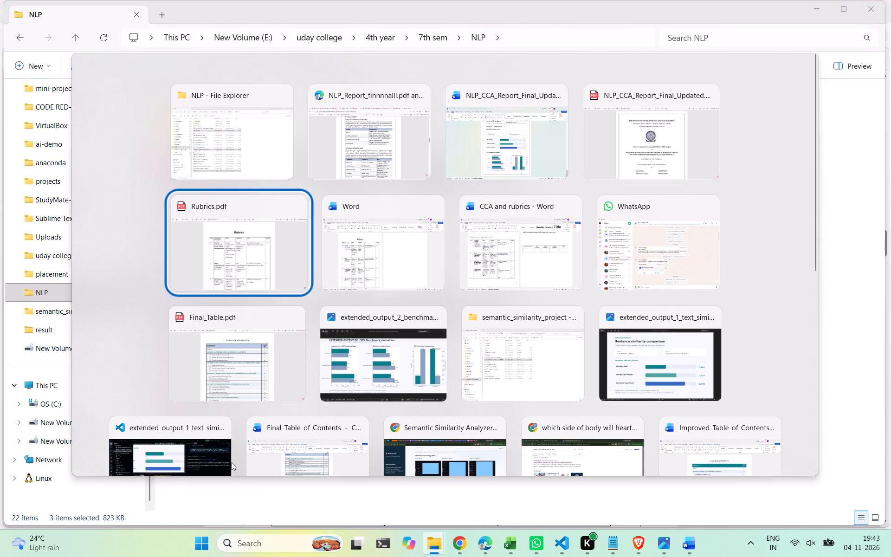
key(alt+Tab)
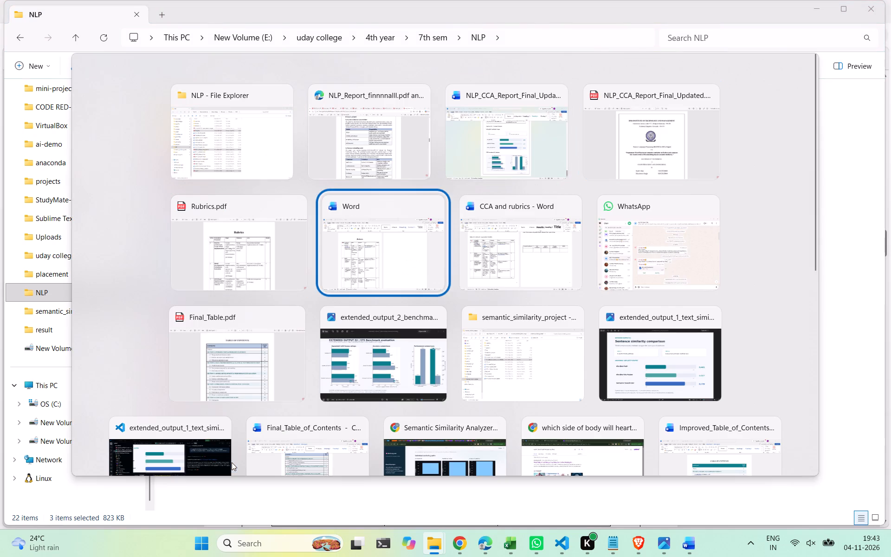
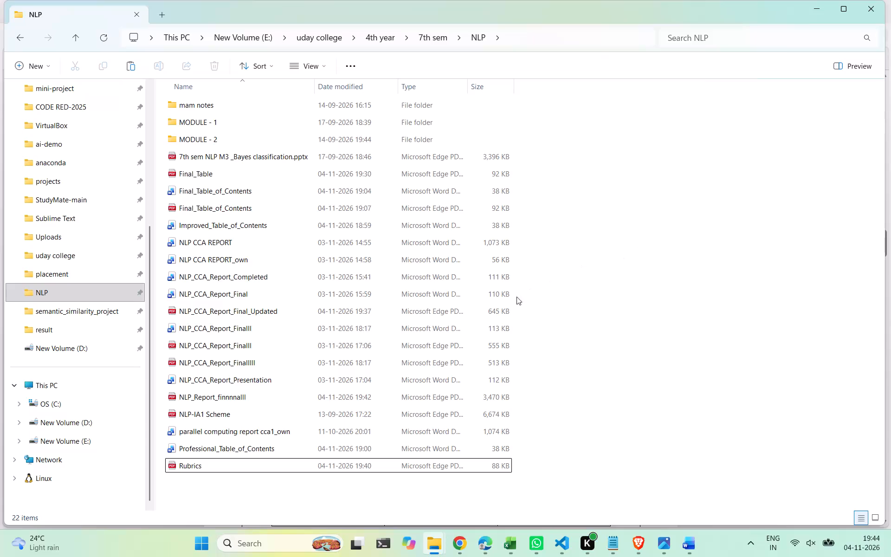
Close the File Explorer window showing the NLP folder and return to the NLP_Report_finnnnalll PDF in Microsoft Edge.
scroll(508, 322, down, 4)
click(875, 6)
click(718, 204)
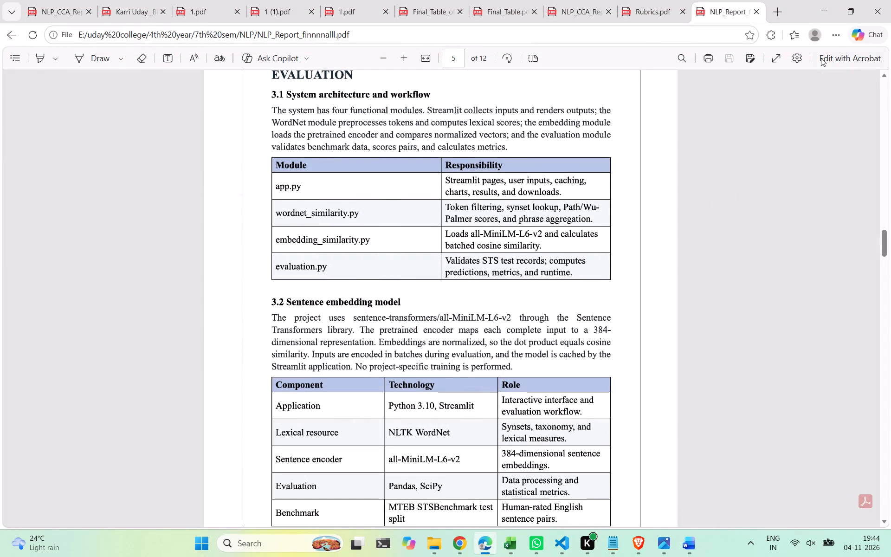